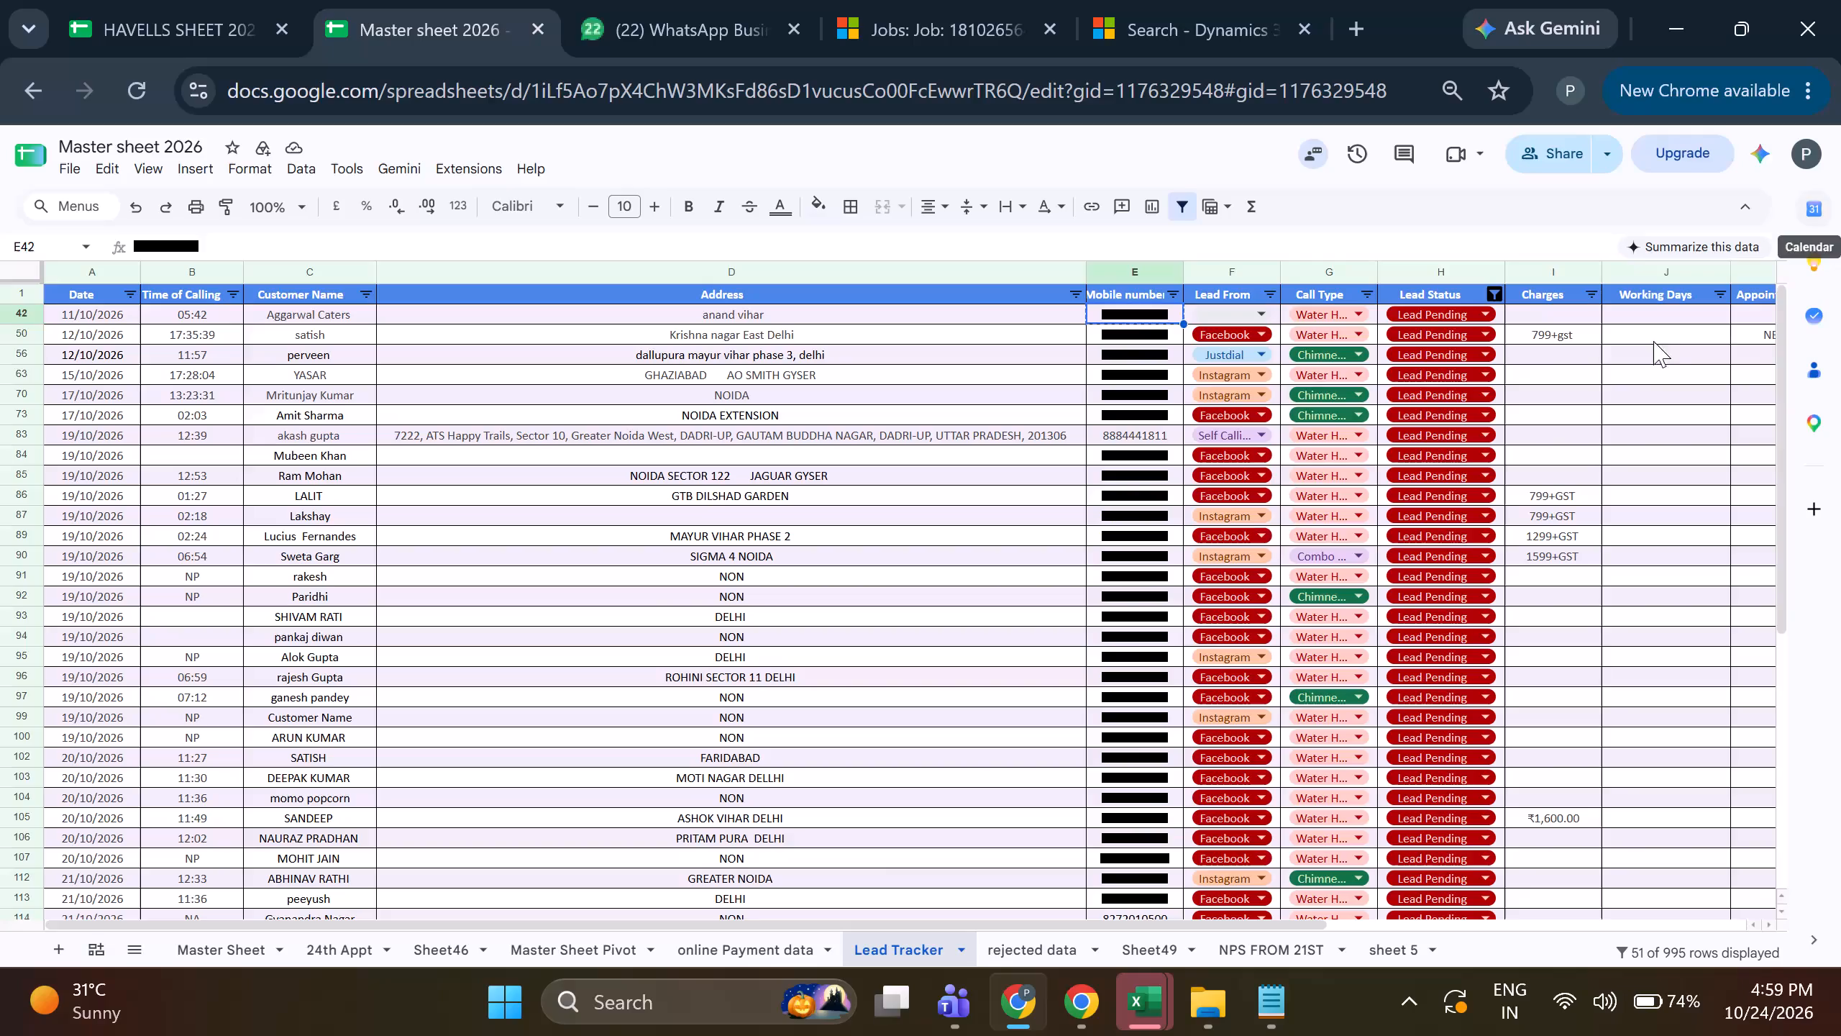
Remove the filter from the Lead Tracker sheet so that all of its rows are shown.
{"action": "left_click", "coordinate": [1655, 337]}
{"action": "key", "text": "Right"}
{"action": "key", "text": "Right"}
{"action": "key", "text": "Right"}
{"action": "key", "text": "Right"}
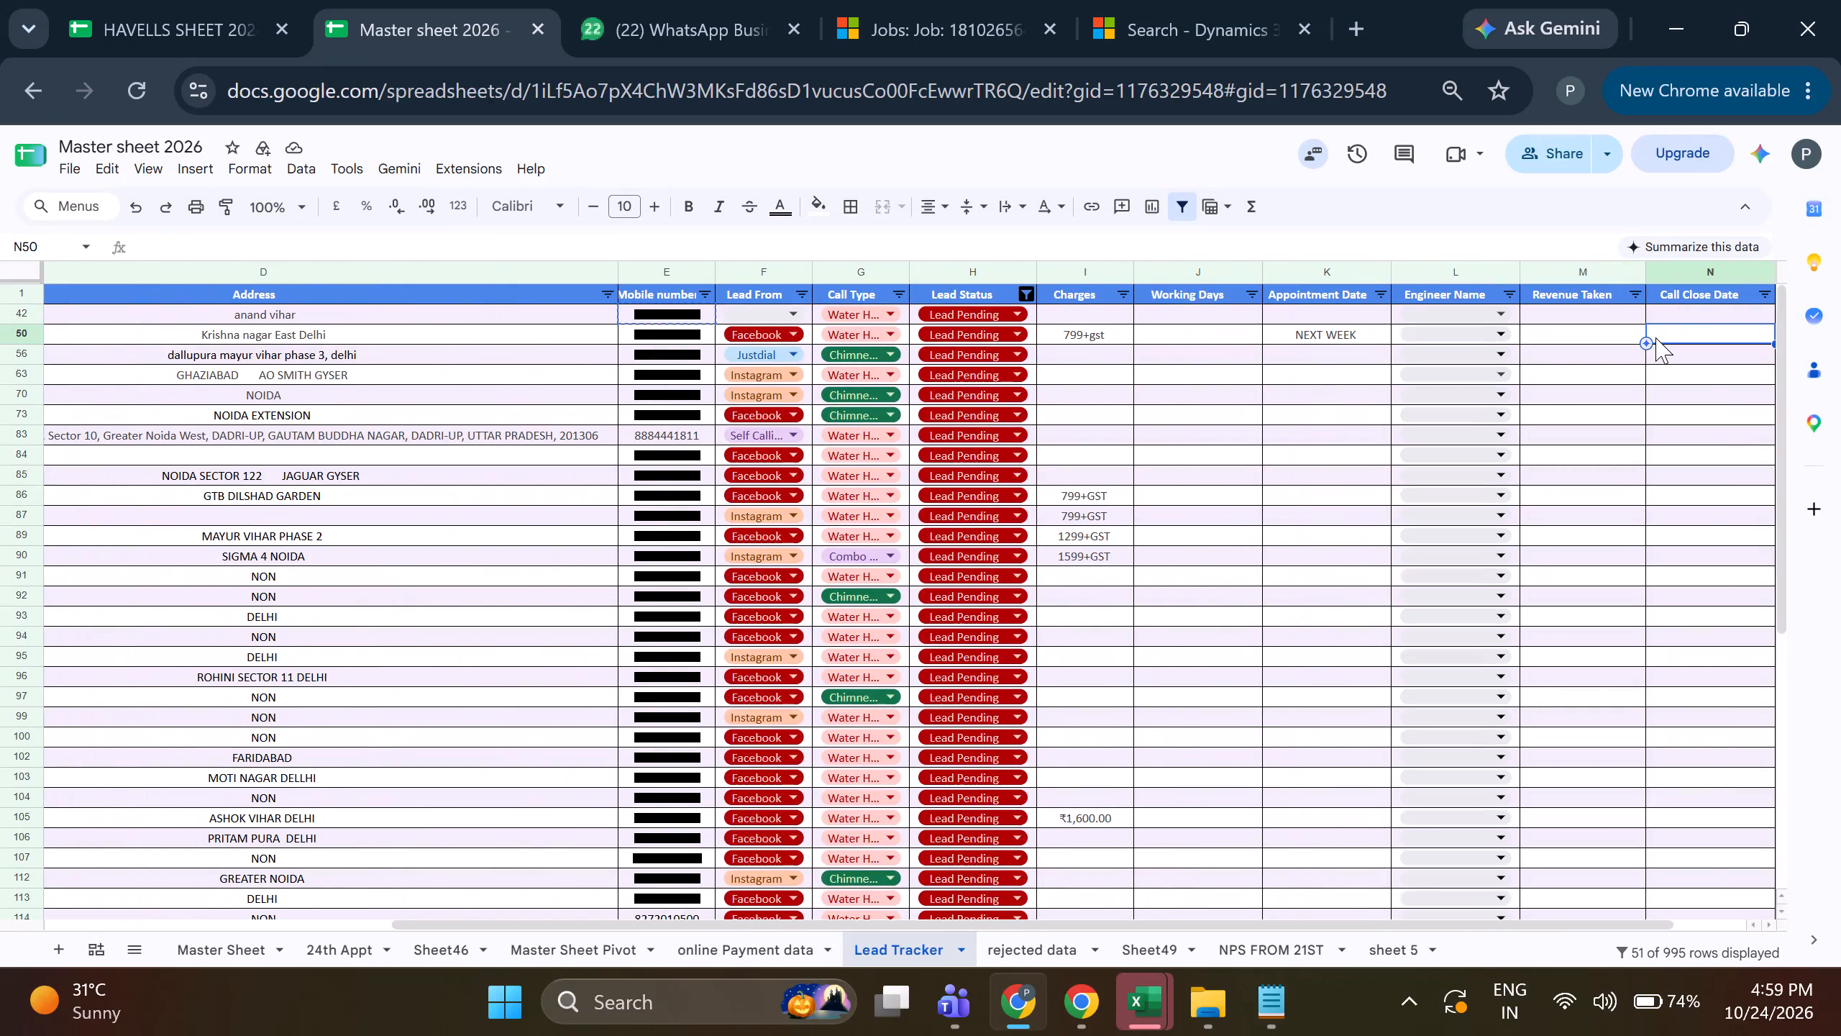
{"action": "key", "text": "Right"}
{"action": "key", "text": "Right"}
{"action": "key", "text": "Right"}
{"action": "key", "text": "Right"}
{"action": "key", "text": "Right"}
{"action": "key", "text": "Right"}
{"action": "key", "text": "Right"}
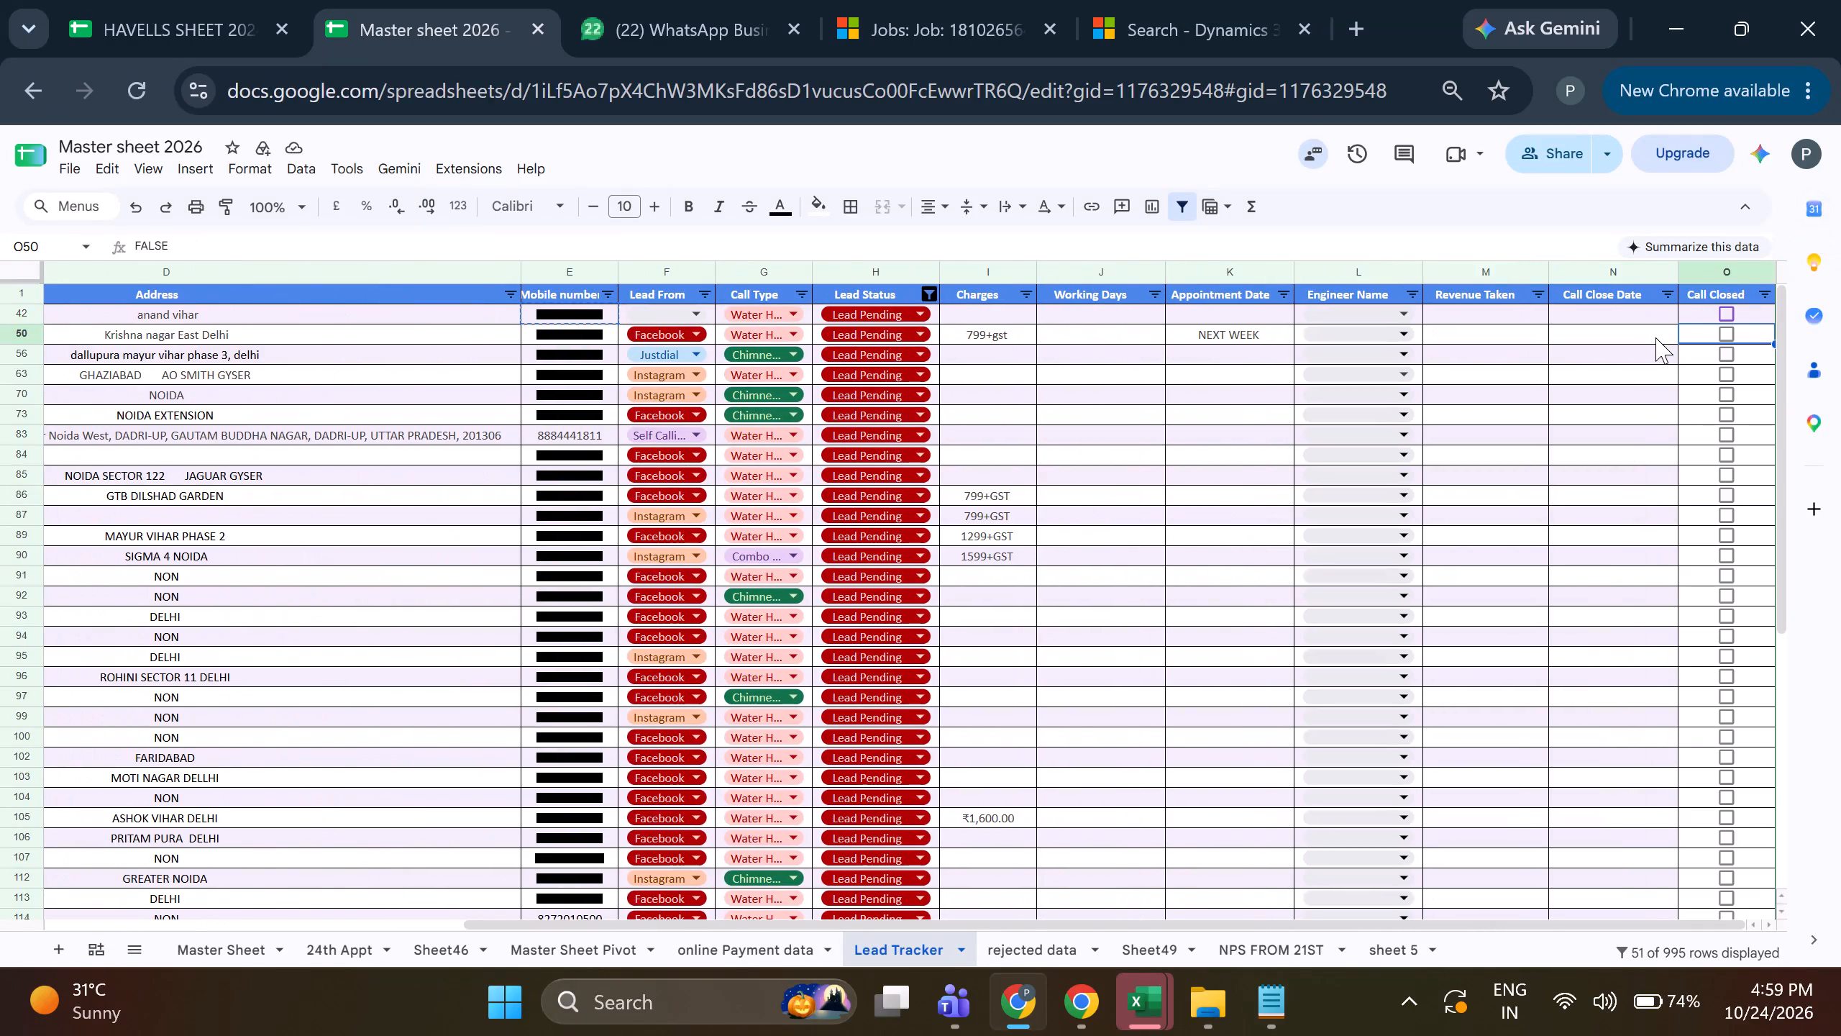
{"action": "left_click", "coordinate": [1633, 388]}
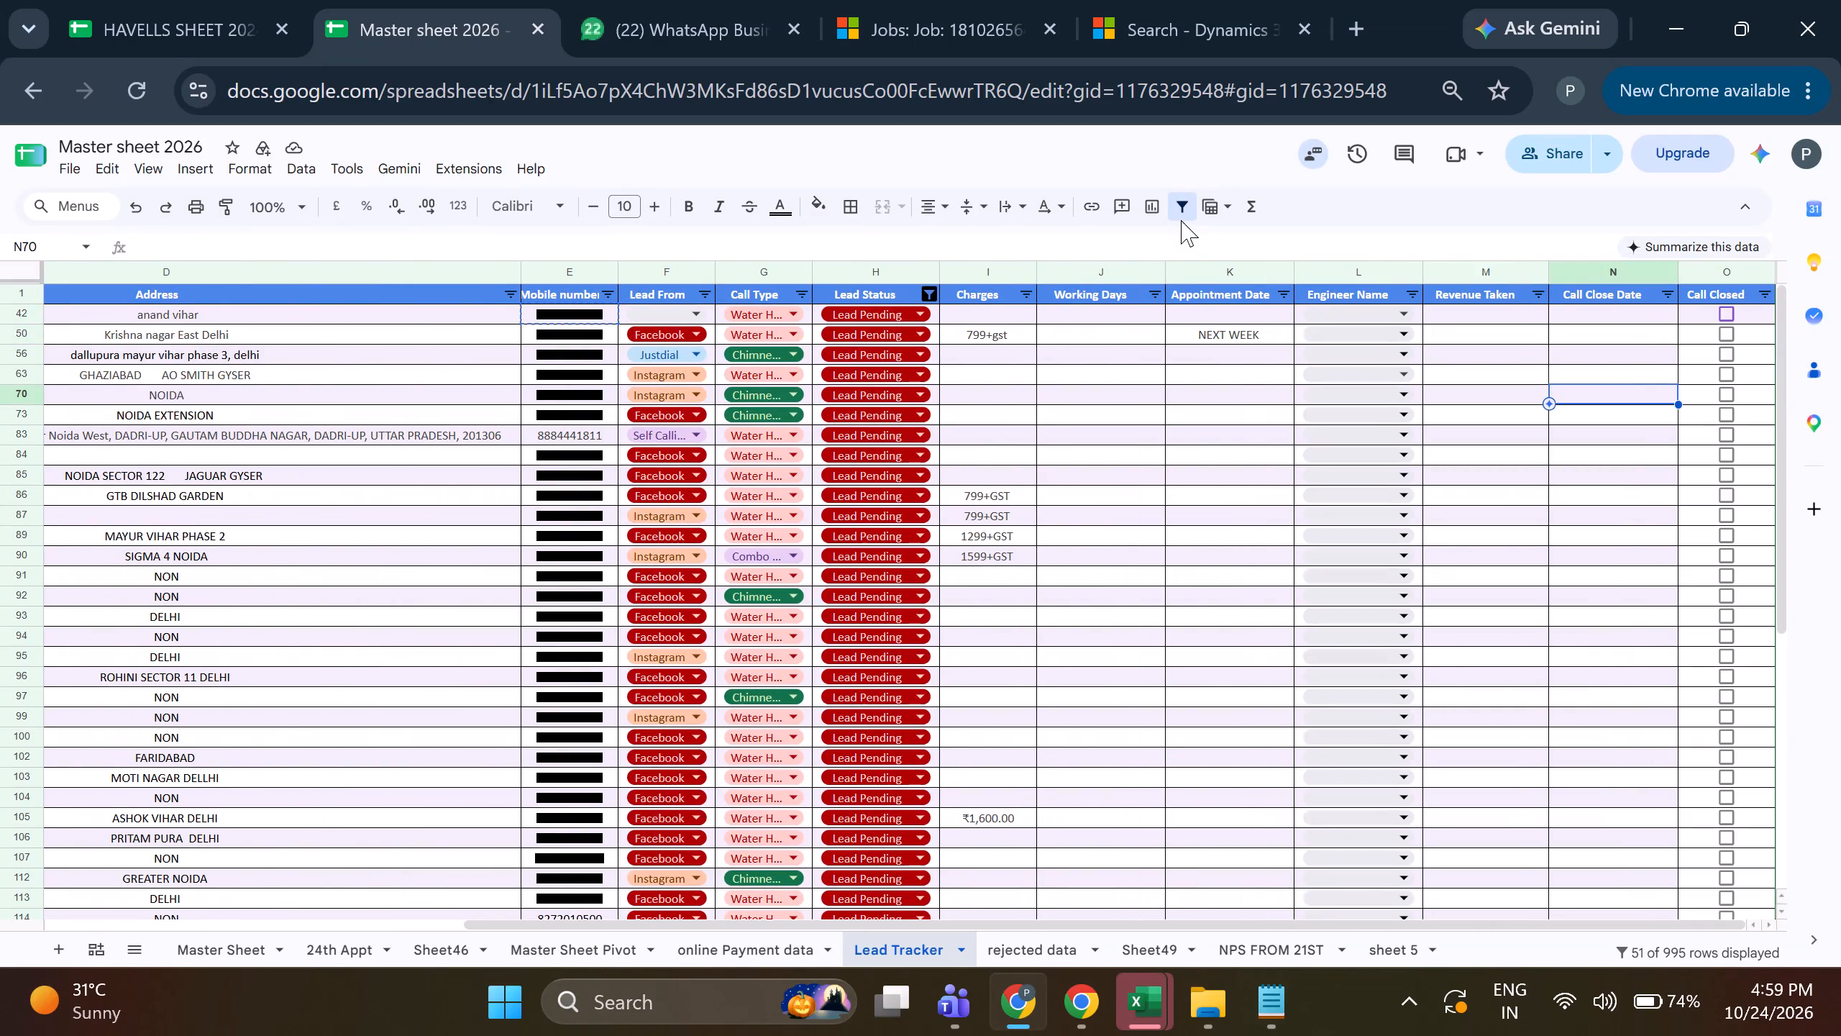
{"action": "left_click", "coordinate": [1179, 214]}
Widen the Call Closed column and slightly narrow the Call Close Date column beside it.
{"action": "left_click", "coordinate": [1624, 350]}
{"action": "key", "text": "Right"}
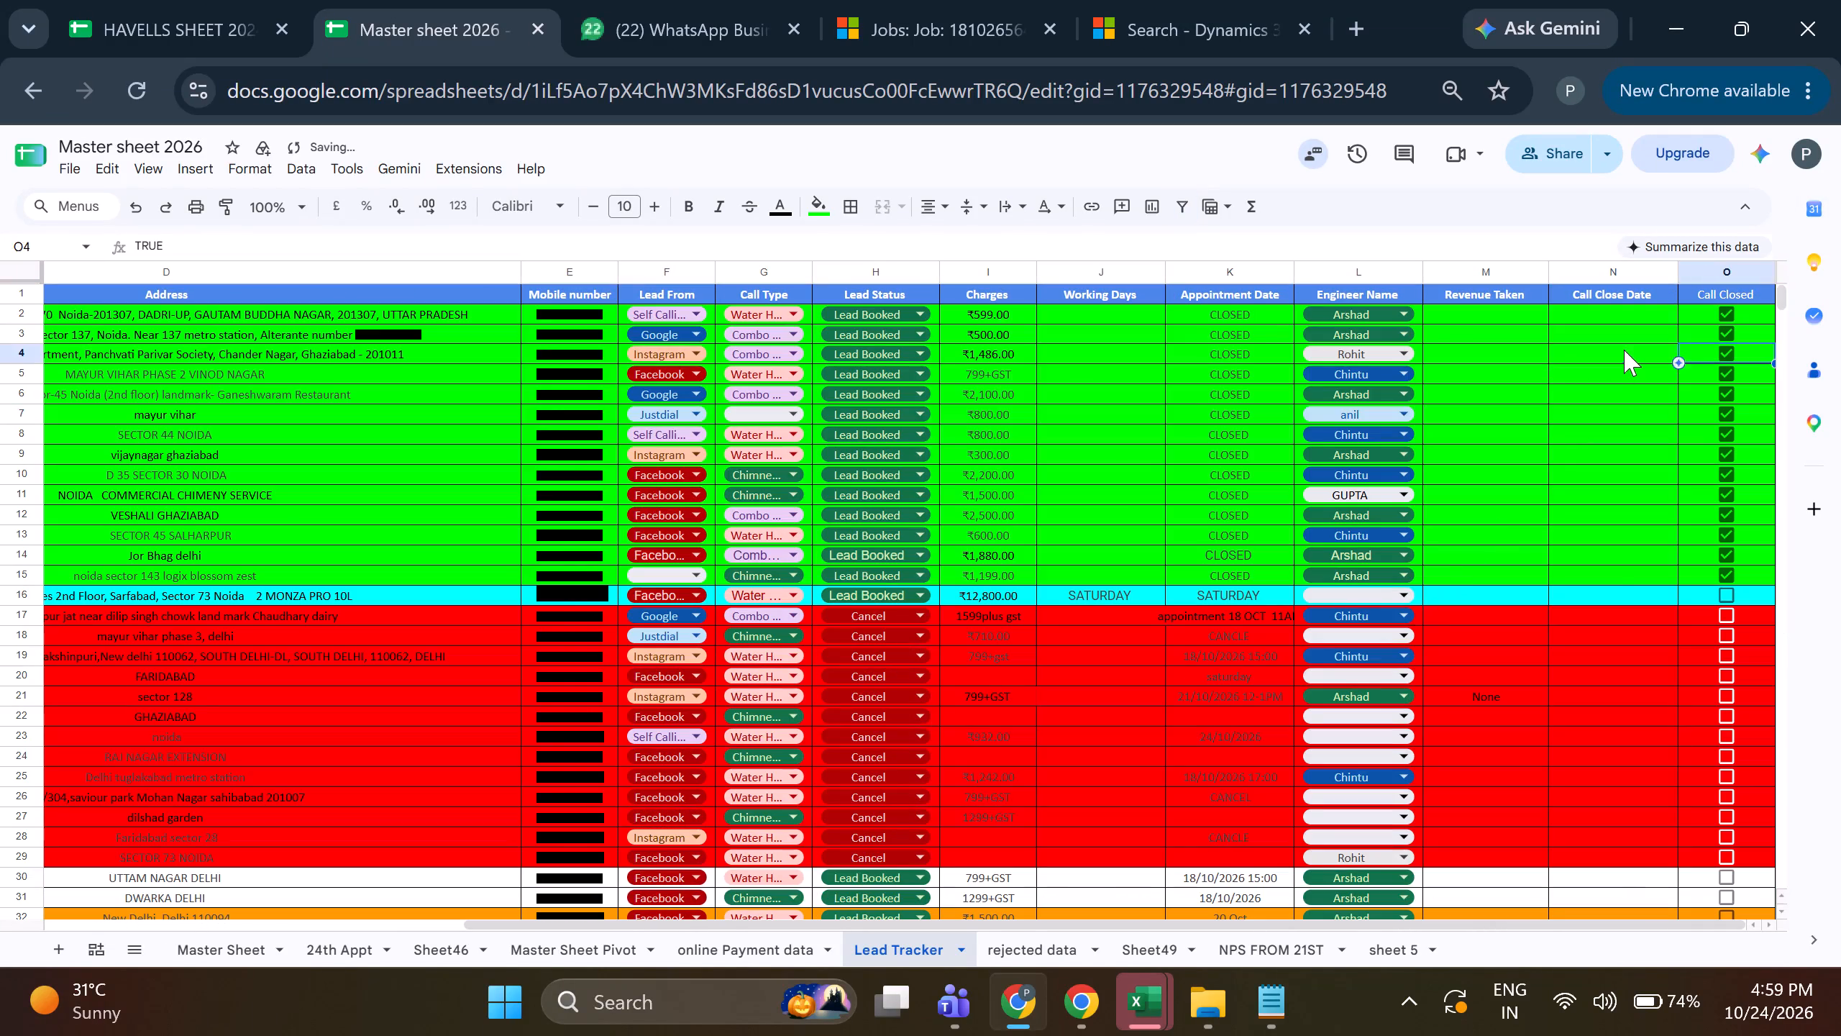
{"action": "key", "text": "Right"}
{"action": "key", "text": "Right"}
{"action": "key", "text": "Right"}
{"action": "key", "text": "Right"}
{"action": "key", "text": "Right"}
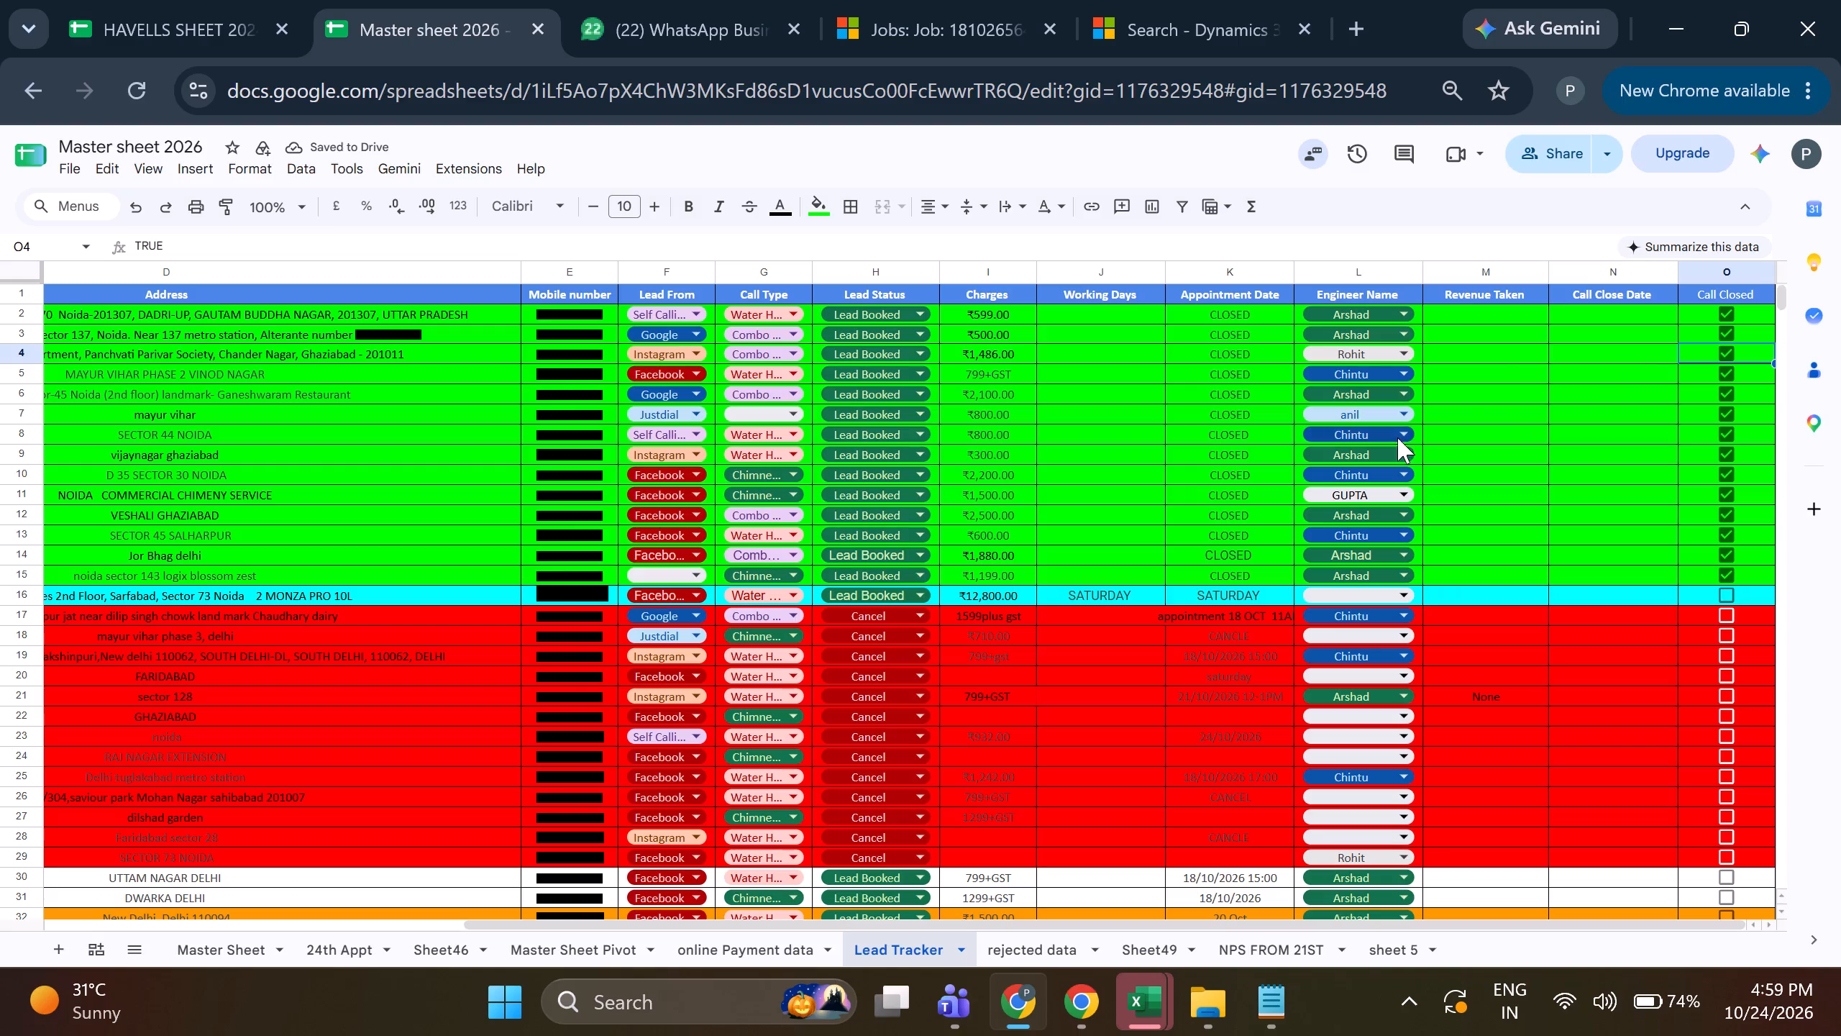
{"action": "left_click", "coordinate": [1500, 358]}
{"action": "scroll", "coordinate": [1516, 442], "scroll_direction": "down", "scroll_amount": 7}
{"action": "scroll", "coordinate": [1542, 476], "scroll_direction": "up", "scroll_amount": 14}
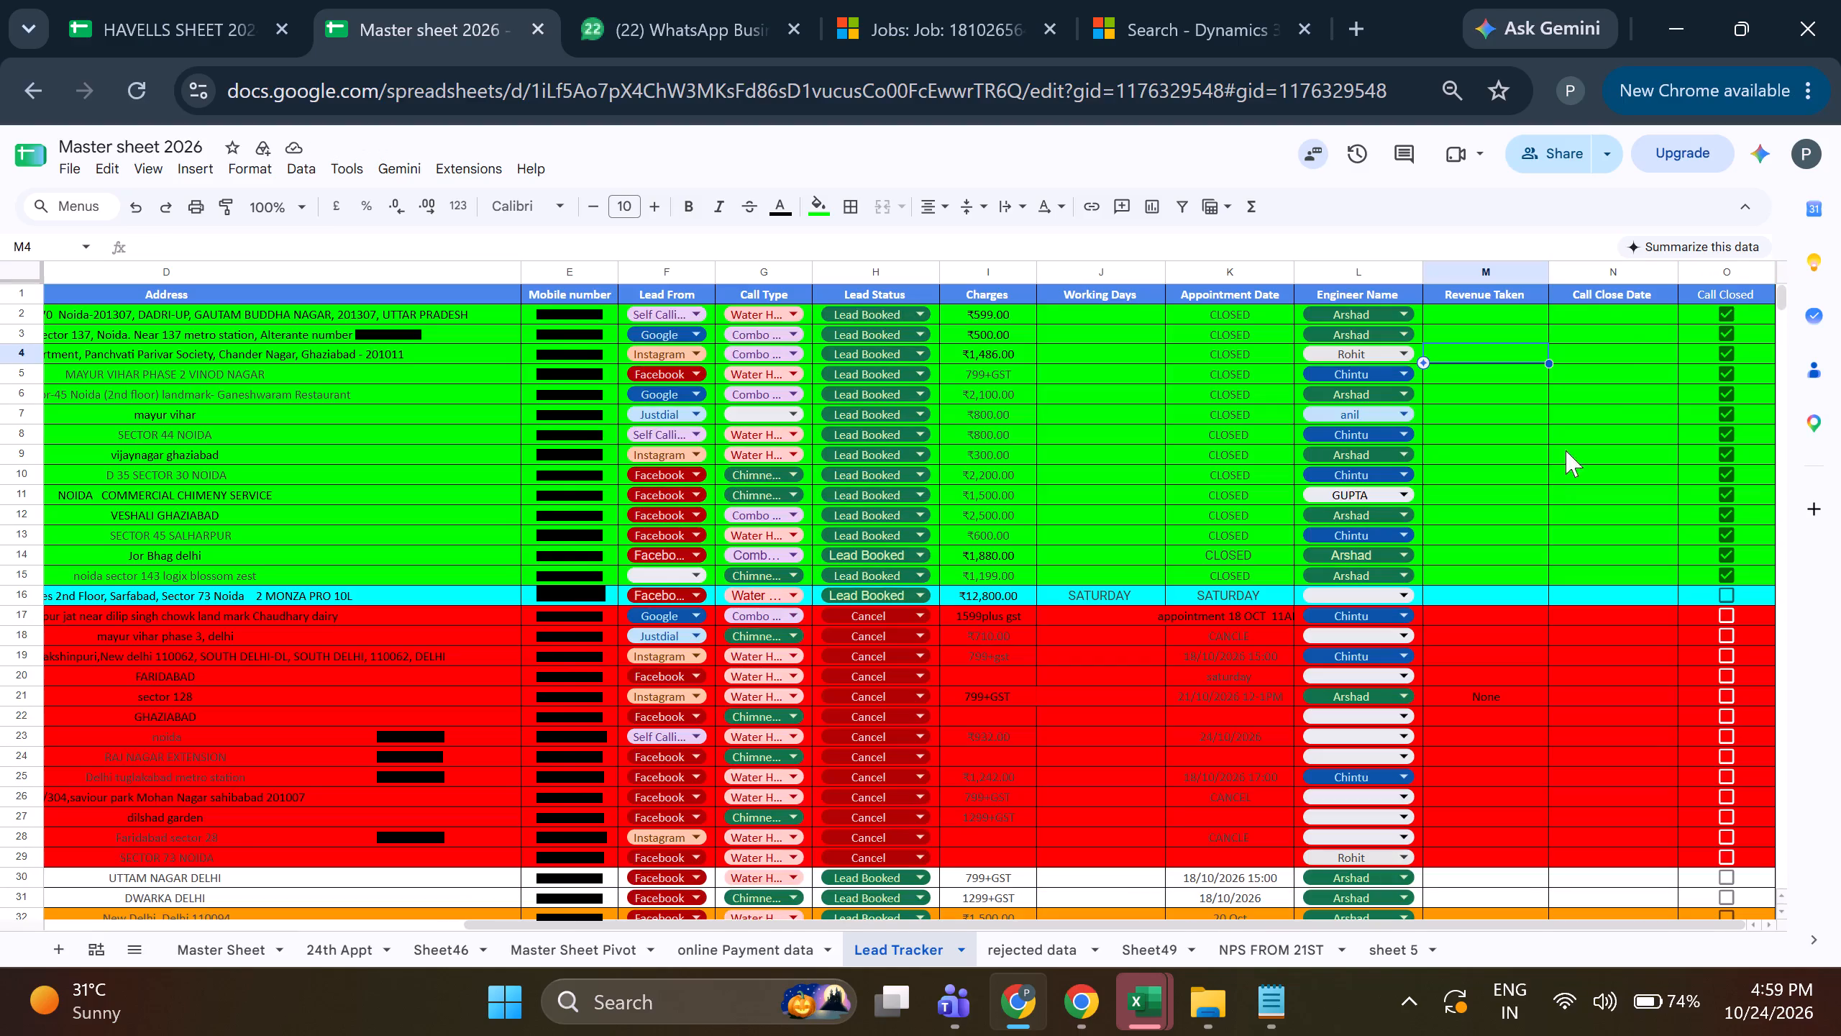
{"action": "left_click", "coordinate": [1745, 264]}
{"action": "left_click", "coordinate": [1778, 271]}
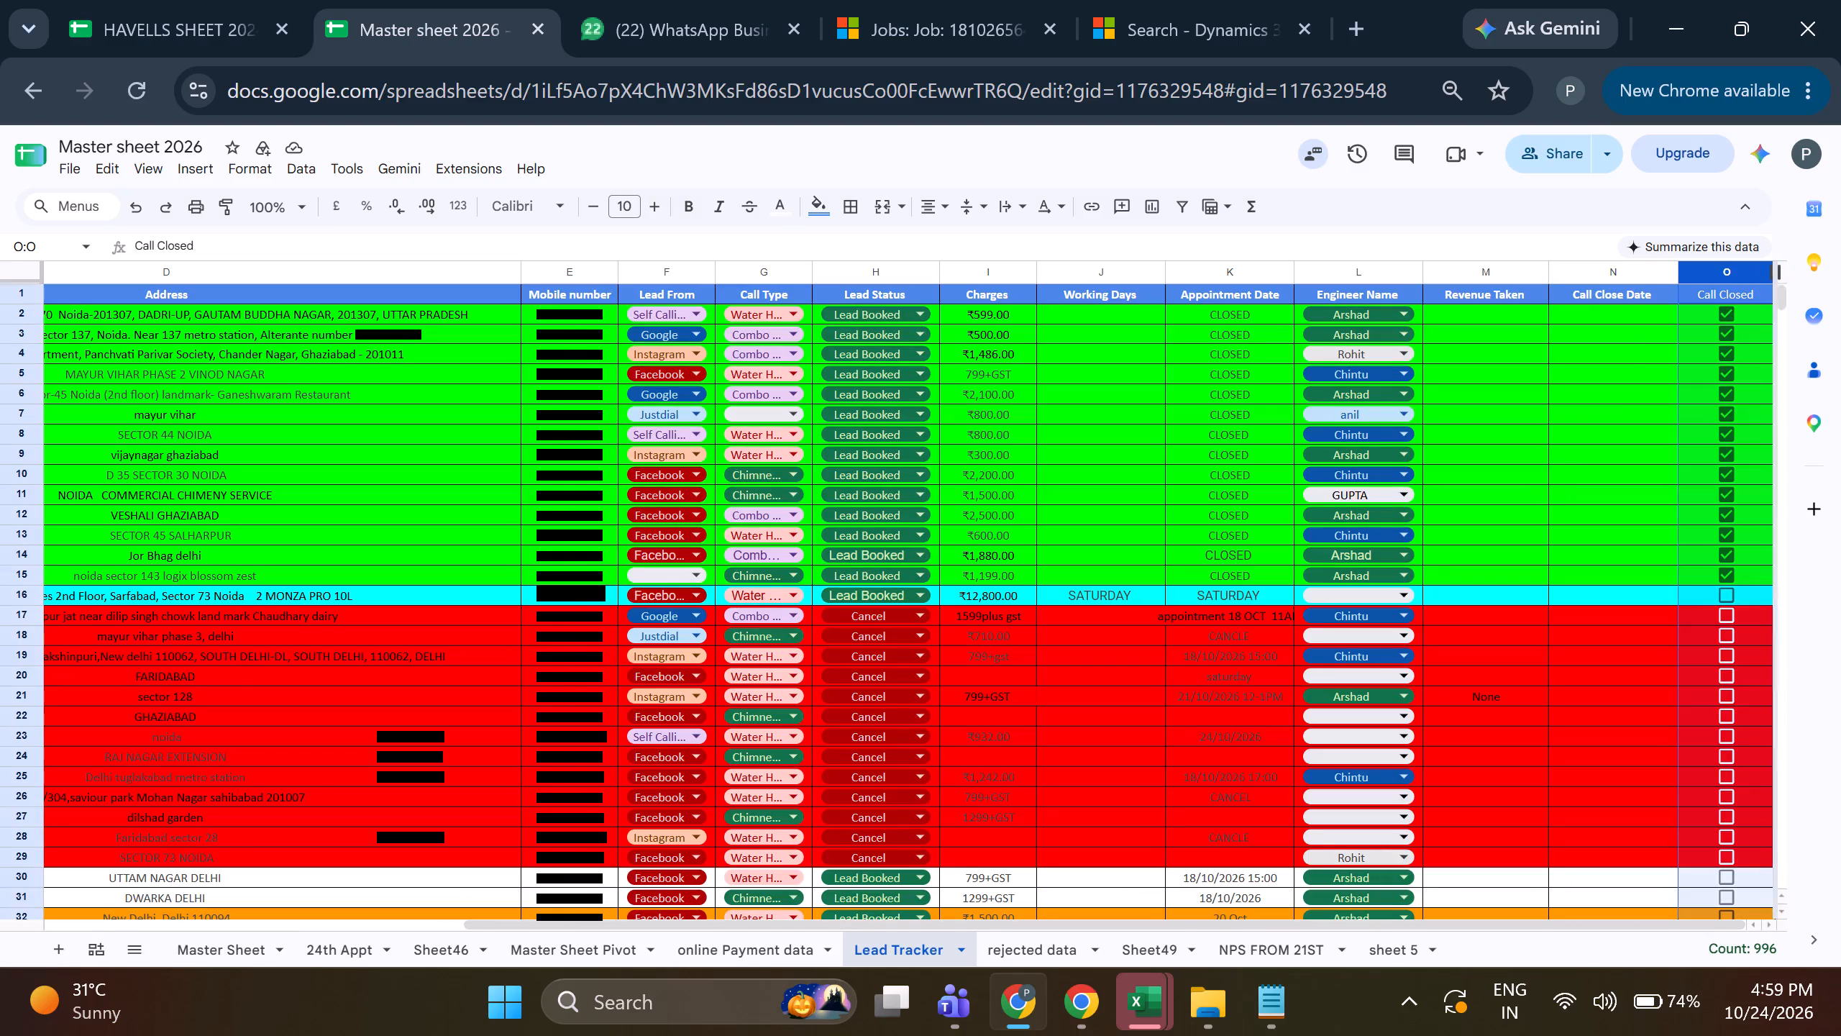
{"action": "left_click_drag", "start_coordinate": [1778, 271], "coordinate": [1817, 273]}
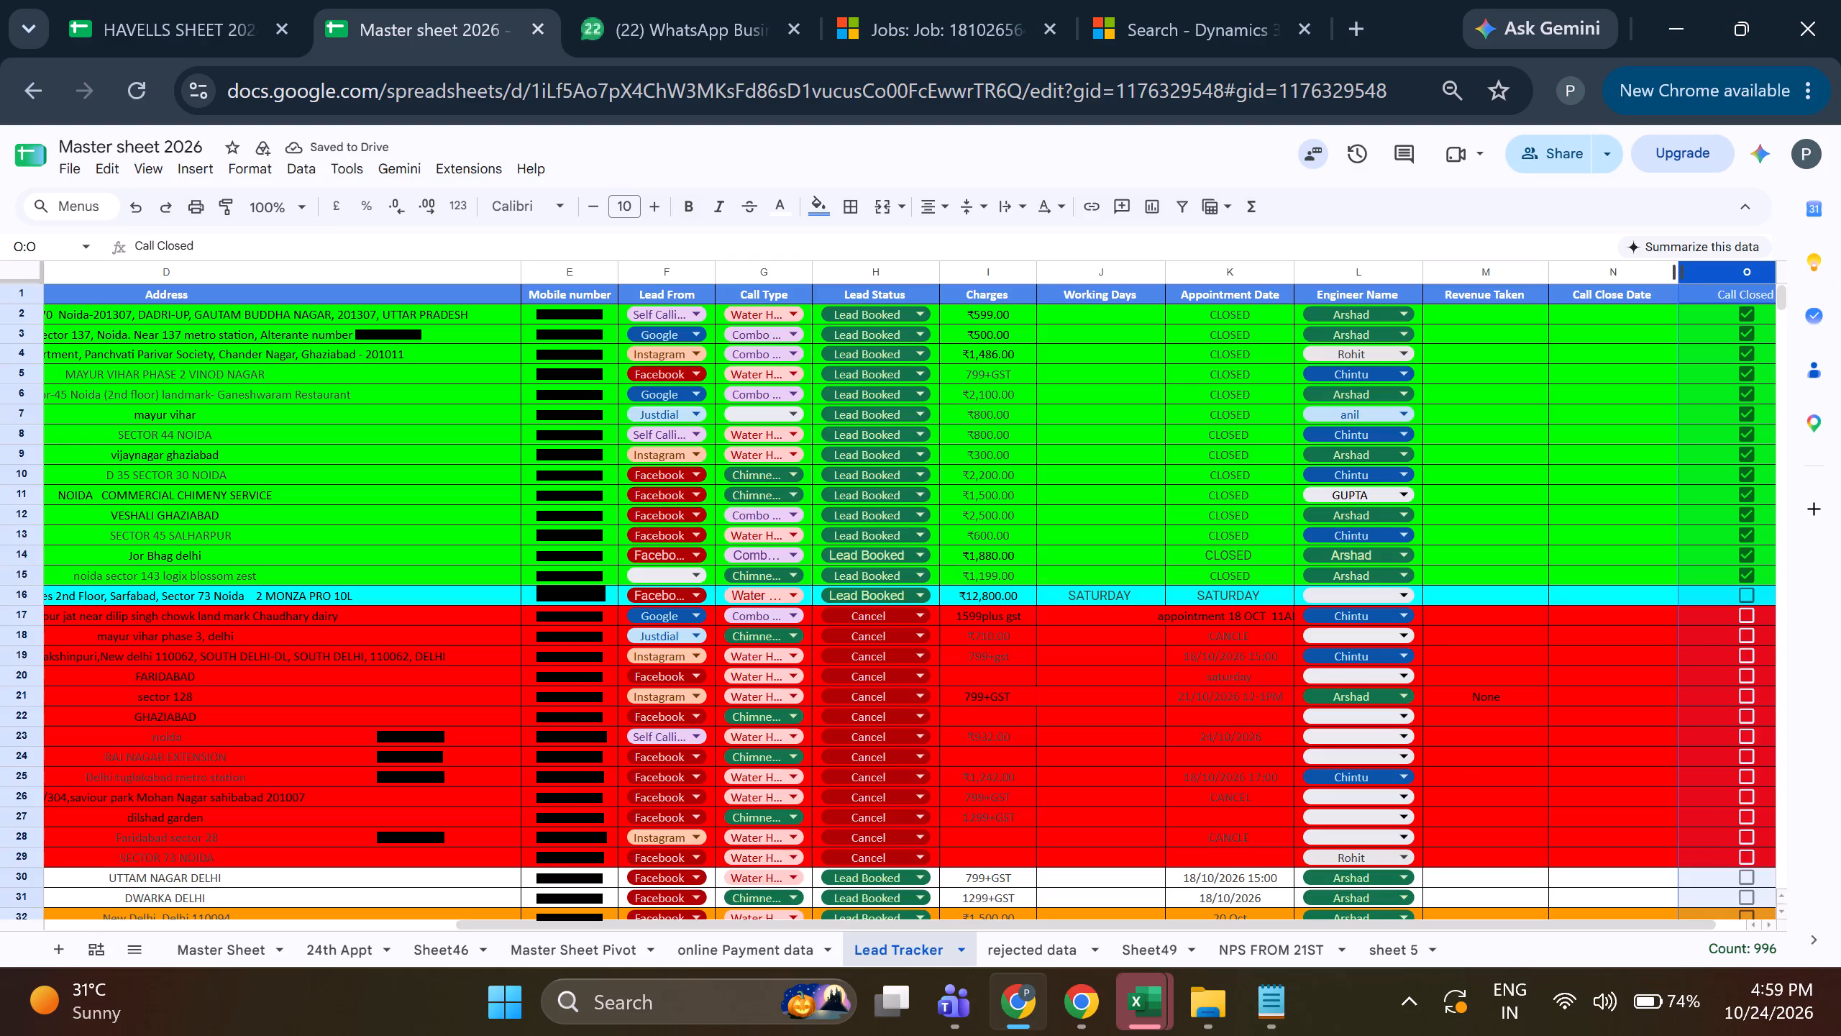
{"action": "left_click_drag", "start_coordinate": [1679, 271], "coordinate": [1635, 271]}
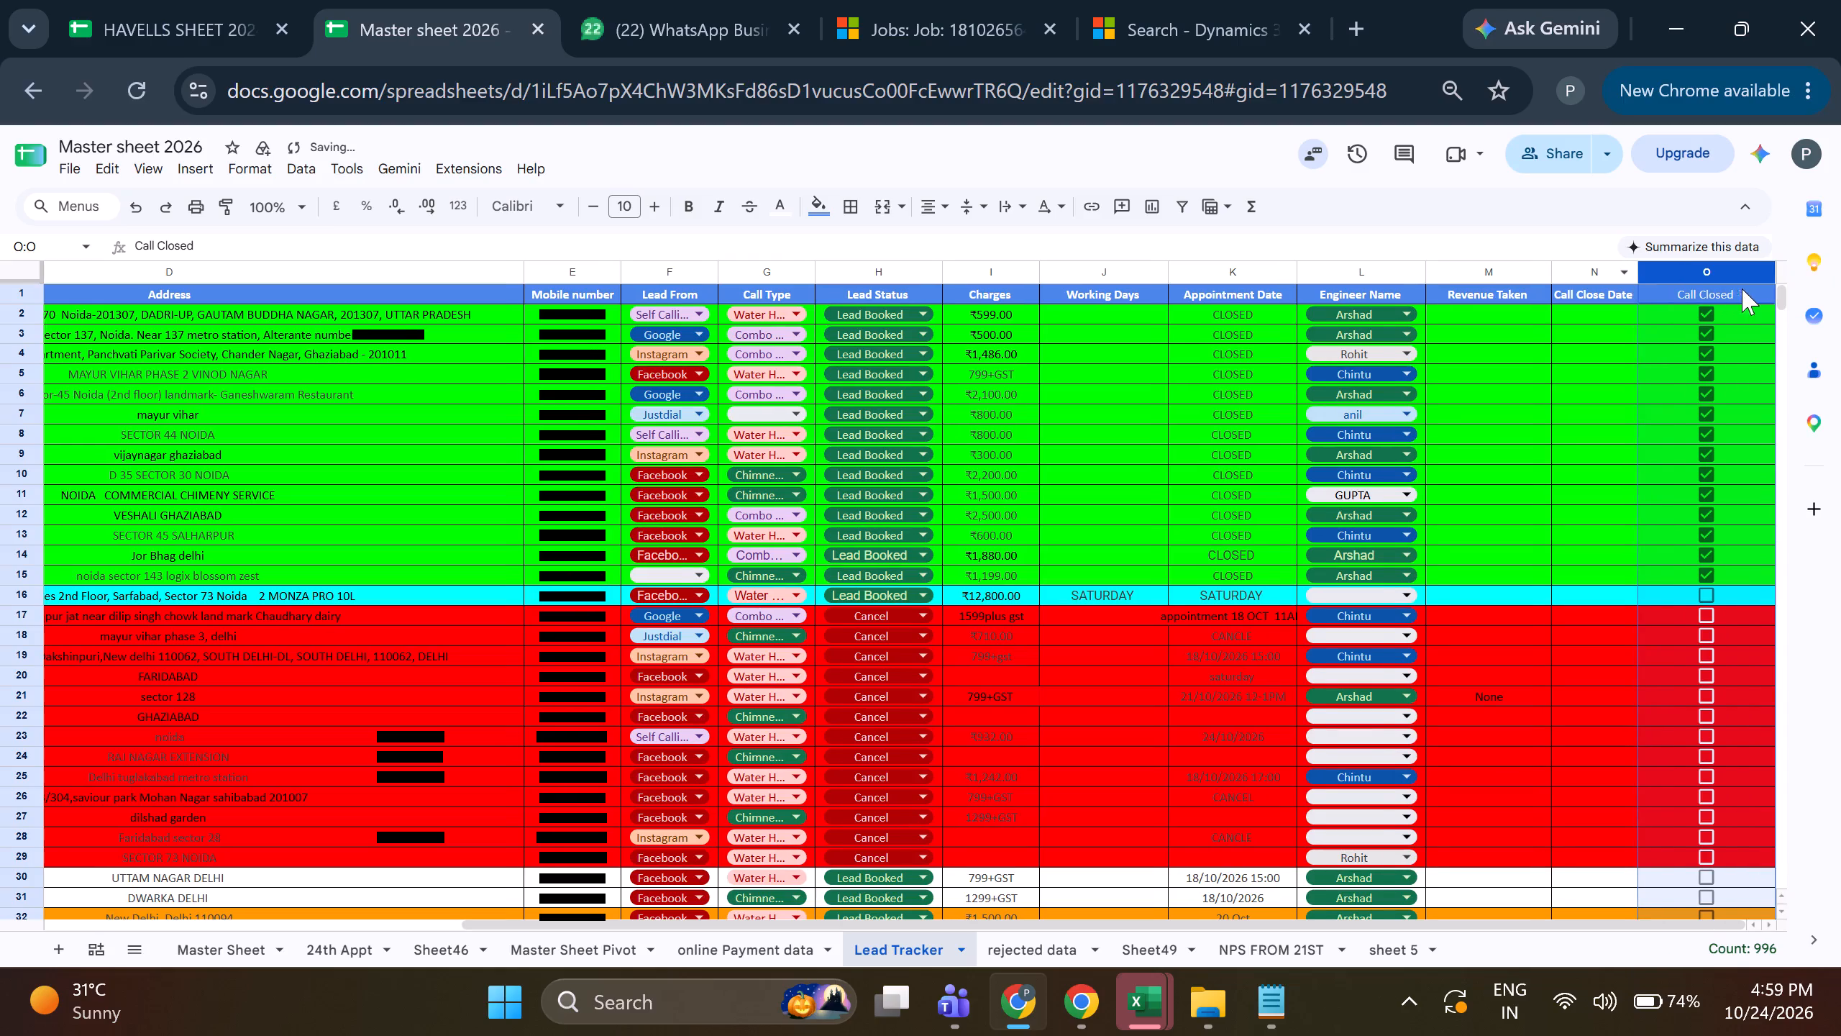
{"action": "left_click_drag", "start_coordinate": [1641, 271], "coordinate": [1665, 272]}
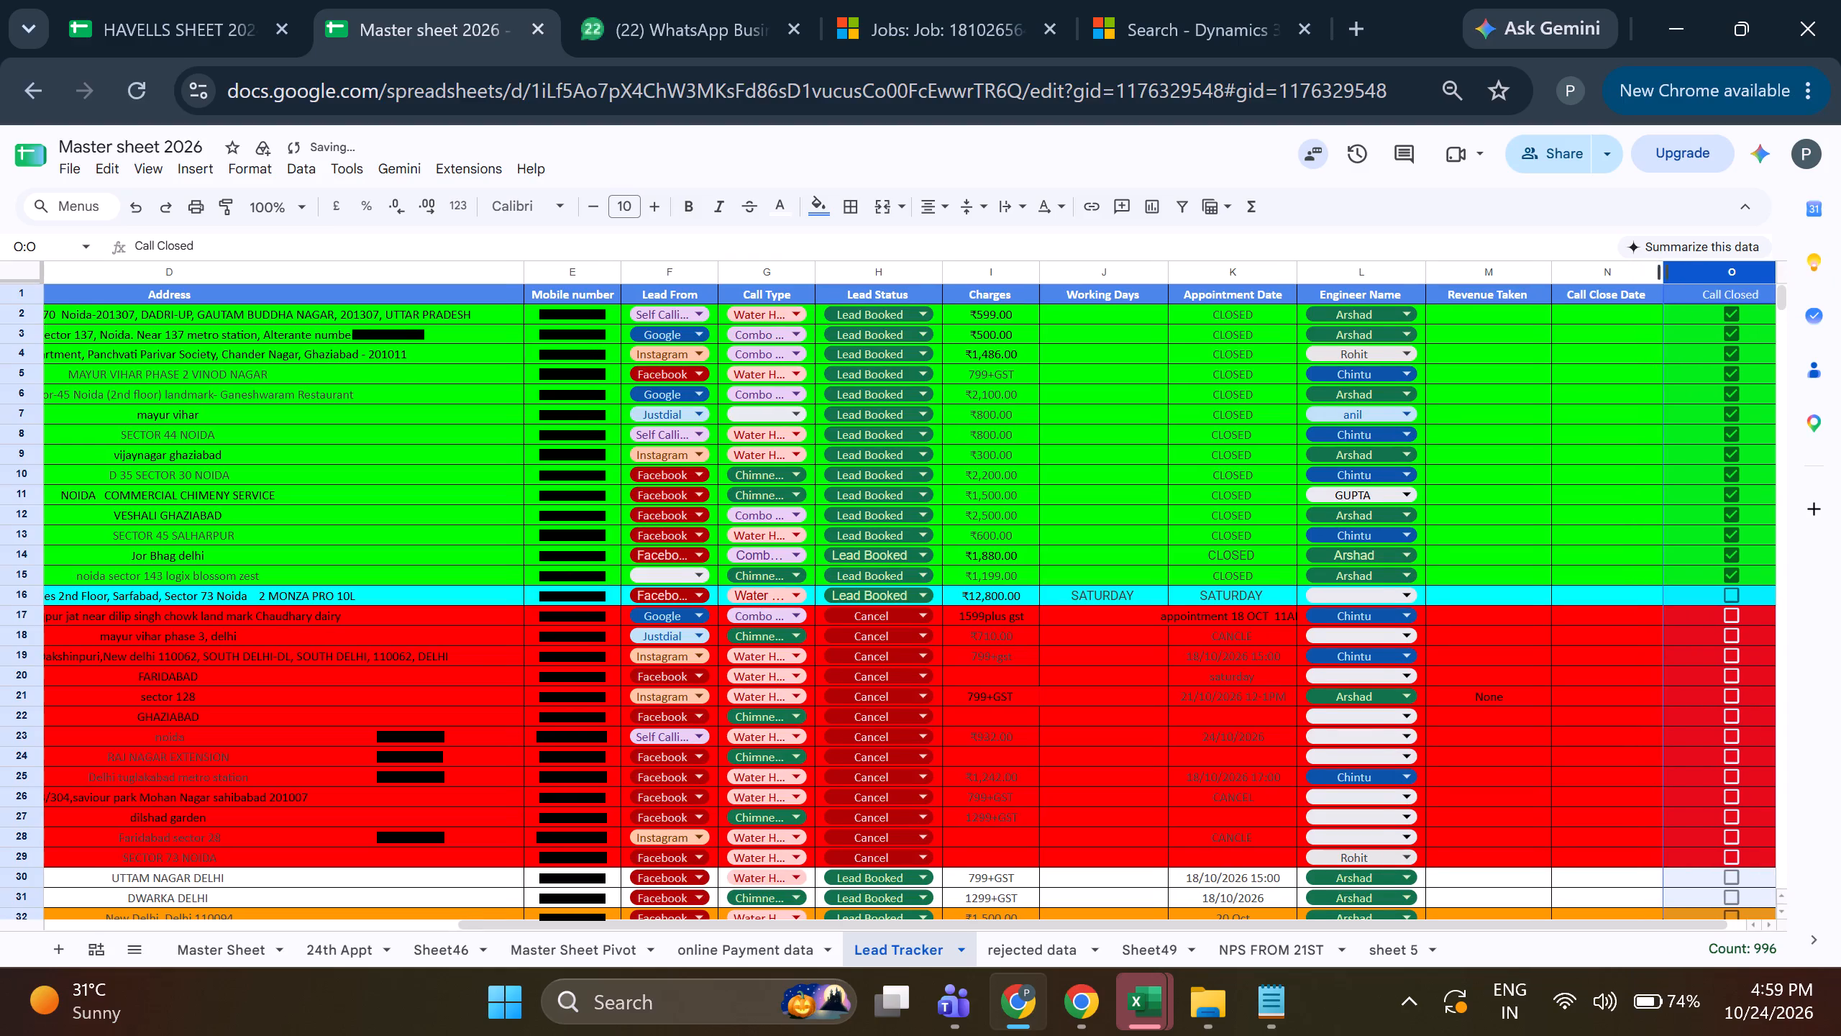
Insert one column between the Call Close Date and Call Closed columns.
{"action": "left_click", "coordinate": [1779, 276]}
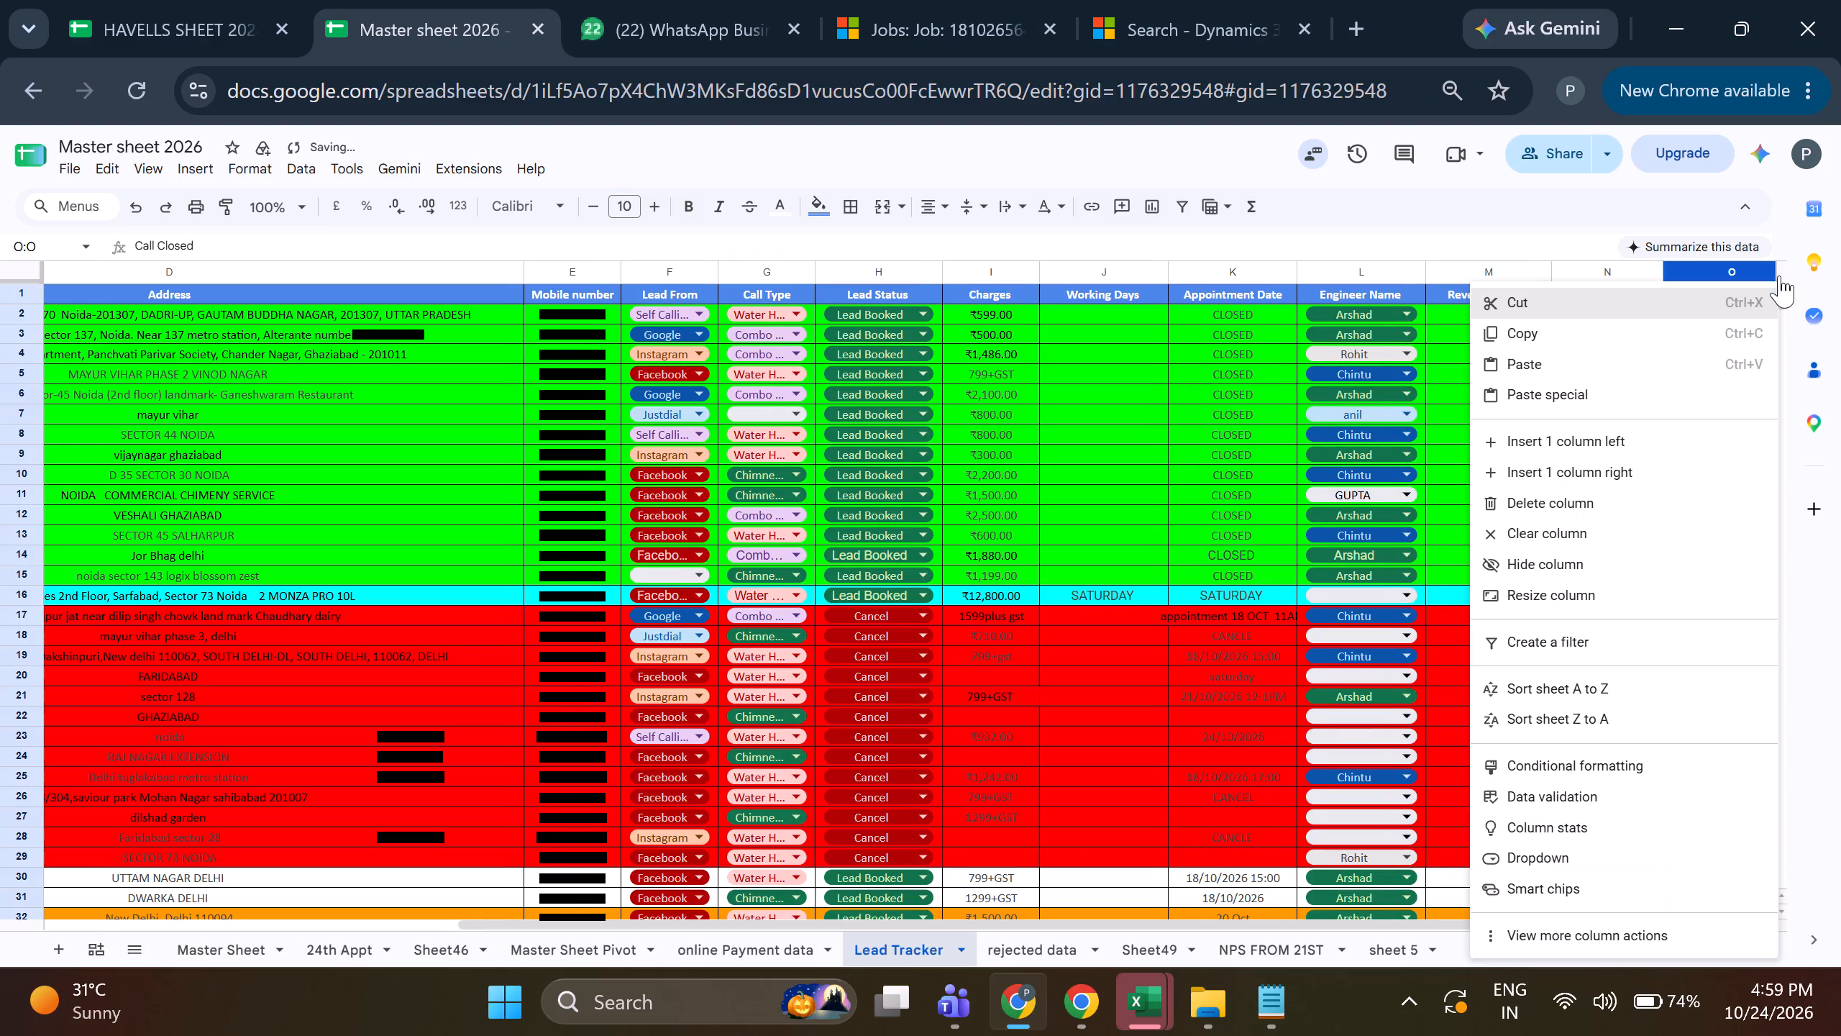
{"action": "left_click", "coordinate": [1617, 435]}
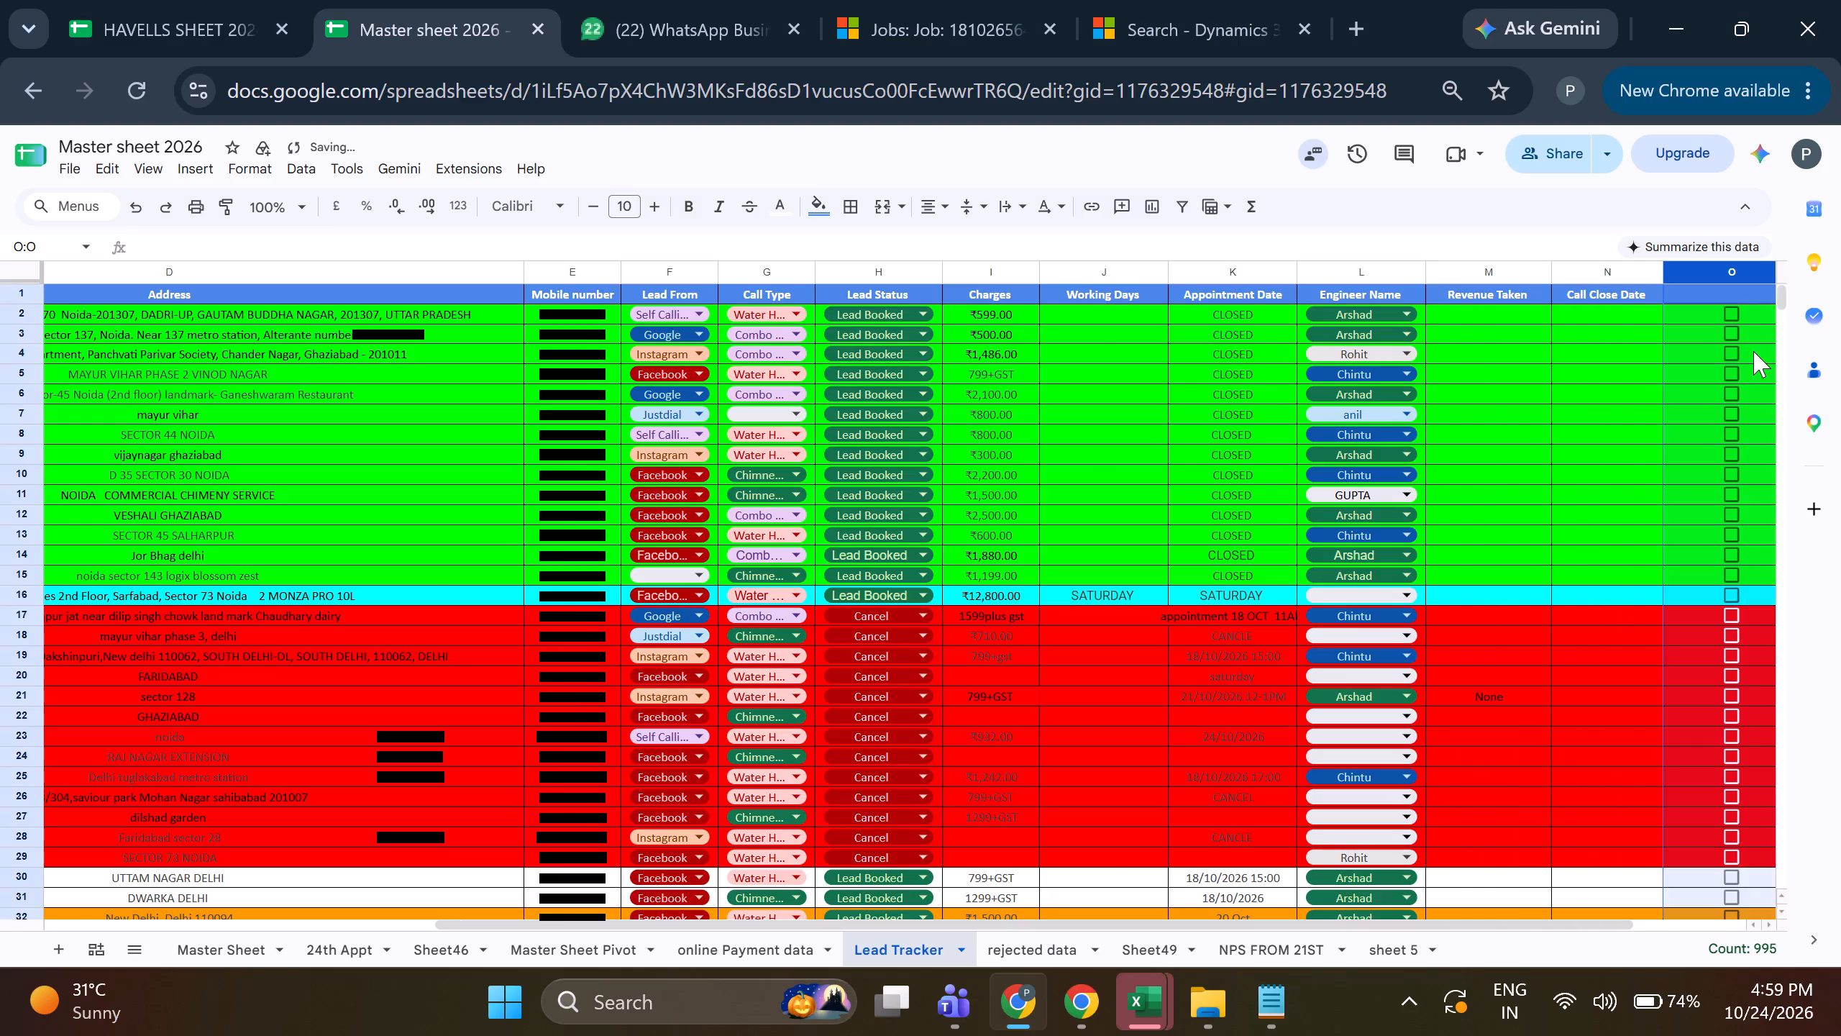
Delete the ticked checkboxes in rows 2 to 15 of the Call Closed column.
{"action": "left_click", "coordinate": [1753, 351]}
{"action": "key", "text": "Right"}
{"action": "key", "text": "Right"}
{"action": "key", "text": "Right"}
{"action": "key", "text": "Right"}
{"action": "key", "text": "Right"}
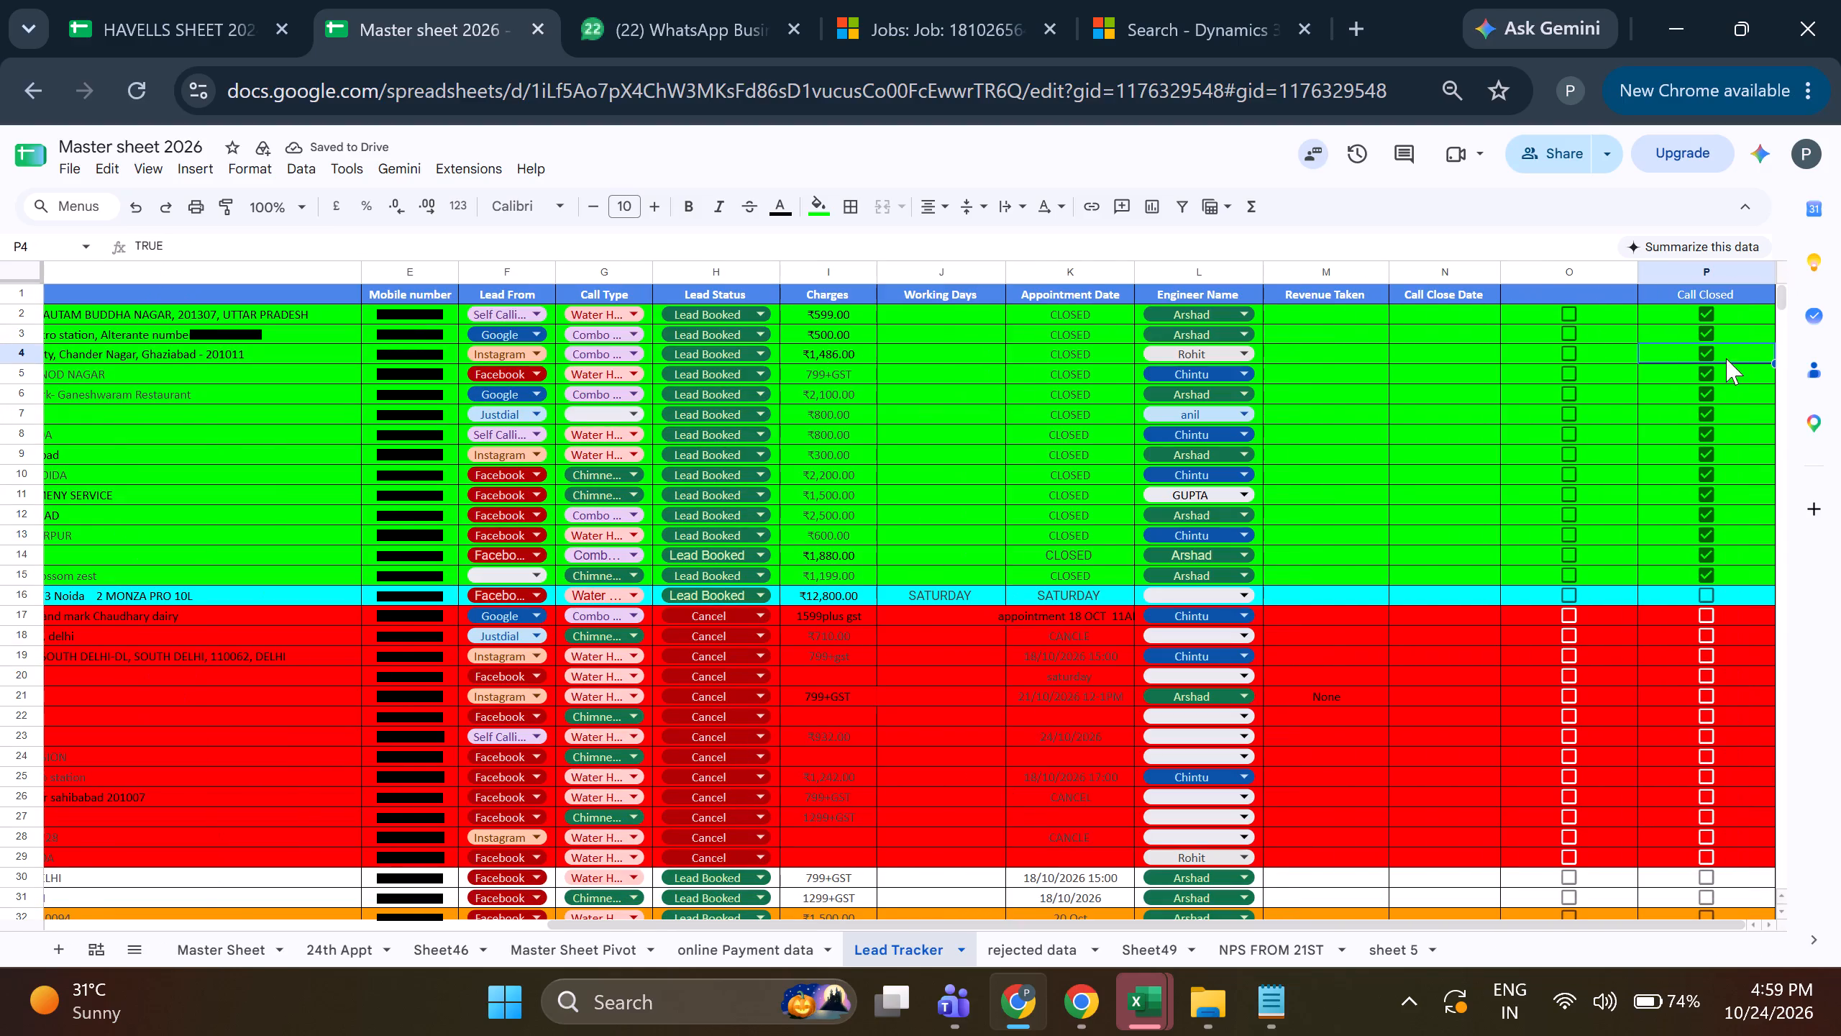
{"action": "left_click", "coordinate": [1545, 276]}
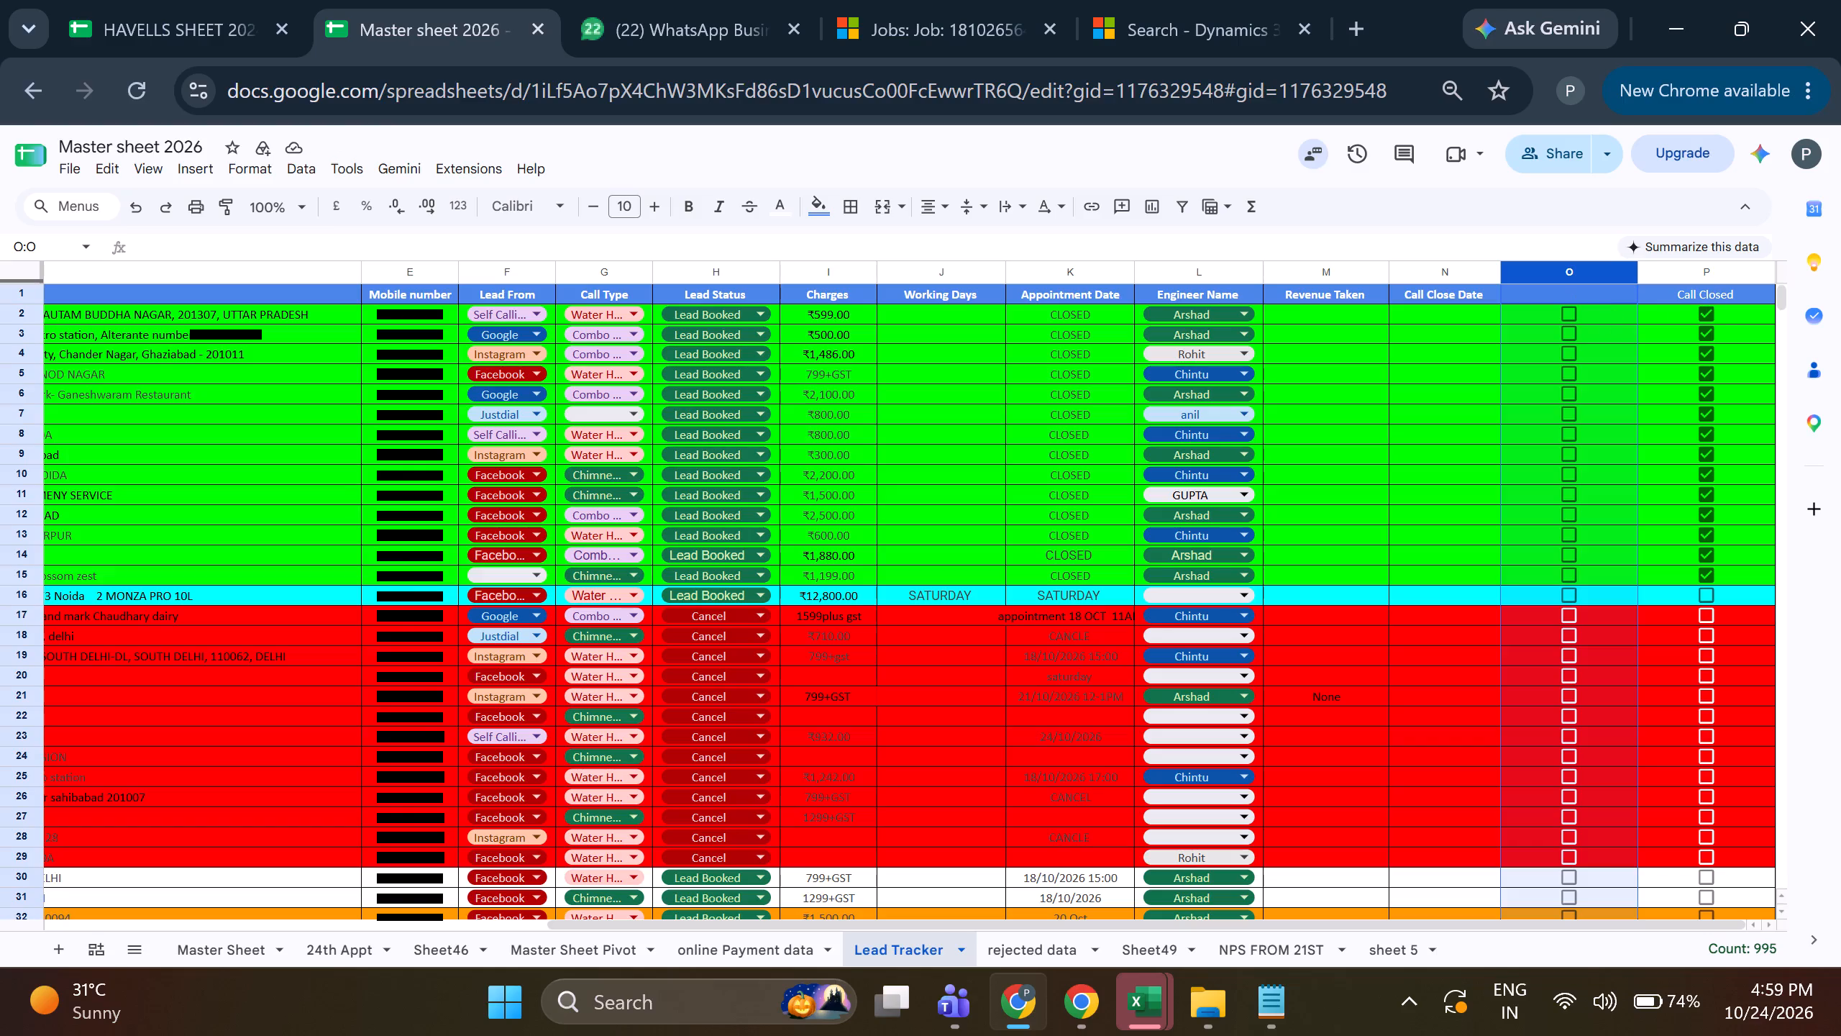
{"action": "left_click", "coordinate": [1710, 309]}
{"action": "left_click_drag", "start_coordinate": [1710, 310], "coordinate": [1728, 487]}
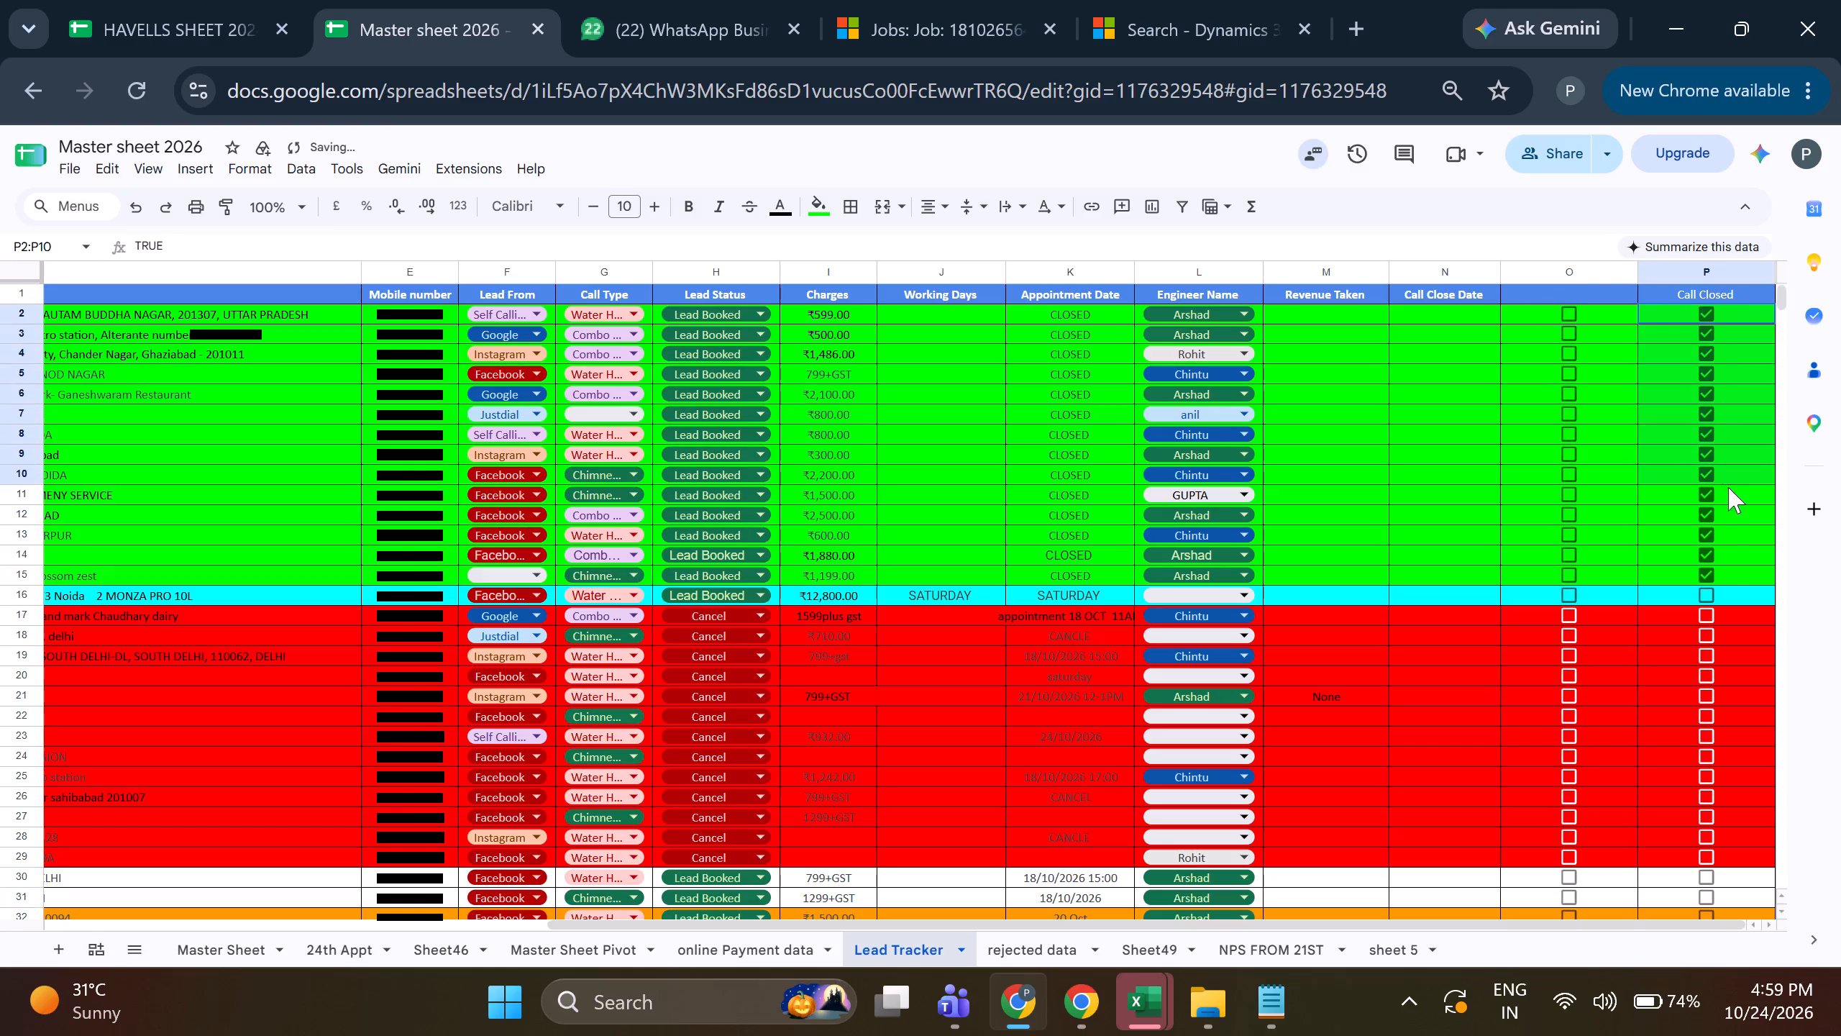
{"action": "left_click_drag", "start_coordinate": [1728, 487], "coordinate": [1722, 565]}
{"action": "key", "text": "BackSpace"}
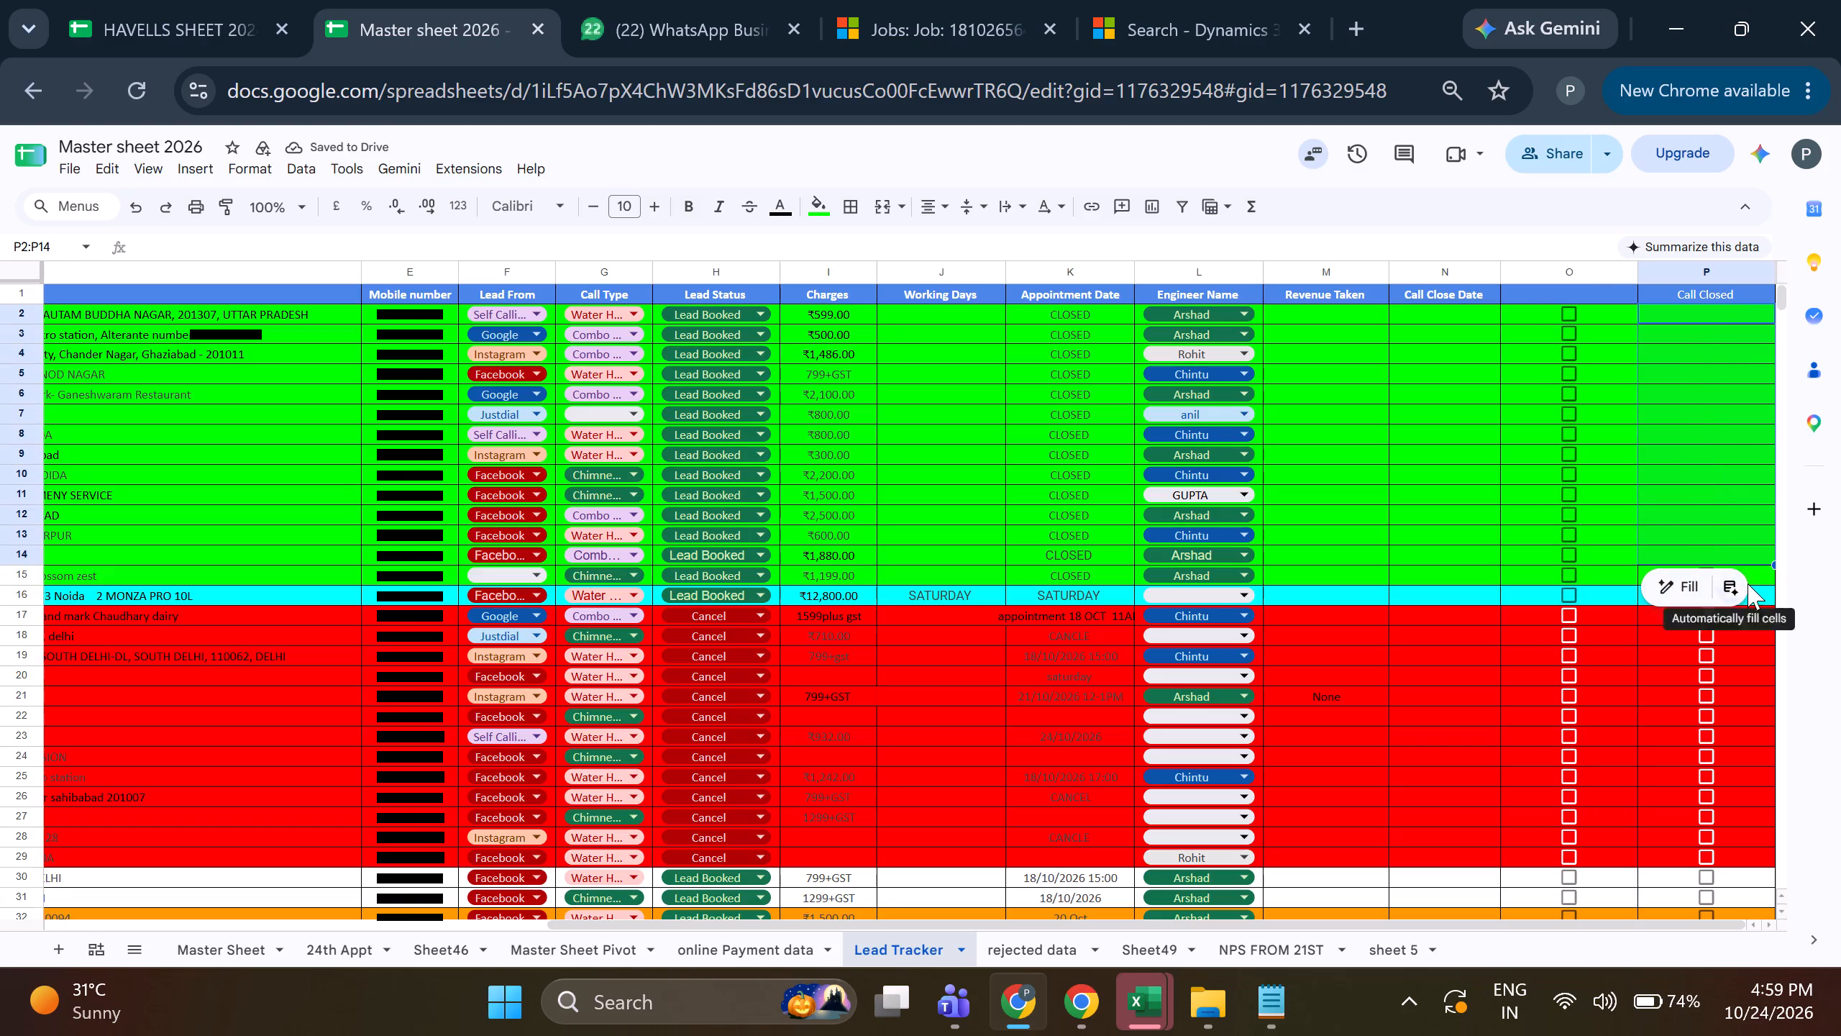
{"action": "left_click", "coordinate": [1756, 573]}
{"action": "key", "text": "BackSpace"}
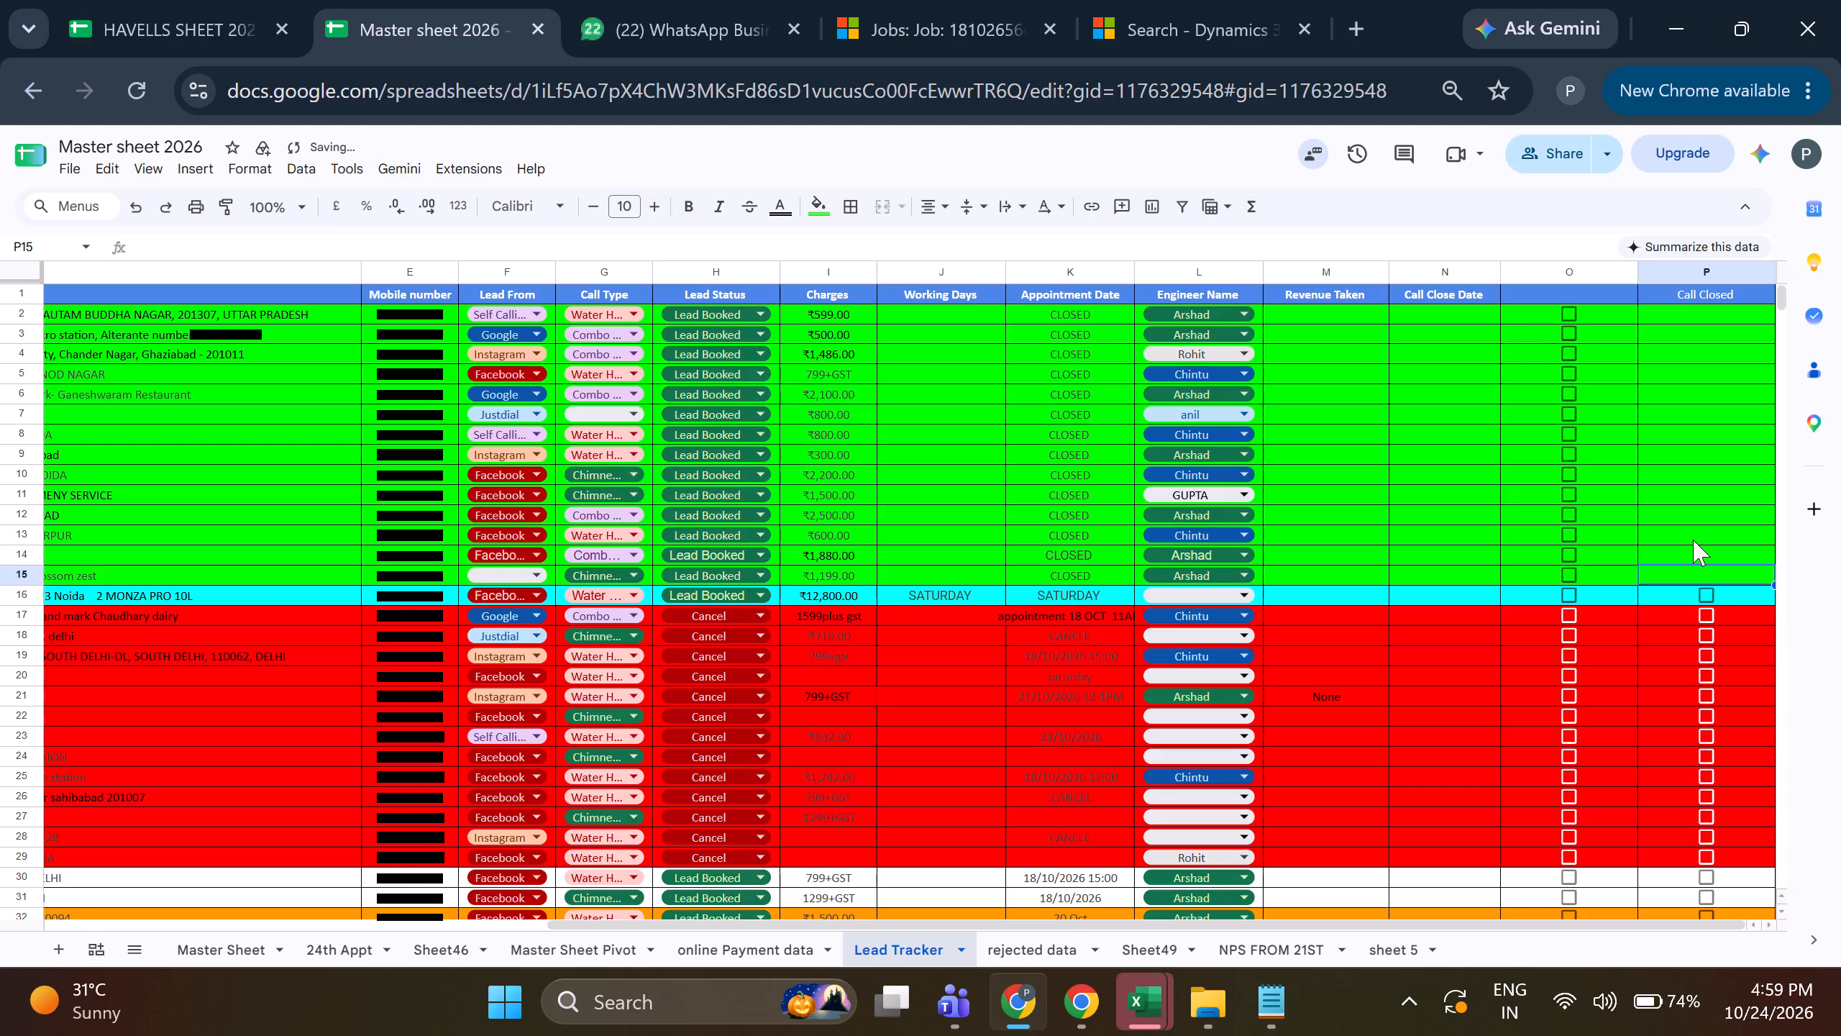
Tick the checkboxes in rows 2 to 15 of the newly inserted column O.
{"action": "left_click_drag", "start_coordinate": [1564, 309], "coordinate": [1570, 569]}
{"action": "left_click", "coordinate": [1567, 569]}
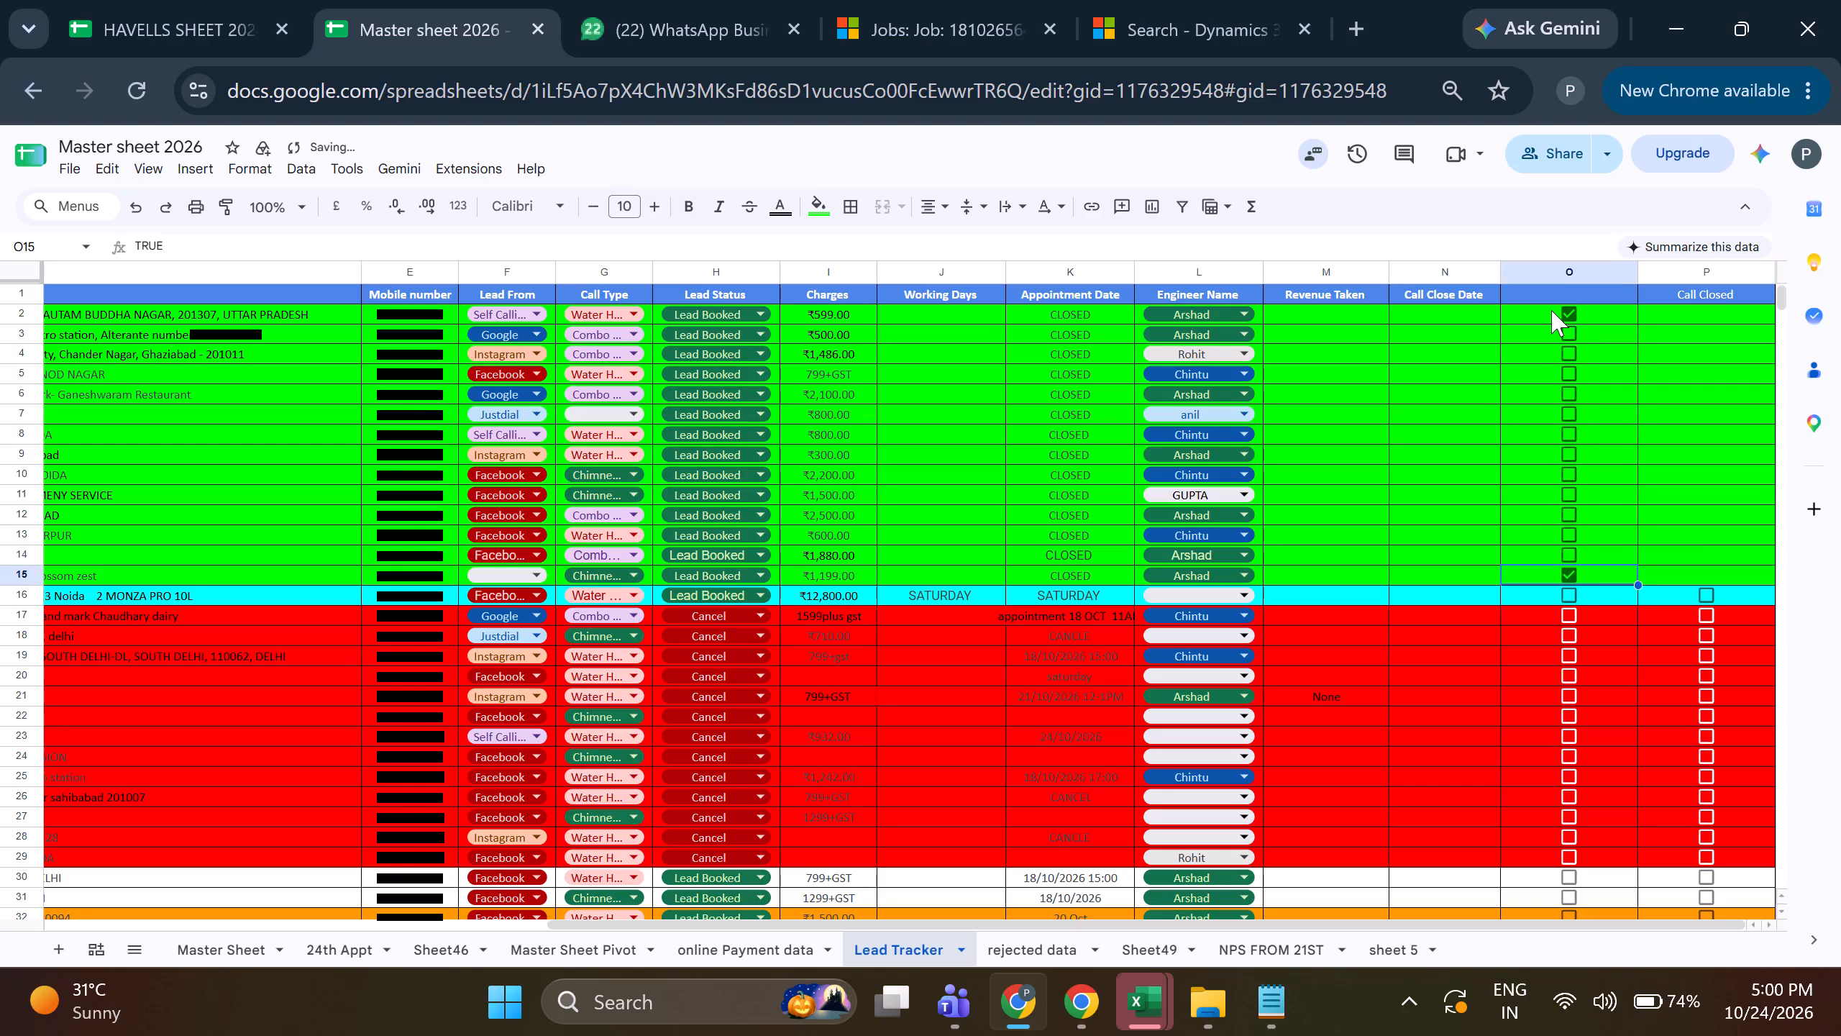
{"action": "left_click", "coordinate": [1568, 328]}
{"action": "left_click", "coordinate": [1565, 355]}
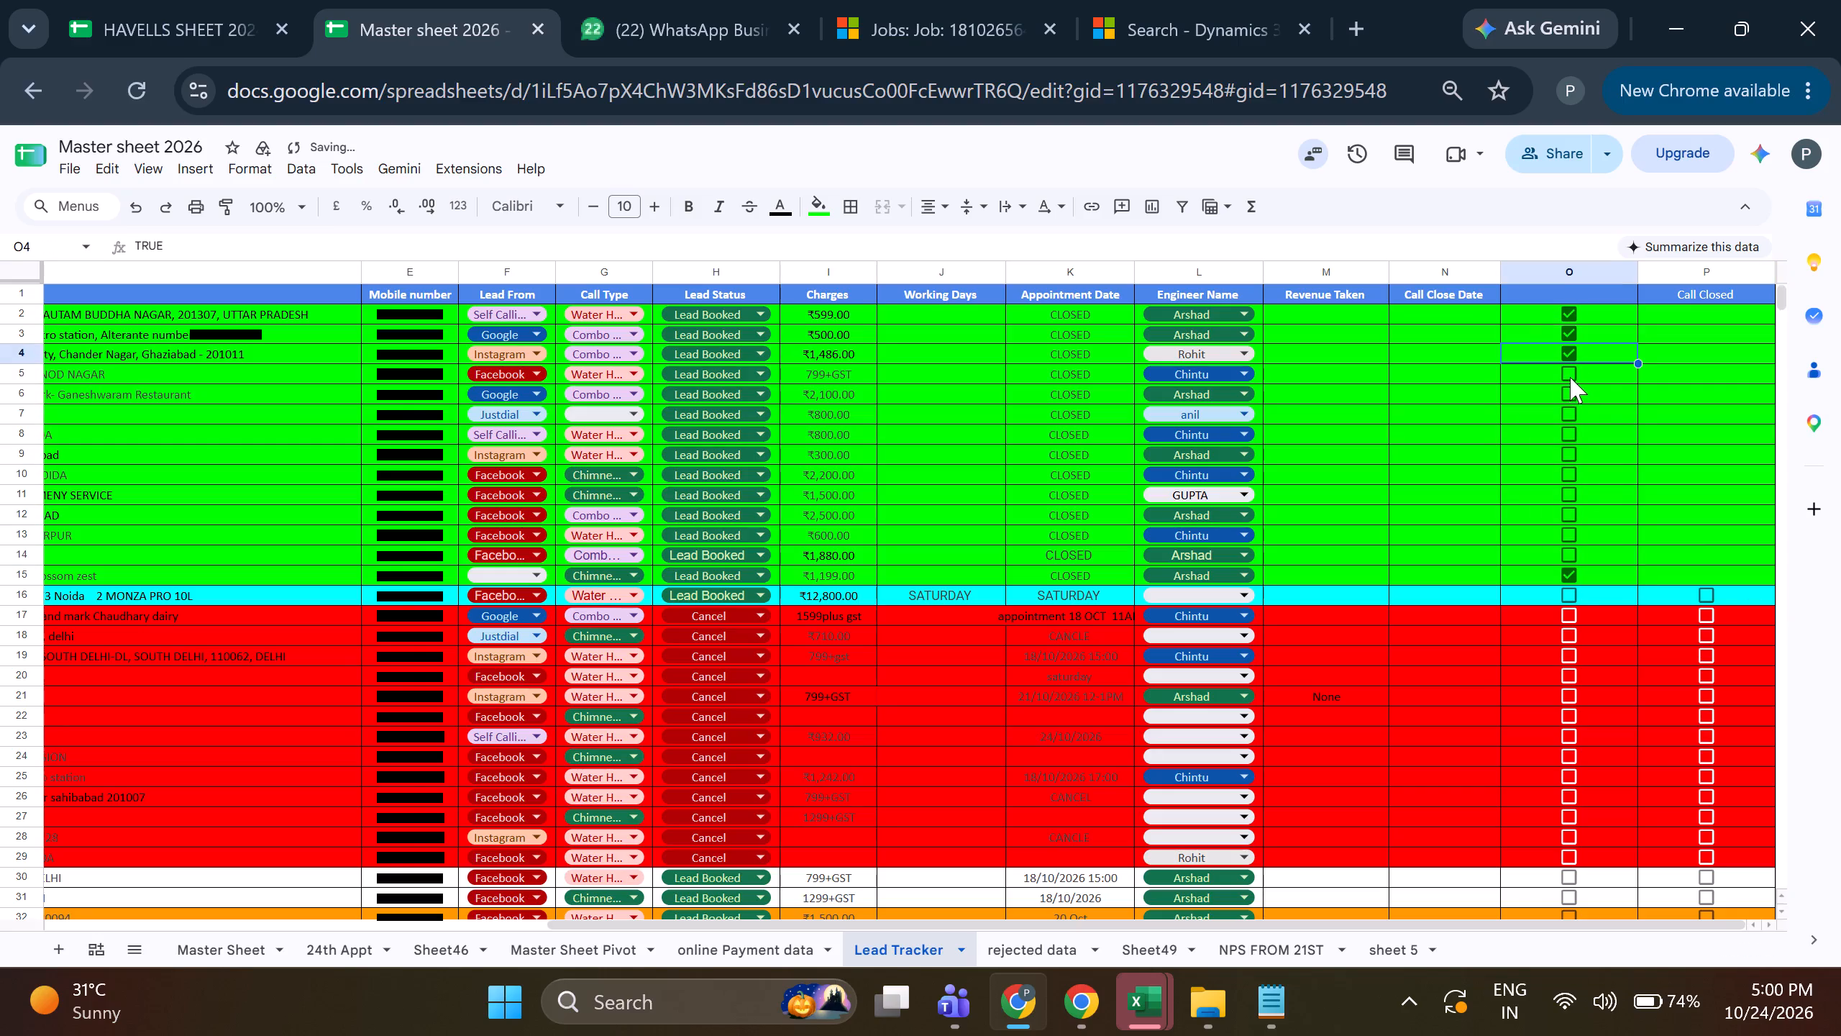
{"action": "left_click", "coordinate": [1570, 375]}
{"action": "left_click", "coordinate": [1563, 391]}
{"action": "left_click", "coordinate": [1563, 412]}
{"action": "left_click", "coordinate": [1573, 429]}
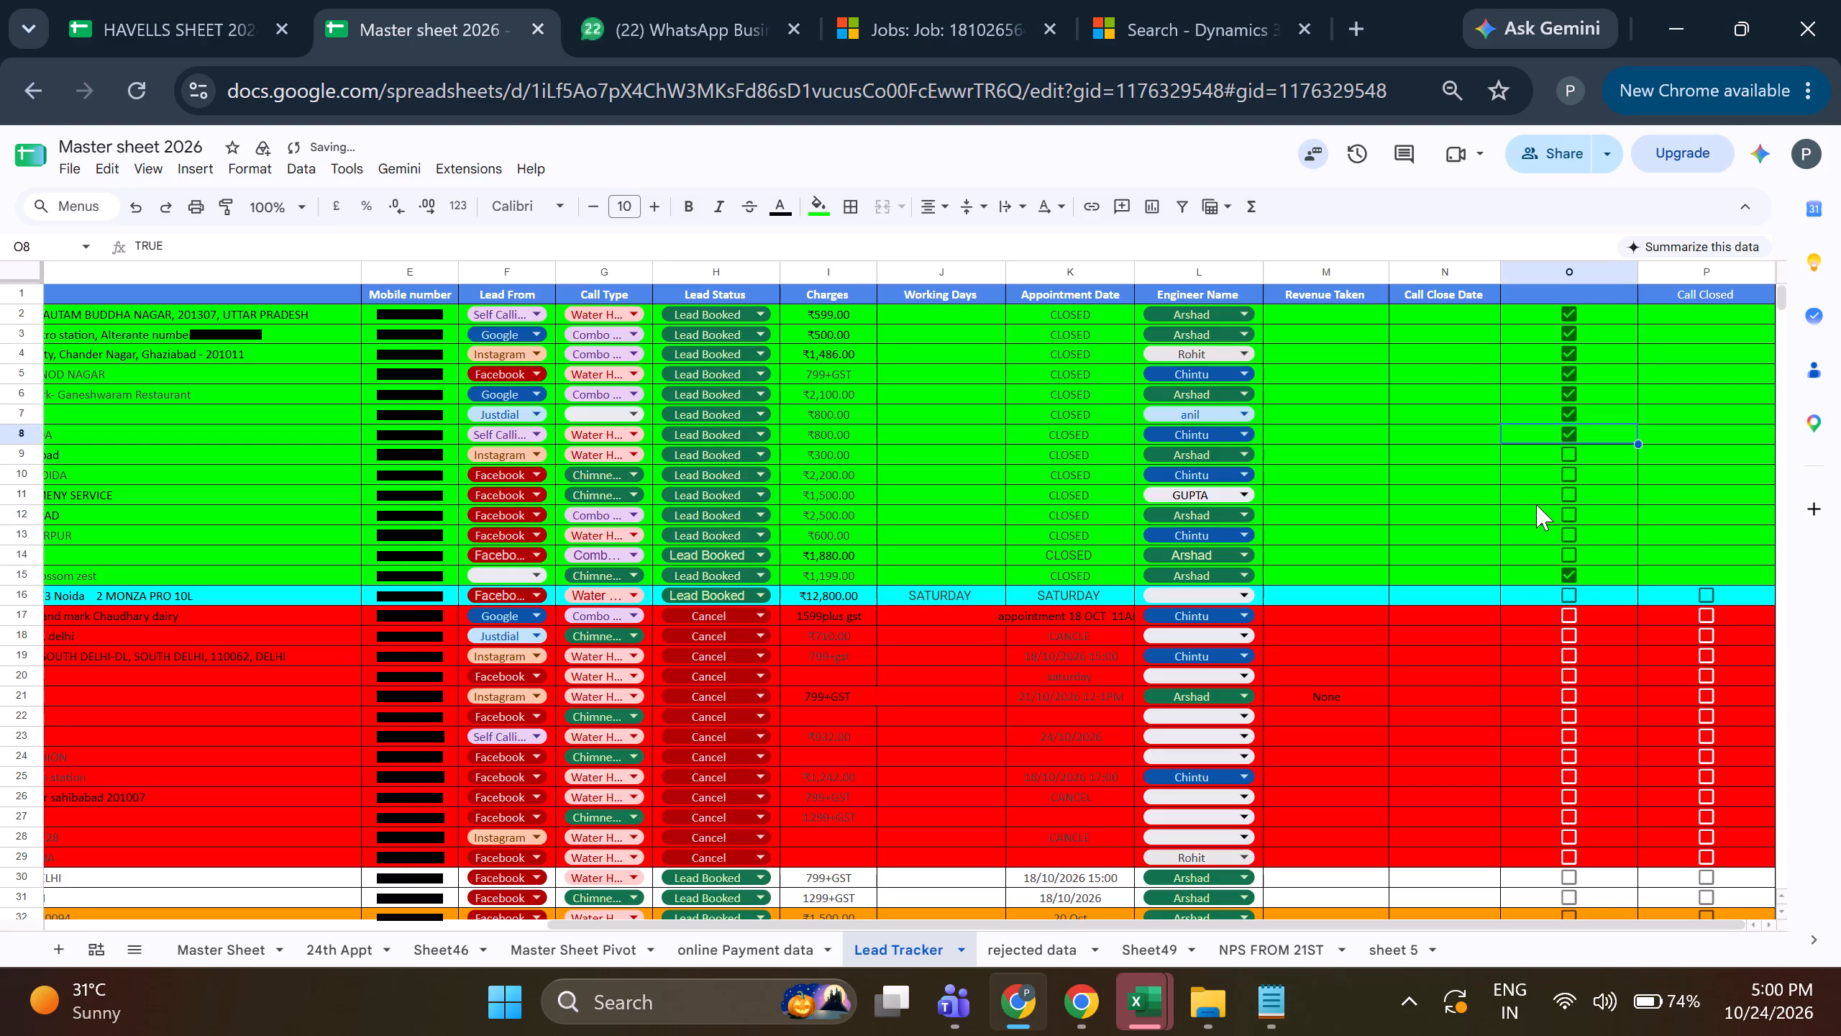
{"action": "left_click", "coordinate": [1566, 455]}
{"action": "left_click", "coordinate": [1563, 475]}
{"action": "left_click", "coordinate": [1576, 489]}
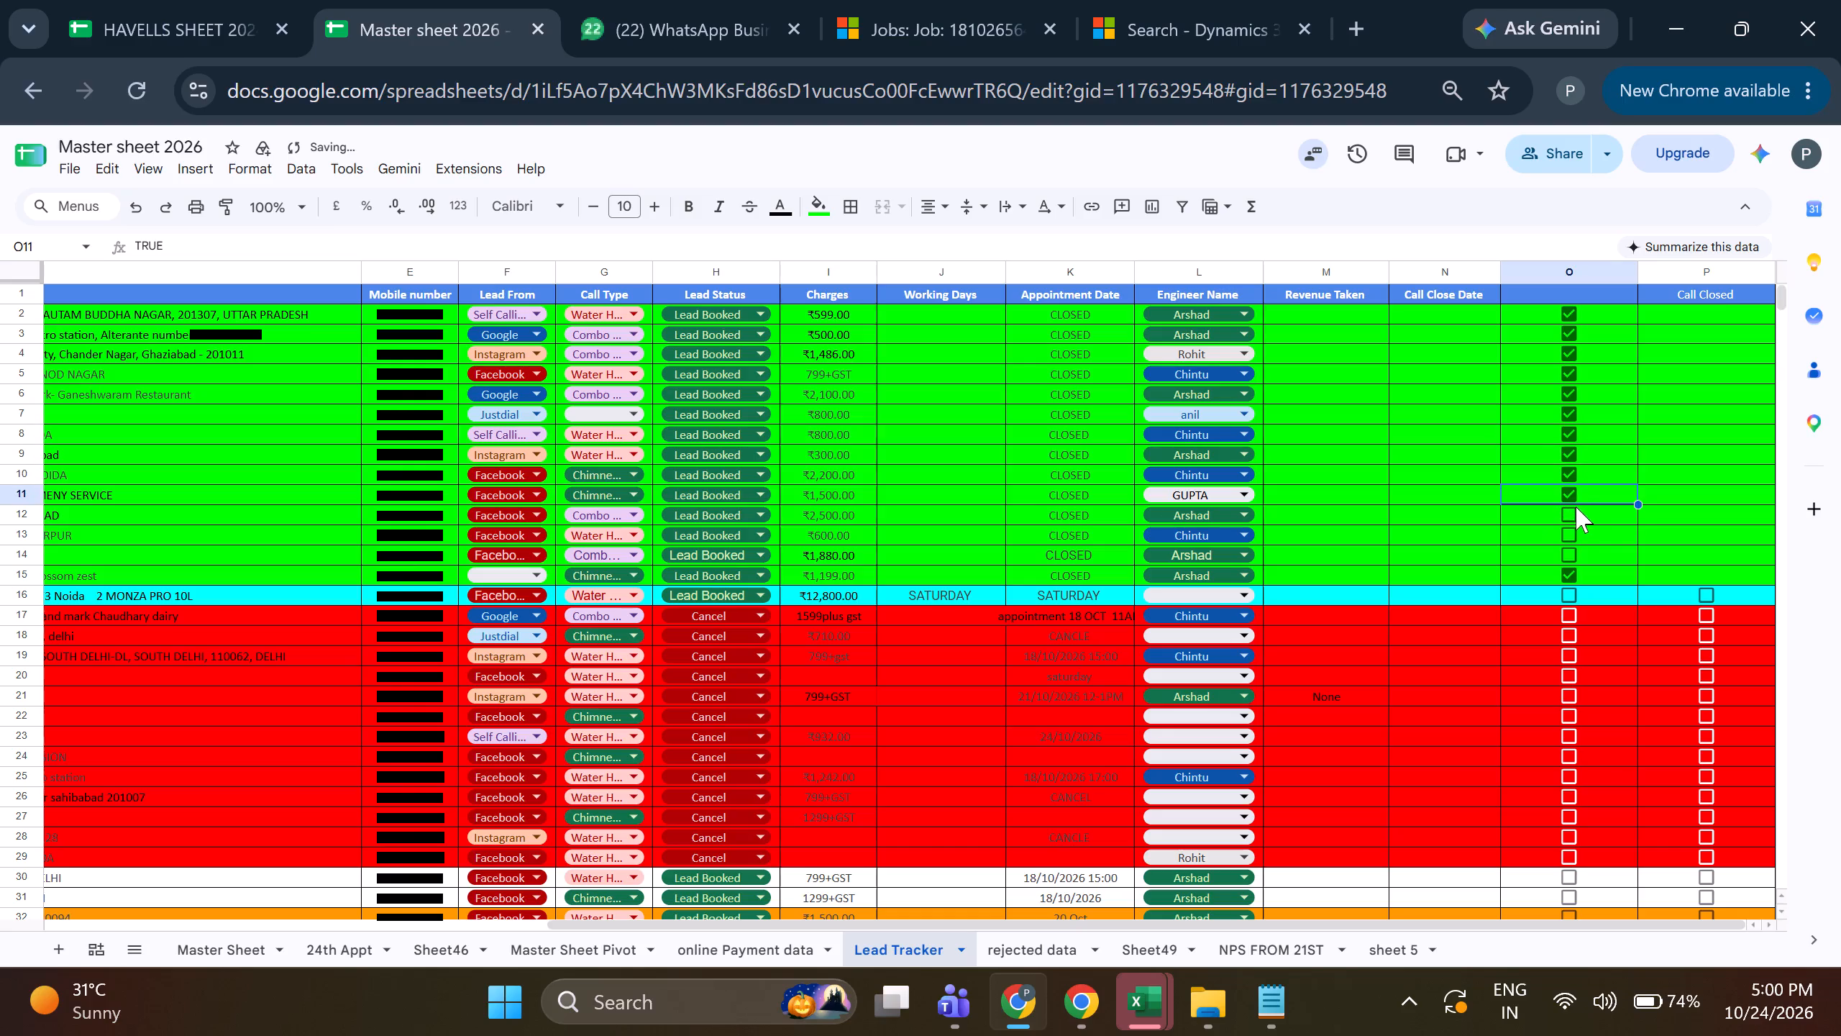
{"action": "left_click", "coordinate": [1572, 514]}
{"action": "left_click", "coordinate": [1581, 535]}
{"action": "left_click", "coordinate": [1579, 553]}
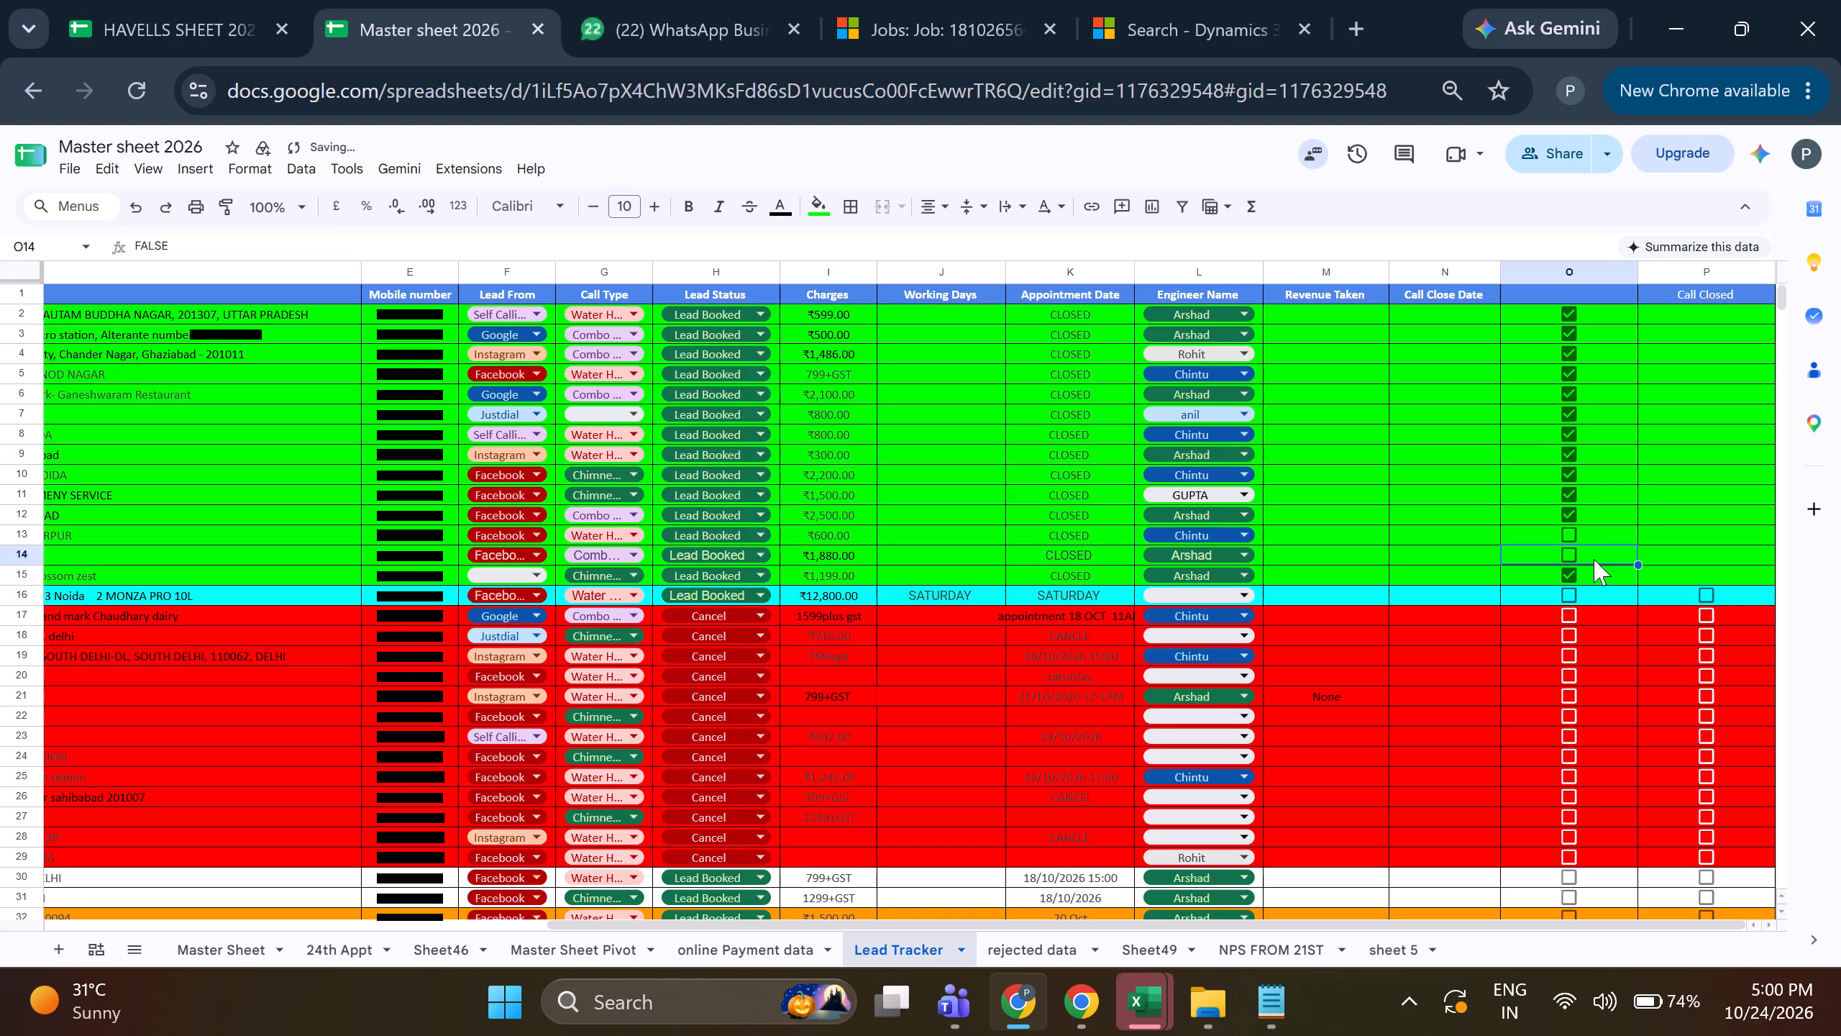
{"action": "left_click", "coordinate": [1594, 559]}
{"action": "left_click", "coordinate": [1582, 535]}
{"action": "left_click", "coordinate": [1569, 536]}
{"action": "left_click", "coordinate": [1575, 558]}
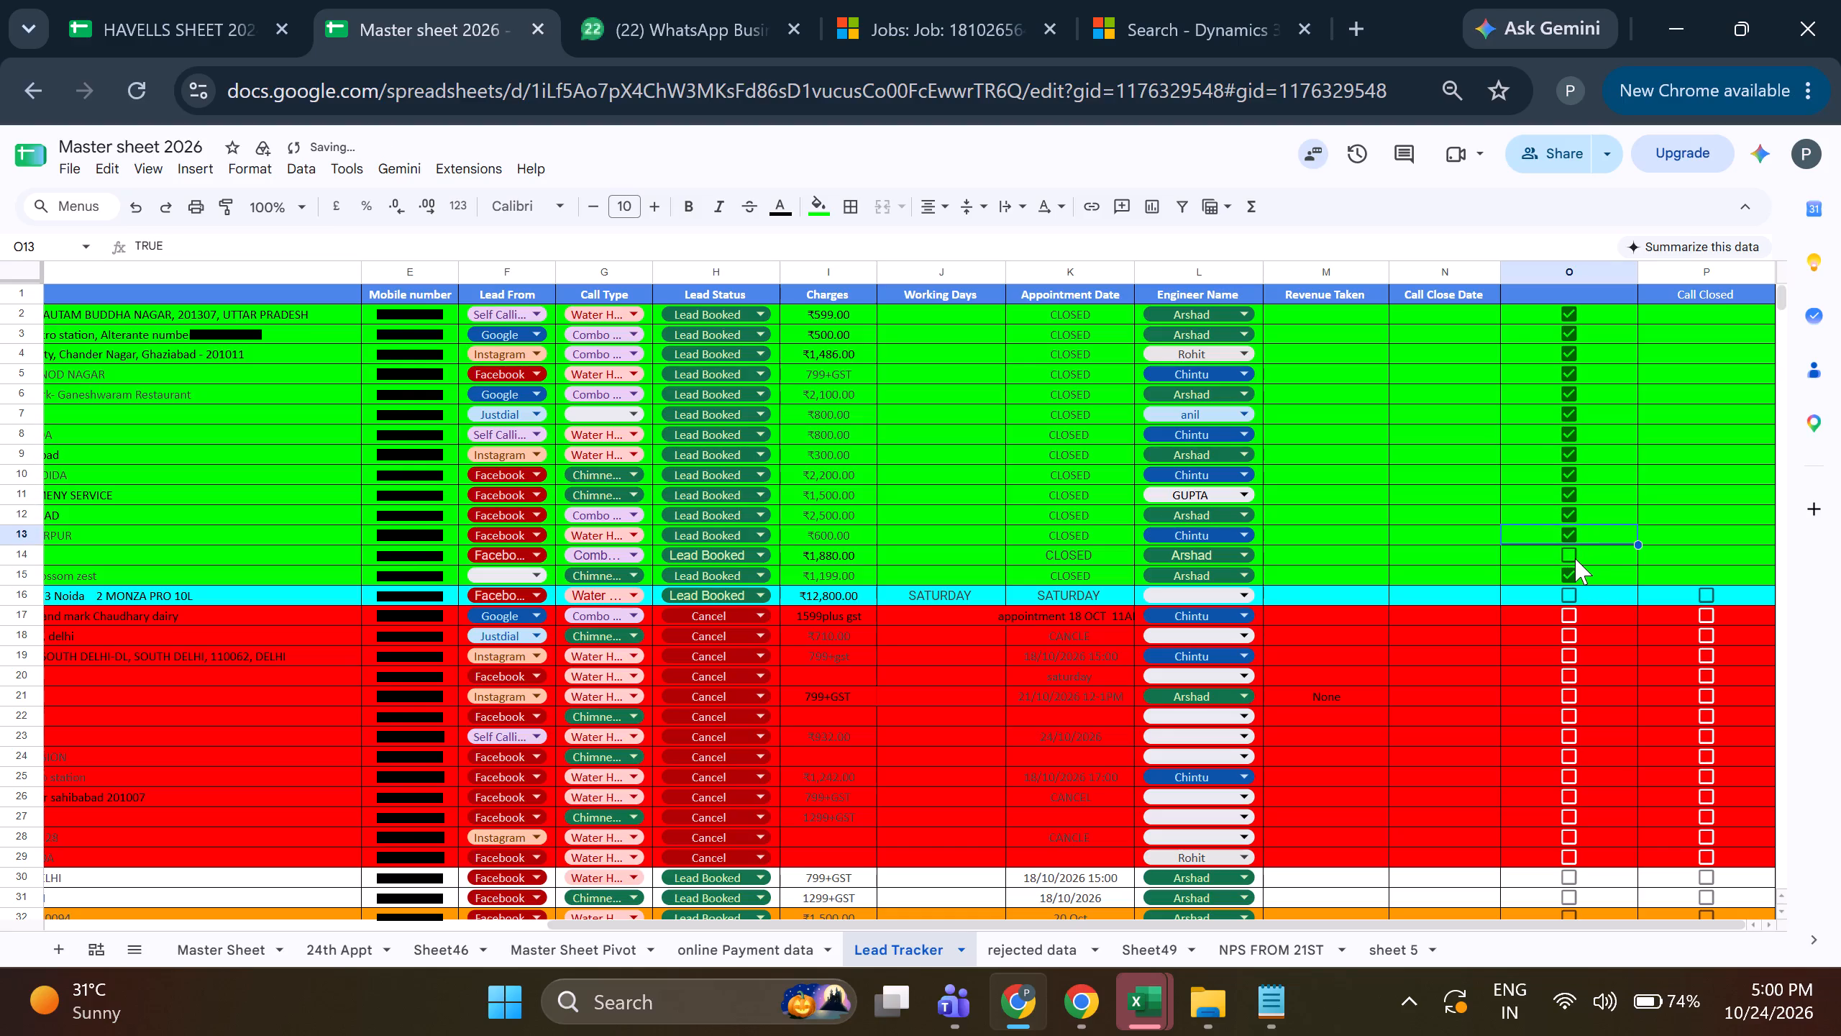
Set the header of column P in cell P1 to "follow up by massege".
{"action": "triple_click", "coordinate": [1693, 294]}
{"action": "key", "text": "Delete"}
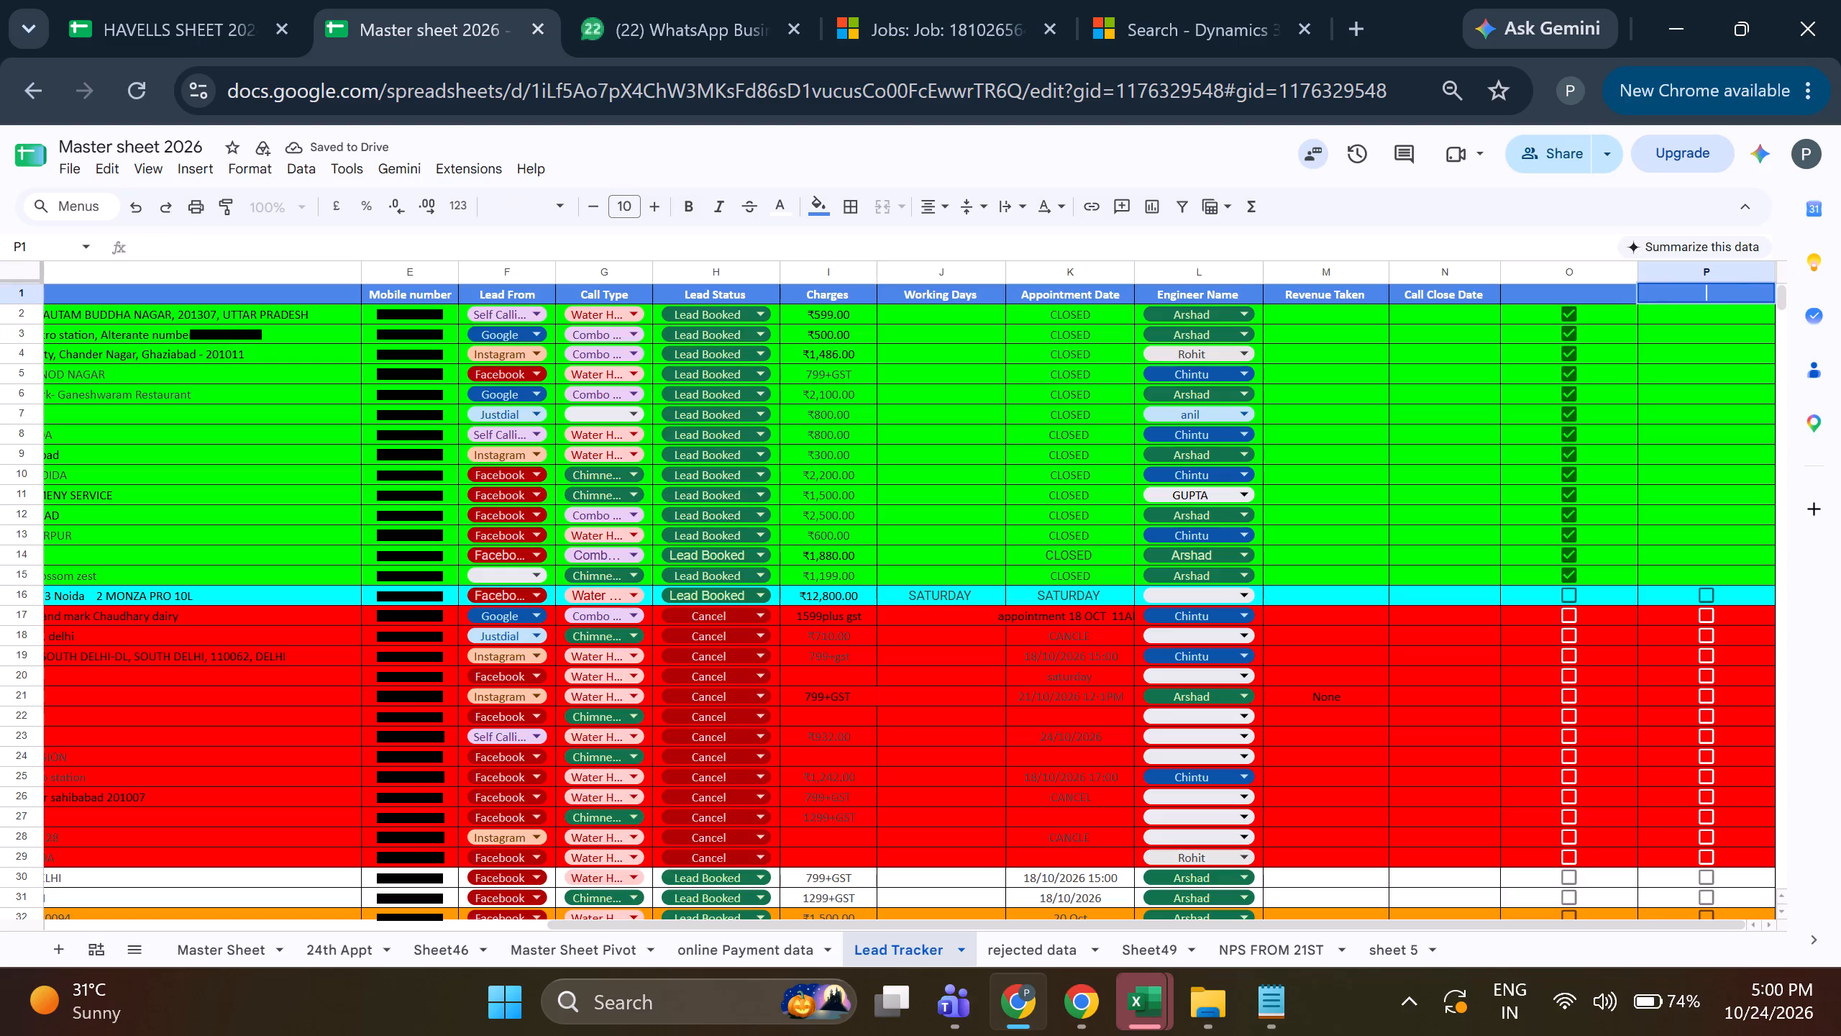
{"action": "key", "text": "BackSpace"}
{"action": "type", "text": "follow"}
{"action": "key", "text": "space"}
{"action": "type", "text": "up"}
{"action": "key", "text": "space"}
{"action": "type", "text": "by"}
{"action": "key", "text": "space"}
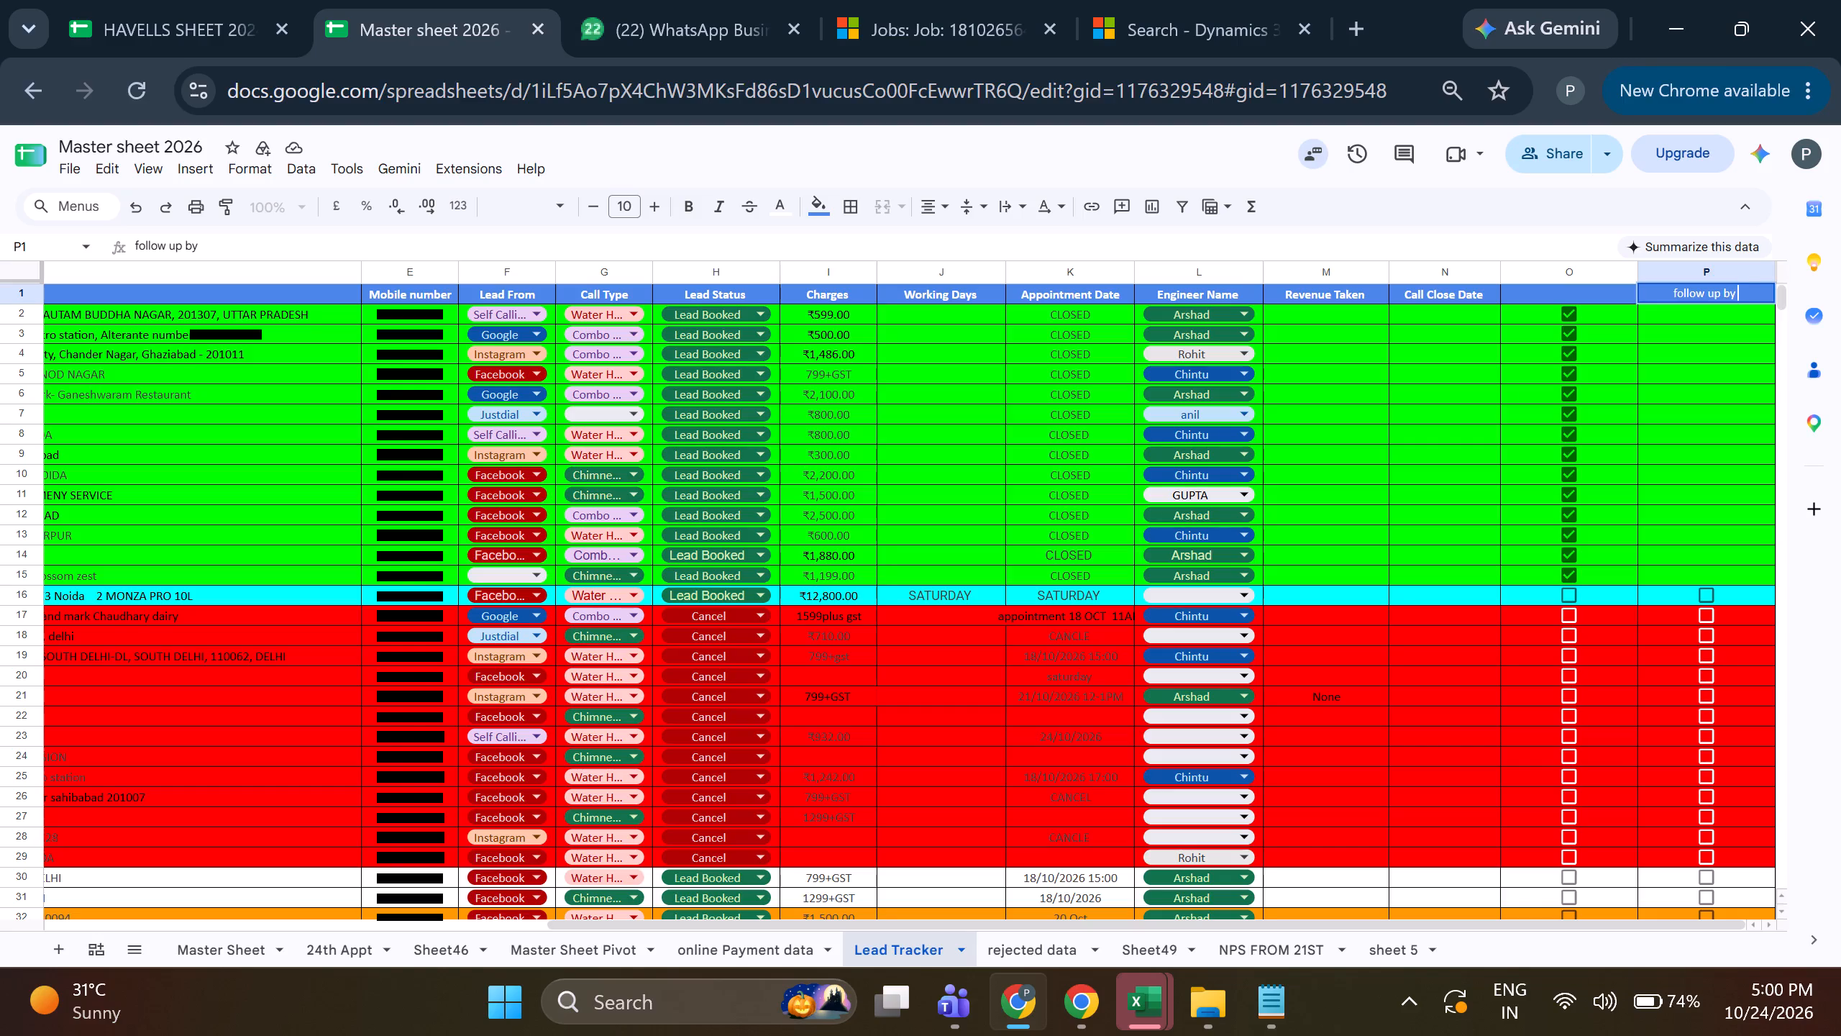
{"action": "type", "text": "masse"}
{"action": "type", "text": "gse"}
{"action": "key", "text": "space"}
{"action": "key", "text": "BackSpace"}
{"action": "key", "text": "BackSpace"}
{"action": "key", "text": "BackSpace"}
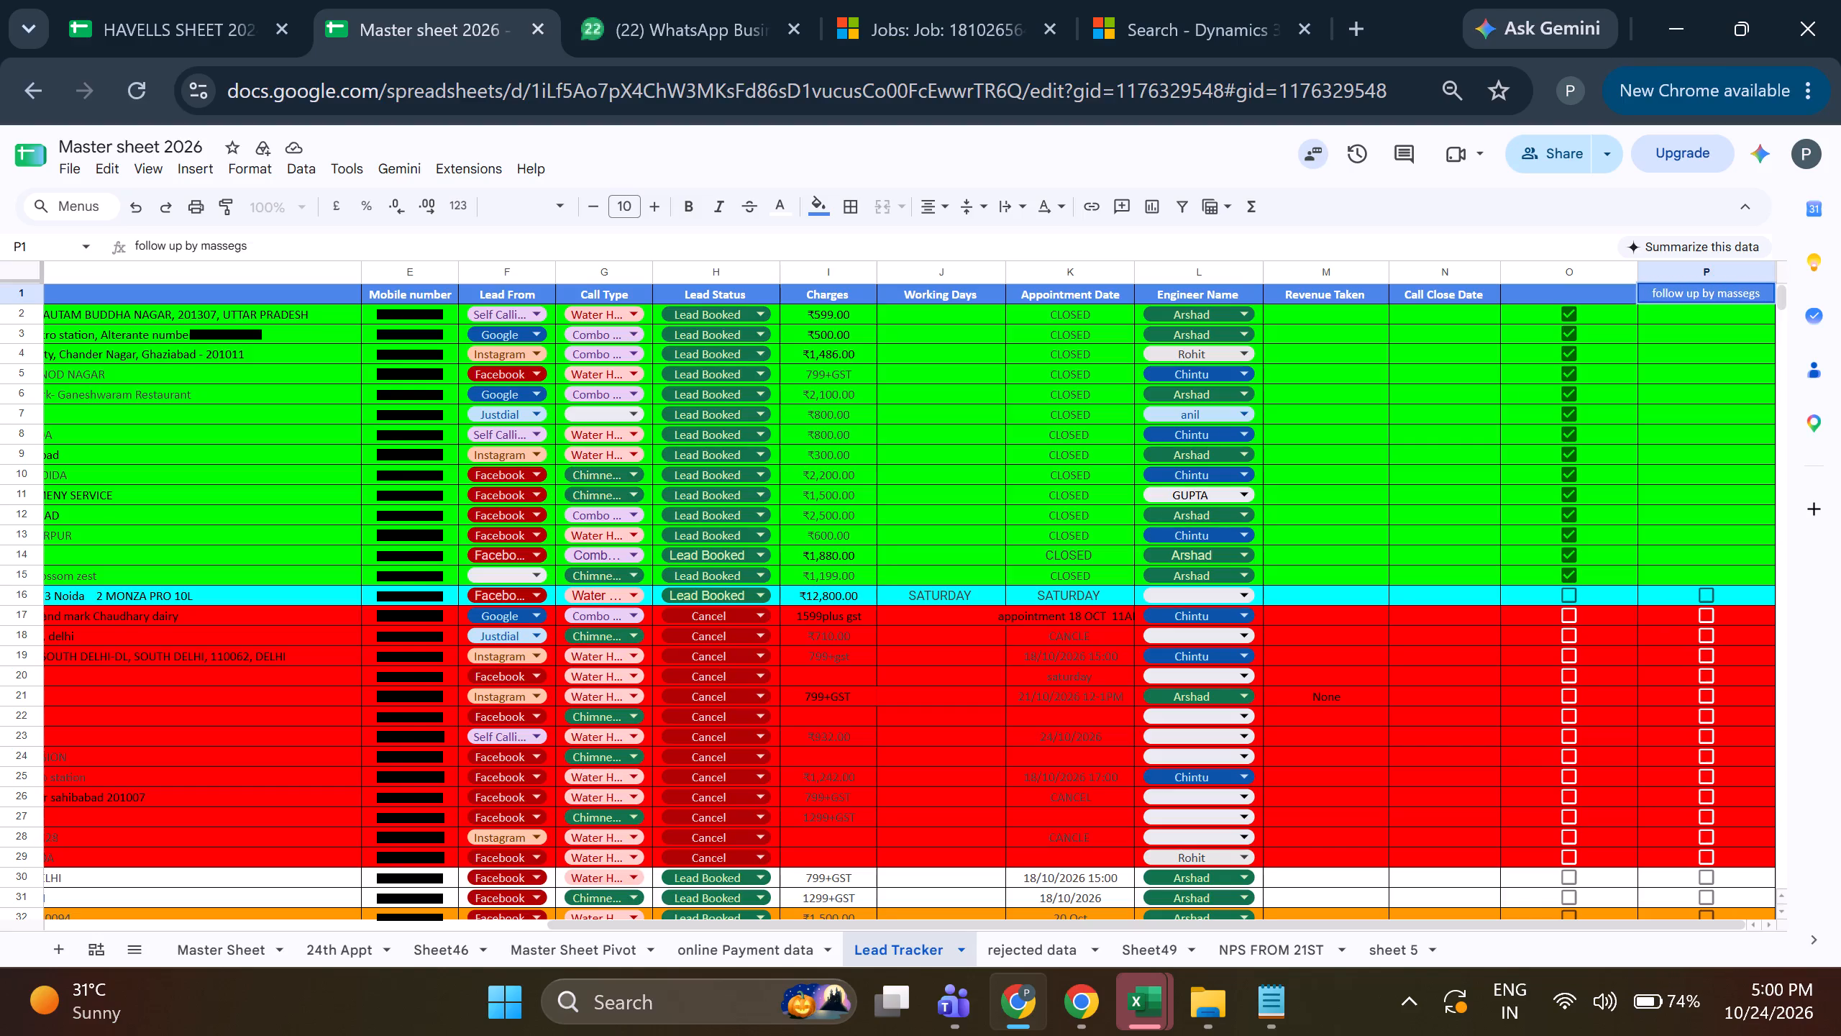
{"action": "type", "text": "e"}
{"action": "key", "text": "space"}
{"action": "key", "text": "Right"}
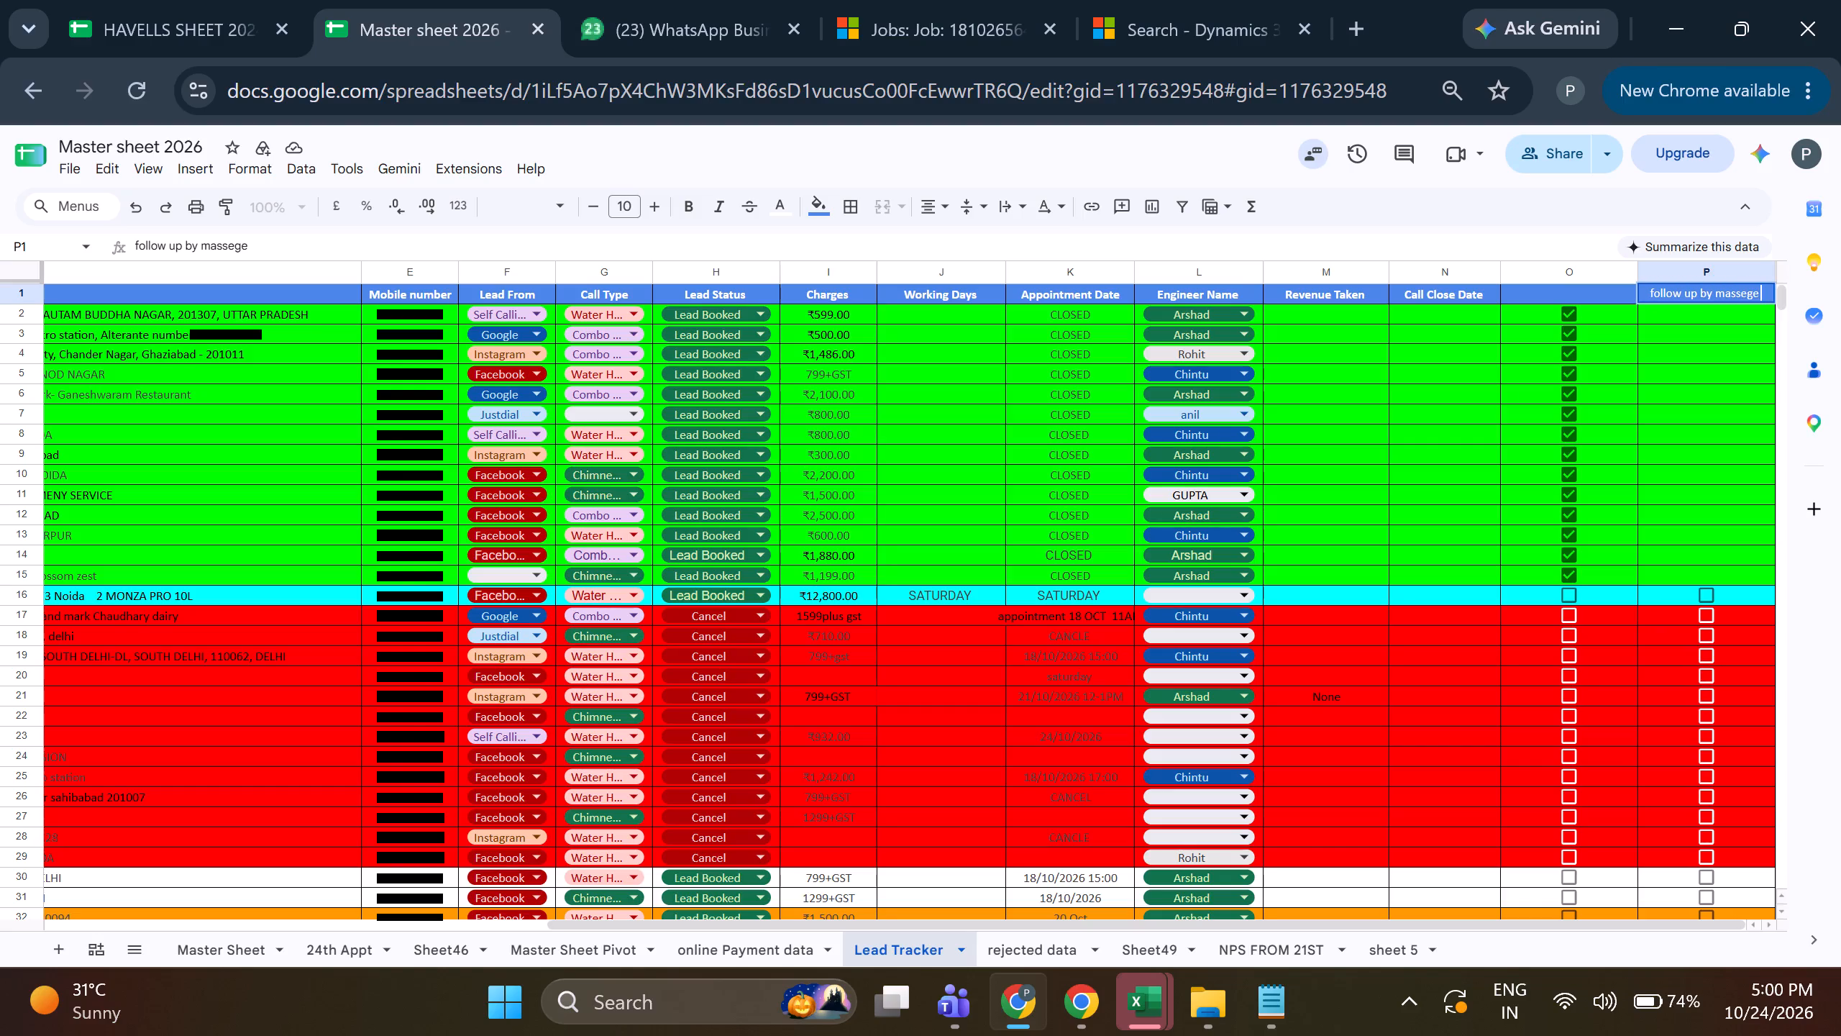
{"action": "key", "text": "Return"}
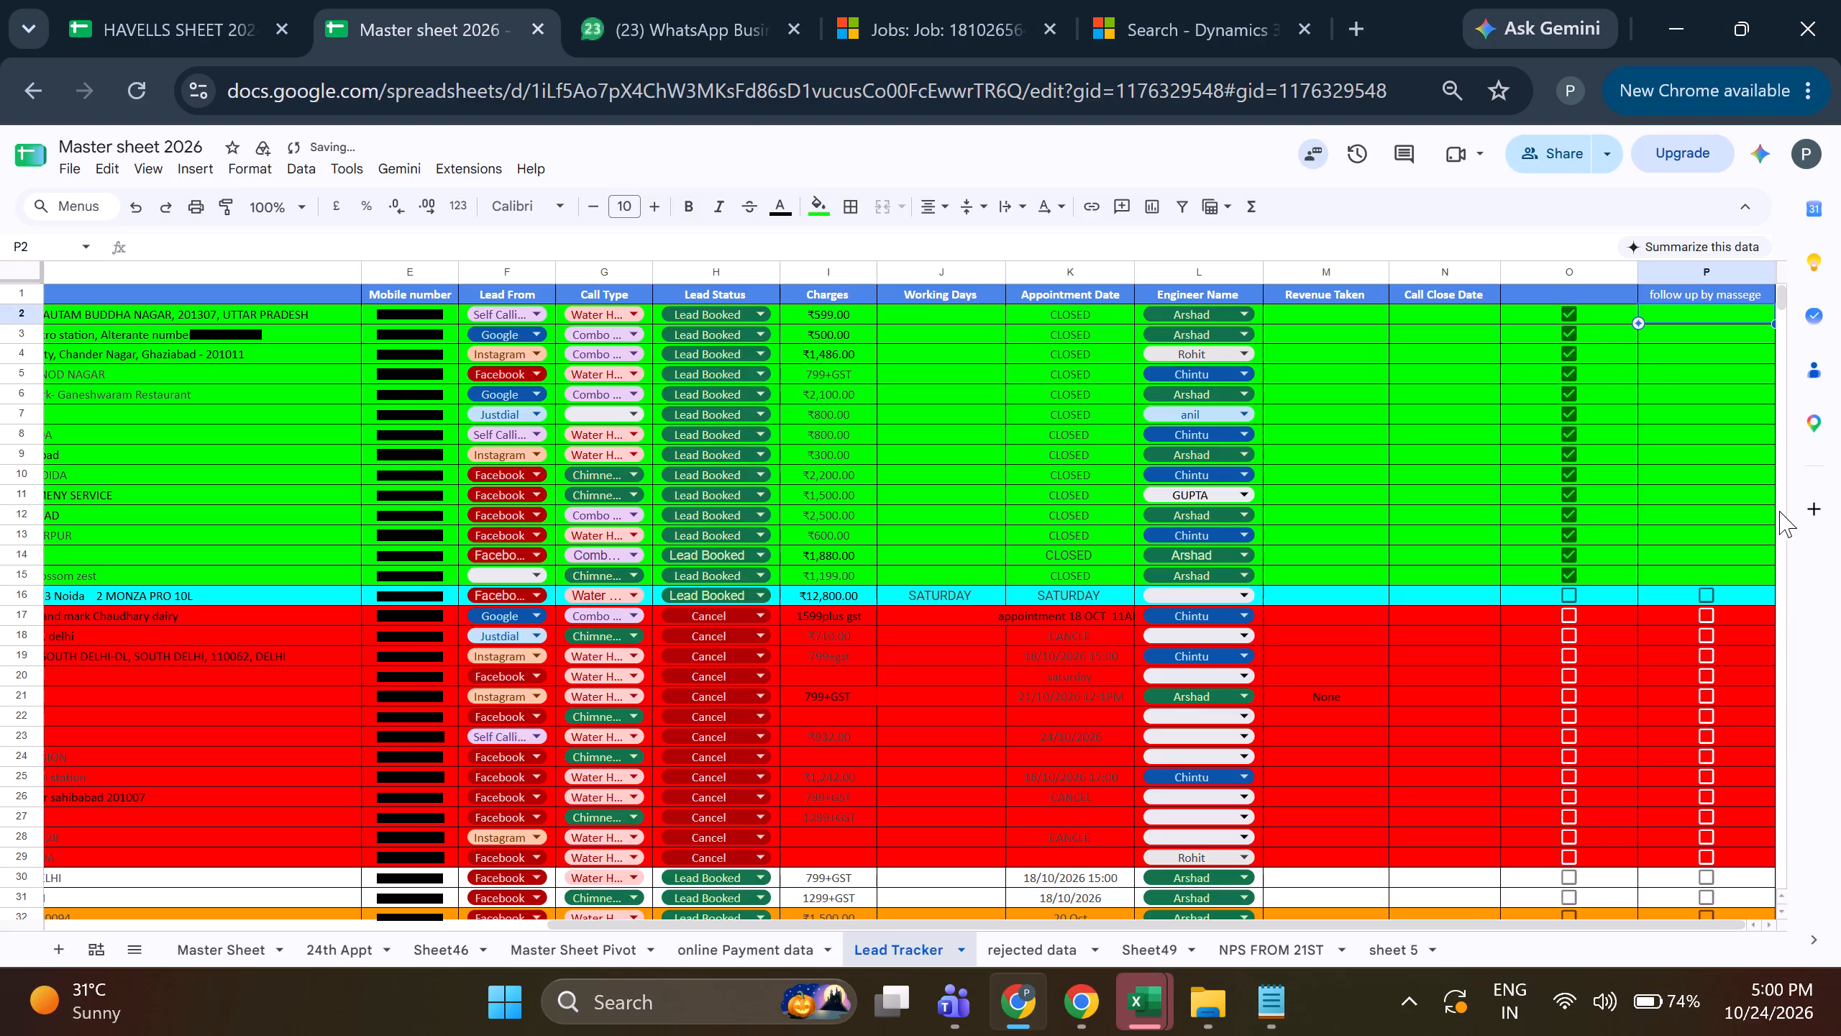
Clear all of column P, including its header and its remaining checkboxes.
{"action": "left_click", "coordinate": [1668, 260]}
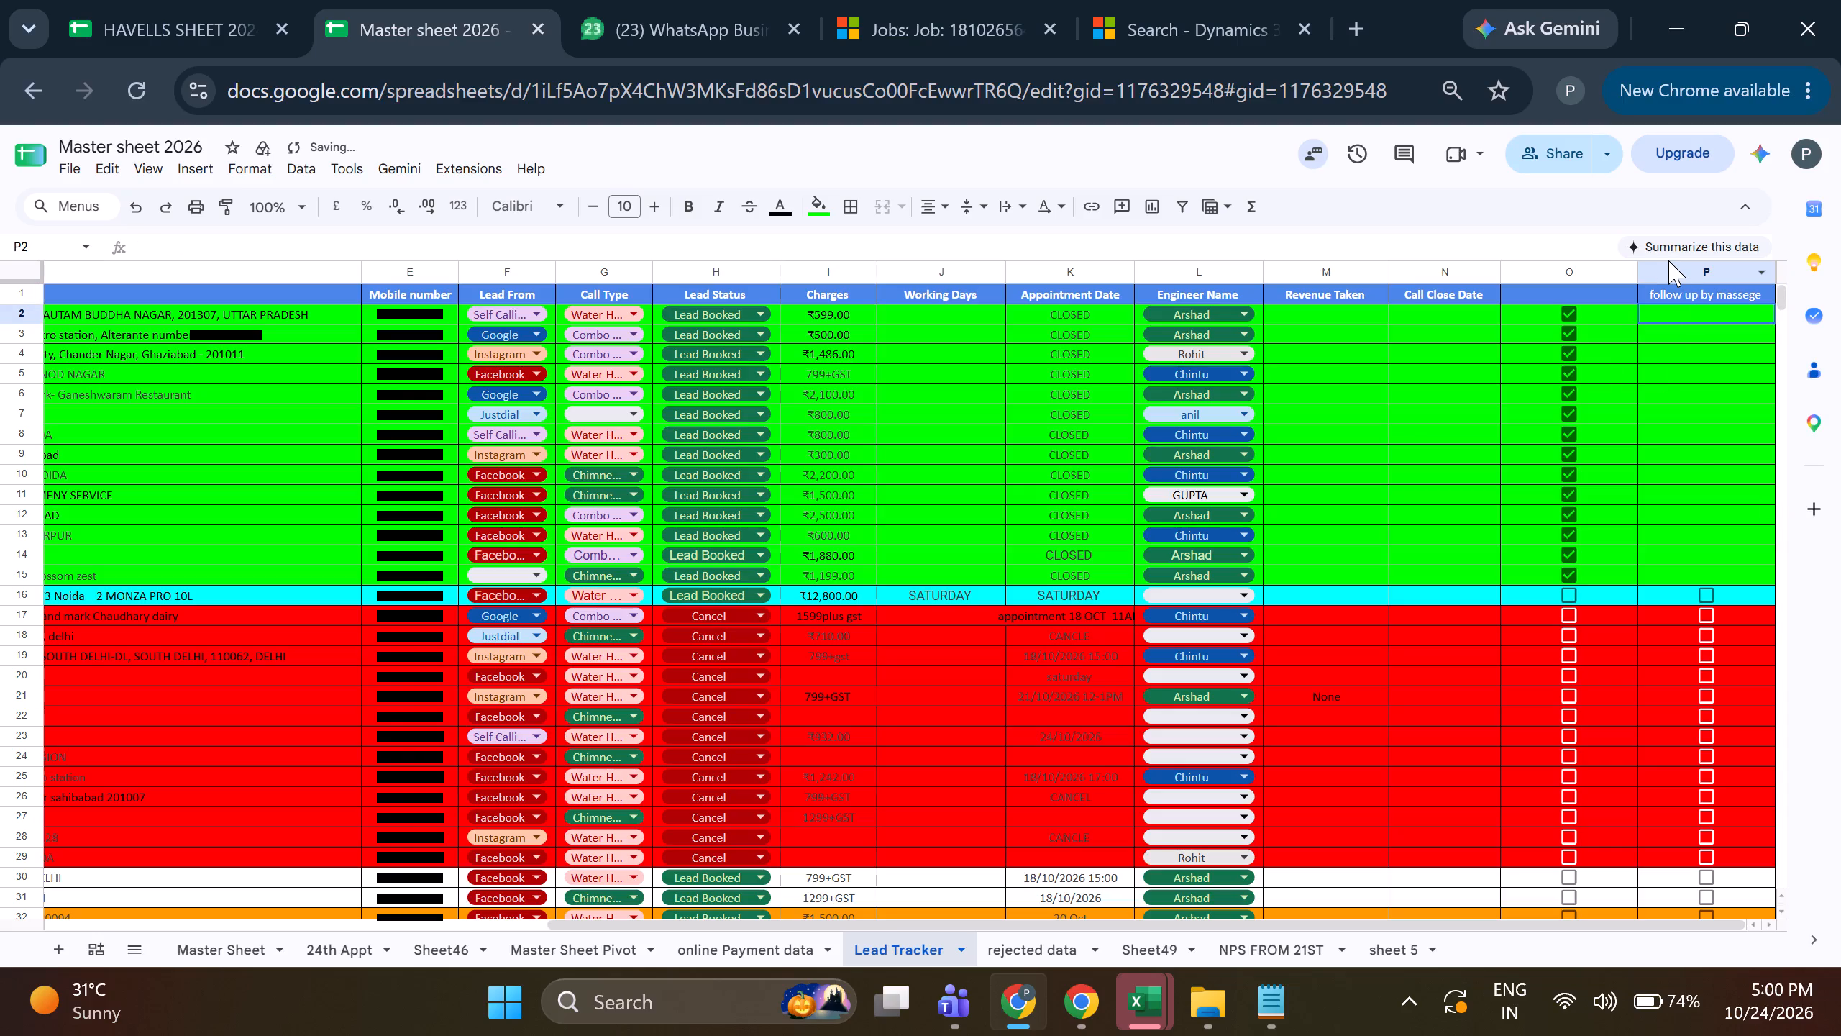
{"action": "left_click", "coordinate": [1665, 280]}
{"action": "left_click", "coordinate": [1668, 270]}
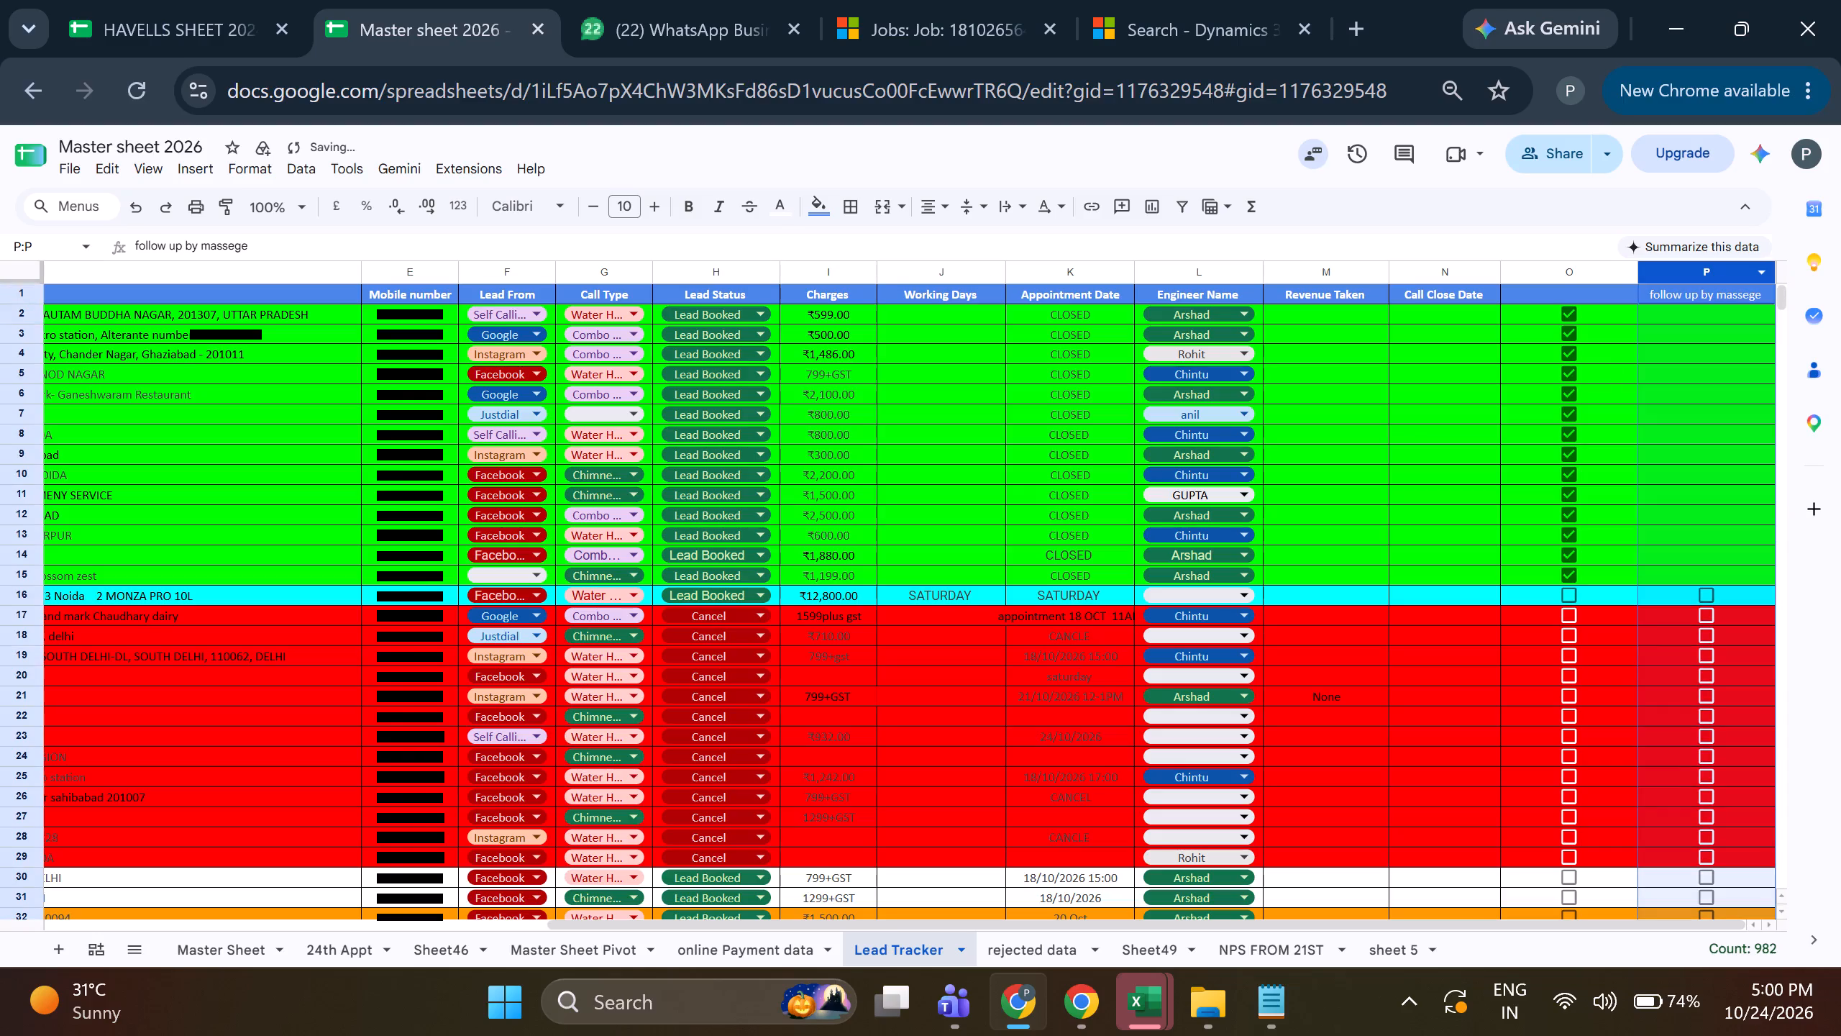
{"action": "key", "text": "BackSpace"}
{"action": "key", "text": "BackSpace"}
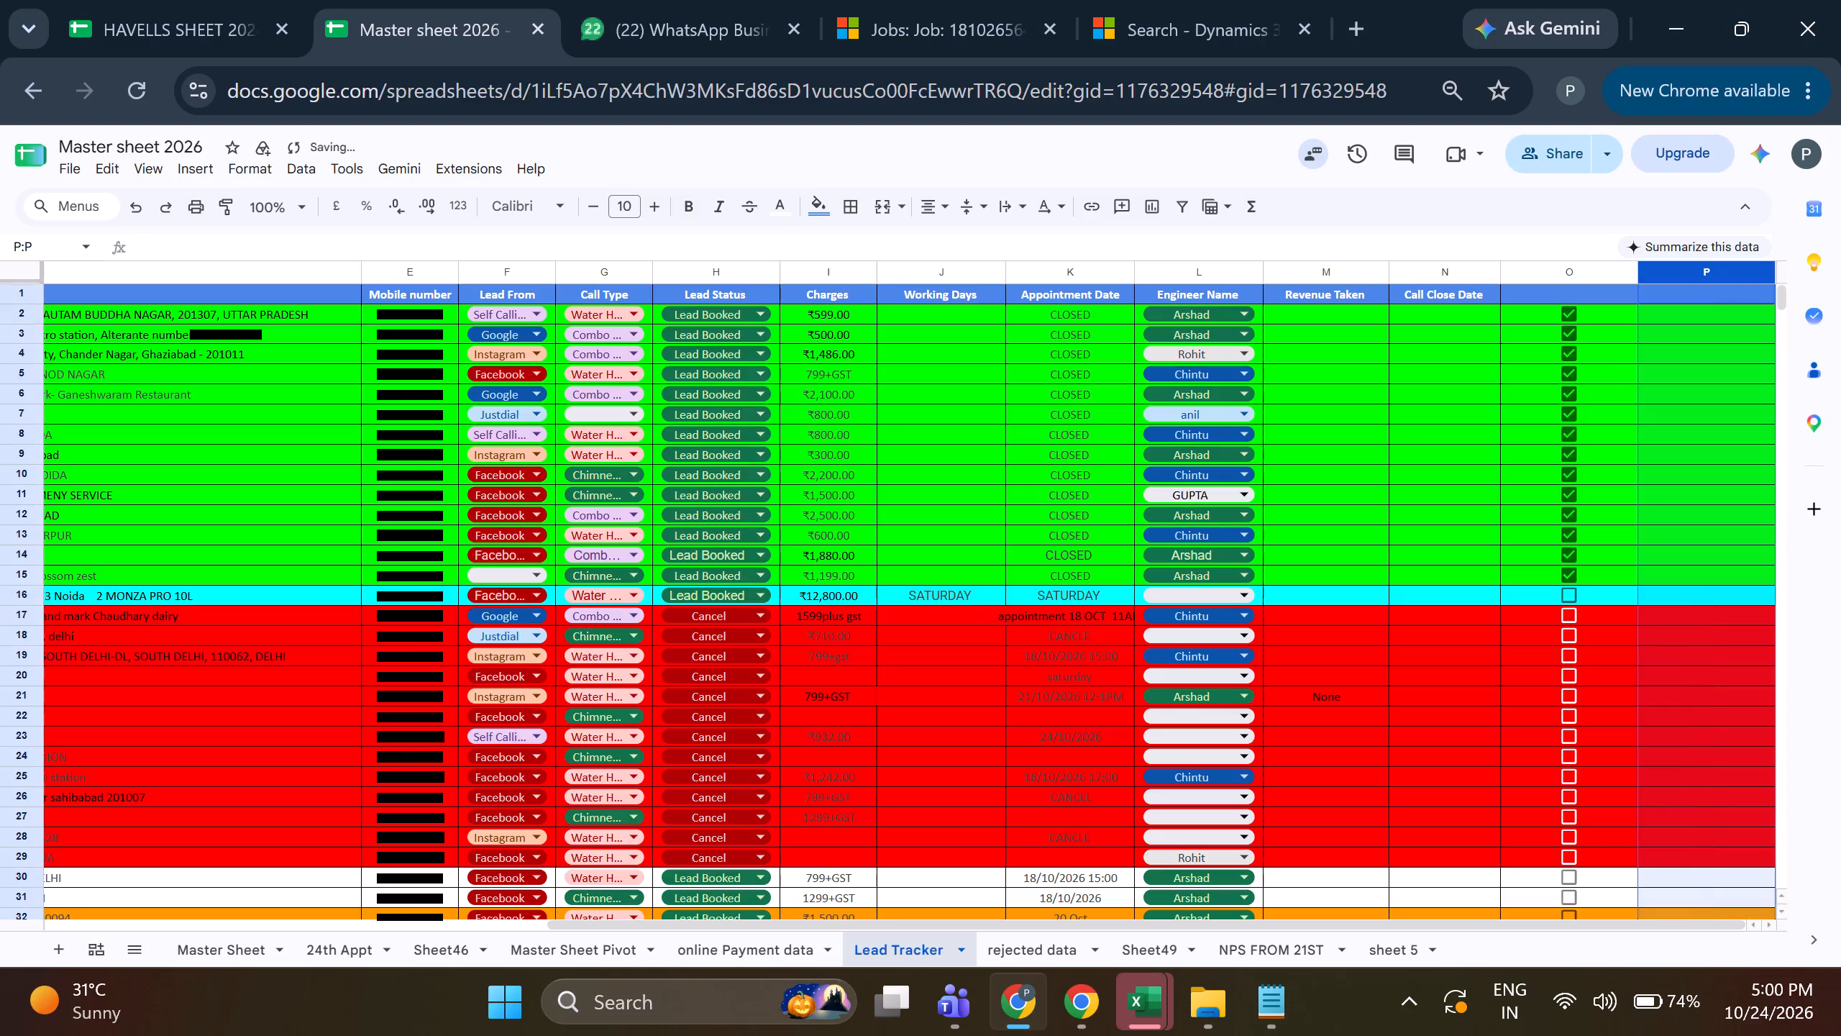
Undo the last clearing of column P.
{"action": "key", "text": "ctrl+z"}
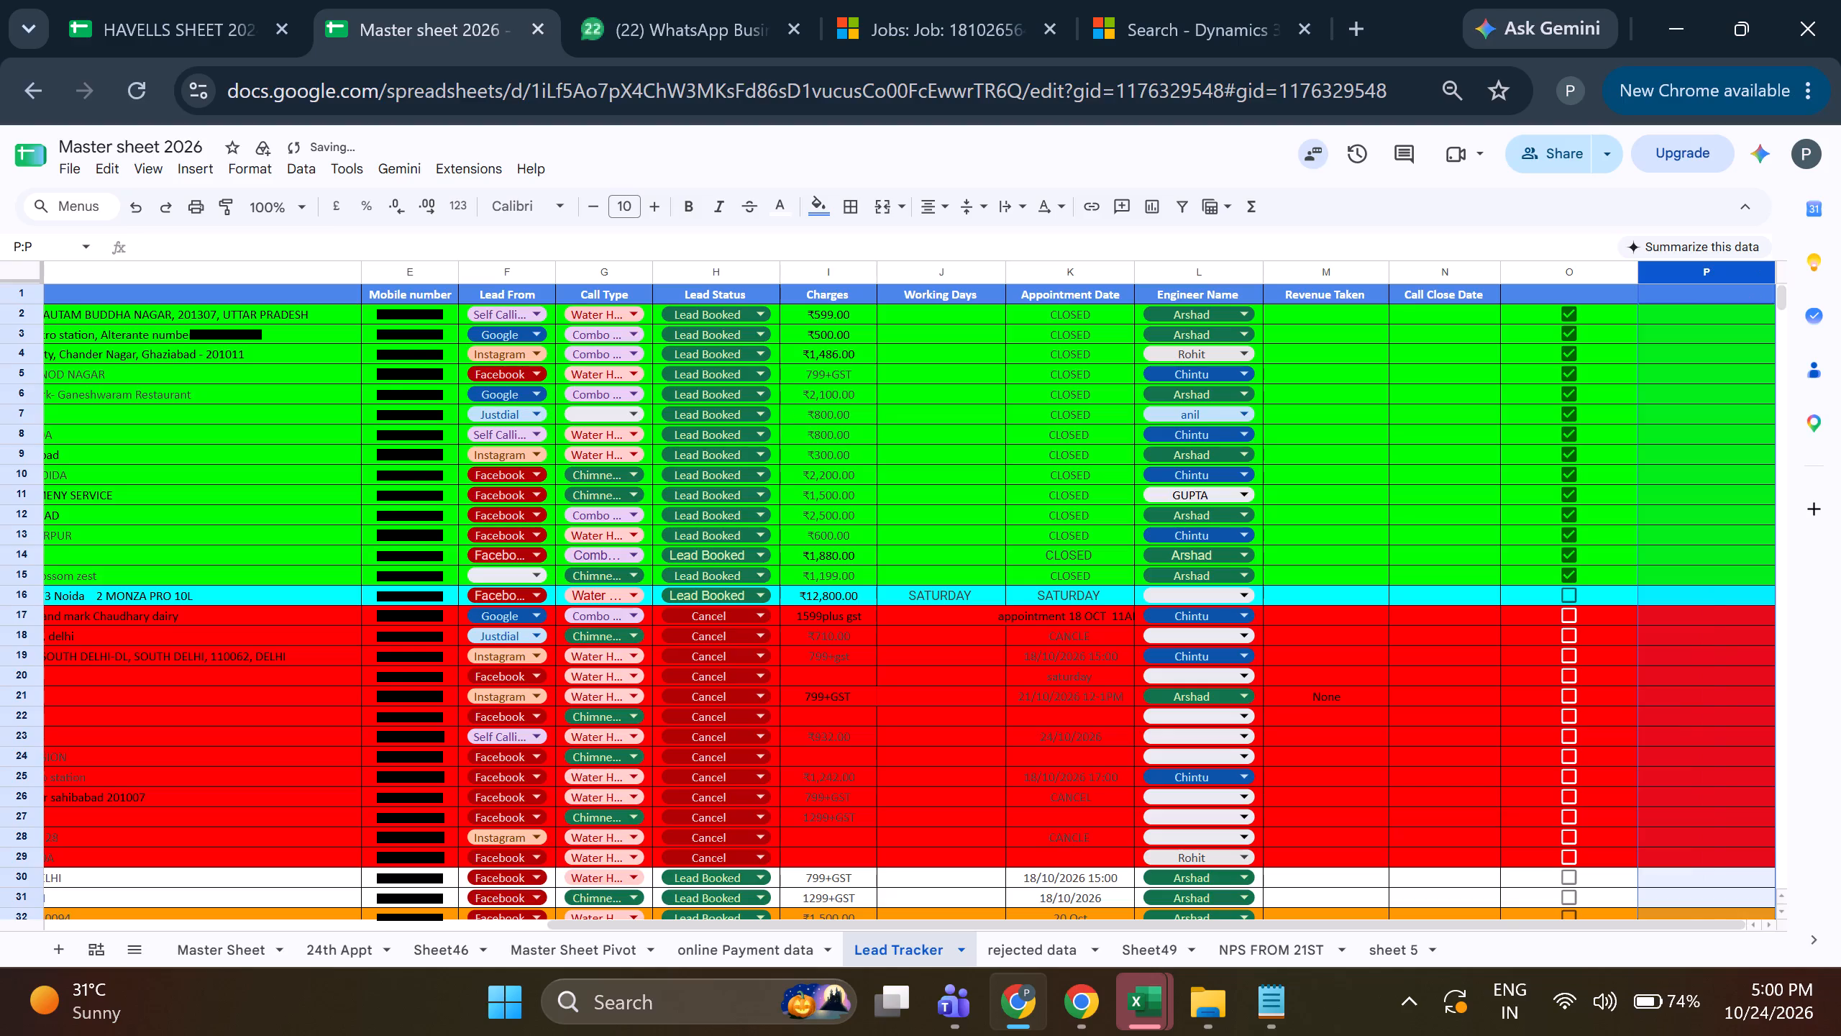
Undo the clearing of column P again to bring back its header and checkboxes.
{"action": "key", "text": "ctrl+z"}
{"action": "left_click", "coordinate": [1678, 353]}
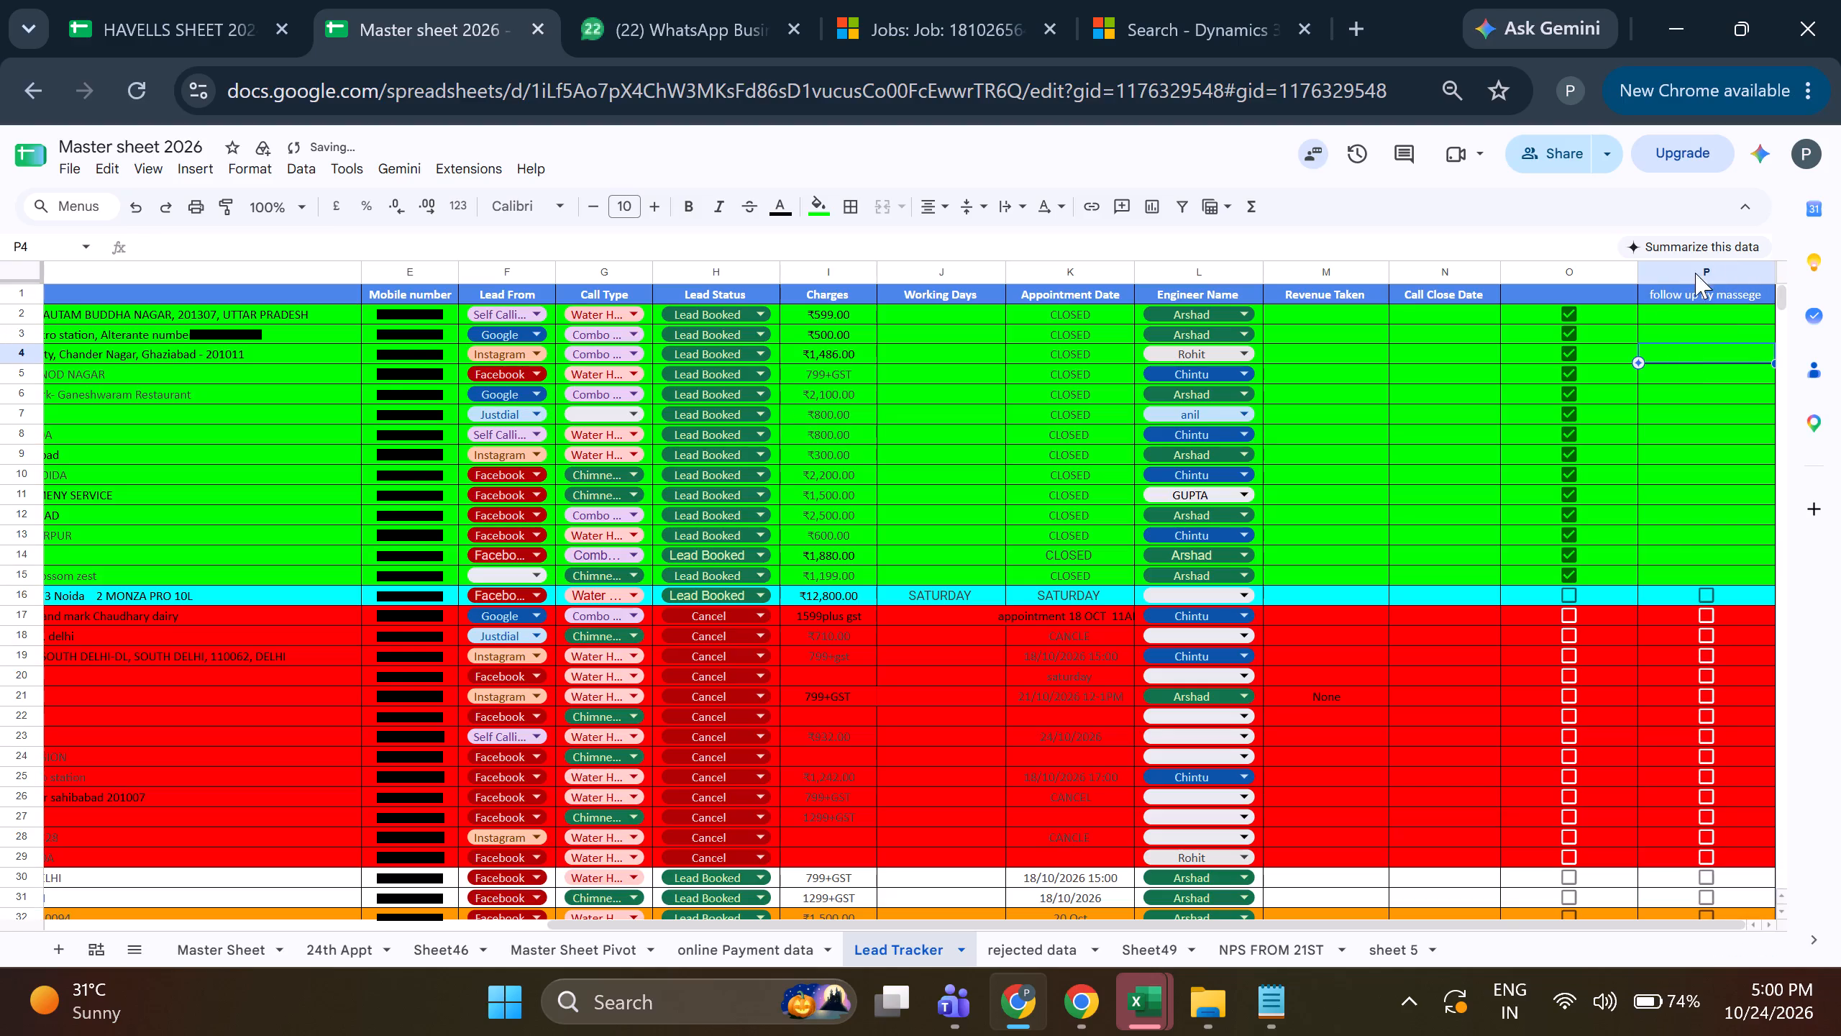
Remove the fill colour from the whole of column P.
{"action": "left_click", "coordinate": [1658, 276]}
{"action": "left_click", "coordinate": [821, 201]}
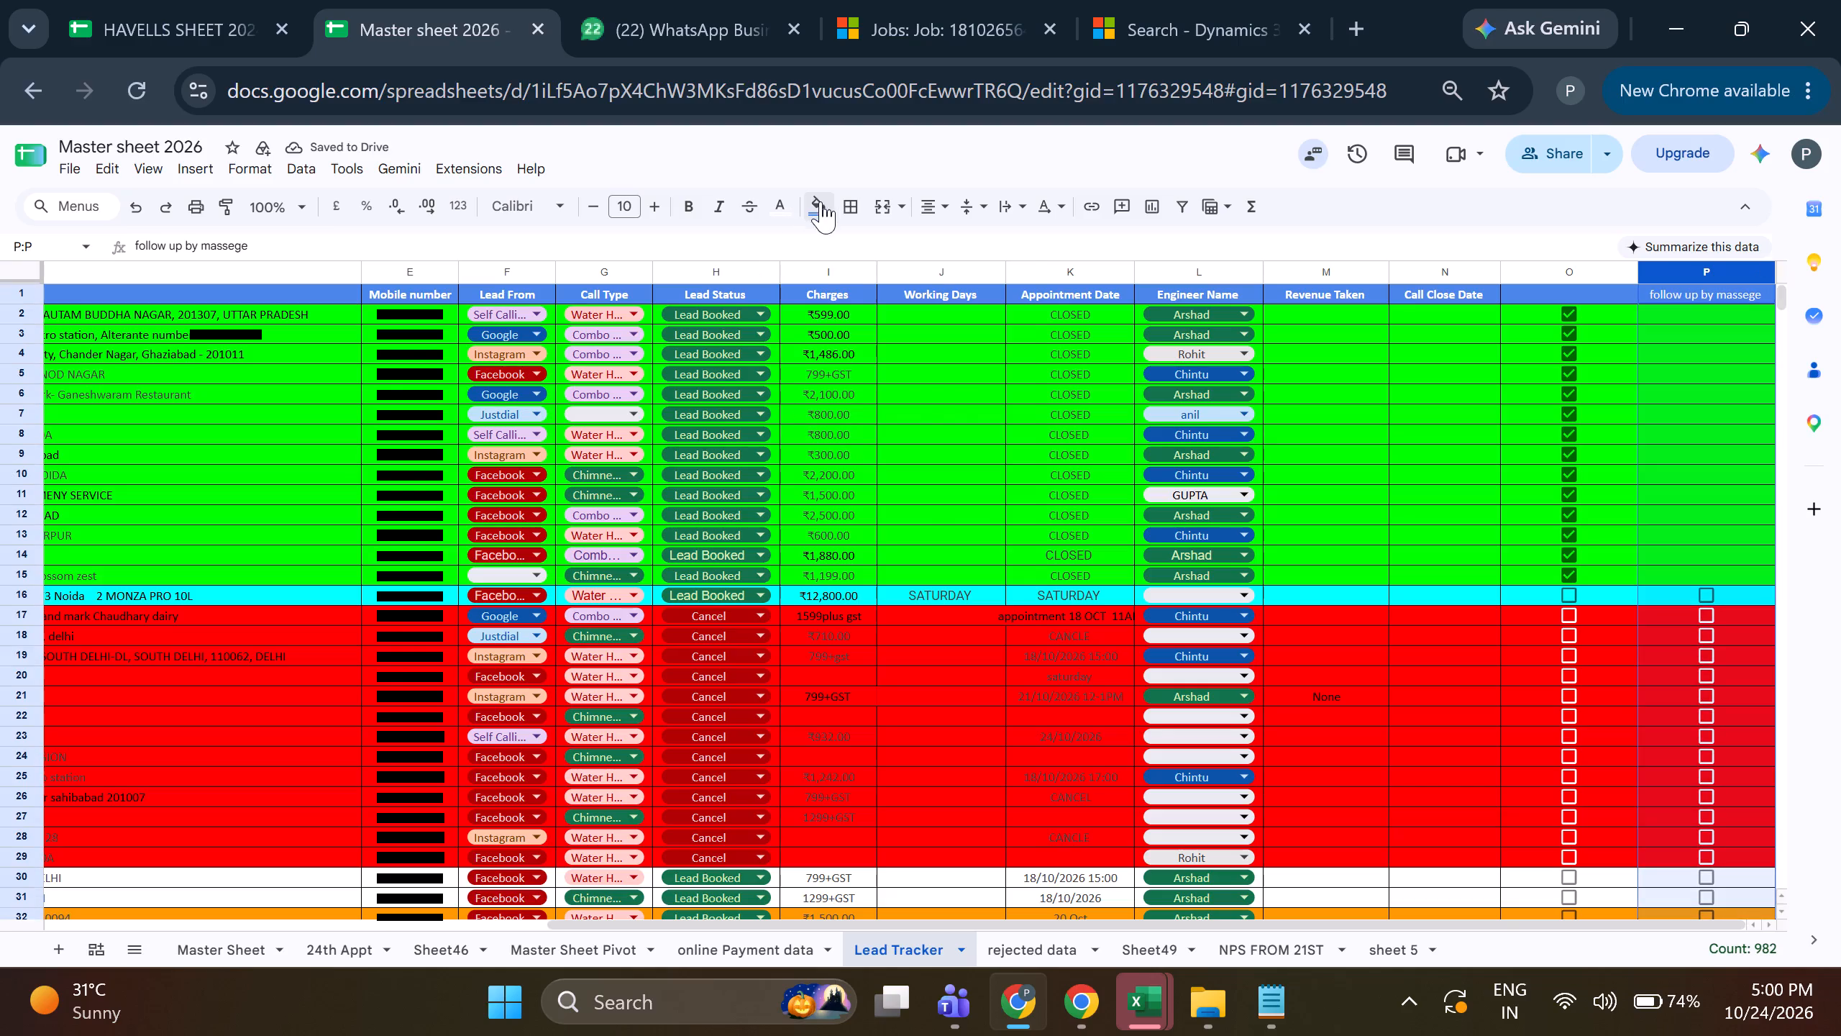
{"action": "left_click", "coordinate": [1006, 270]}
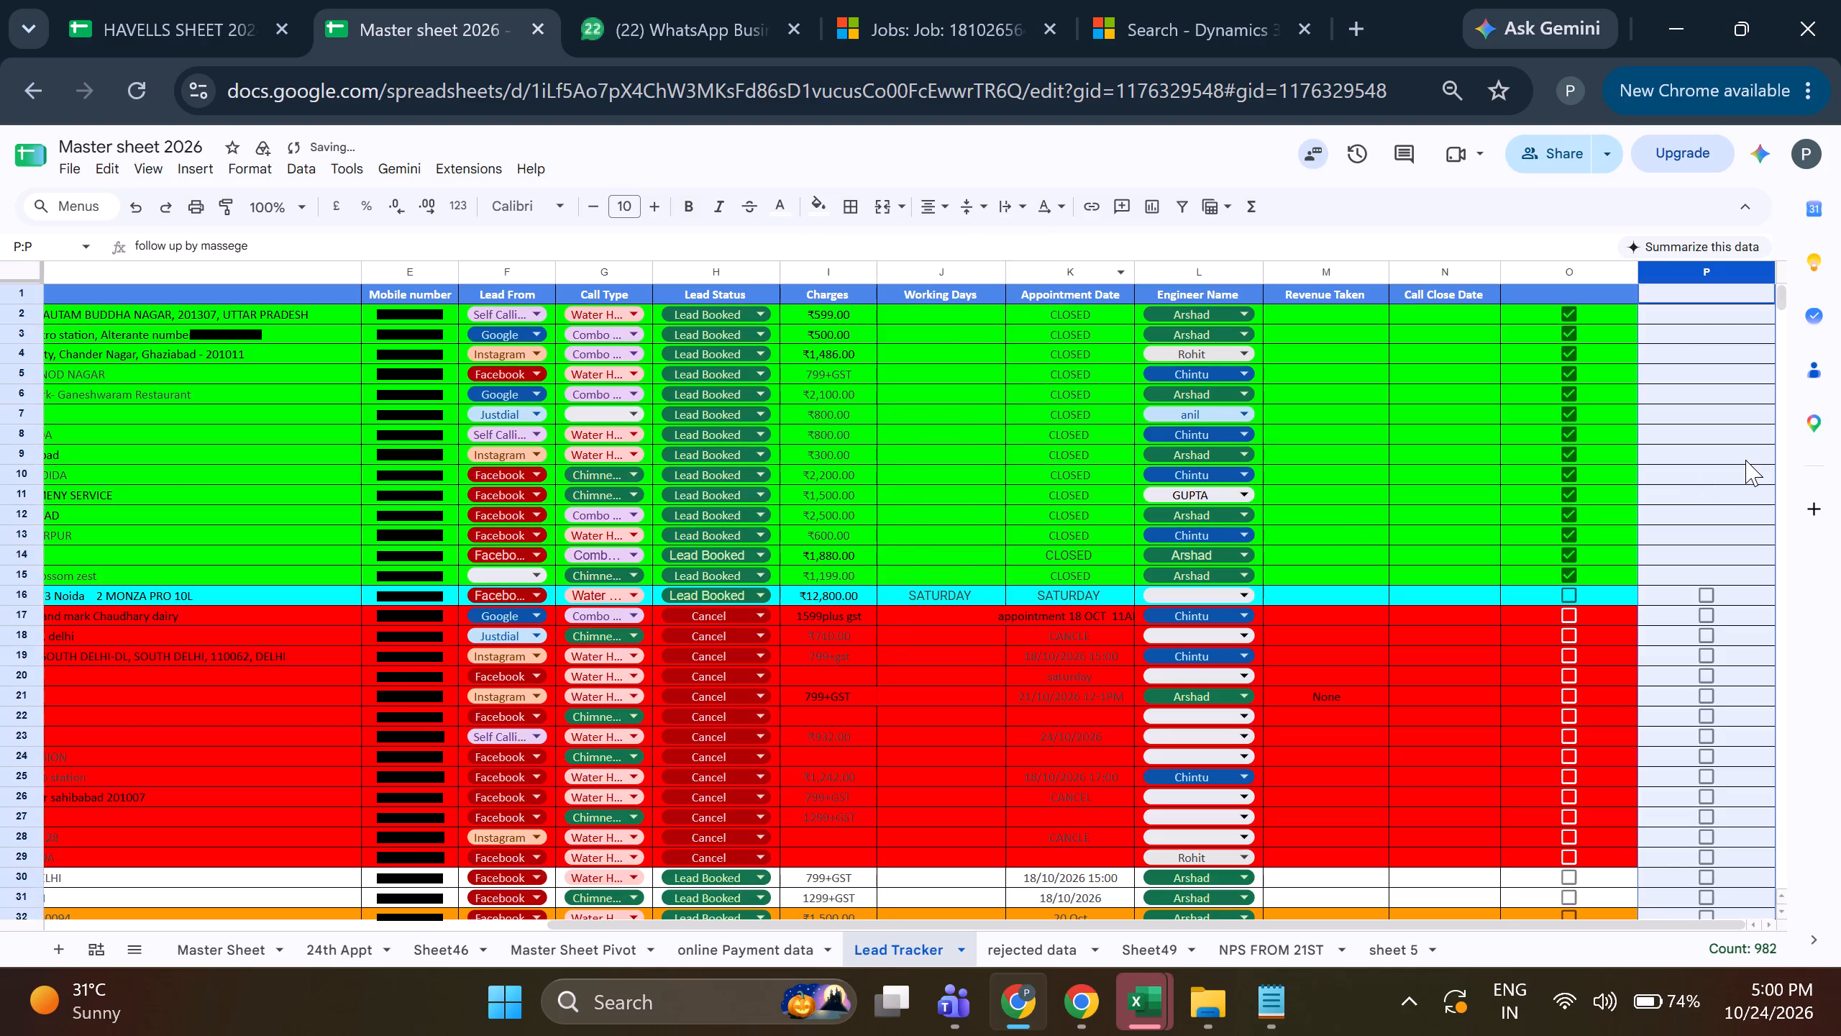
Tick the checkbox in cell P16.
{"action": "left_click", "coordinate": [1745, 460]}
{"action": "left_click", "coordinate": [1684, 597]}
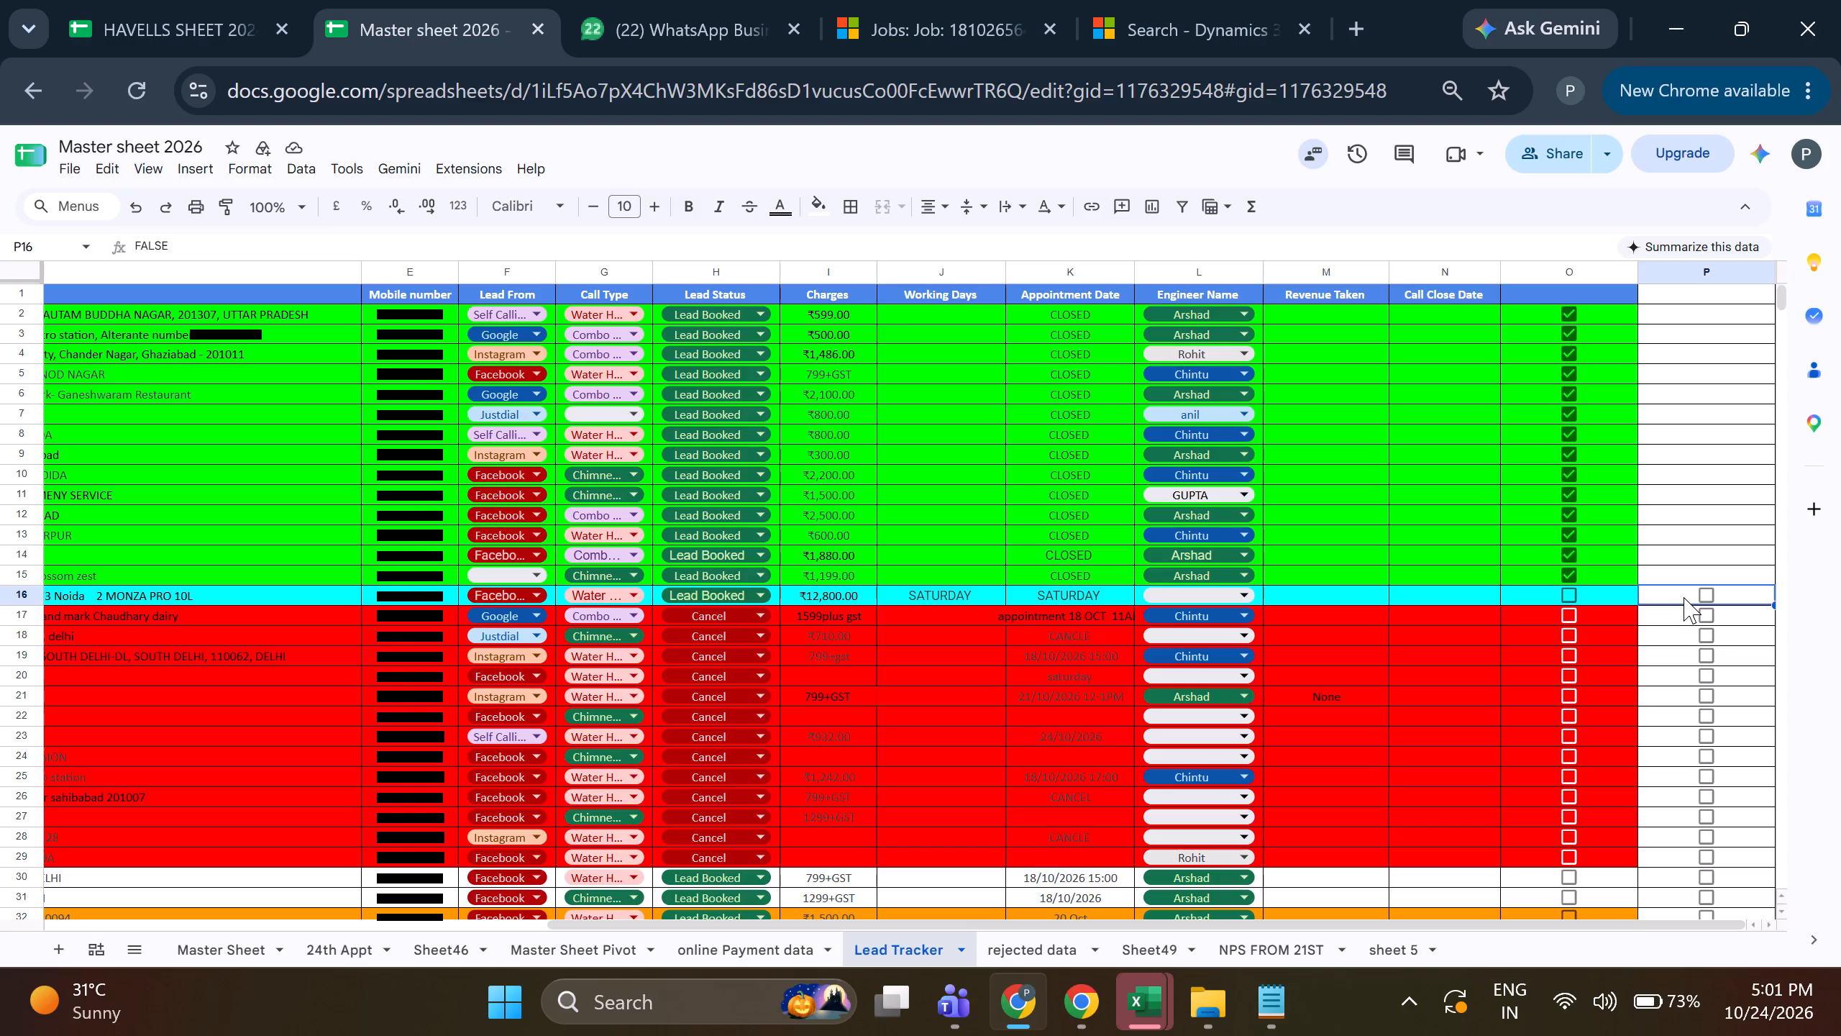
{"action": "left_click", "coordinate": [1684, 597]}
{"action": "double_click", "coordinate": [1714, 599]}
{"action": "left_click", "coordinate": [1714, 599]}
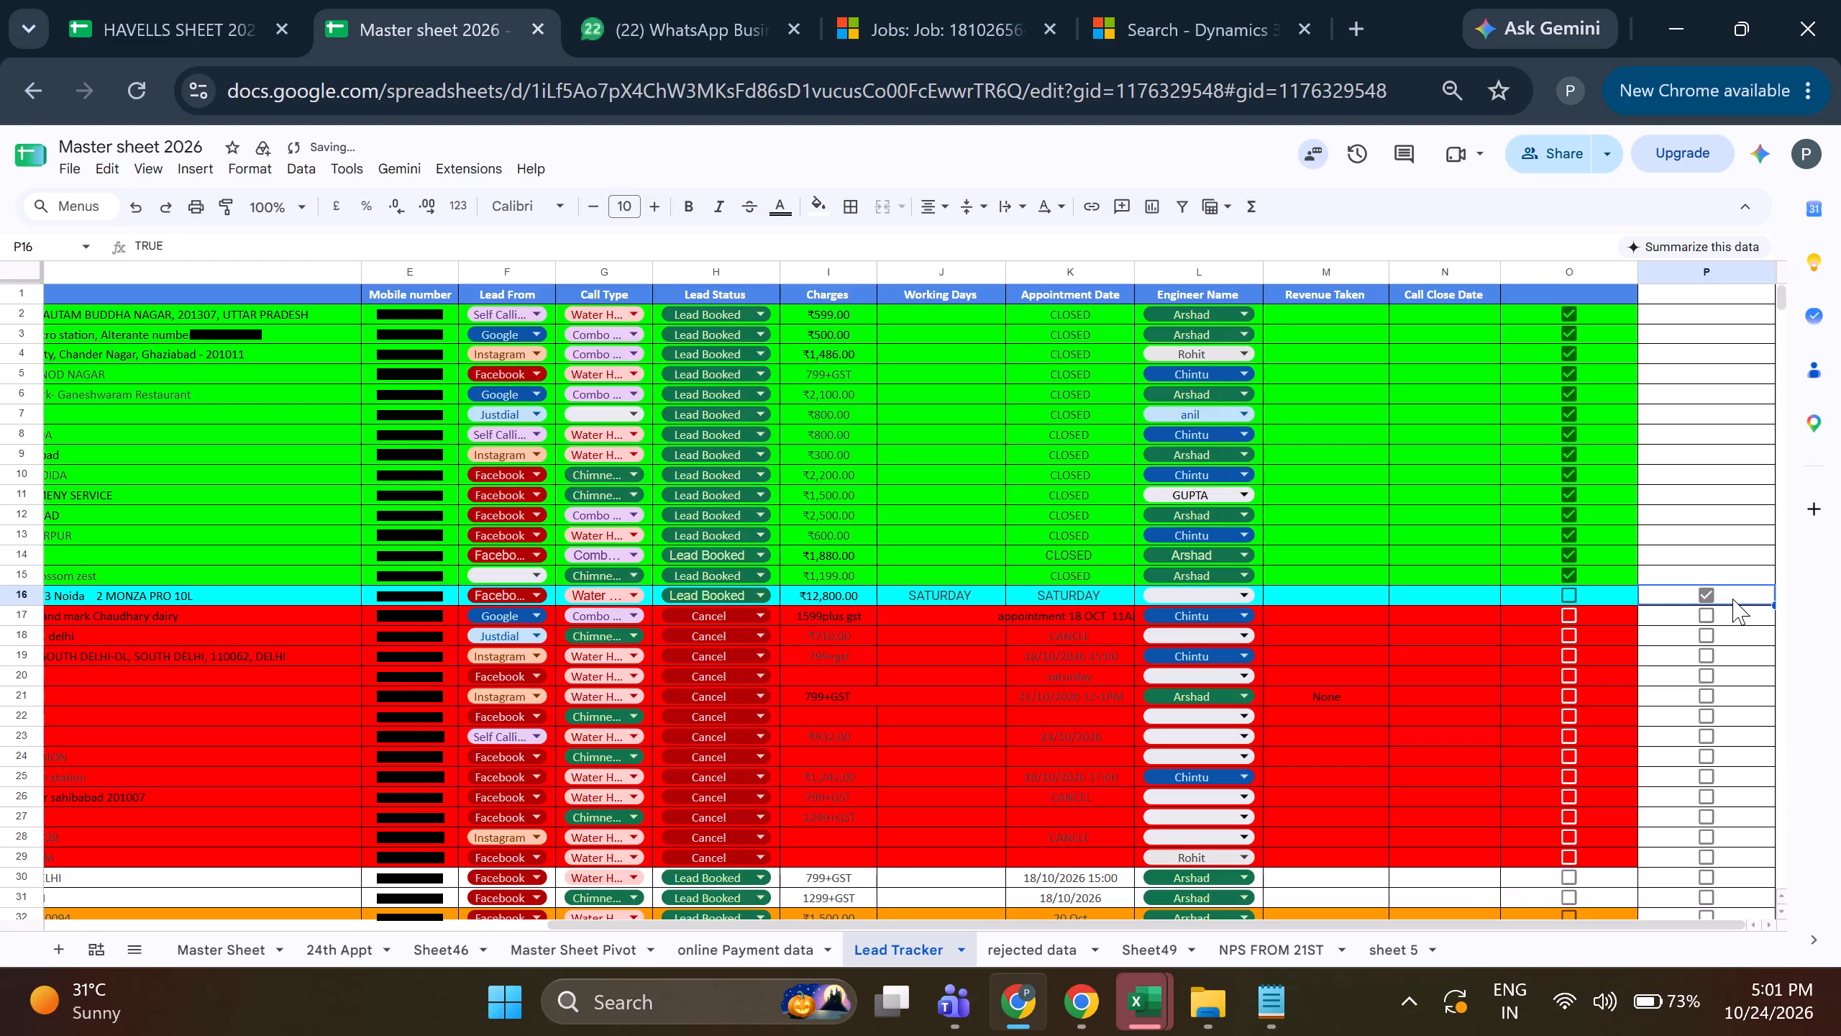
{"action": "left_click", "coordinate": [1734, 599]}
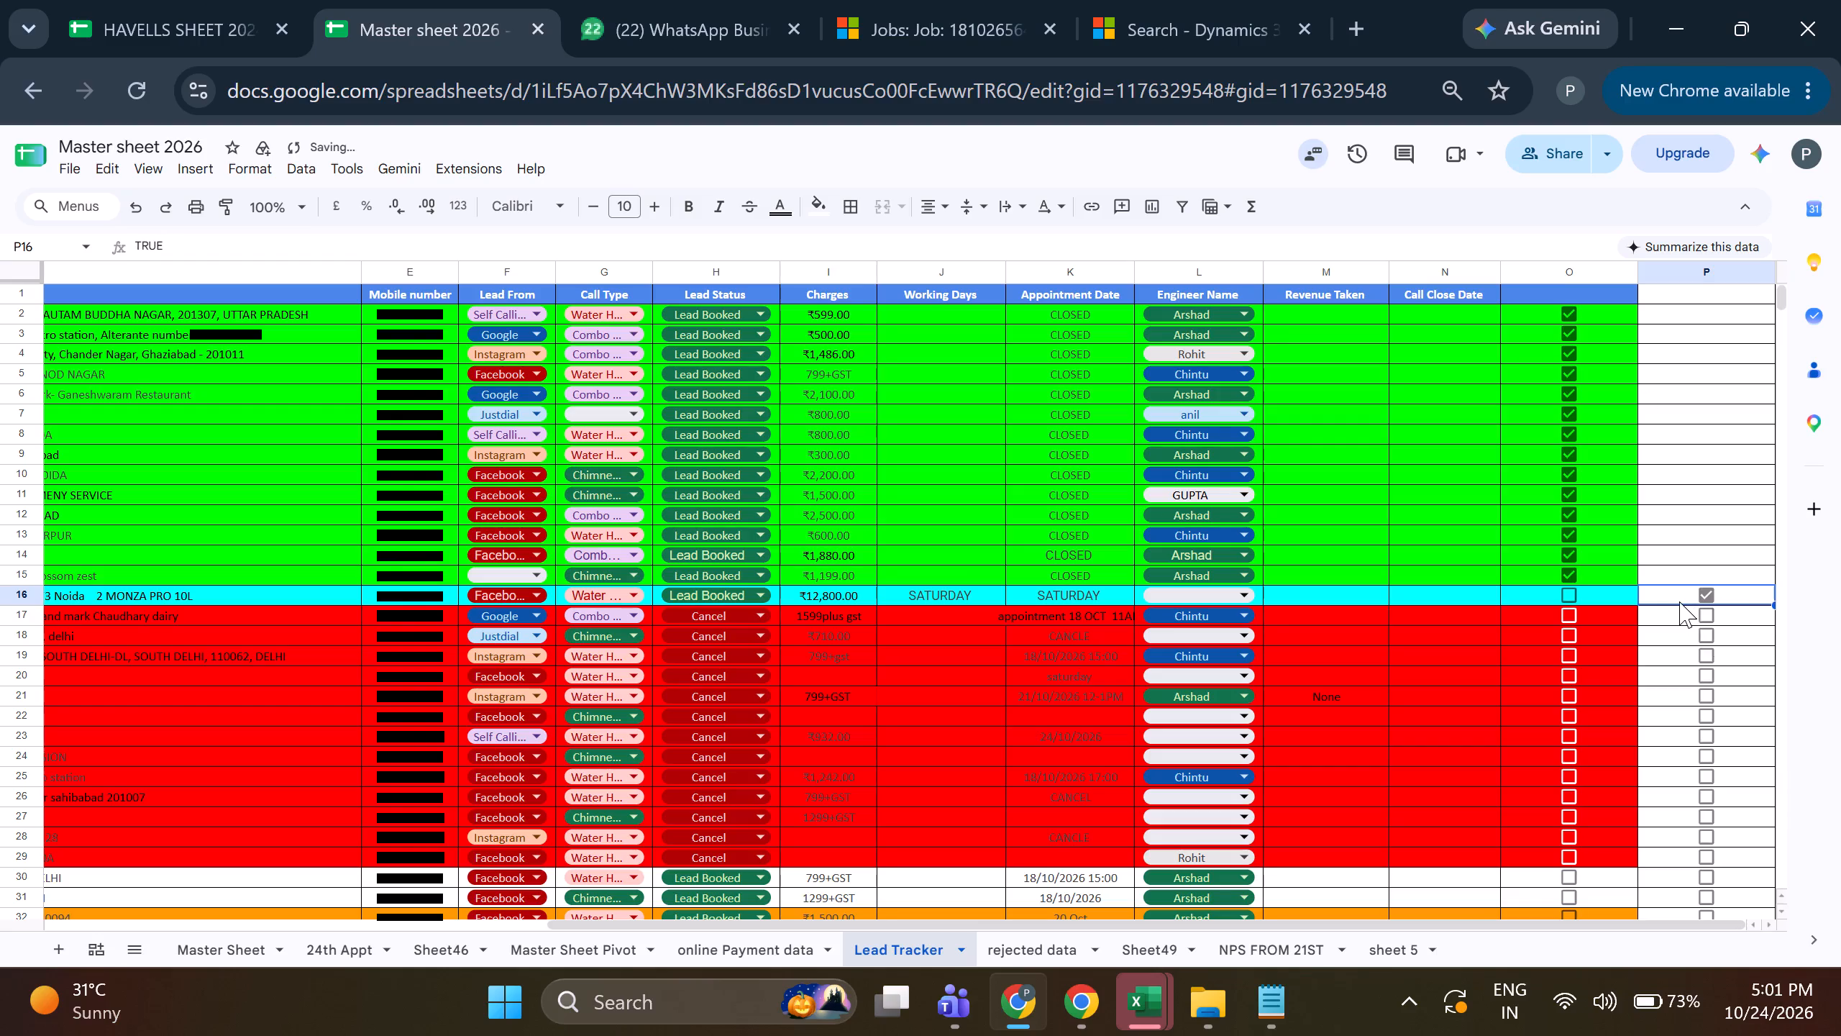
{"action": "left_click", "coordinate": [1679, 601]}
Apply all borders to the whole of column P.
{"action": "left_click", "coordinate": [1664, 267]}
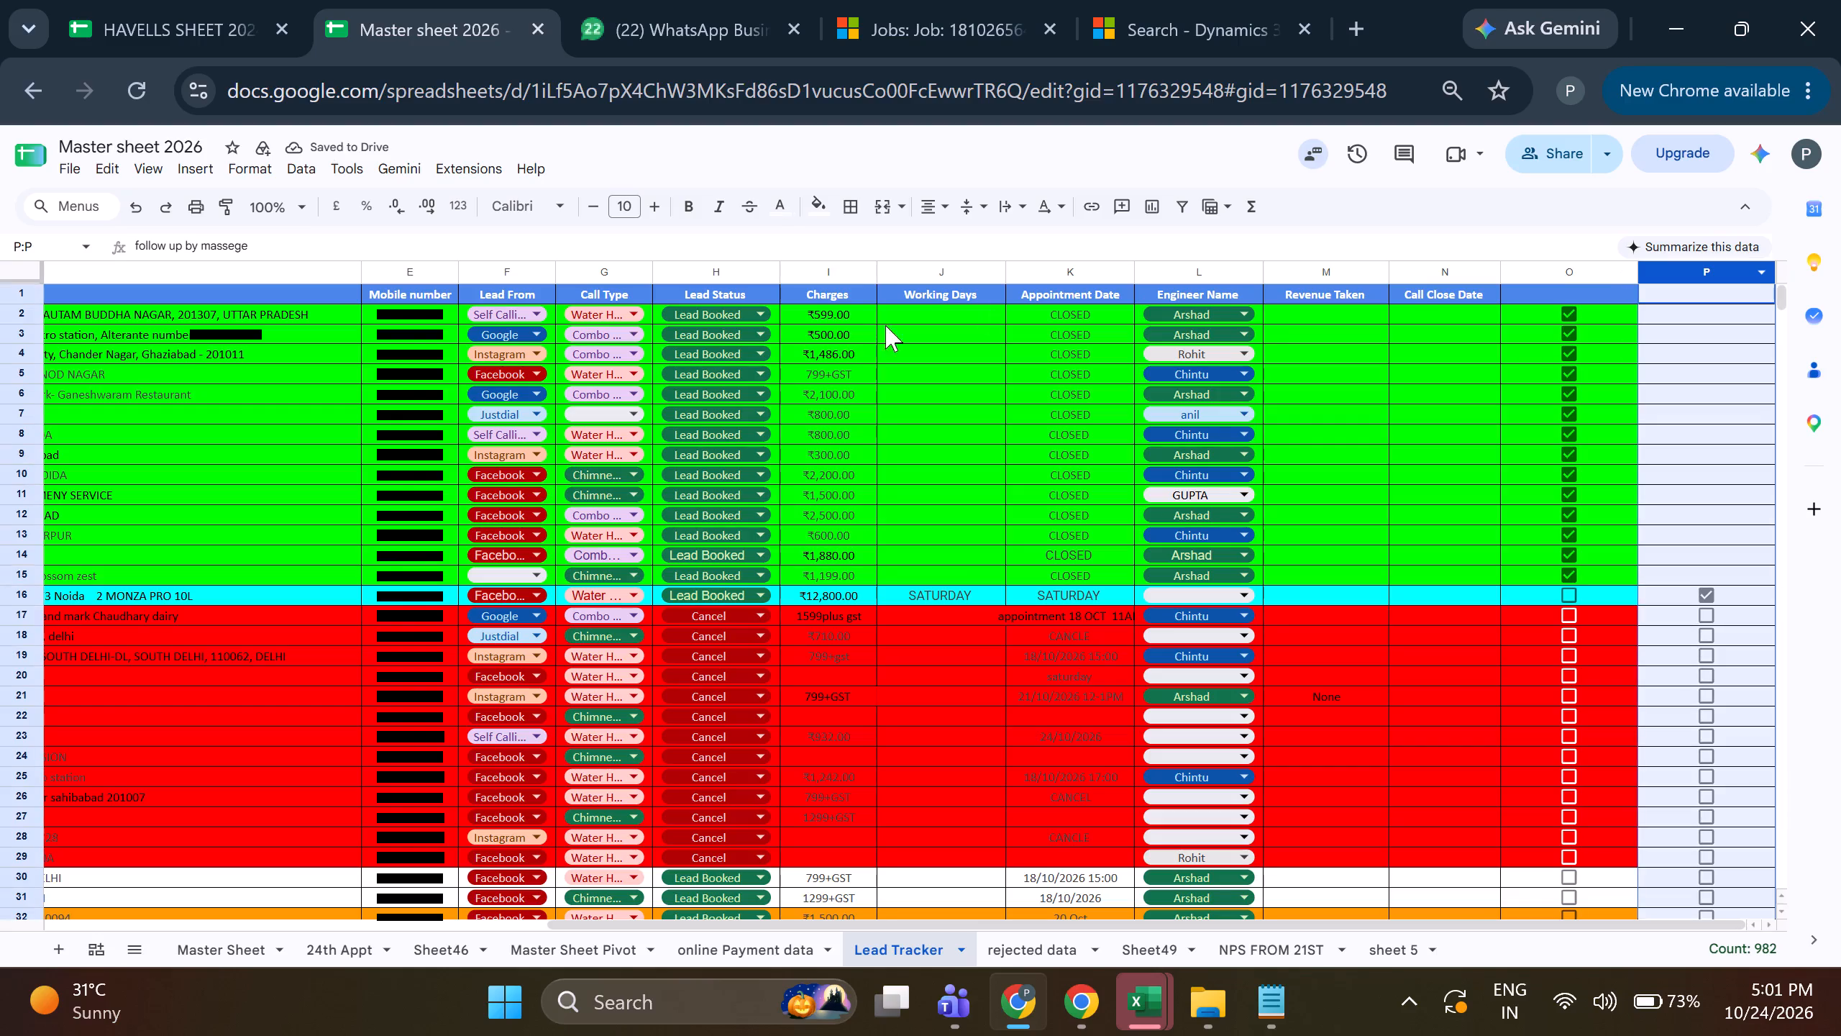
{"action": "left_click", "coordinate": [854, 212]}
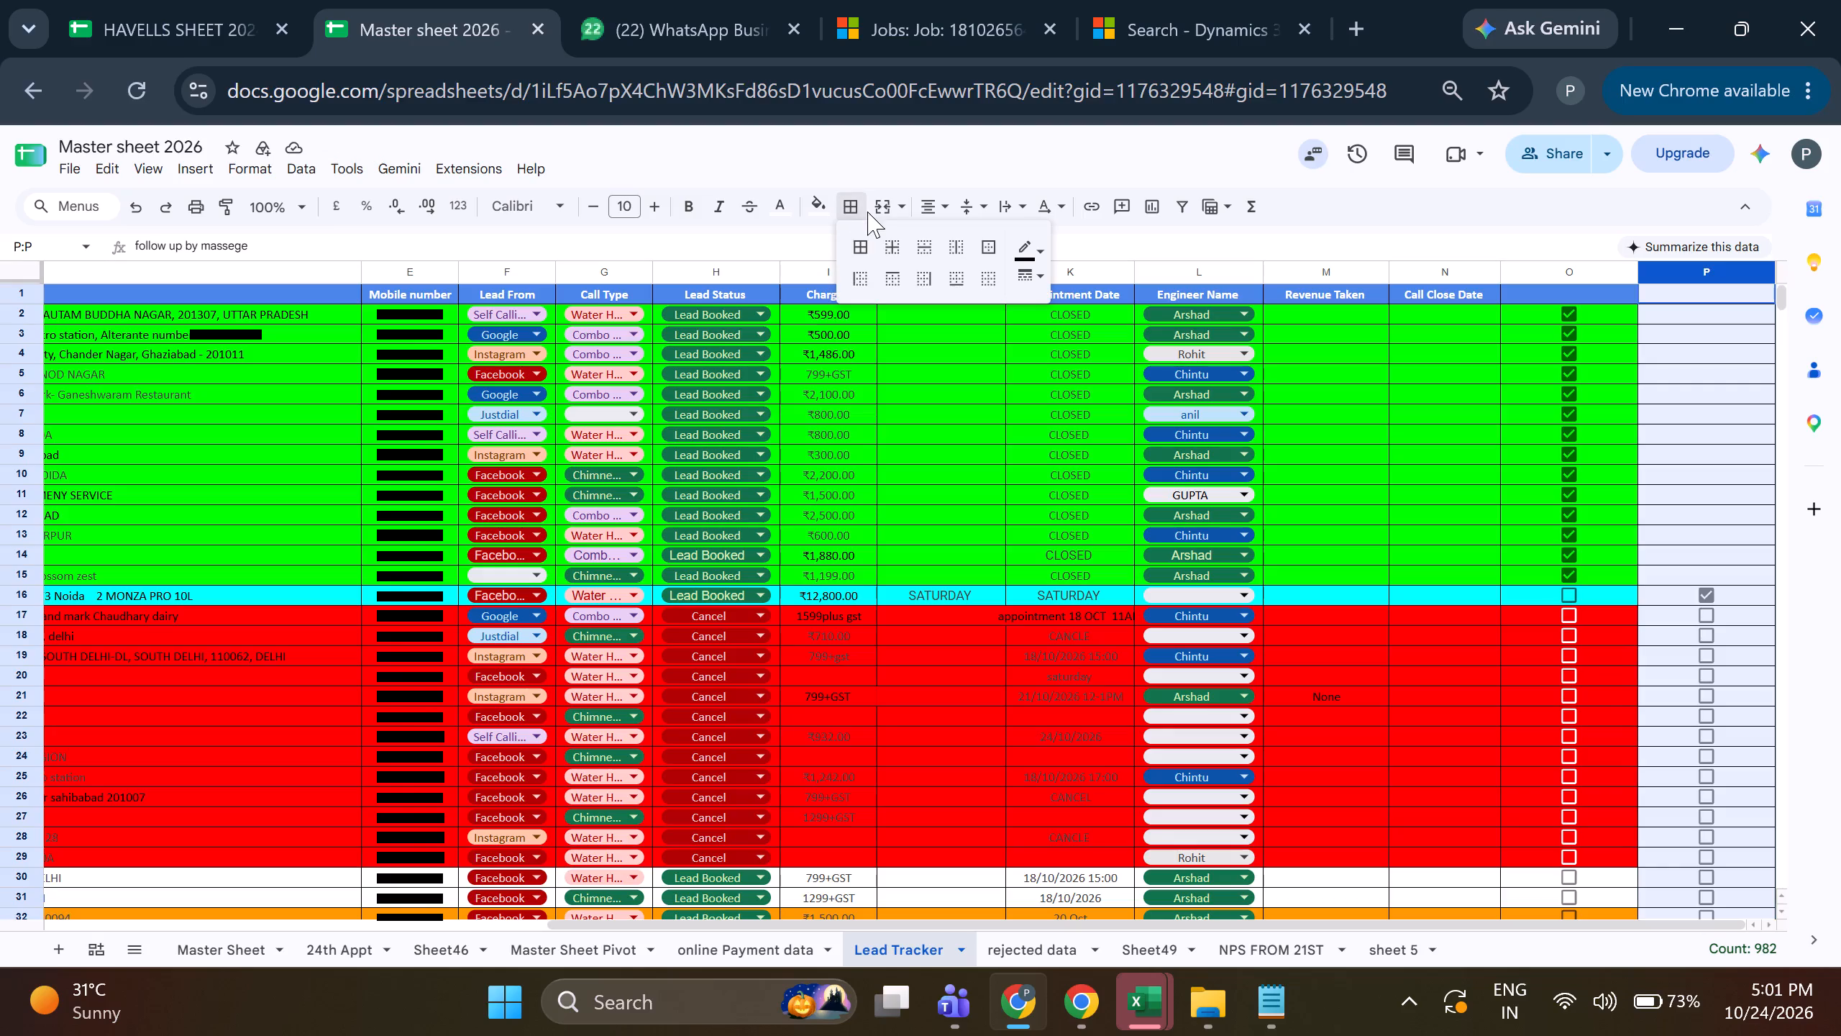
{"action": "left_click", "coordinate": [856, 240]}
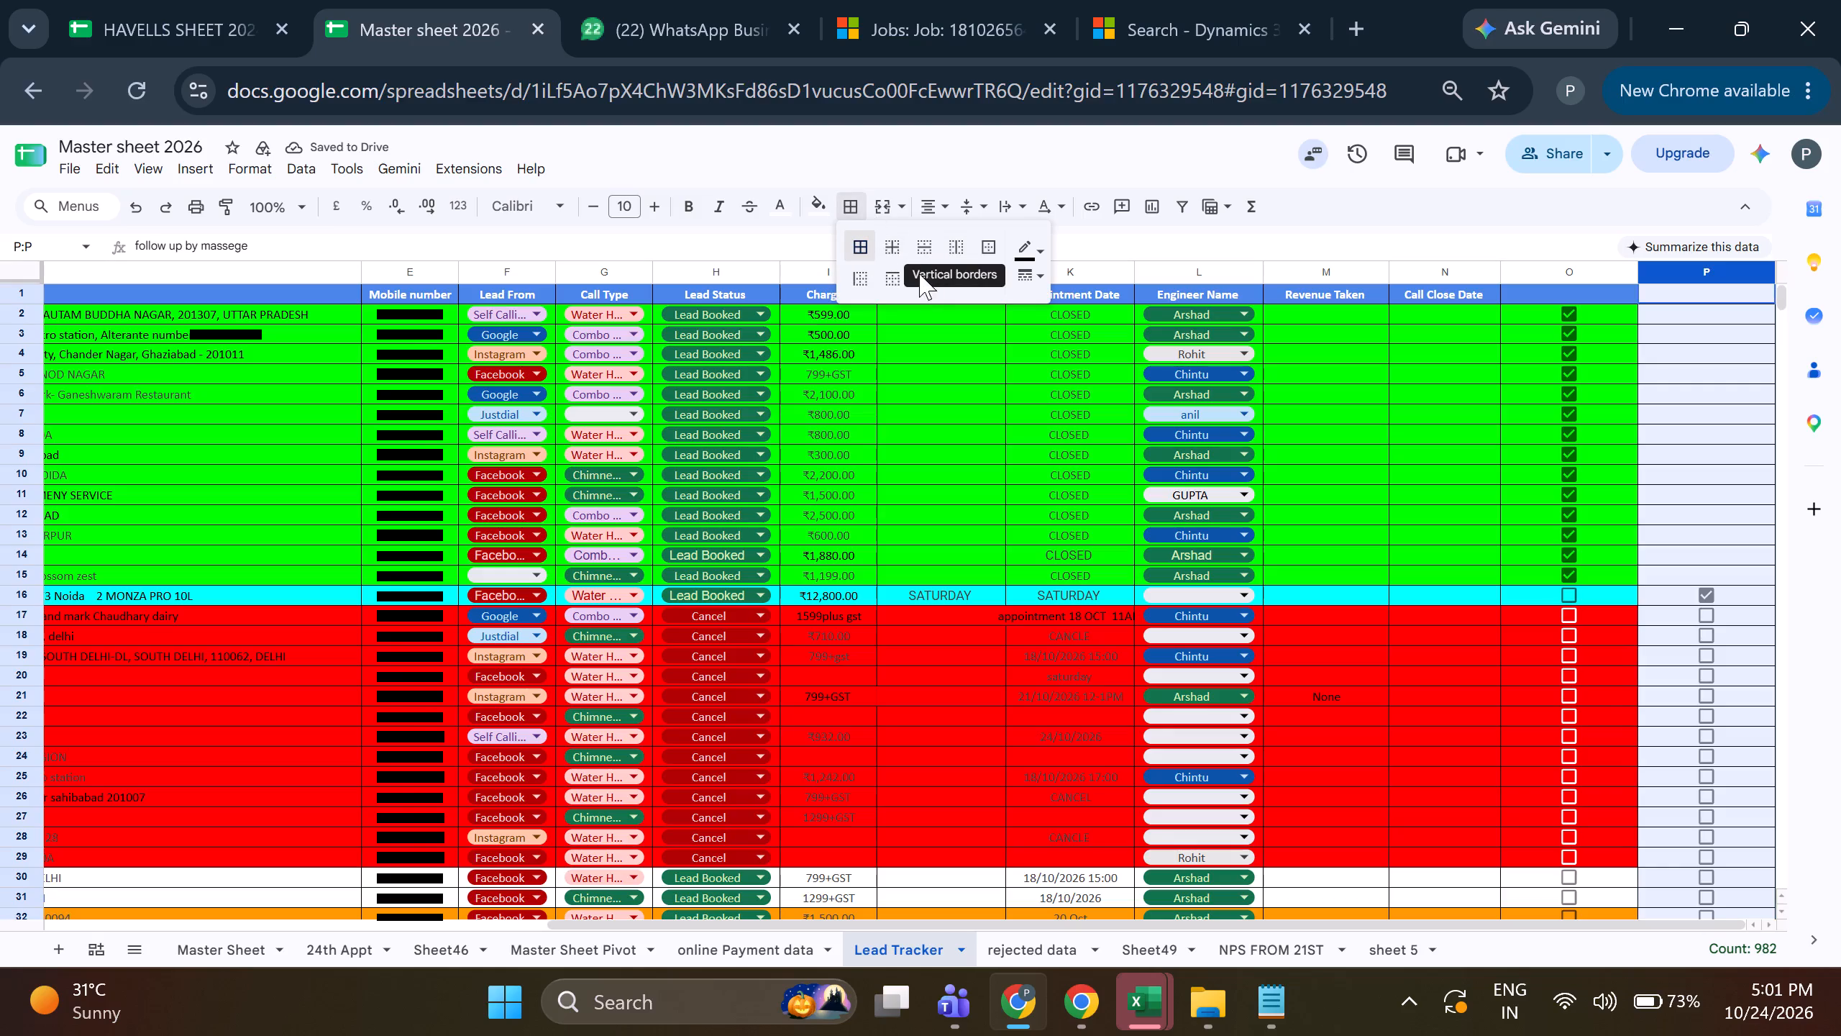
{"action": "left_click", "coordinate": [510, 251]}
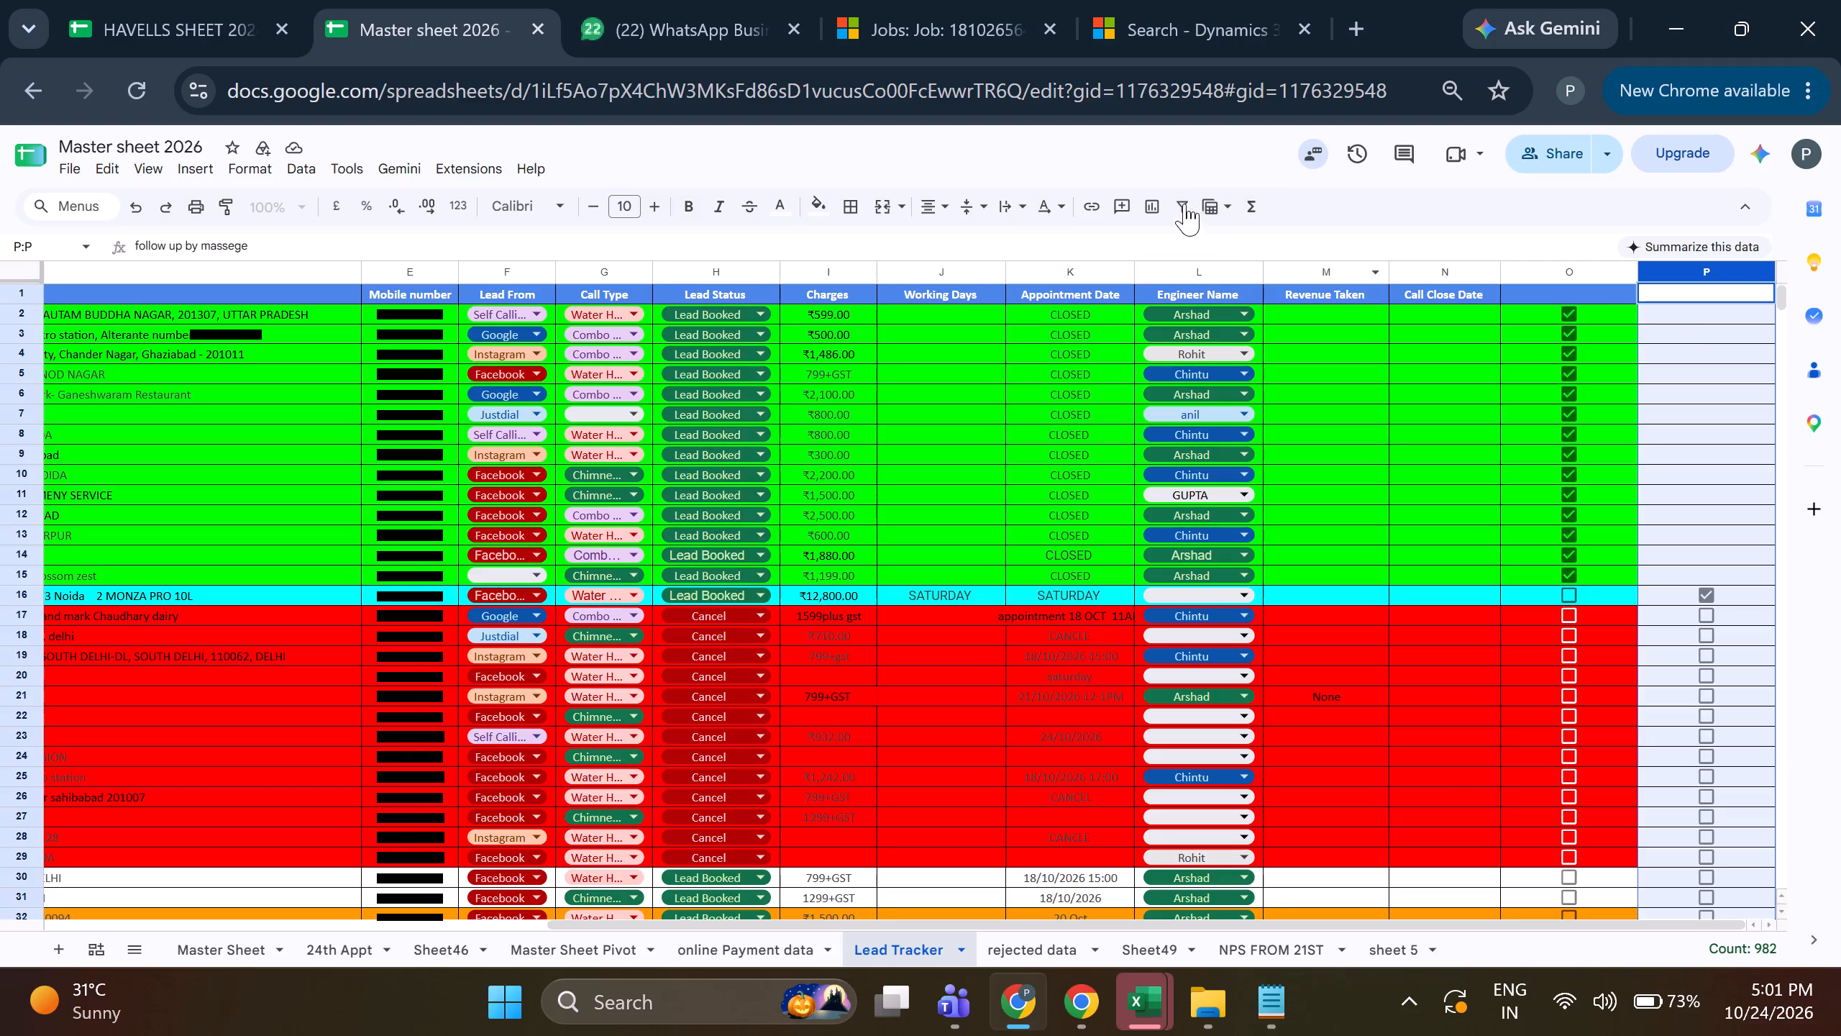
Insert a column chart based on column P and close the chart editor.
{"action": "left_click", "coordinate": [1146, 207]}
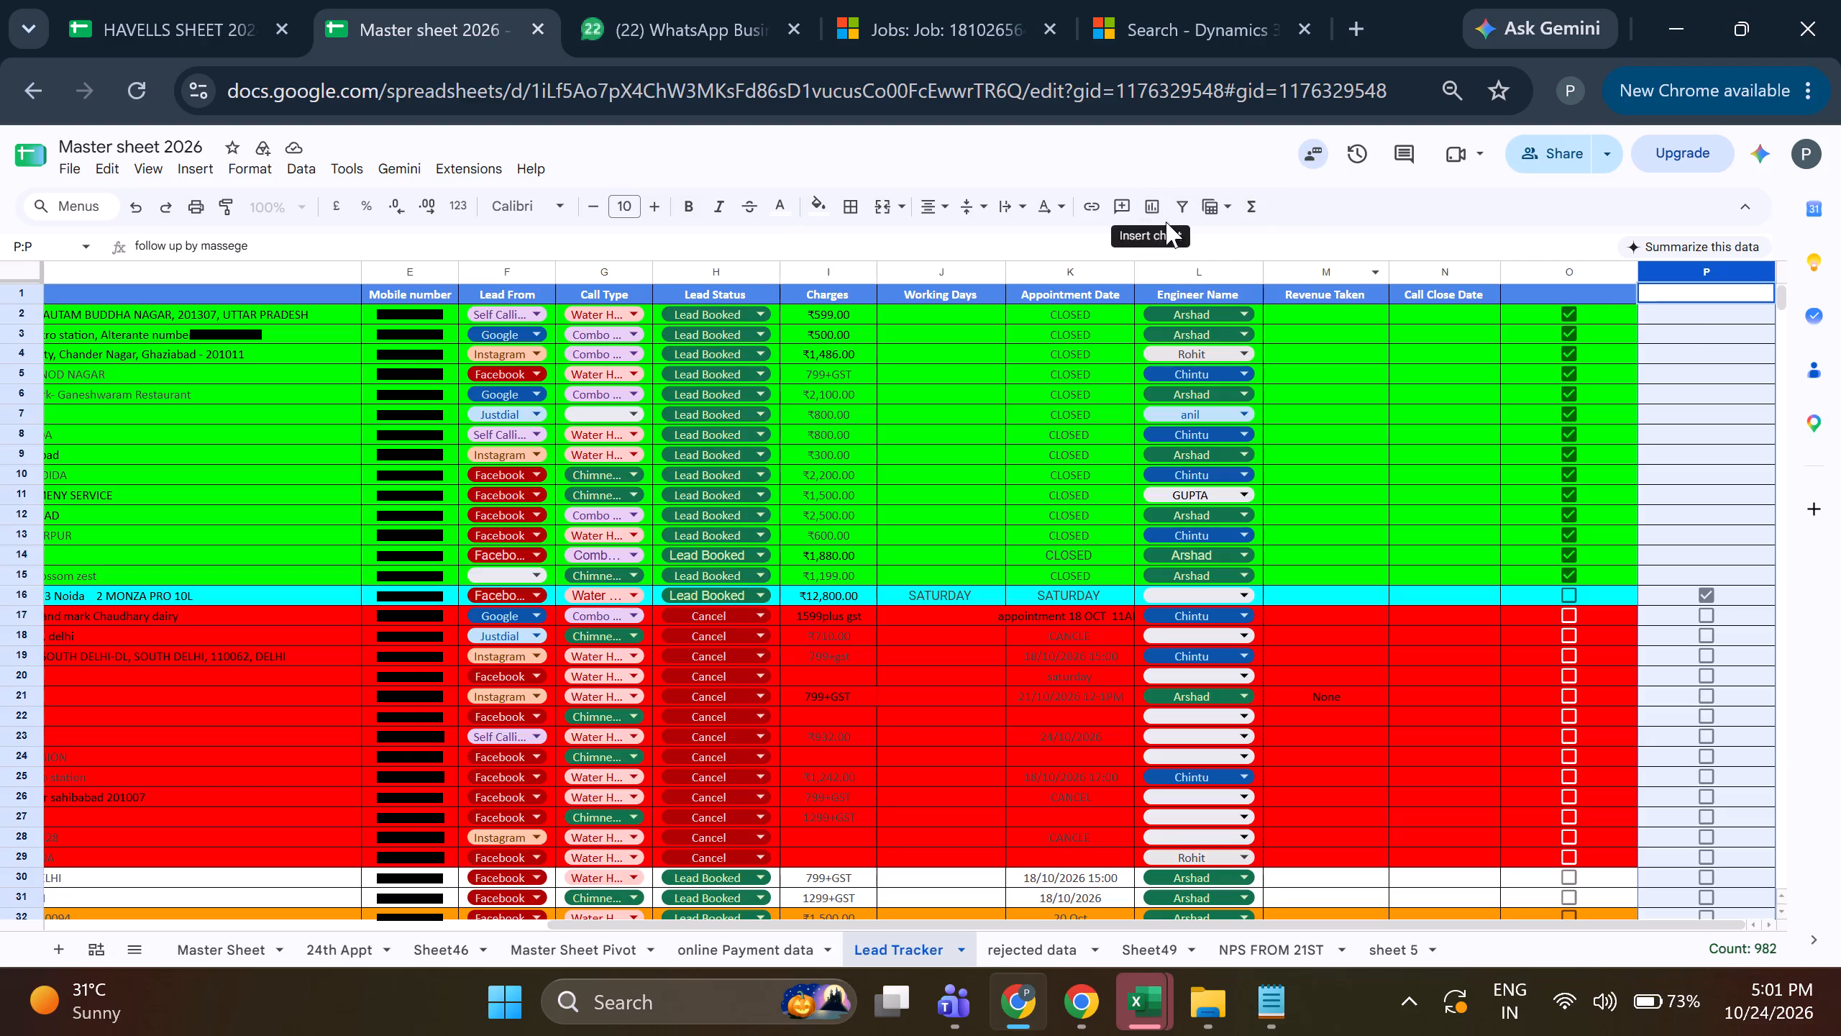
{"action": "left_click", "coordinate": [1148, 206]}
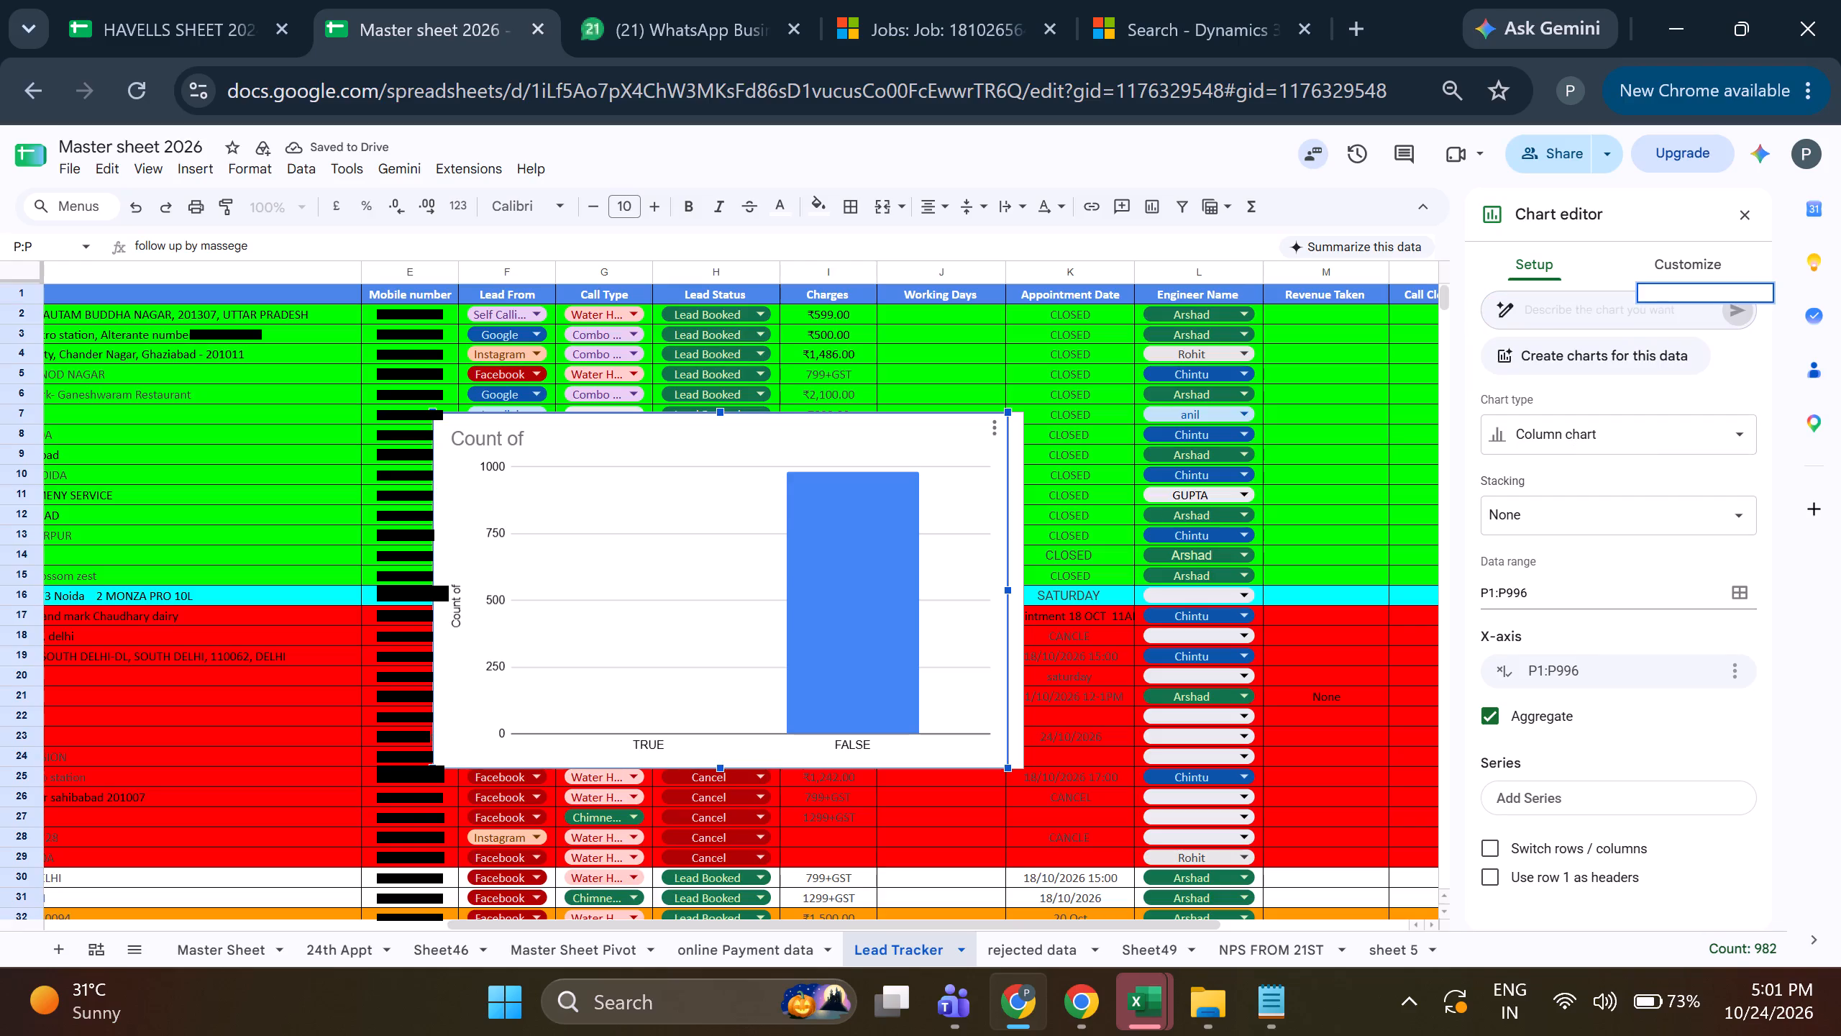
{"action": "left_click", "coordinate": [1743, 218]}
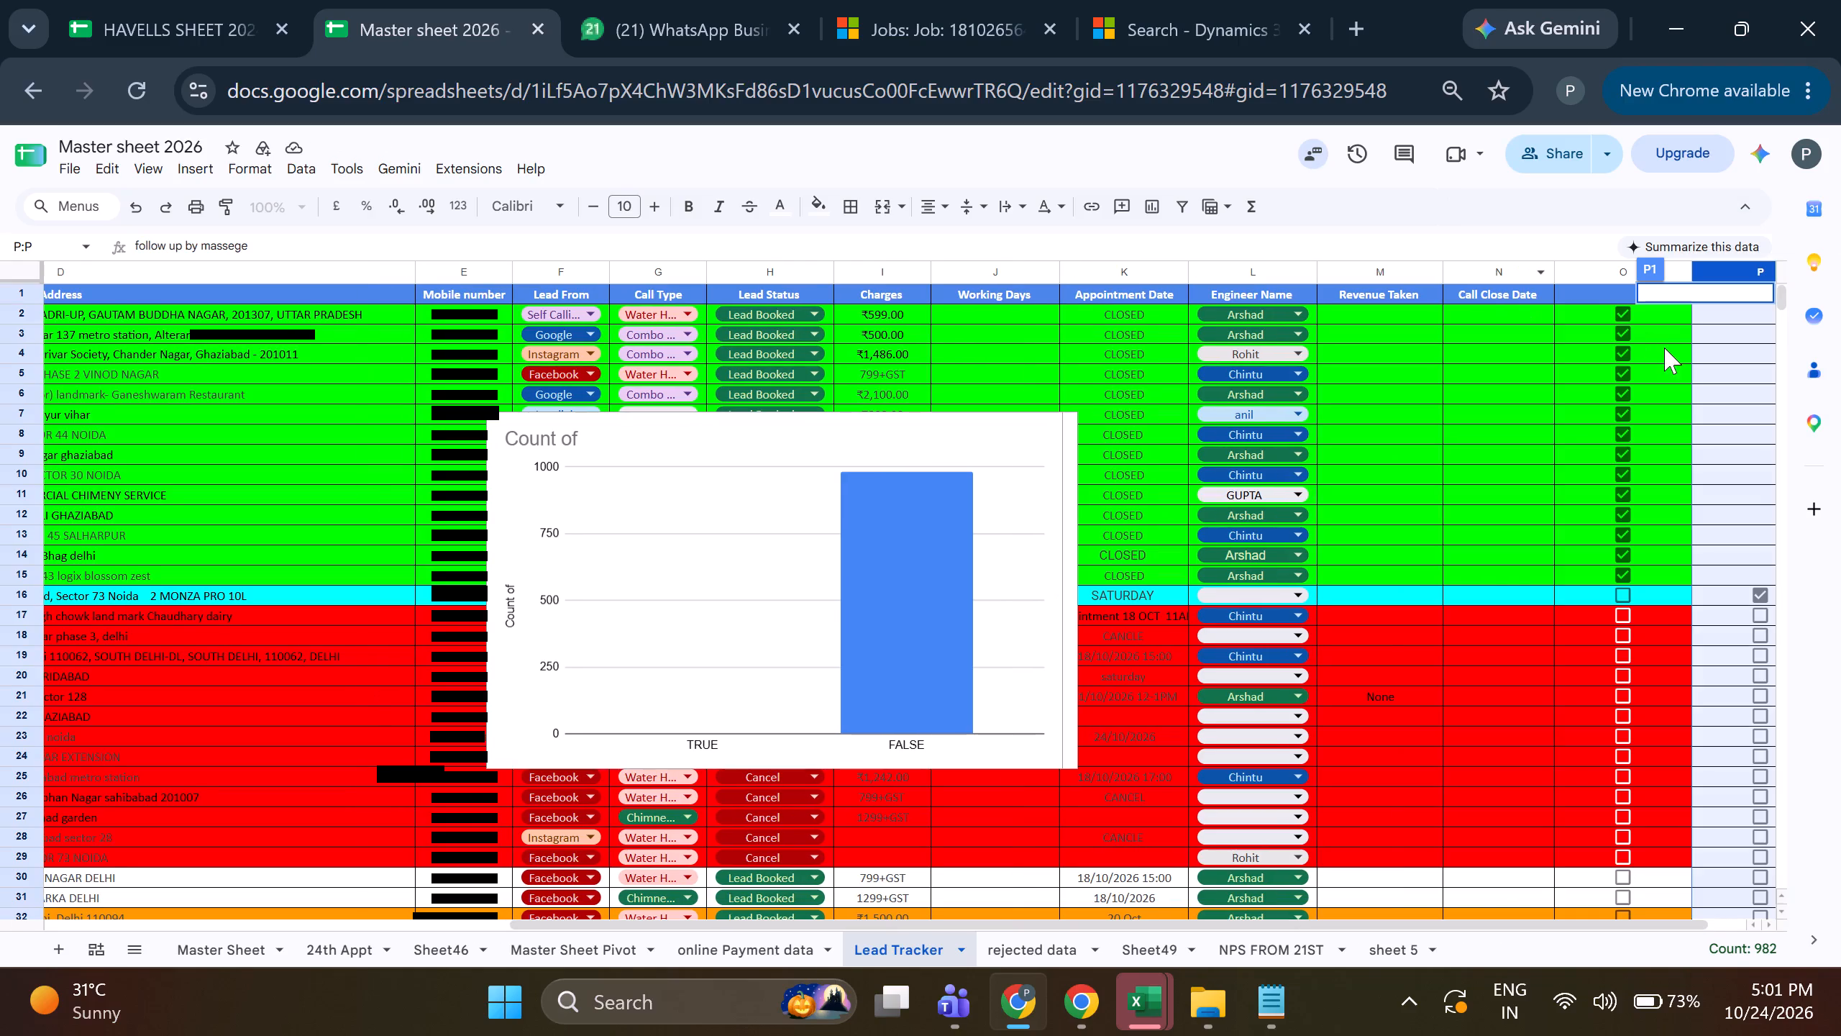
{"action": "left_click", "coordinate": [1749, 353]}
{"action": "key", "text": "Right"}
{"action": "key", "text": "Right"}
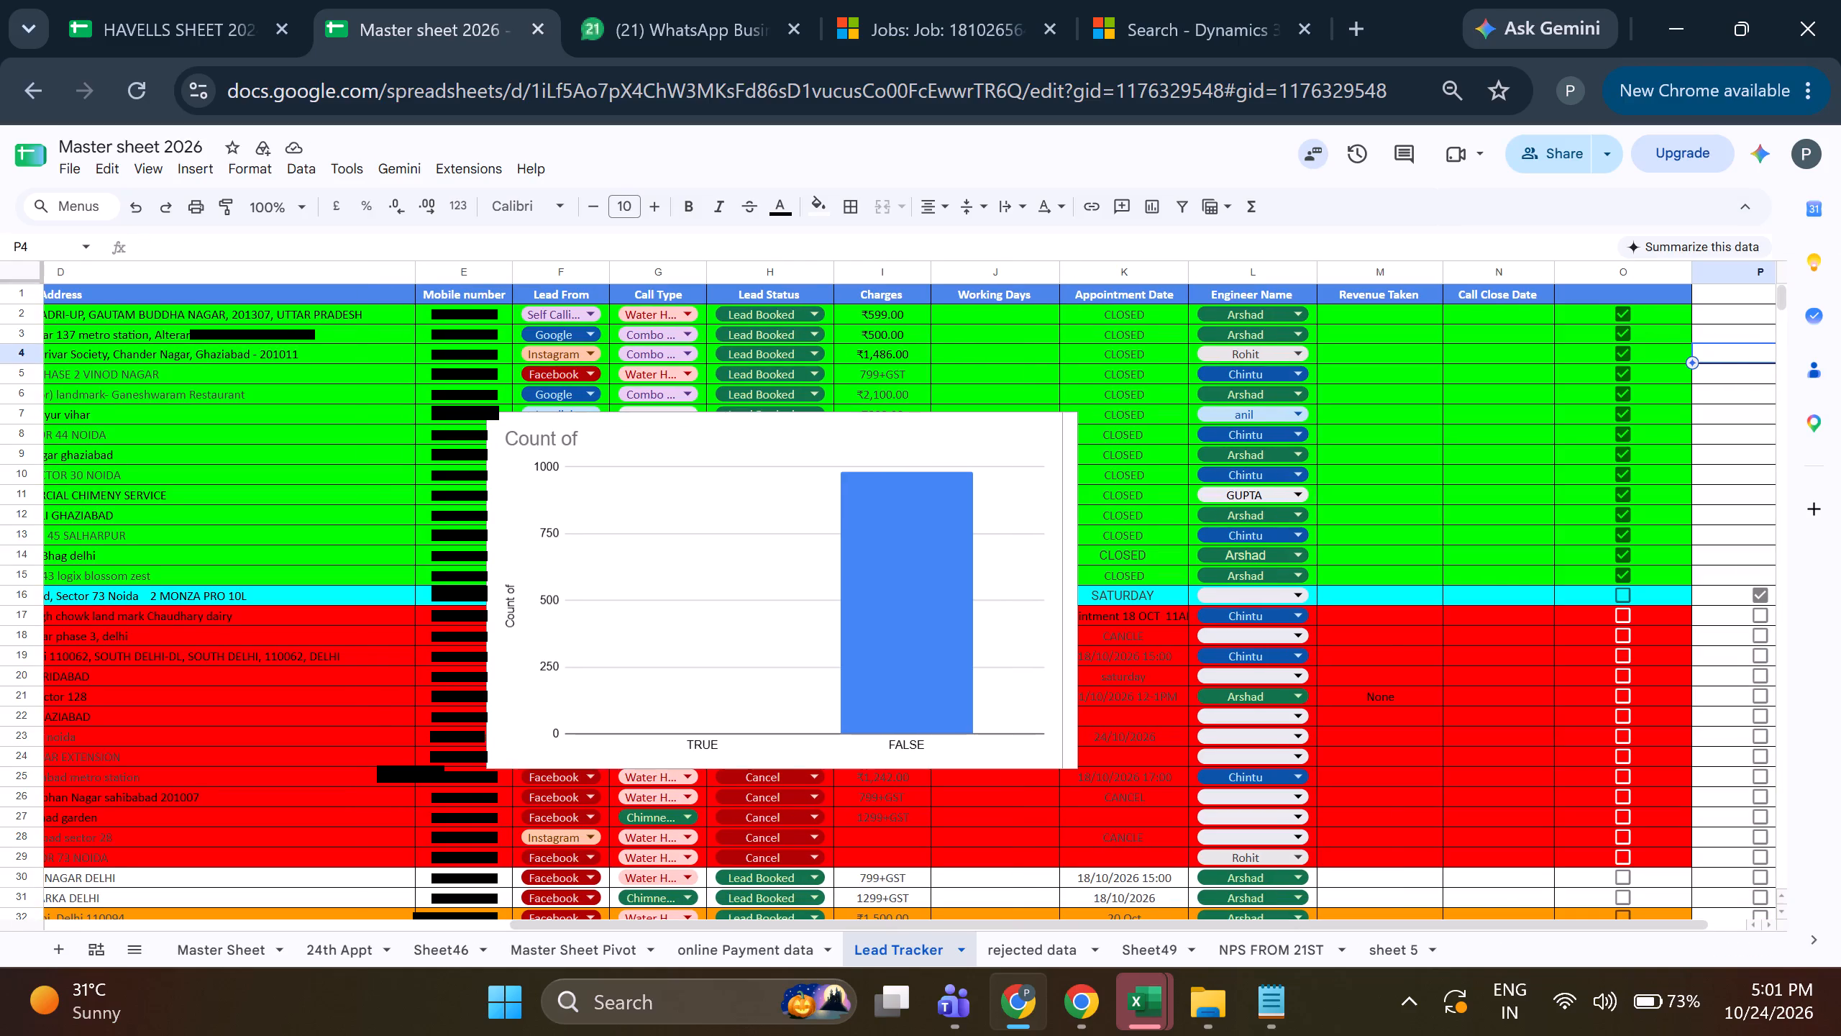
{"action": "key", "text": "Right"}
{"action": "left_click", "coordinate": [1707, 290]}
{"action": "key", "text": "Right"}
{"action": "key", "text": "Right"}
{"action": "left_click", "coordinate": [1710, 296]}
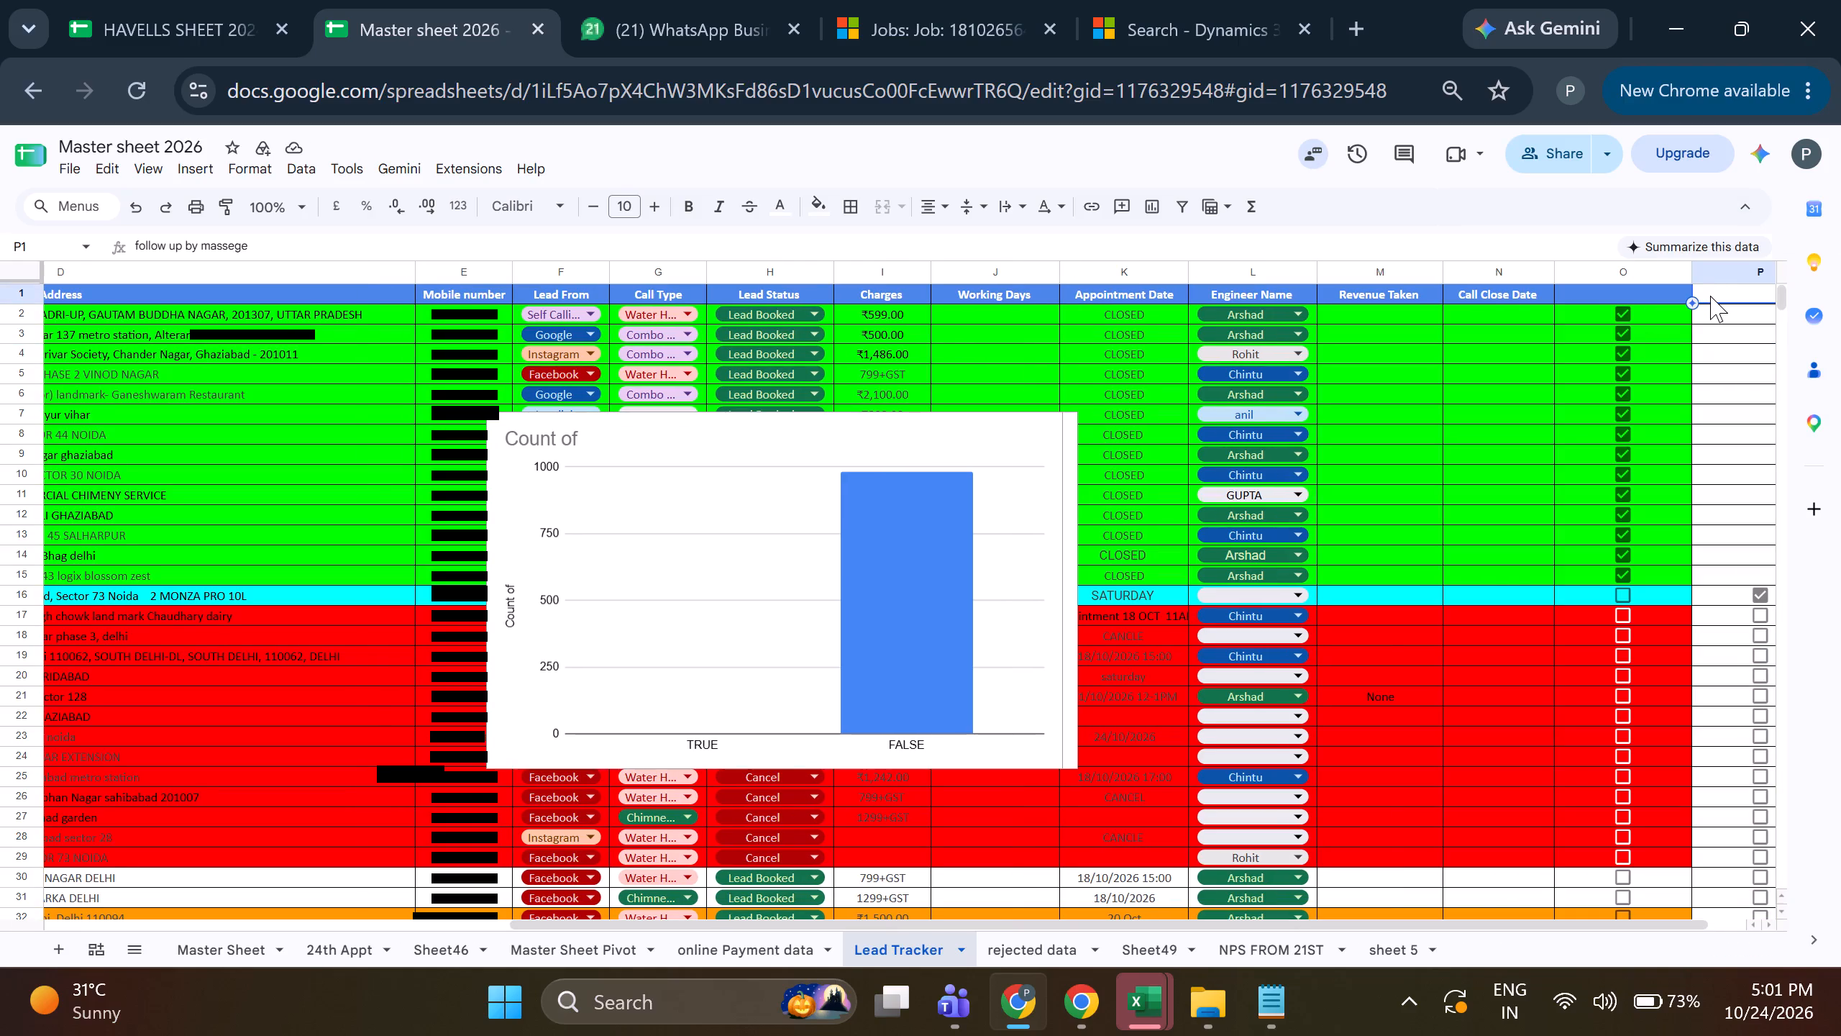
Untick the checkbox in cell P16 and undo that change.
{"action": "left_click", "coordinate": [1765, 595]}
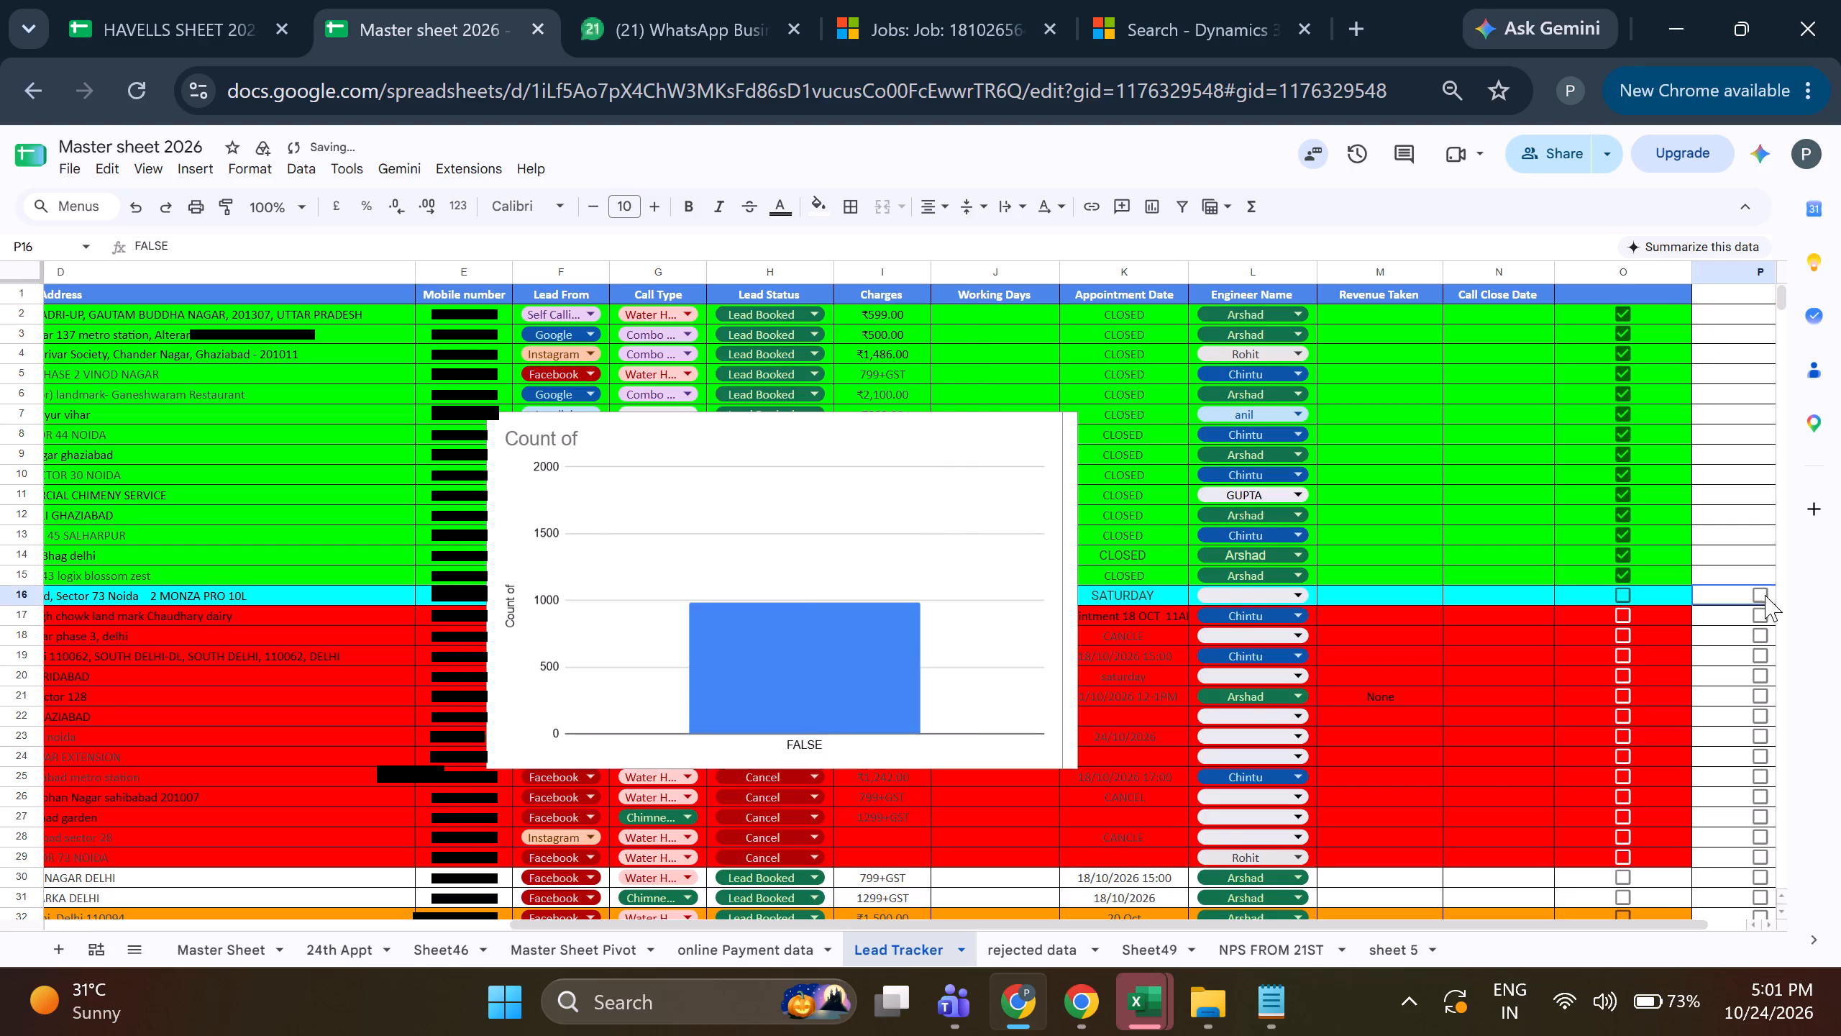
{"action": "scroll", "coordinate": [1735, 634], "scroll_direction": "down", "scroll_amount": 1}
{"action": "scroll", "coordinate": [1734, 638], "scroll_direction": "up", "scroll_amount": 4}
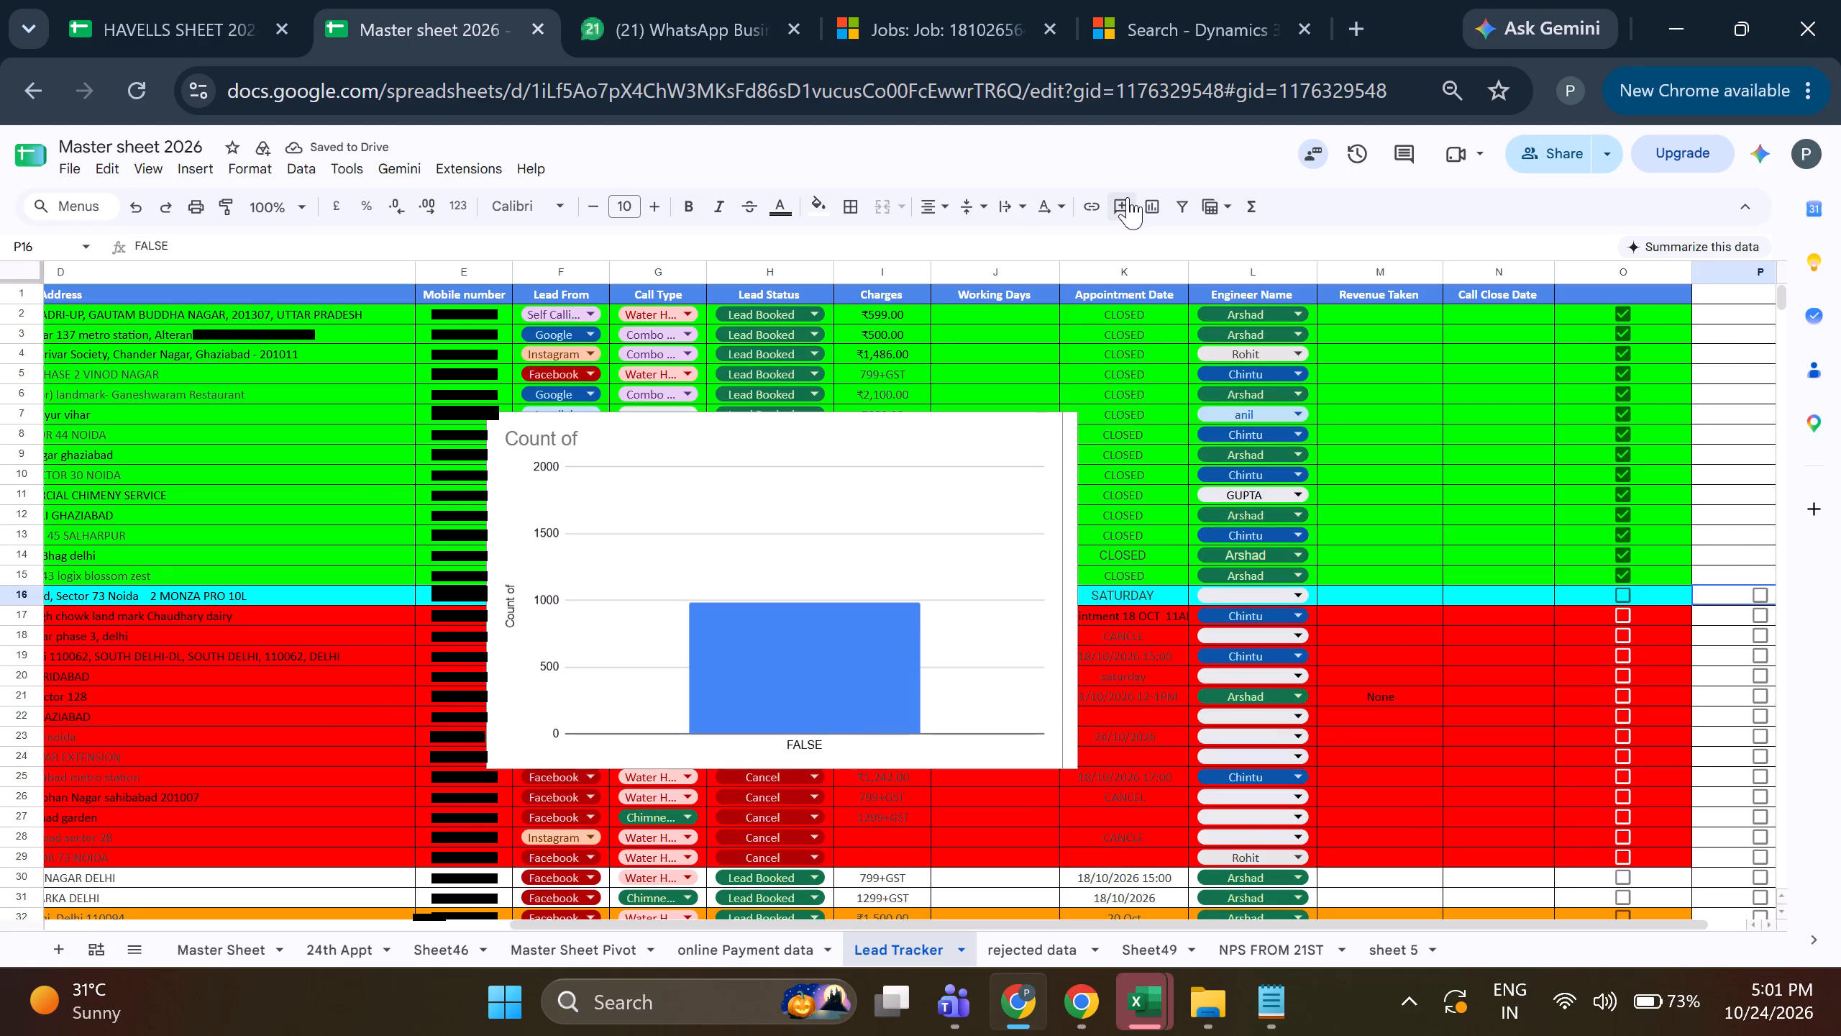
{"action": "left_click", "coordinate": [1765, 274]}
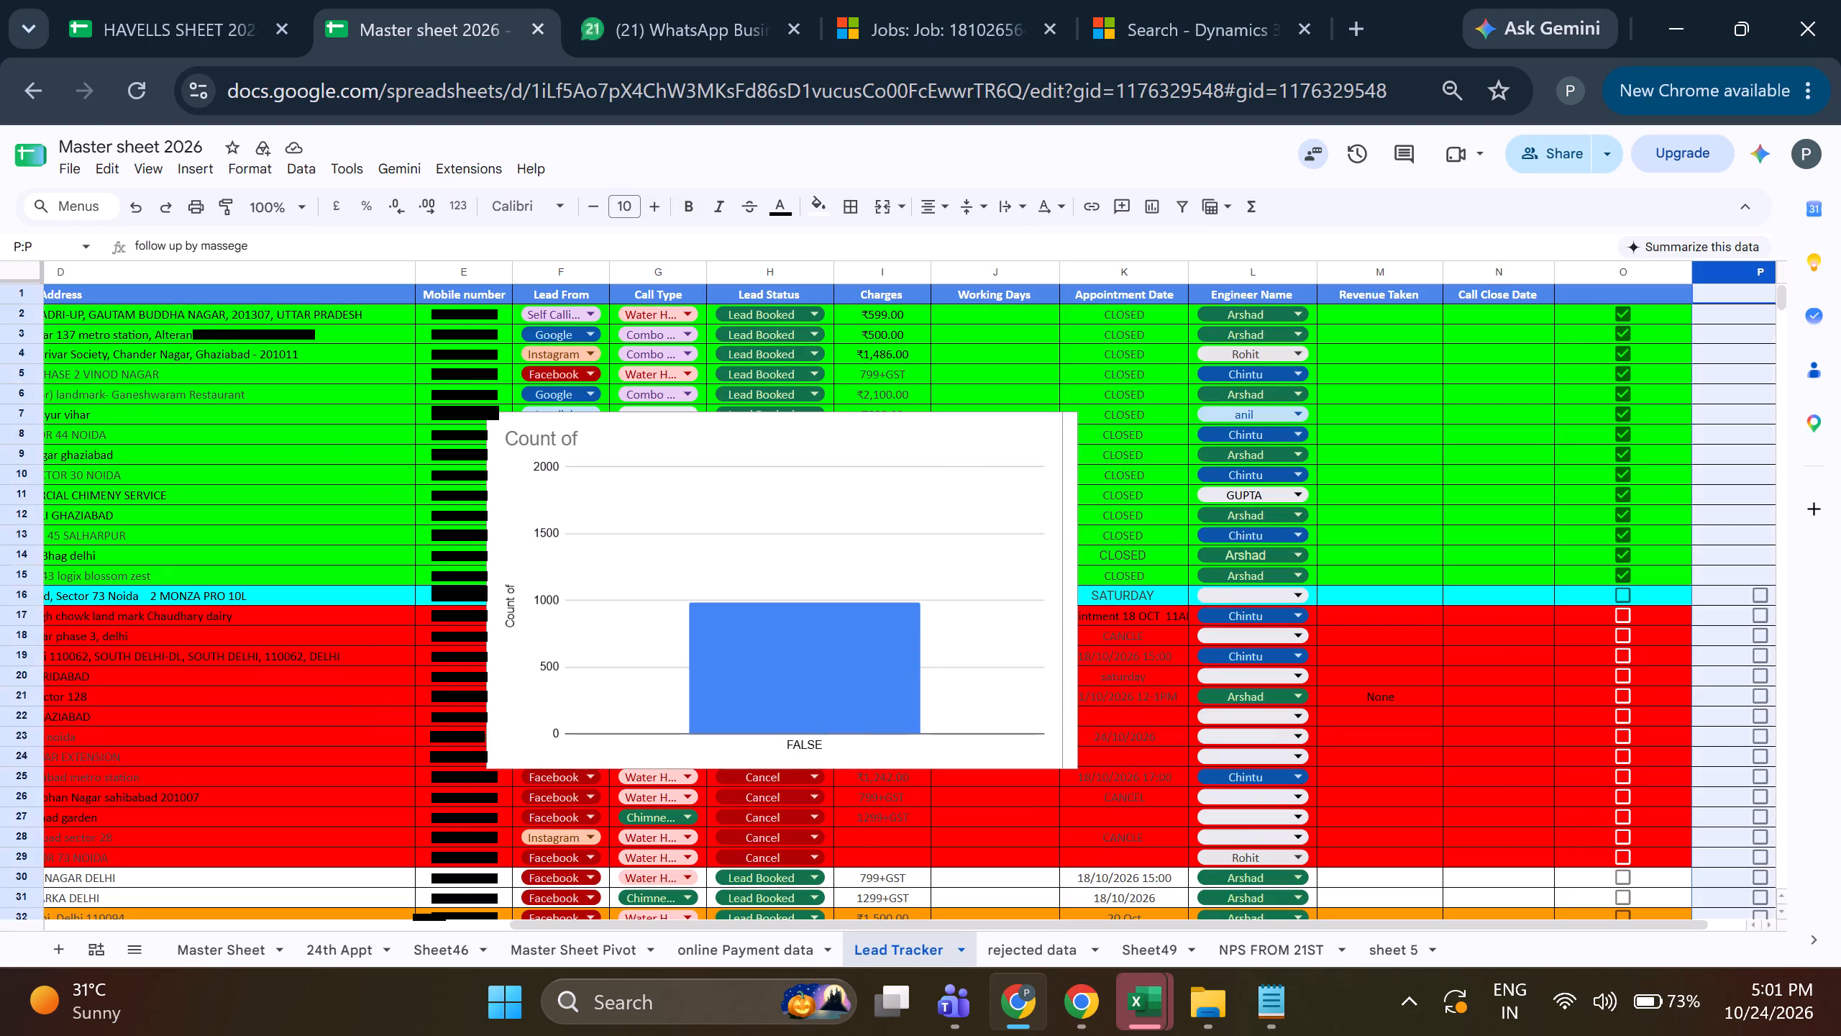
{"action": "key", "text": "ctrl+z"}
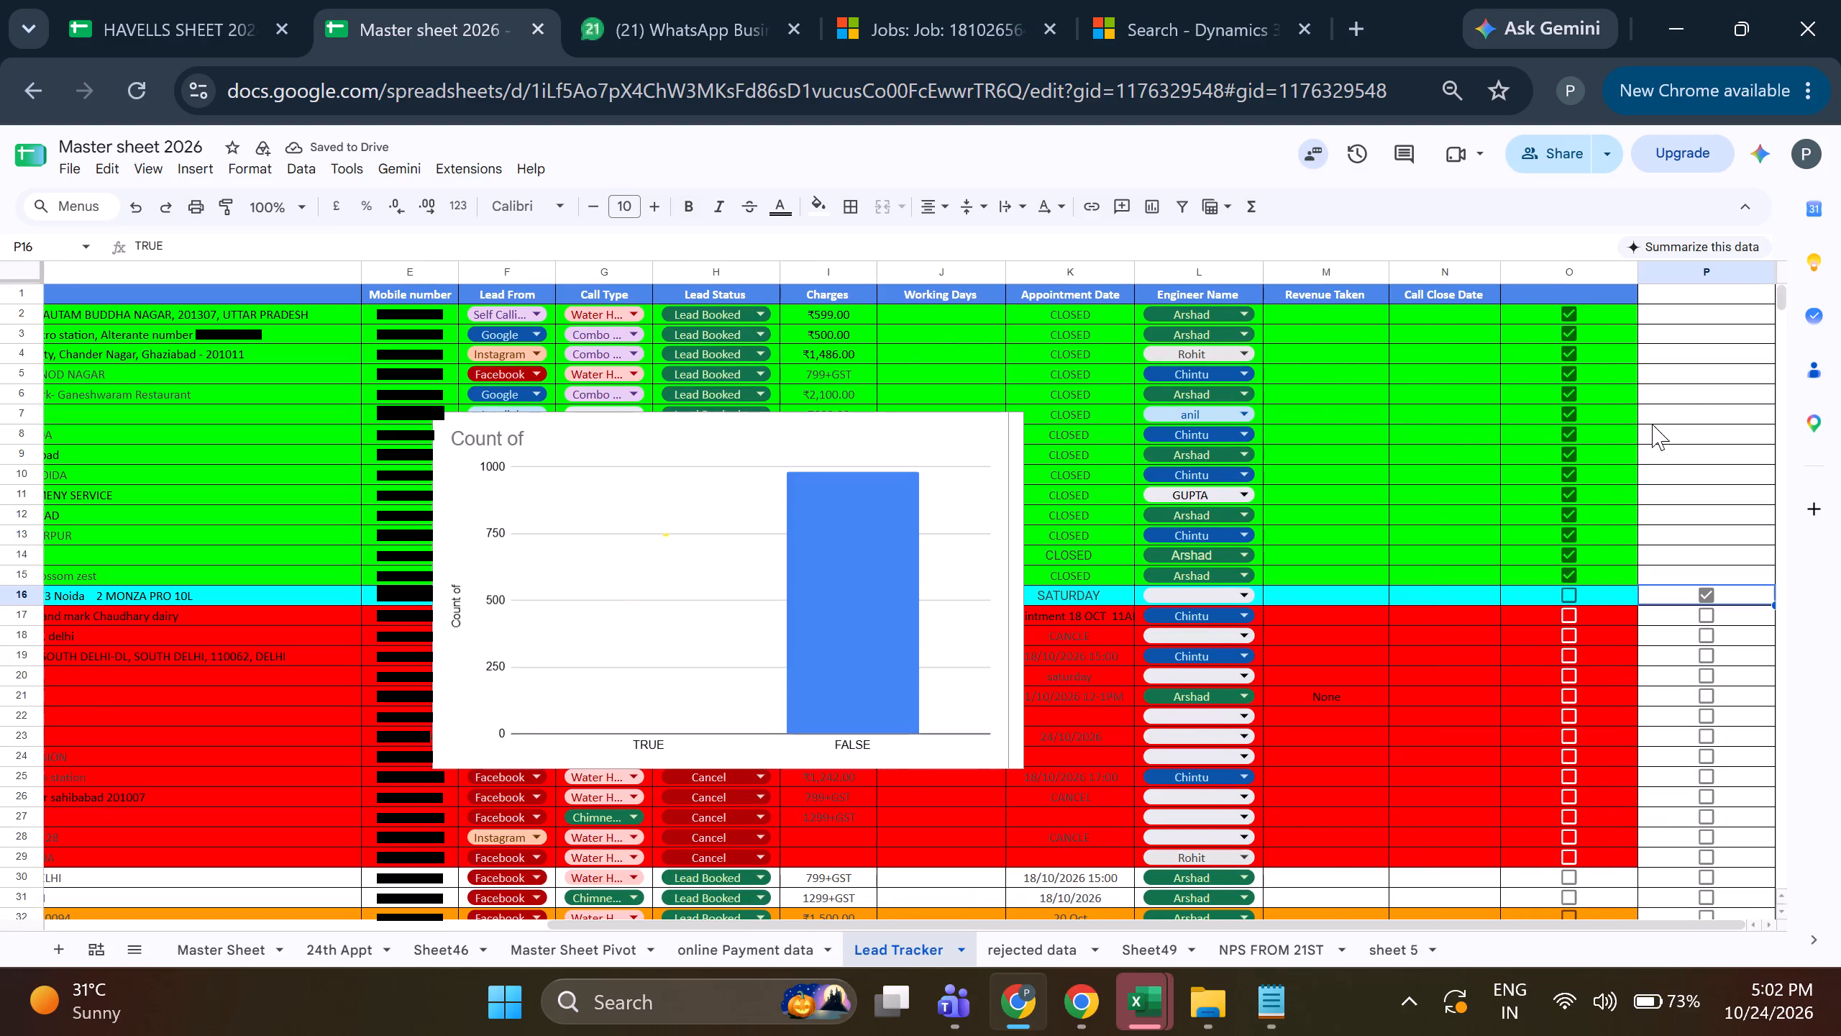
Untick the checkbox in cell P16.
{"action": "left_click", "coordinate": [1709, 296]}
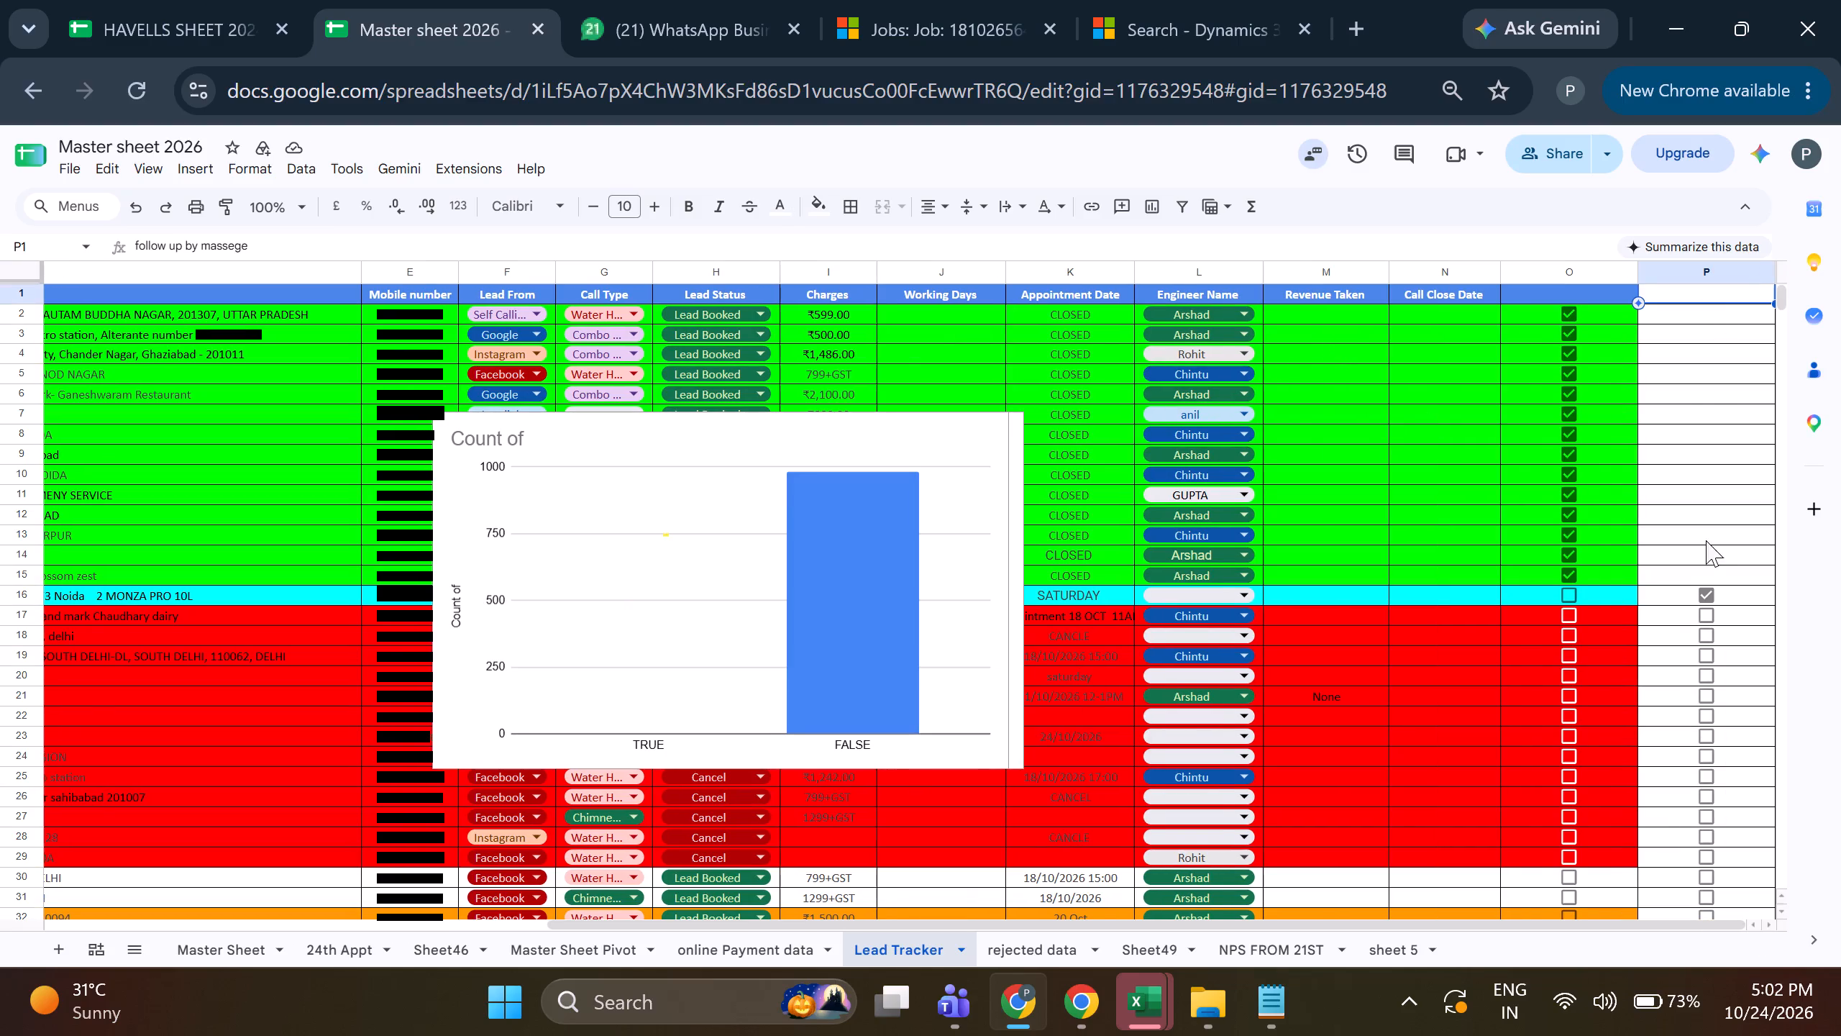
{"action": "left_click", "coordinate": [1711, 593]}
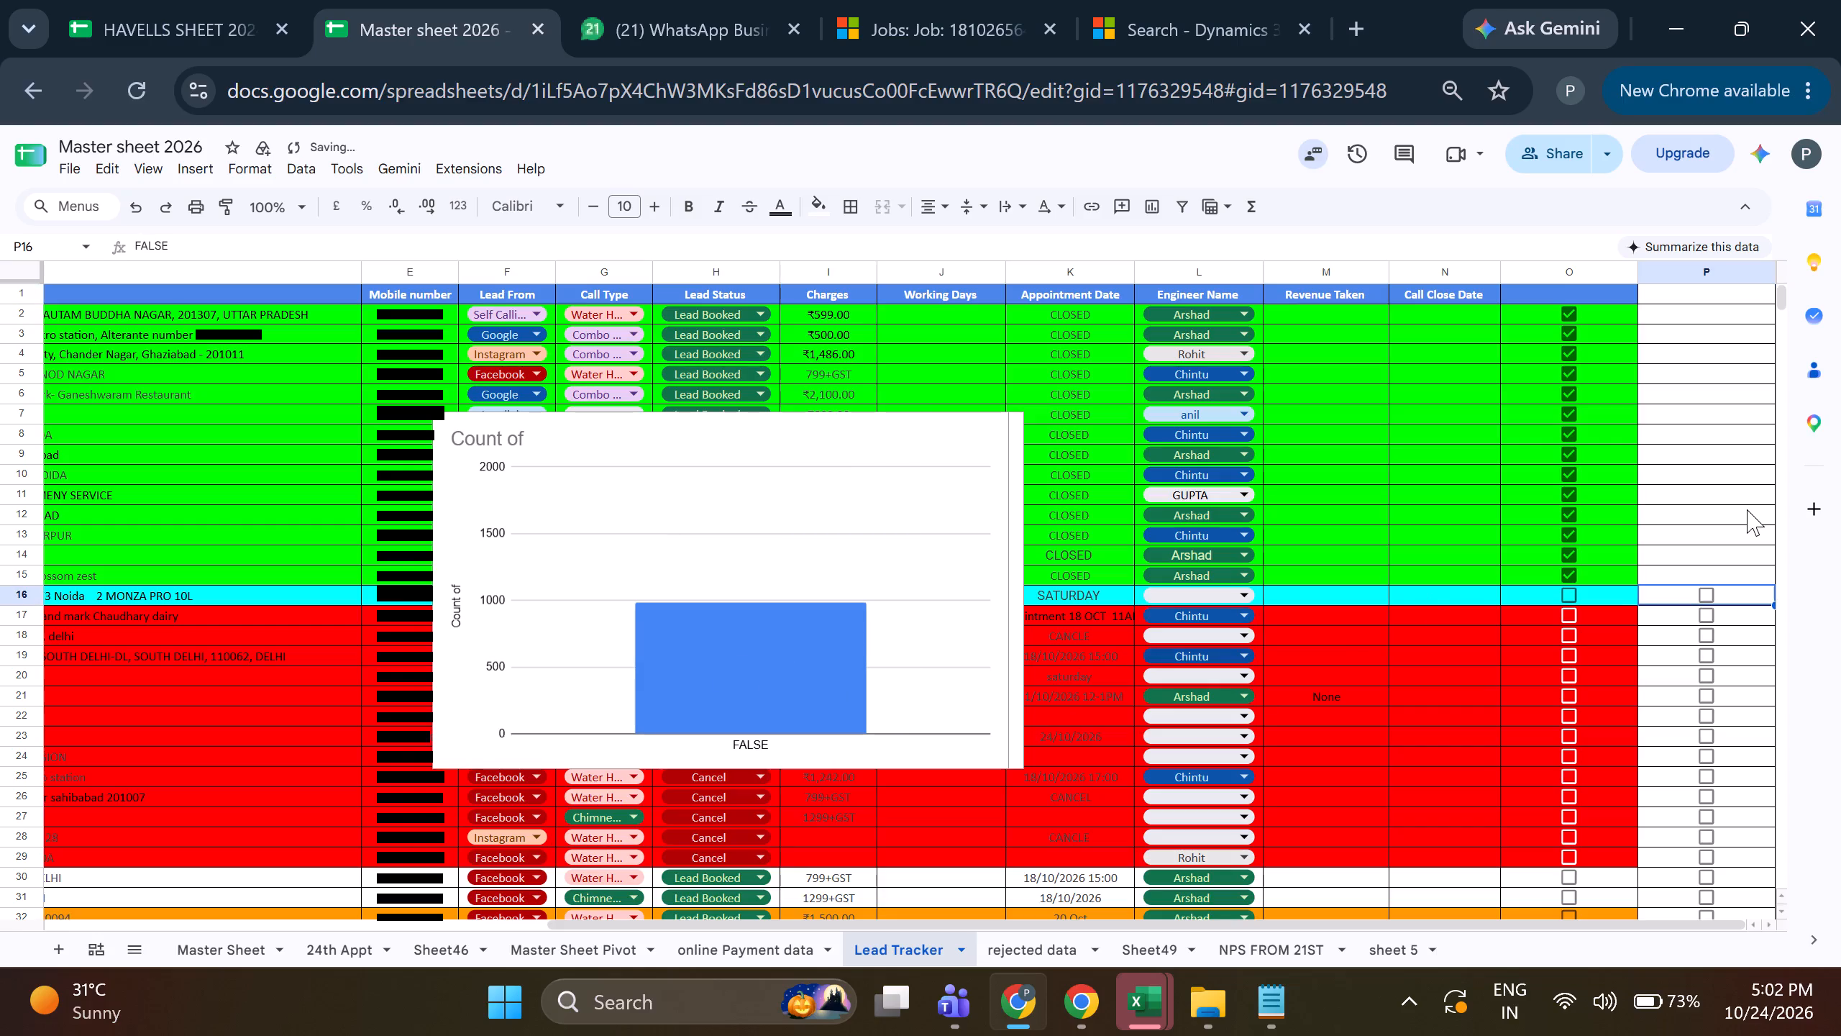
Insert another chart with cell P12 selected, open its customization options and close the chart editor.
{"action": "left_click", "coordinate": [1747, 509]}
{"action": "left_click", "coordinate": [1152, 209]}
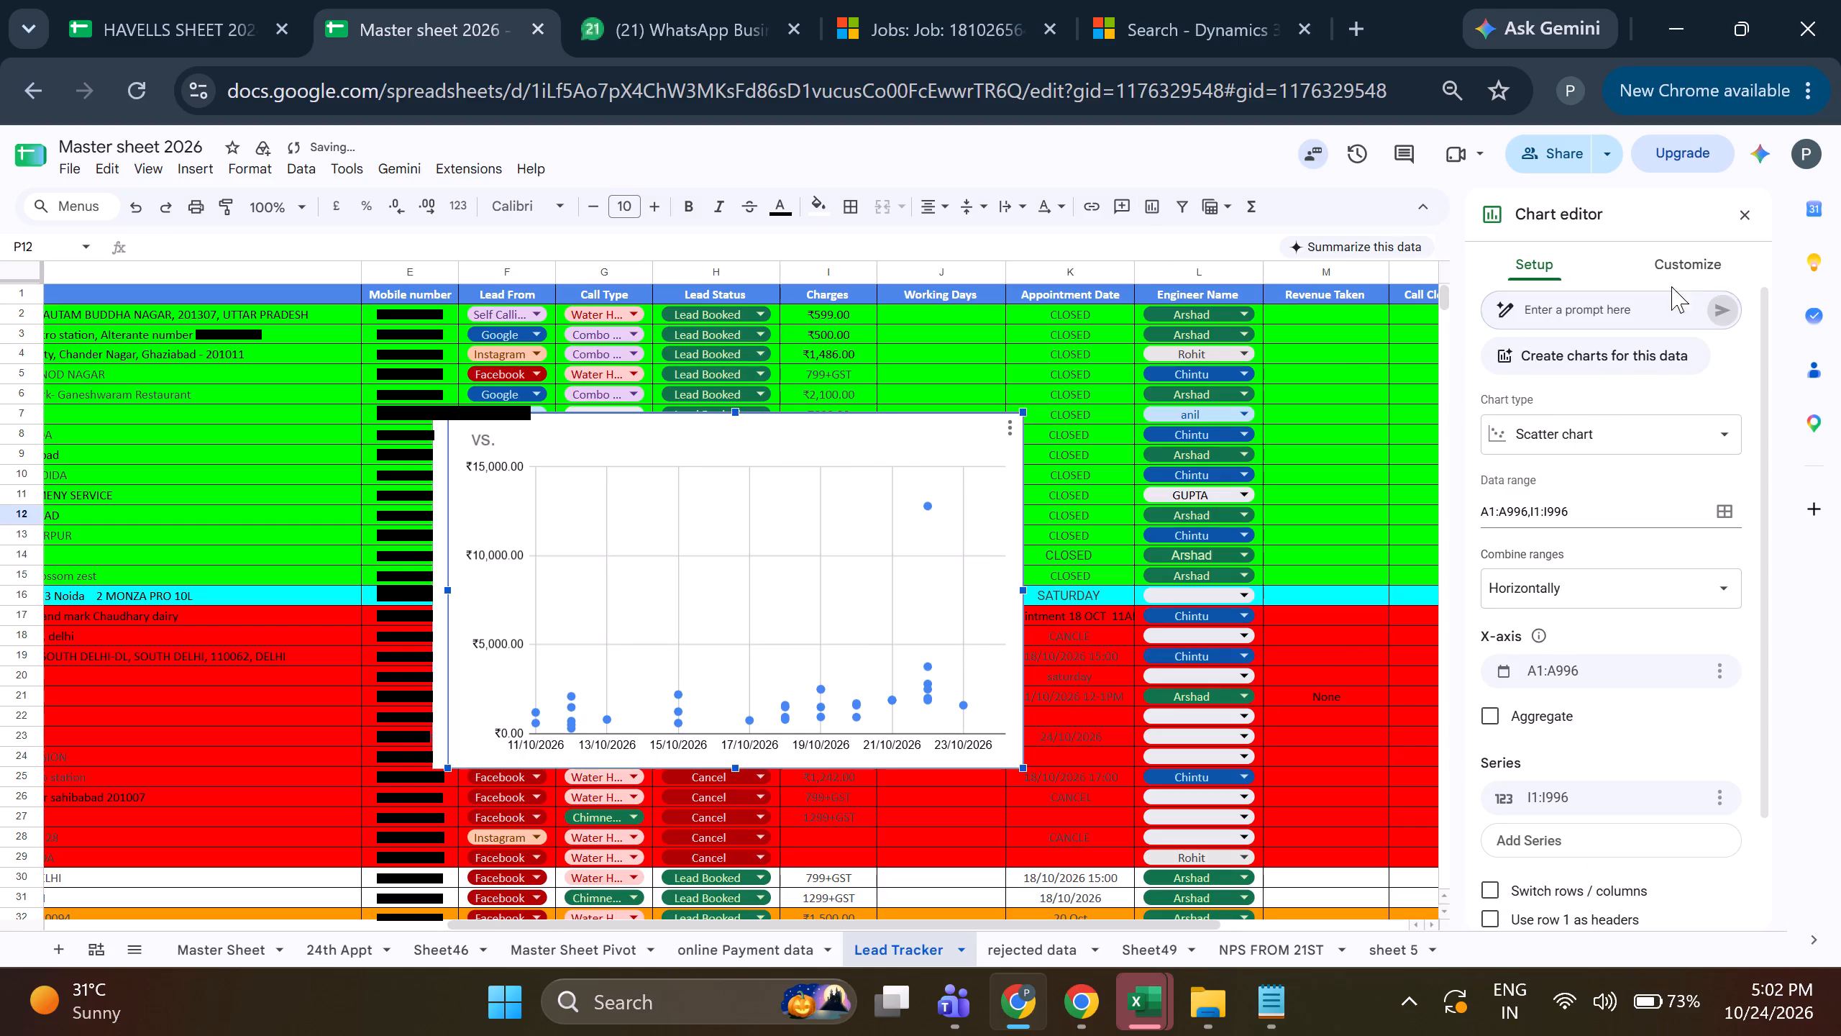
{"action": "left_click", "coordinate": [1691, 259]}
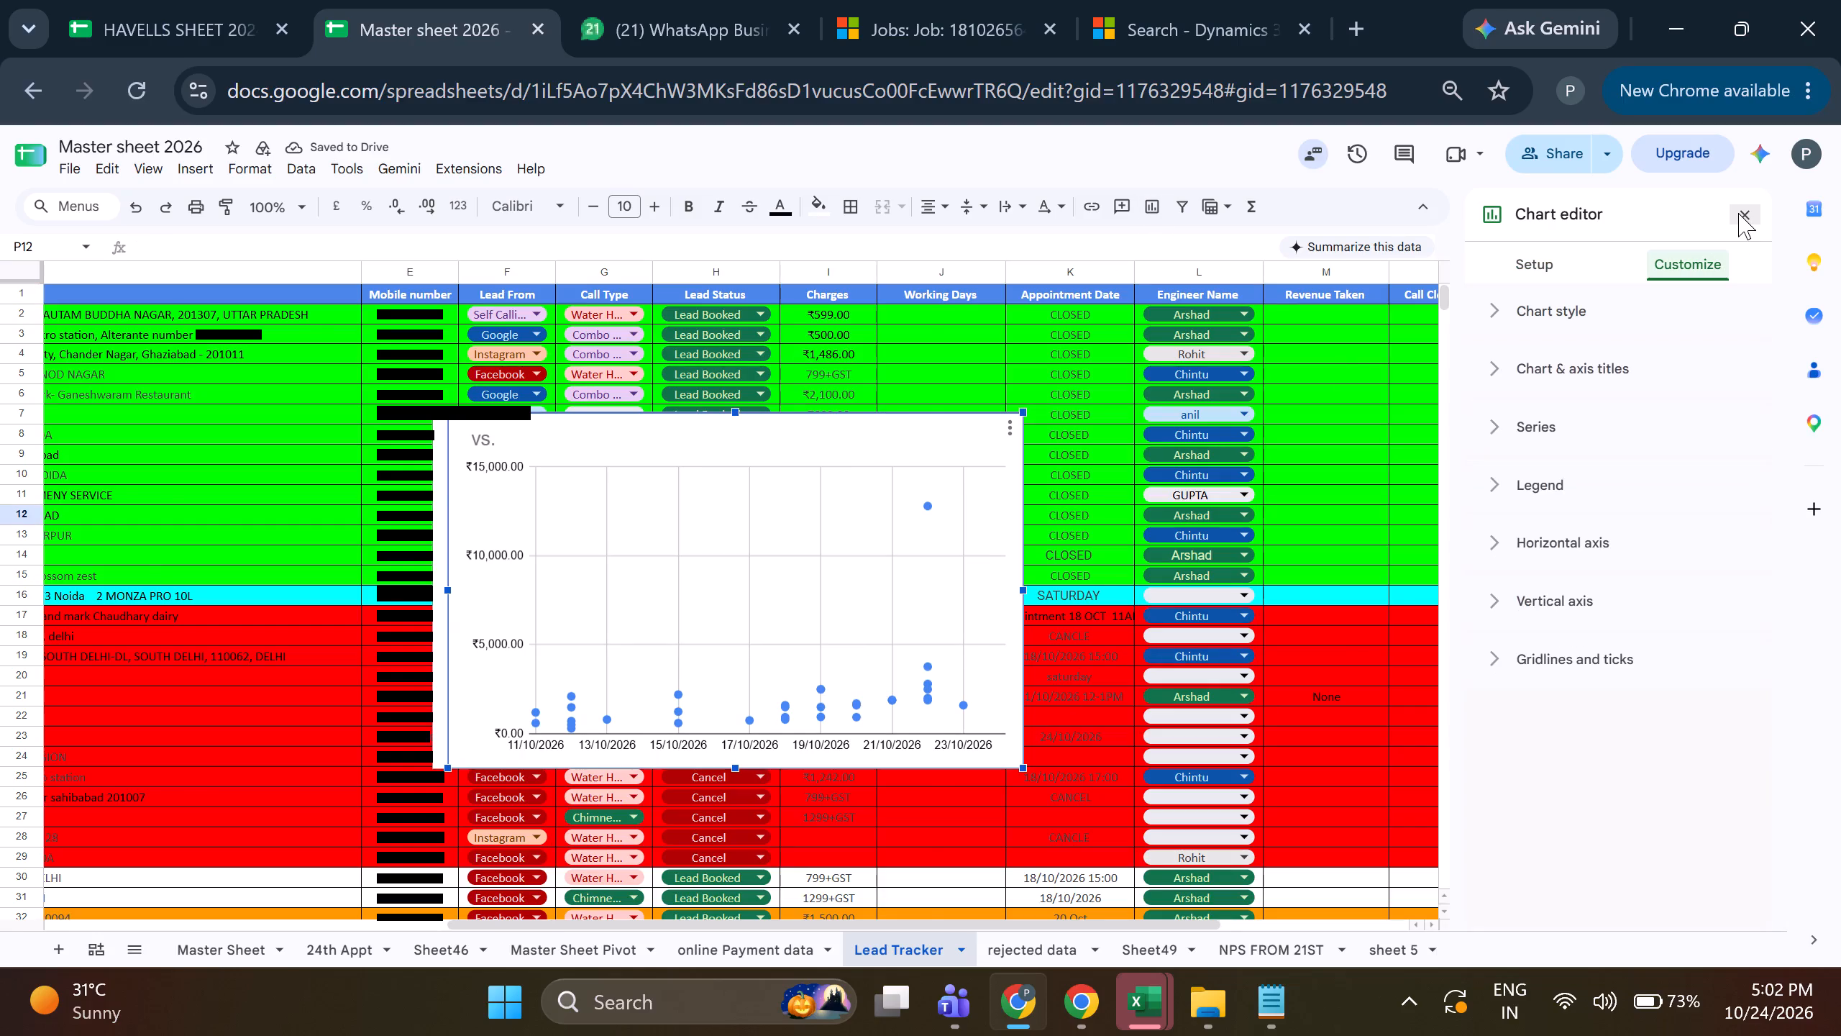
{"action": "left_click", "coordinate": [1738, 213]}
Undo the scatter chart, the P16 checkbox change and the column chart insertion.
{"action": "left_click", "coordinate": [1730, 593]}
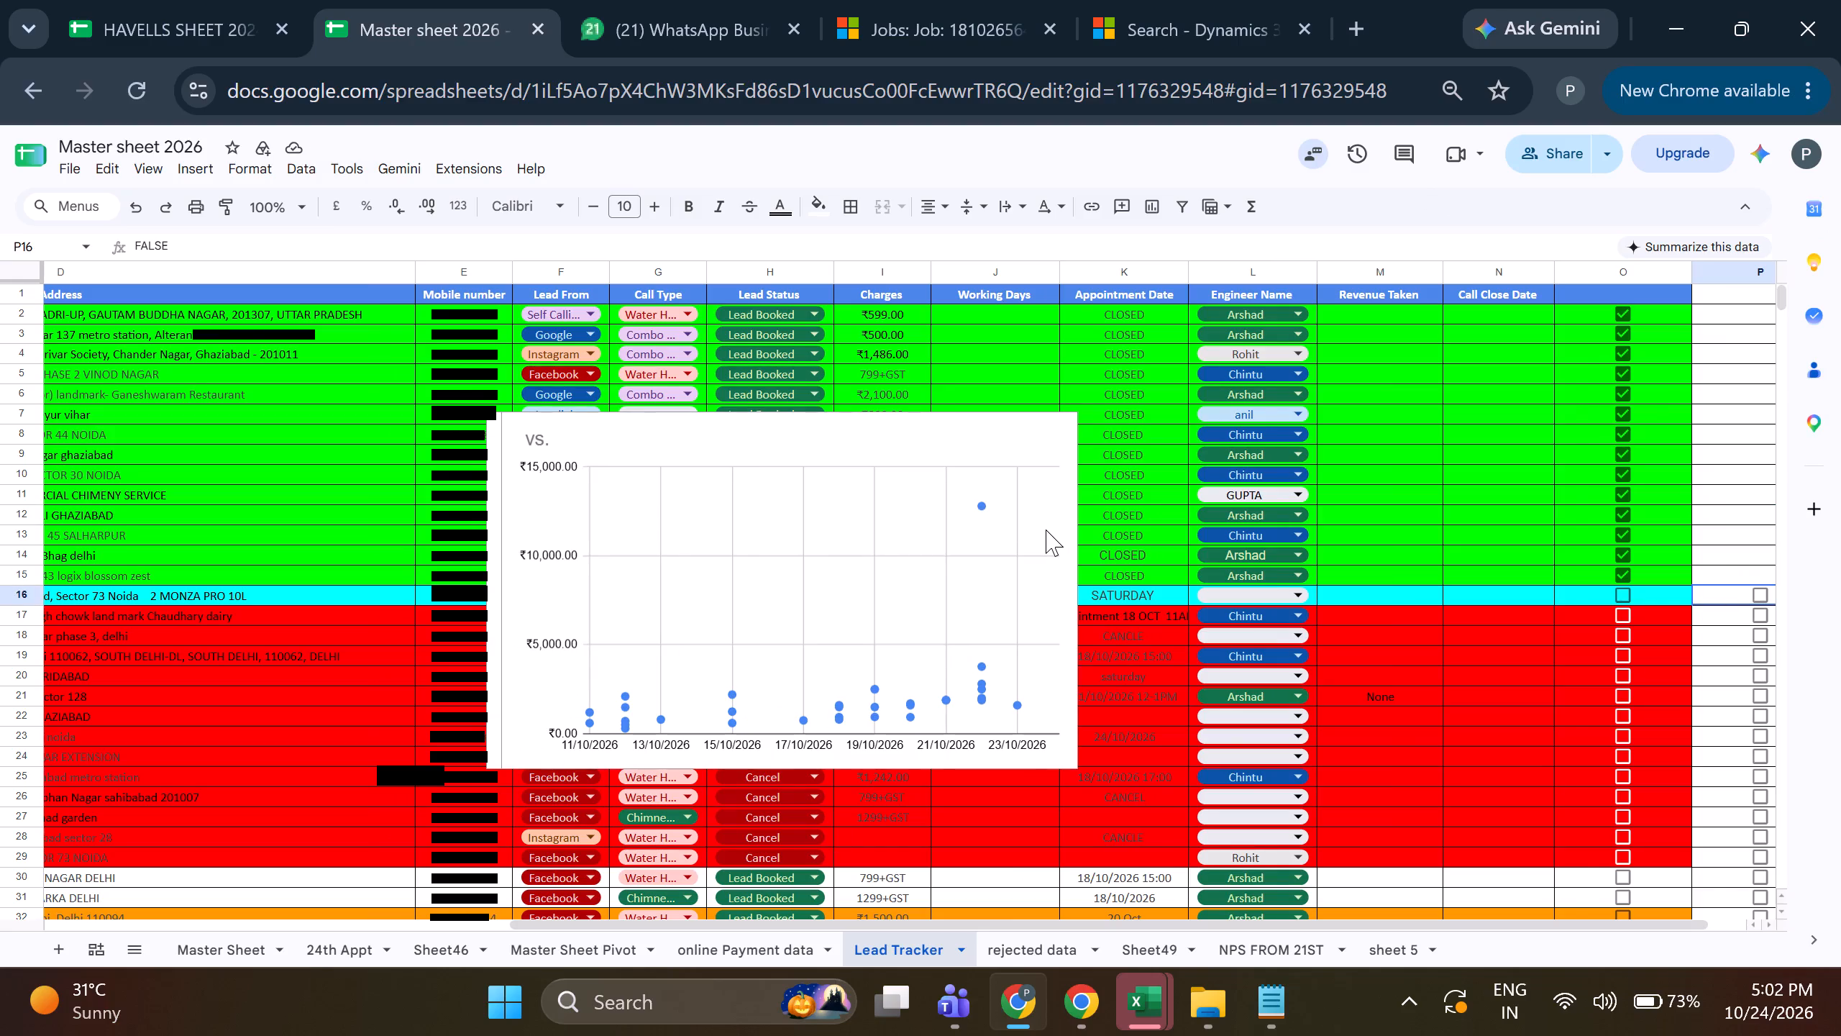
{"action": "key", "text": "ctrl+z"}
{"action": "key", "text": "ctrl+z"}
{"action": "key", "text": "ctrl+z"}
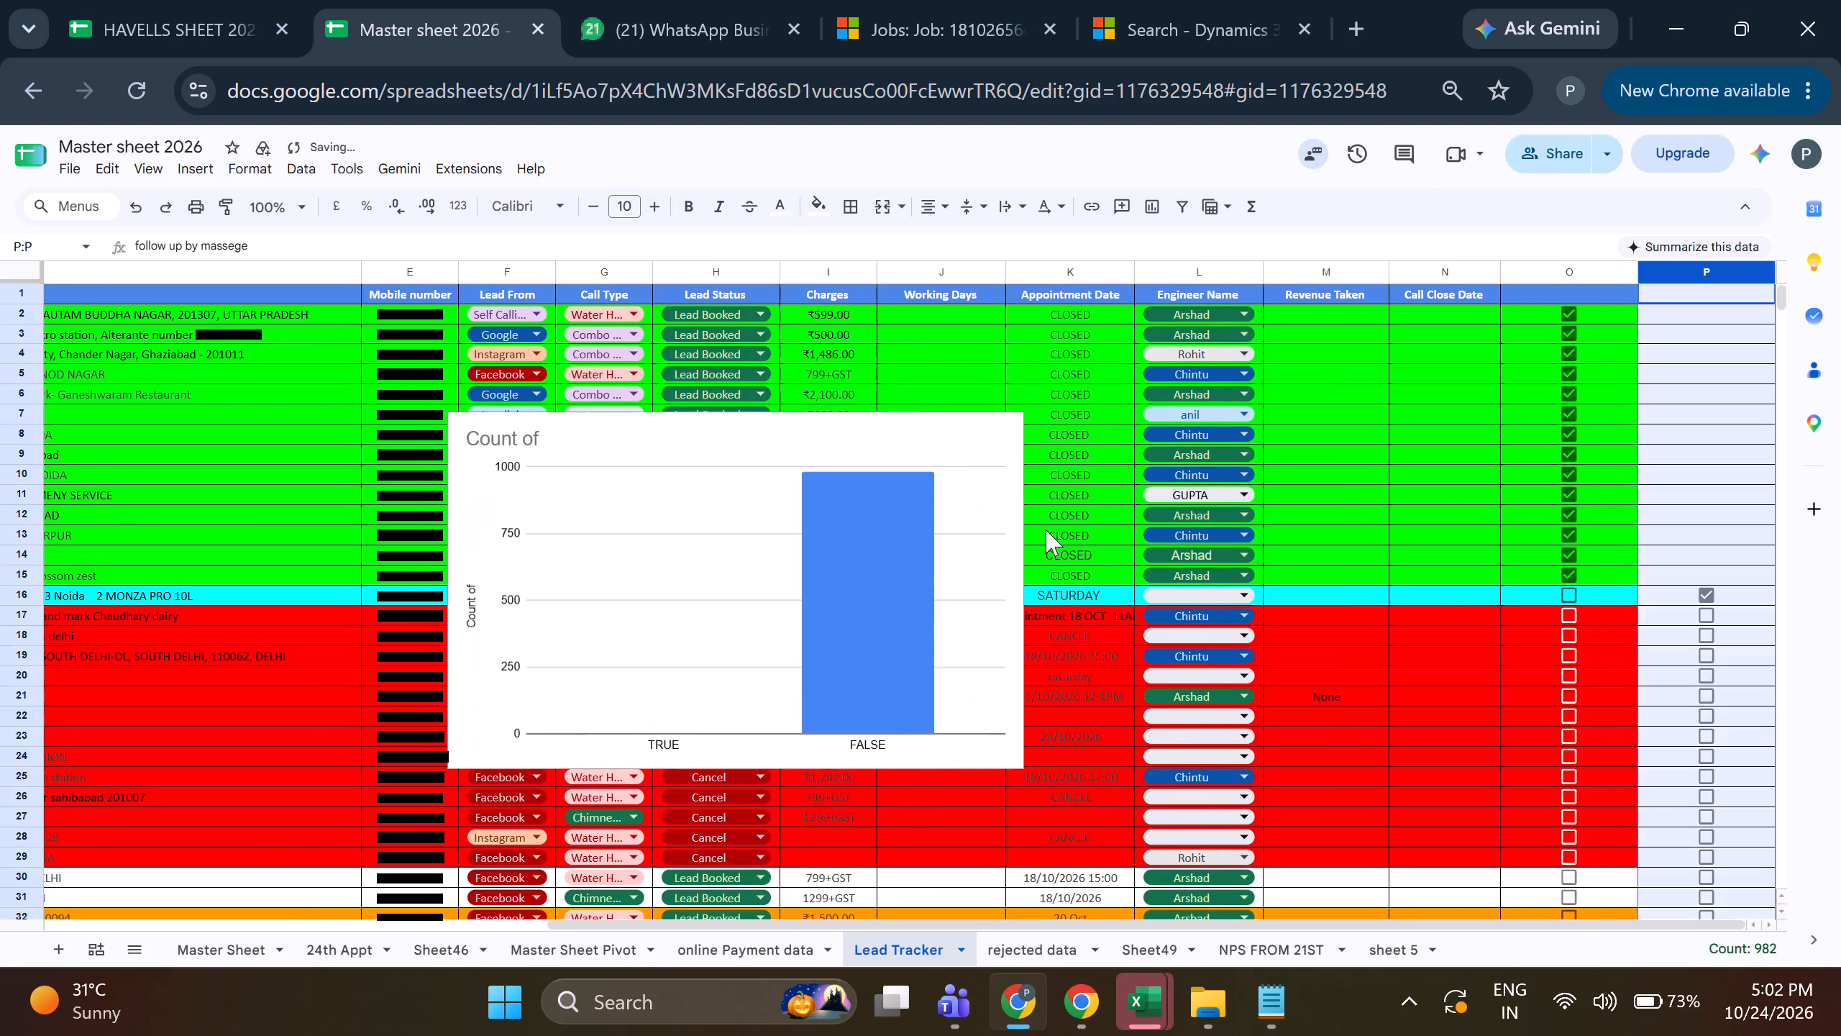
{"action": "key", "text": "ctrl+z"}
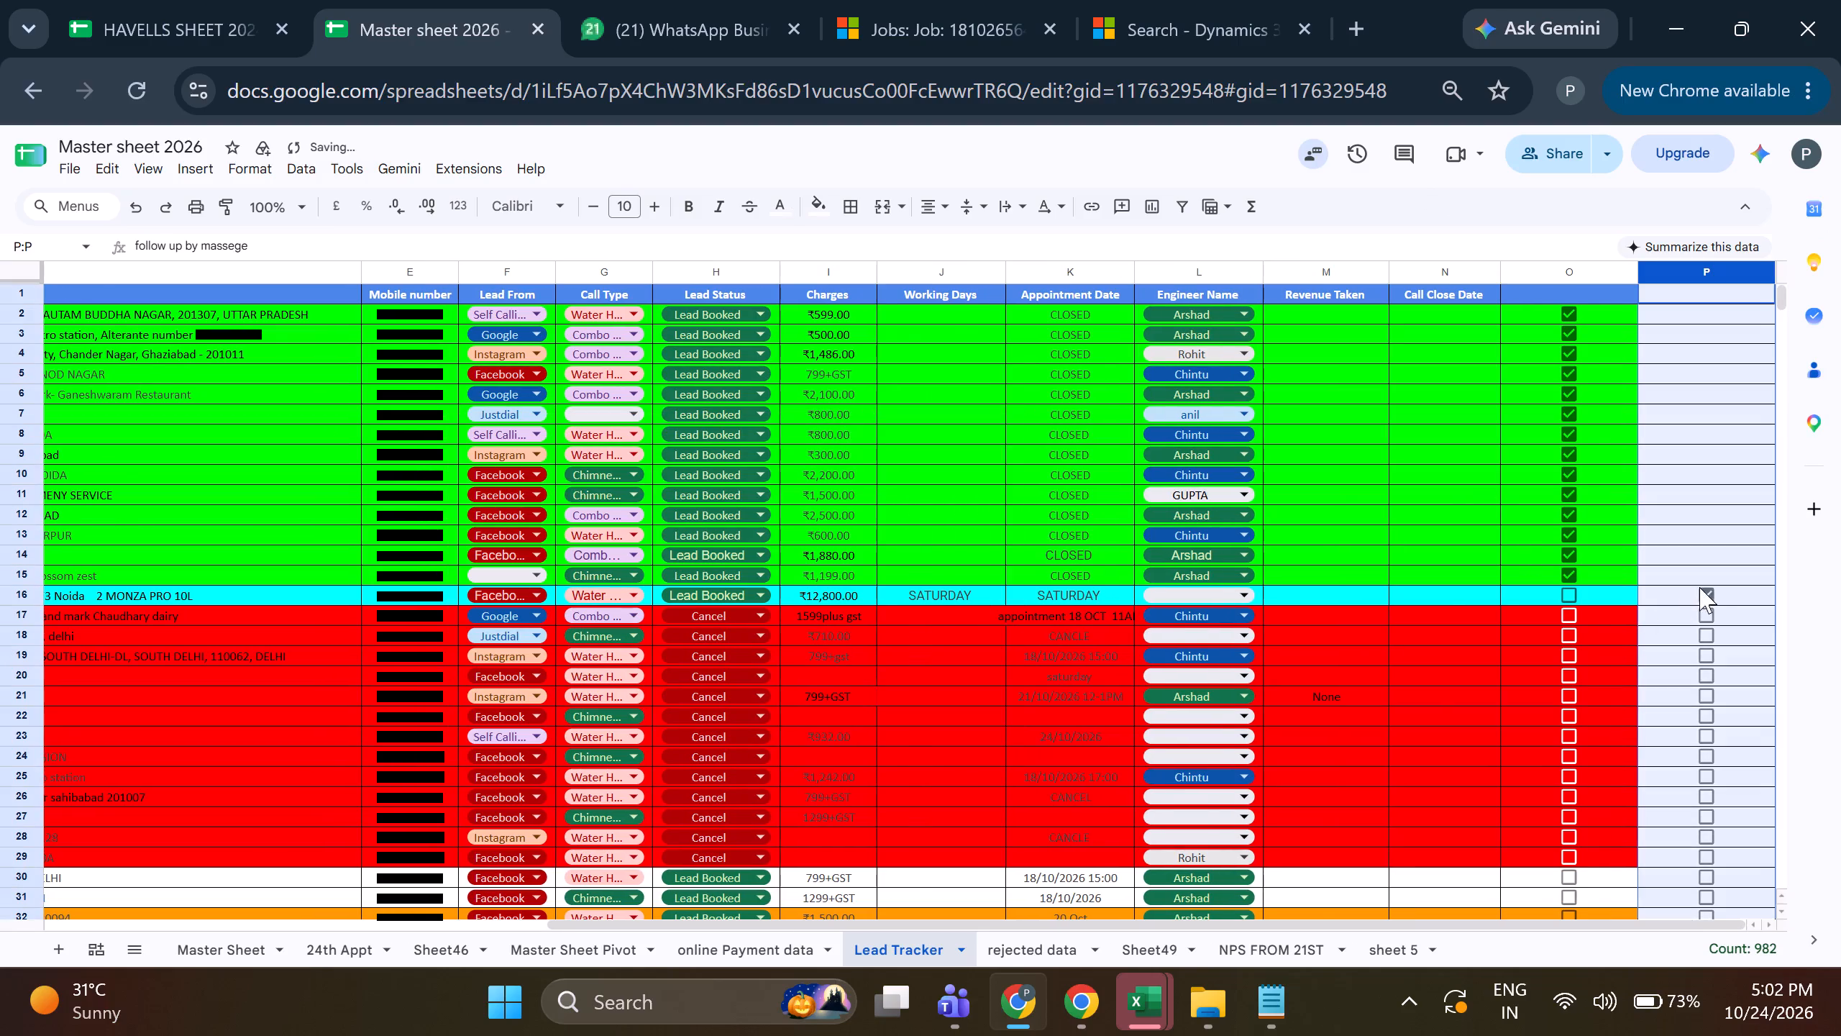
Untick the checkbox in cell P16.
{"action": "left_click", "coordinate": [1708, 591]}
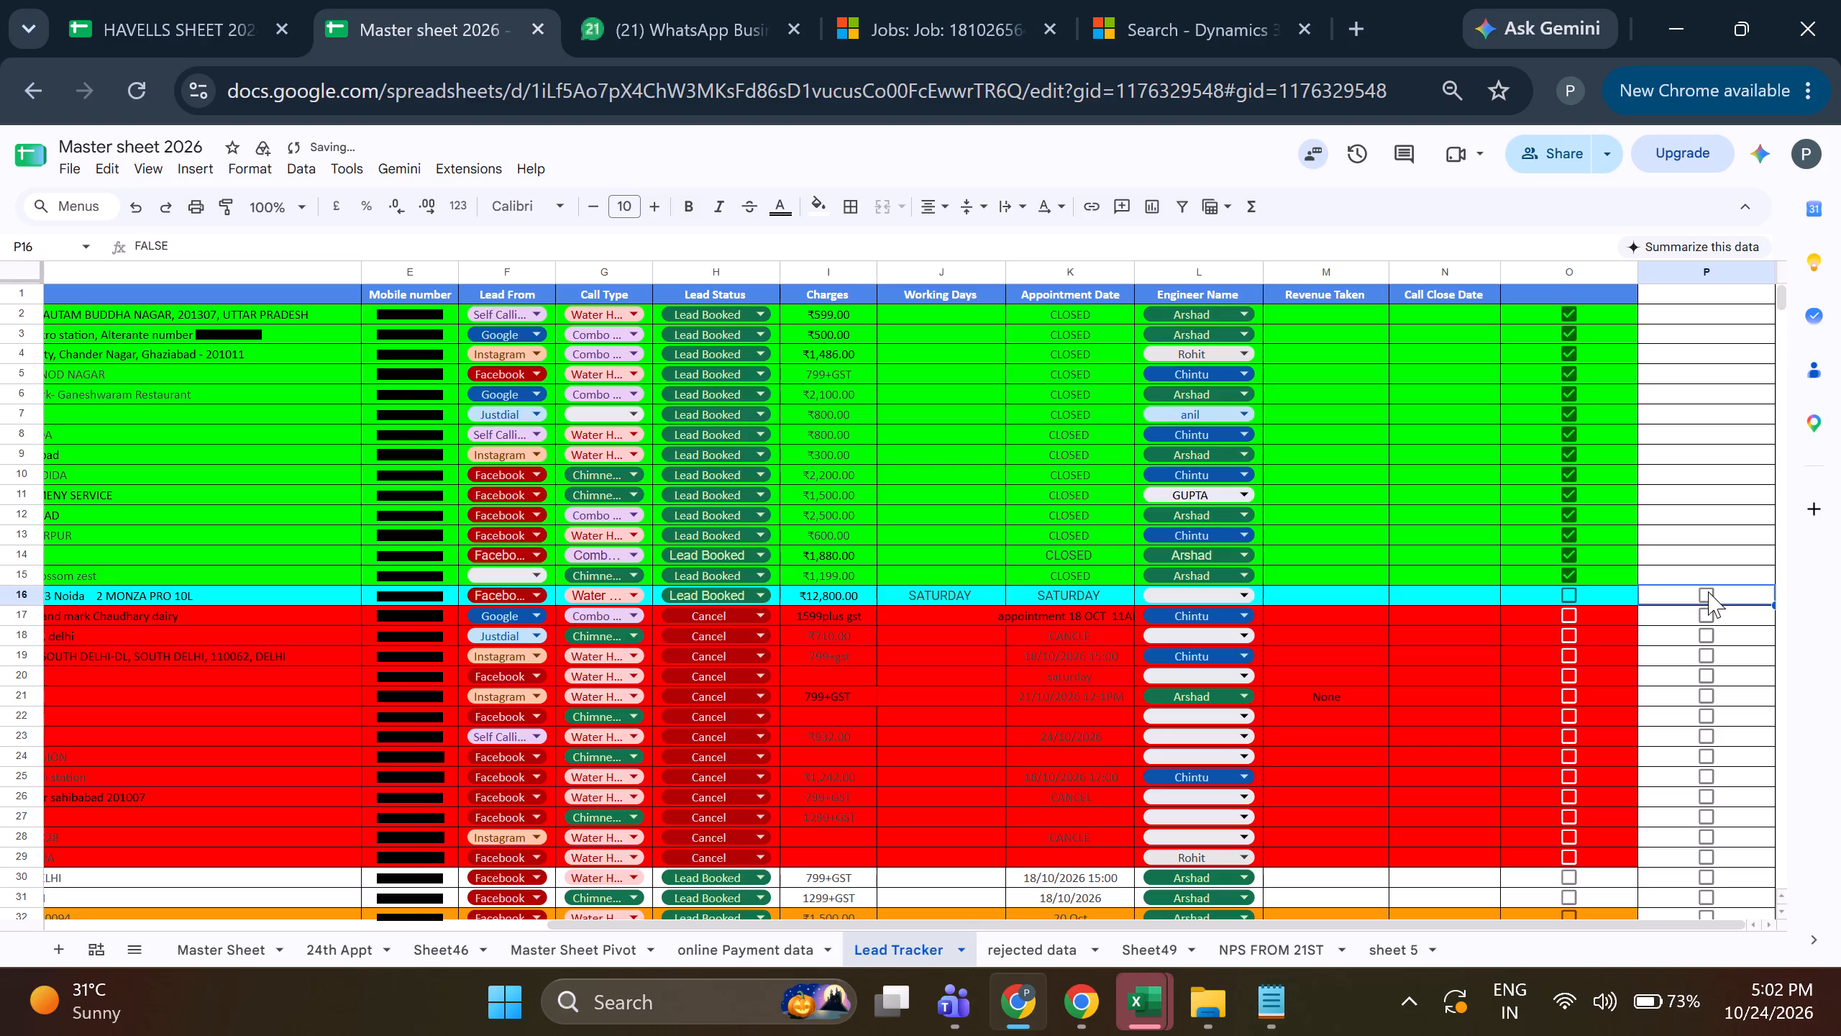
Insert one row above row 16.
{"action": "left_click", "coordinate": [1775, 271]}
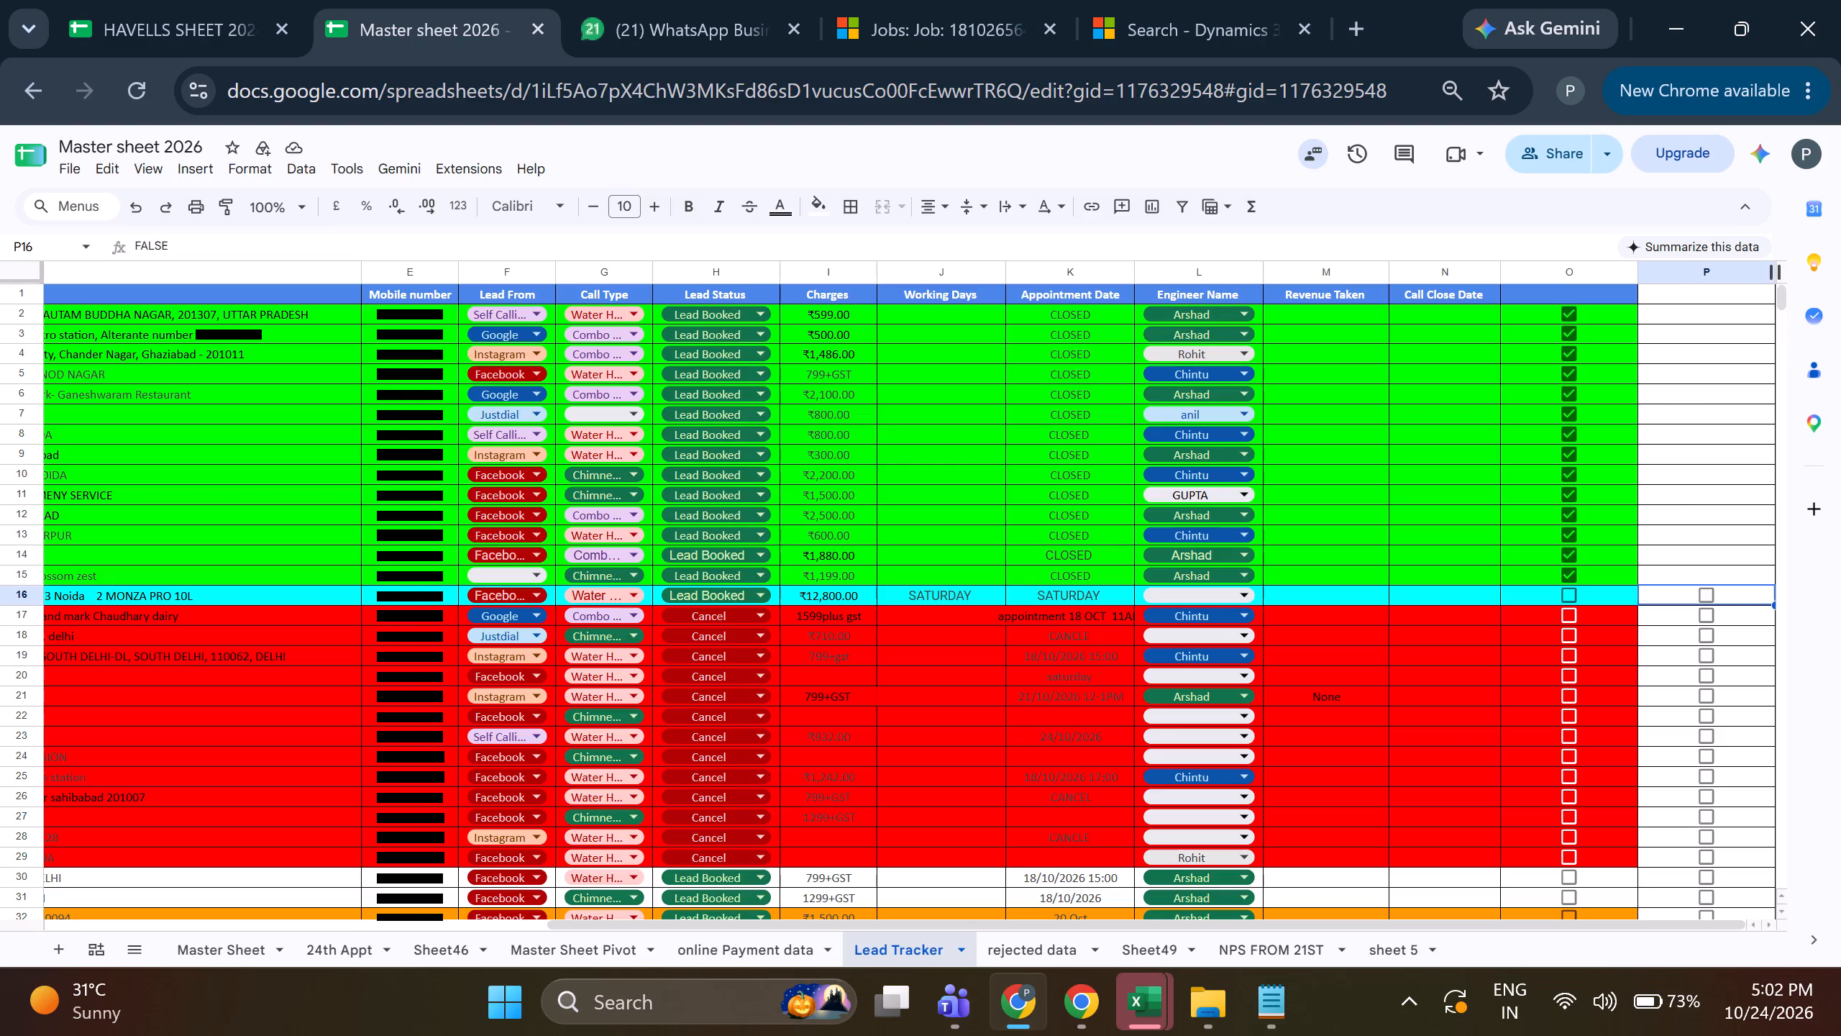
{"action": "right_click", "coordinate": [1775, 270]}
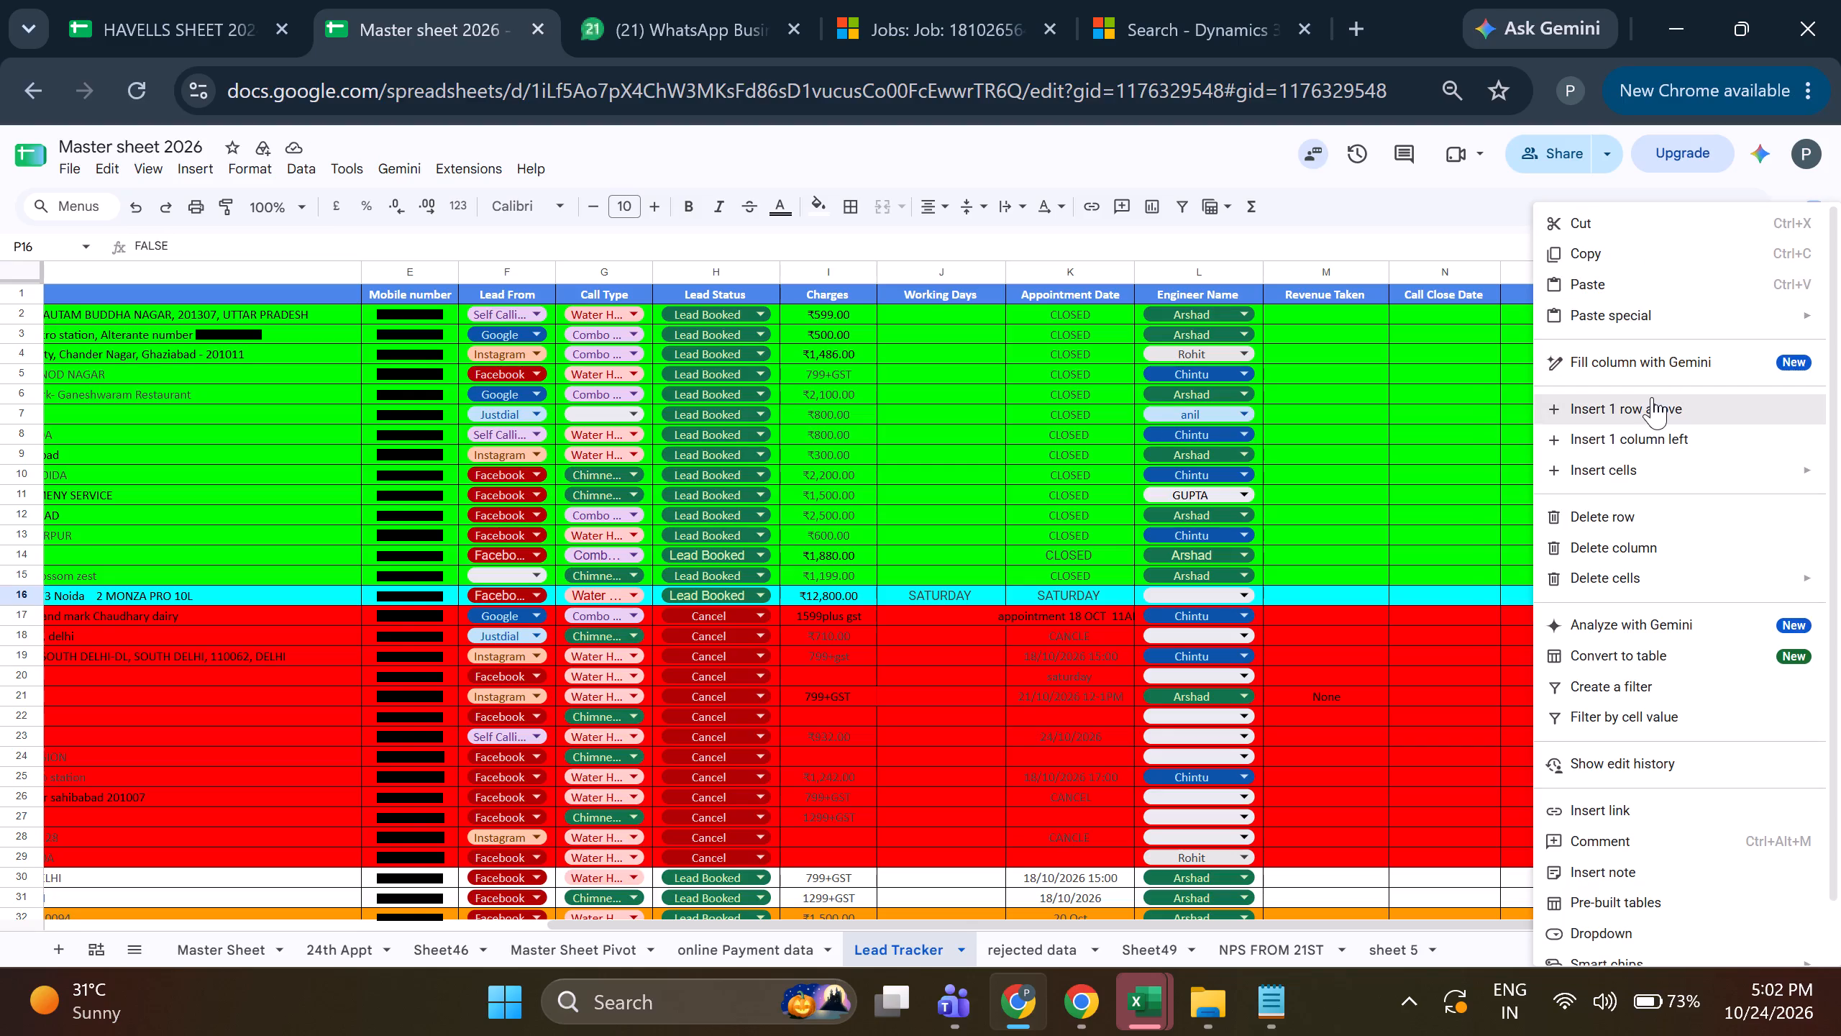
{"action": "left_click", "coordinate": [1650, 399]}
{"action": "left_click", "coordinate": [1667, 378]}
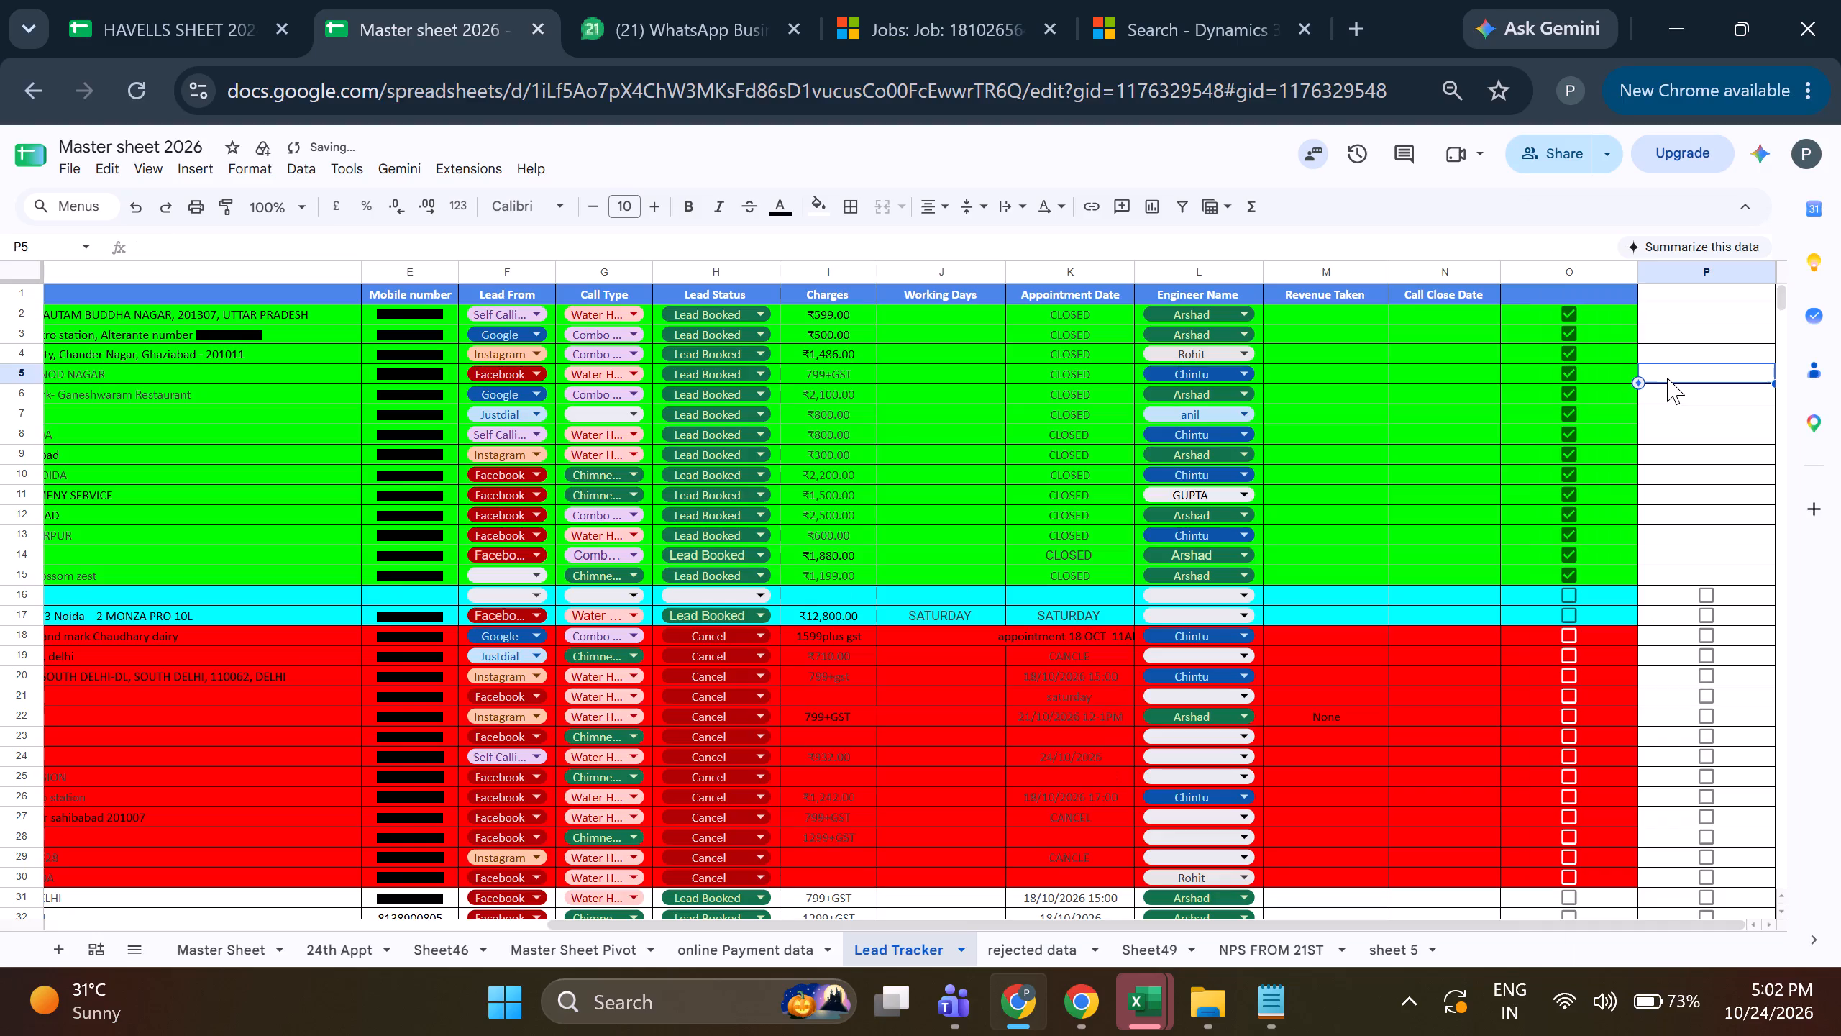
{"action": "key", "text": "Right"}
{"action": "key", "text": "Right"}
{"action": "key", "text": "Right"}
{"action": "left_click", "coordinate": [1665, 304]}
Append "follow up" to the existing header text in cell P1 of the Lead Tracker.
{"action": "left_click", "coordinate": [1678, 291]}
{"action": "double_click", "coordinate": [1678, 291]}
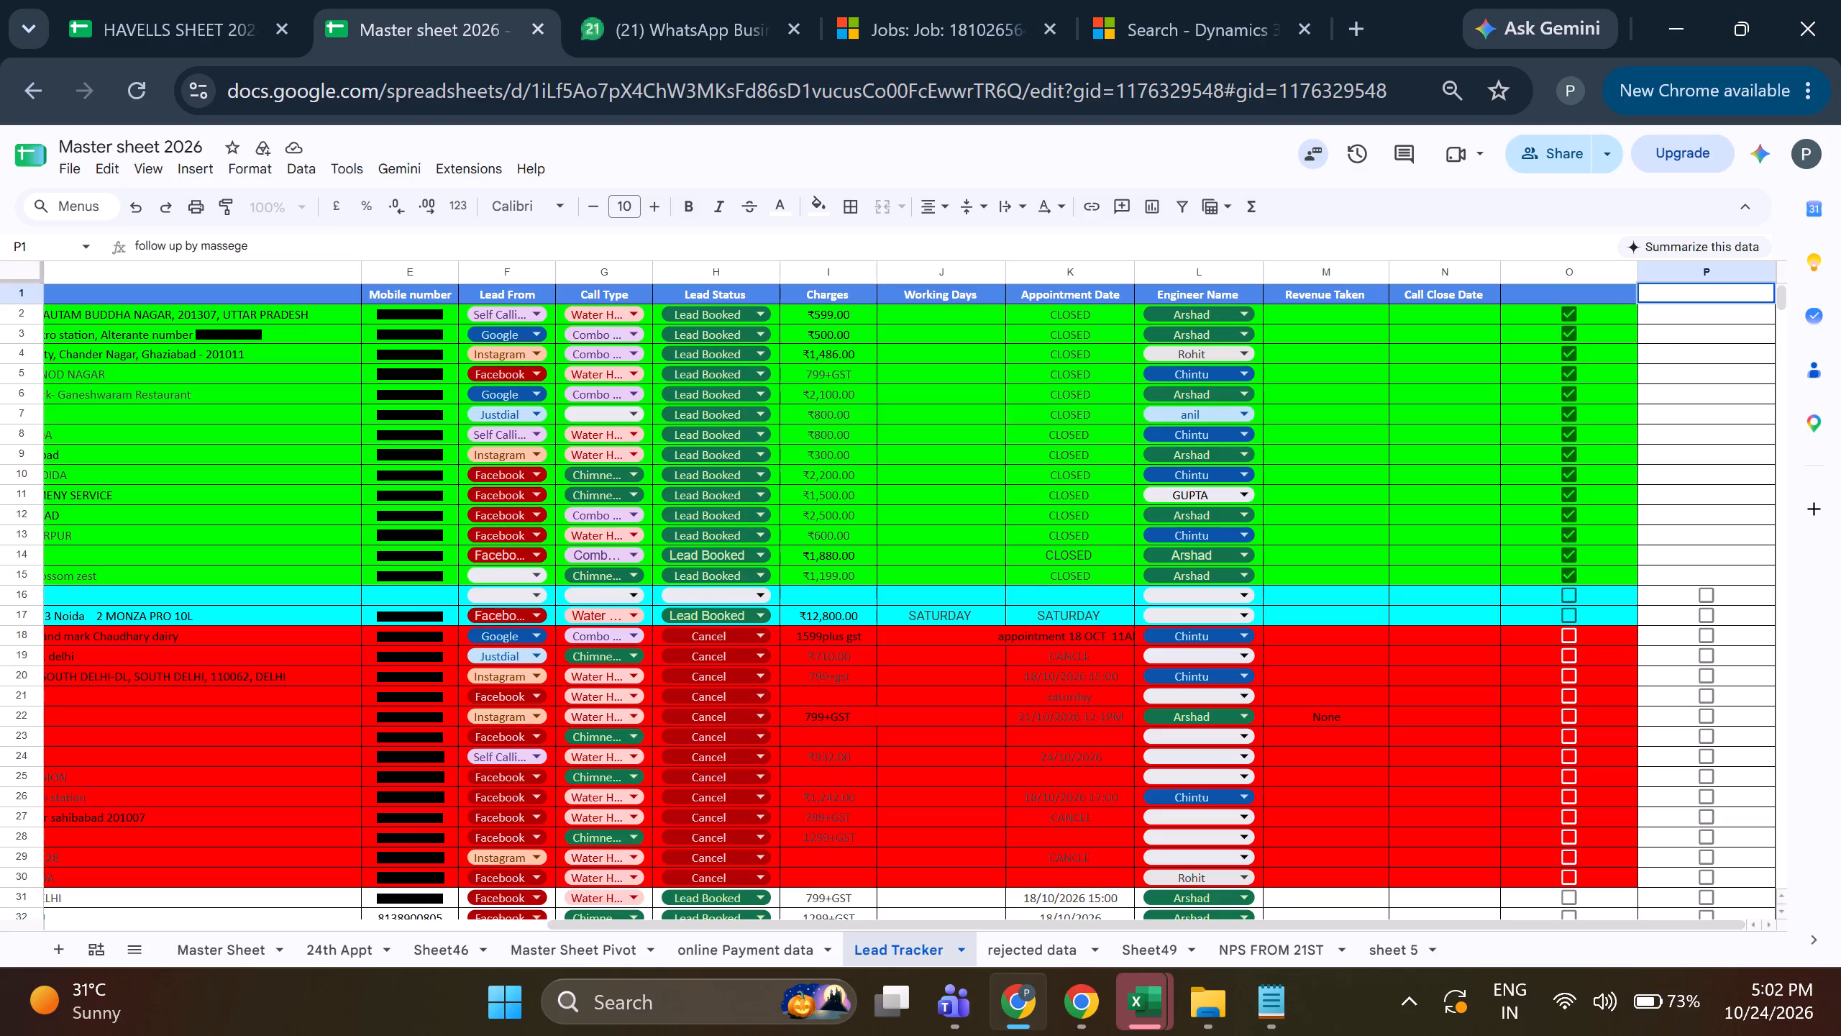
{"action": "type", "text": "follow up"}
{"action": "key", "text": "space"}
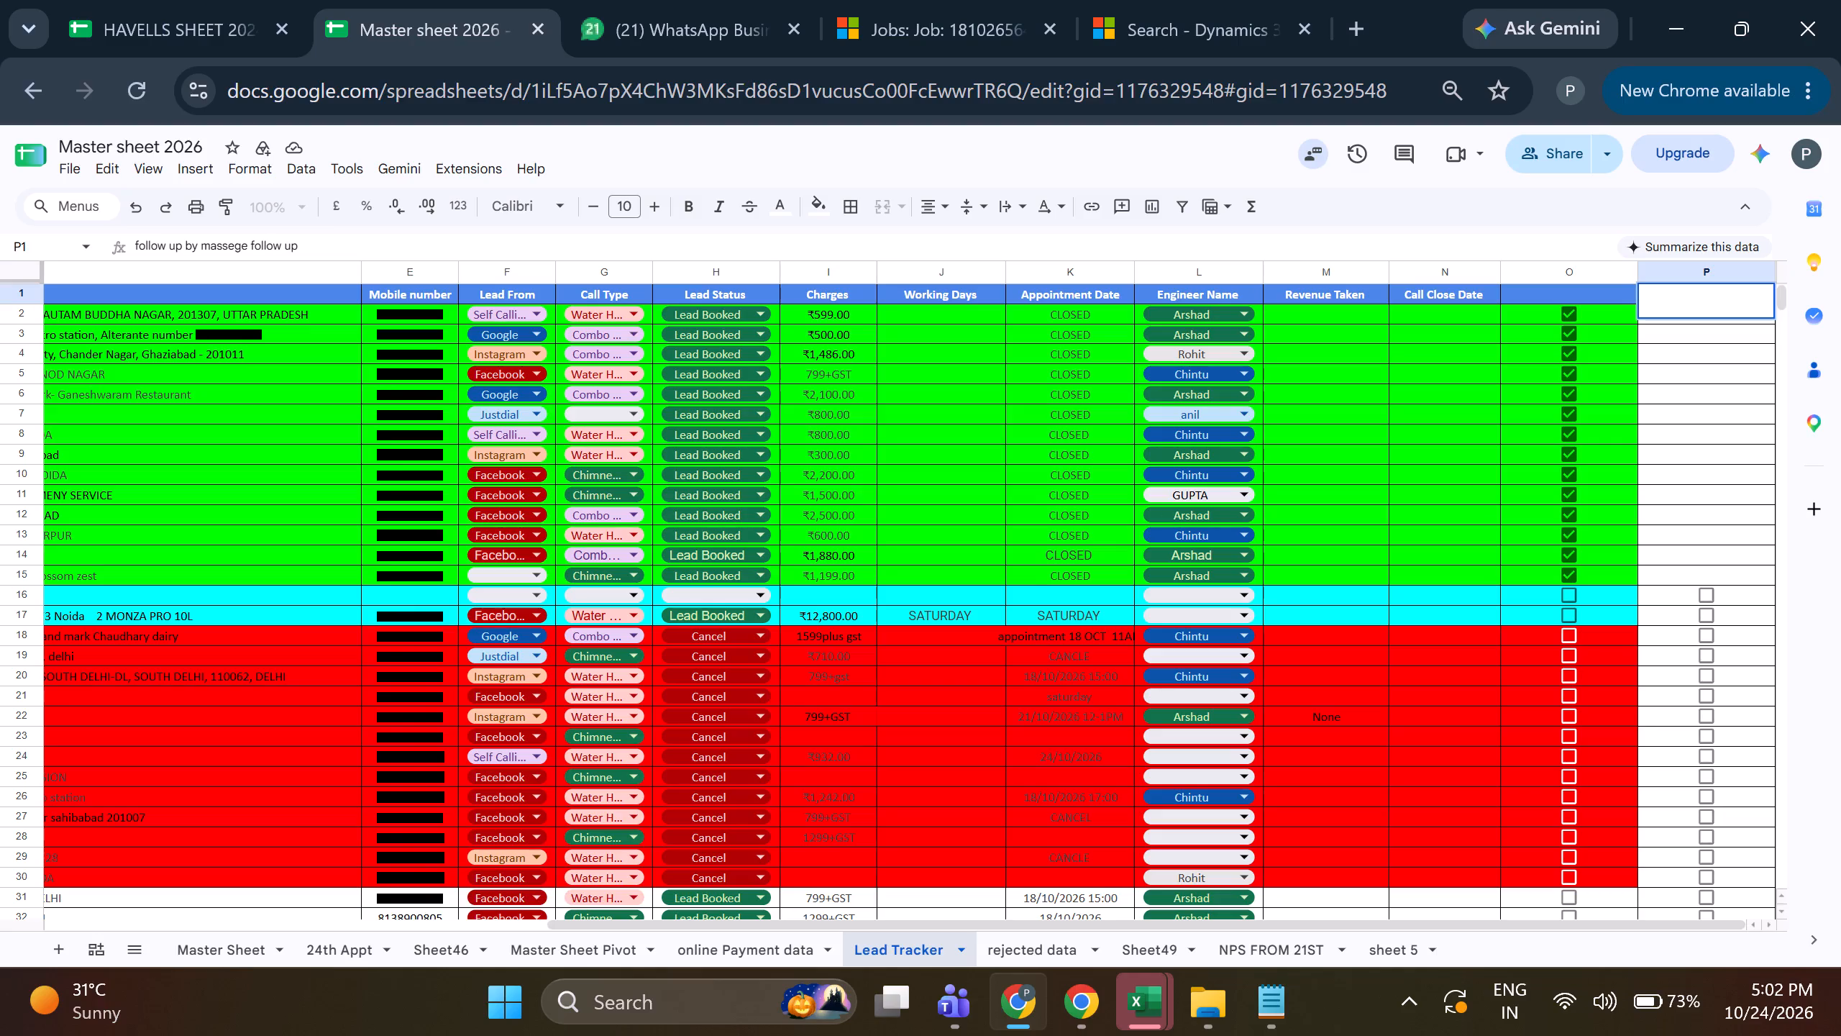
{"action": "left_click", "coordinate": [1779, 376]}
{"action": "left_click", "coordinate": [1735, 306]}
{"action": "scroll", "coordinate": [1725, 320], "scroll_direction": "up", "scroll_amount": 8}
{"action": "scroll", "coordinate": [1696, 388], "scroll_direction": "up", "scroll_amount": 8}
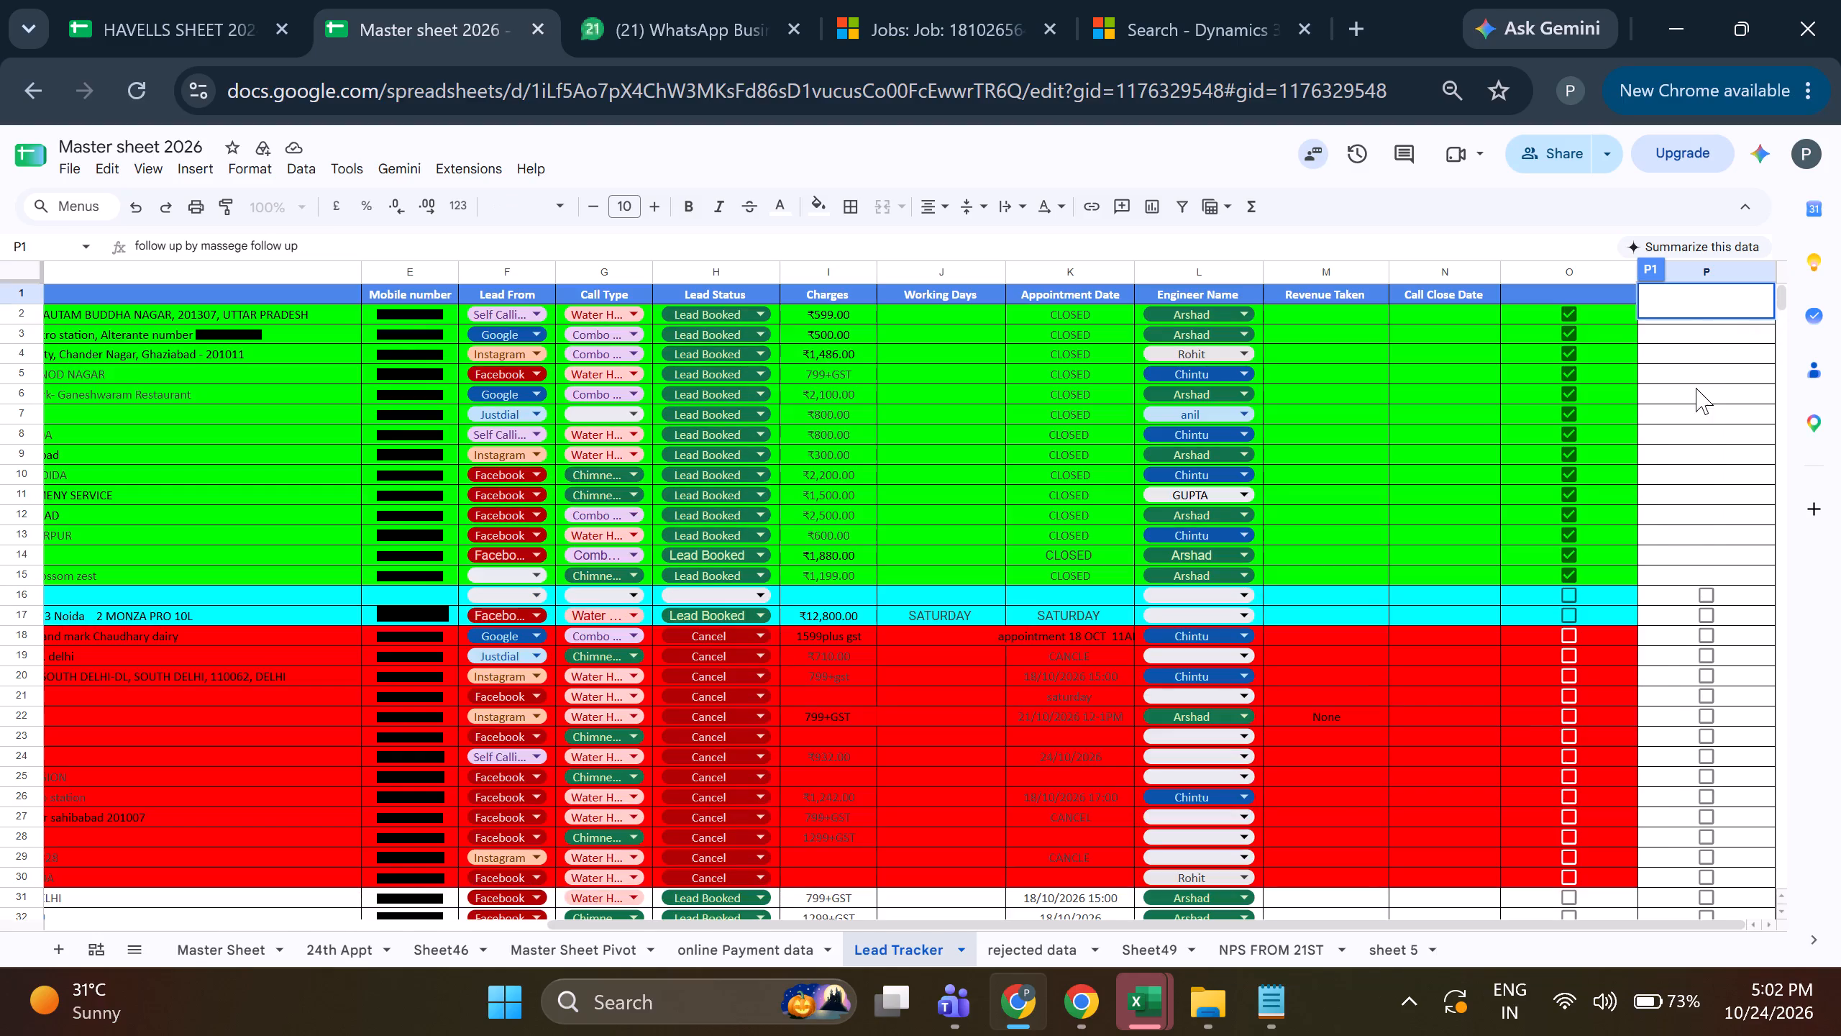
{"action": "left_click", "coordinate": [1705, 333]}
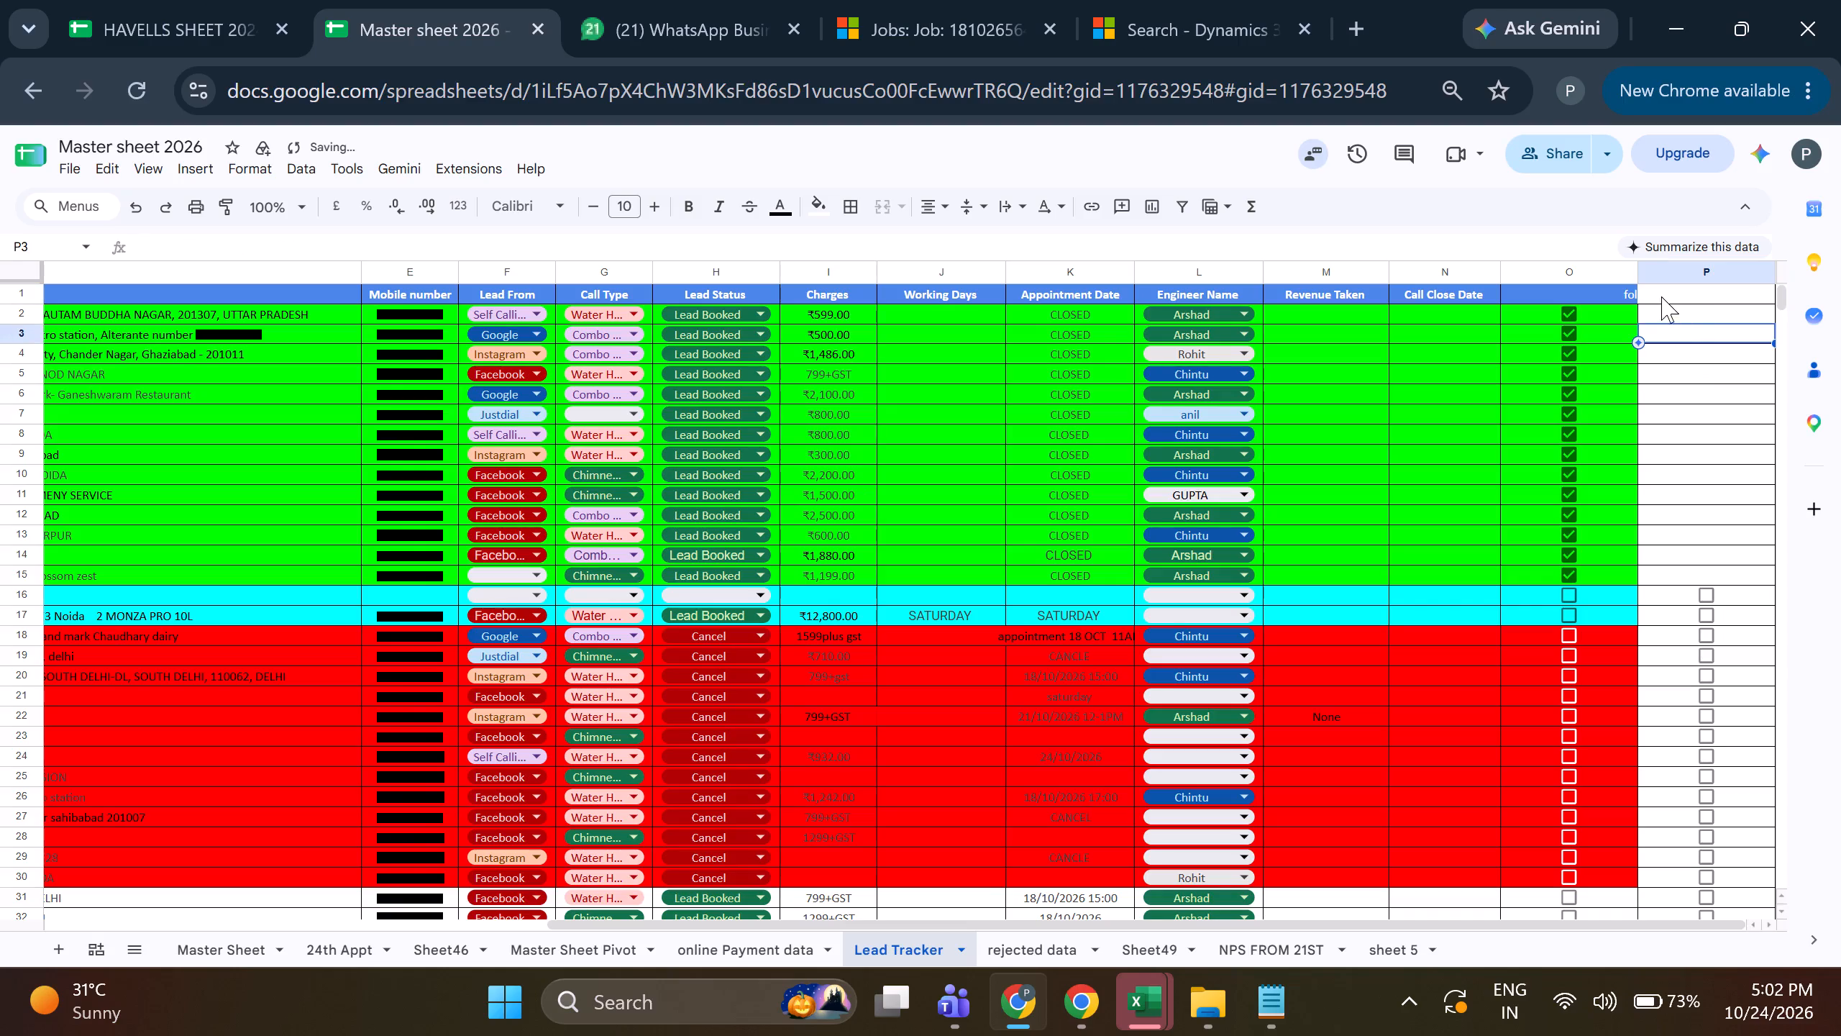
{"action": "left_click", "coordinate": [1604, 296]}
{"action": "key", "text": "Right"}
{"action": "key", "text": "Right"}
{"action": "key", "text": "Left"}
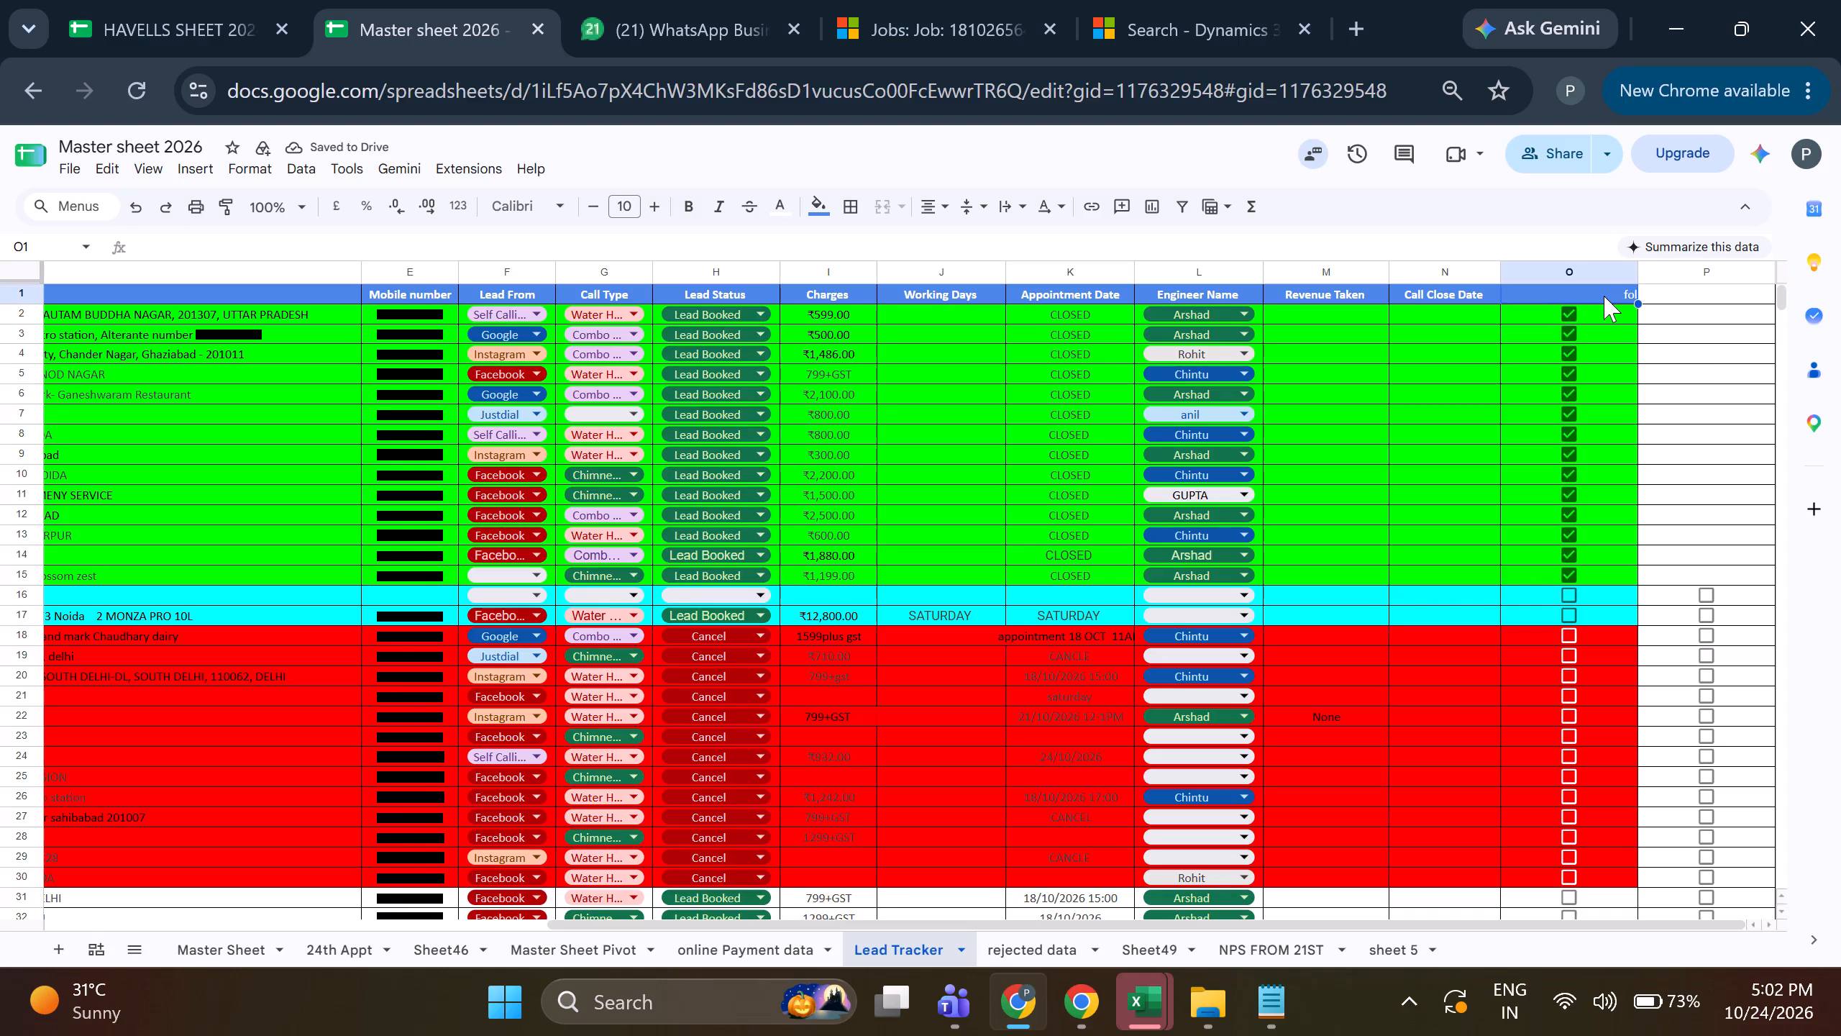
Undo the P1 header addition, the row insertion above row 16, the P16 checkbox untick and the preceding column P change.
{"action": "key", "text": "ctrl+z"}
{"action": "key", "text": "ctrl+z"}
{"action": "key", "text": "ctrl+z"}
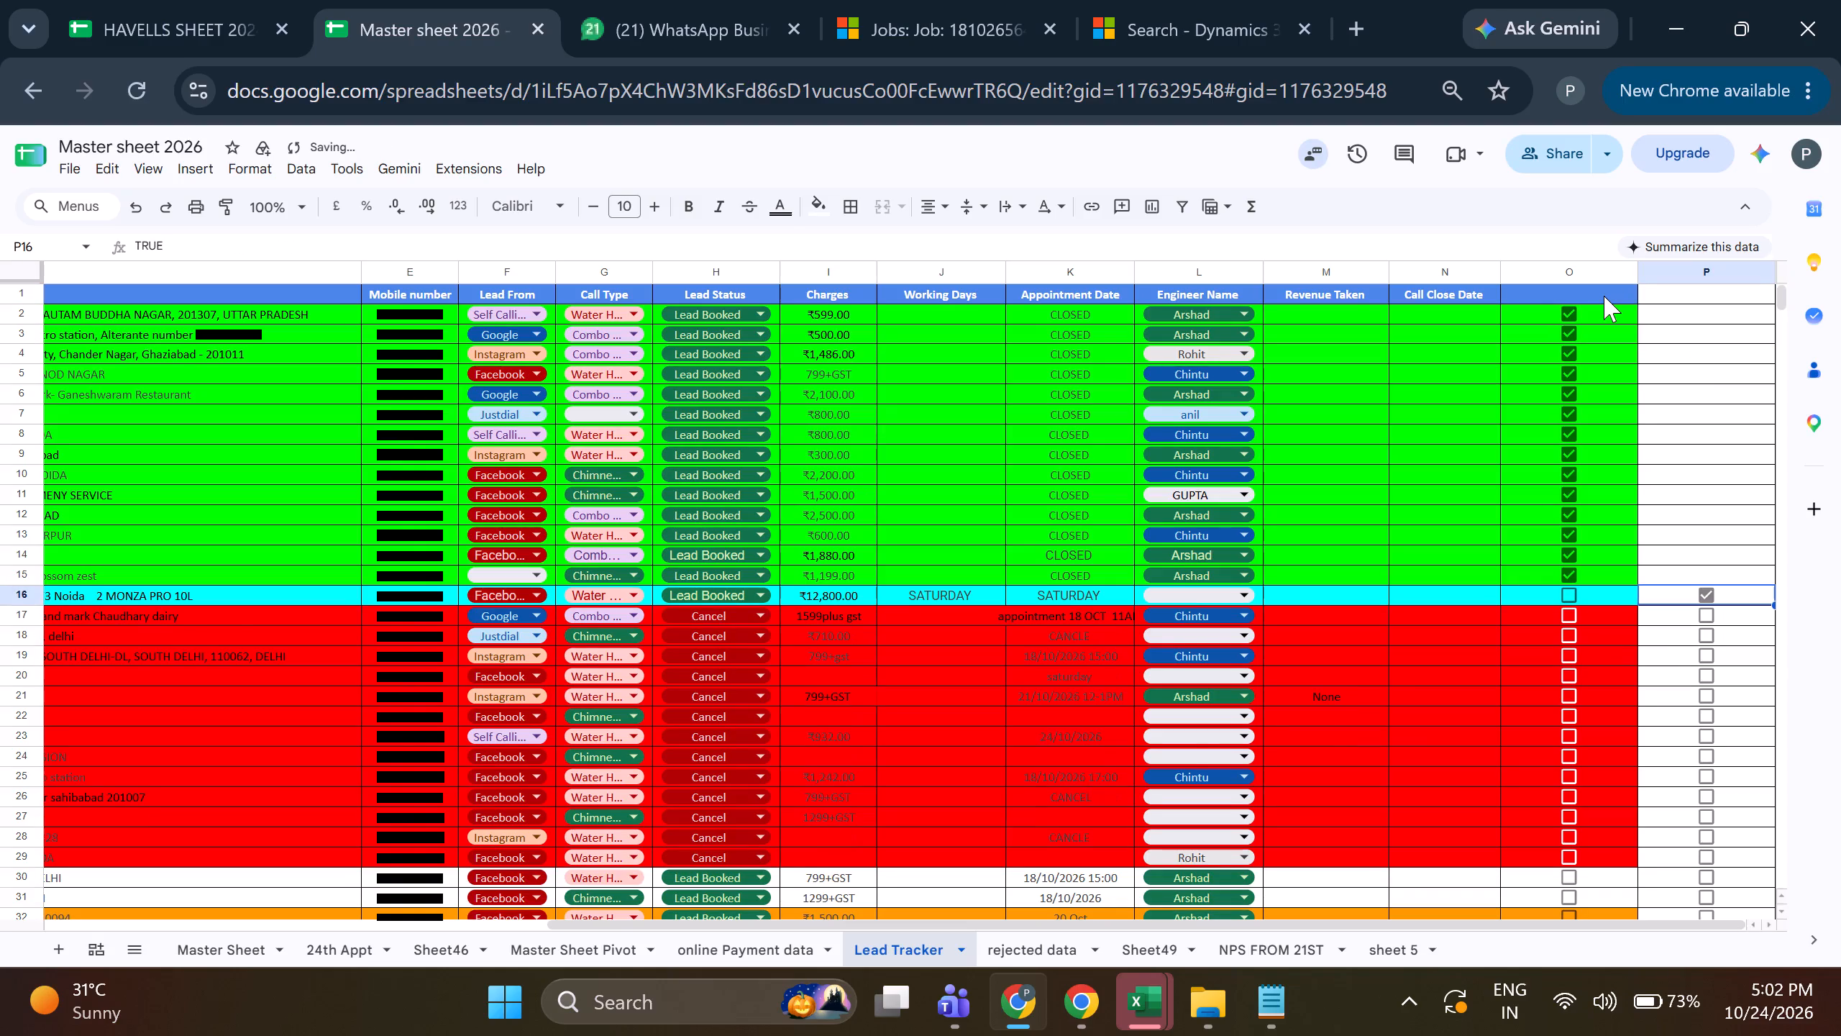
{"action": "key", "text": "ctrl+z"}
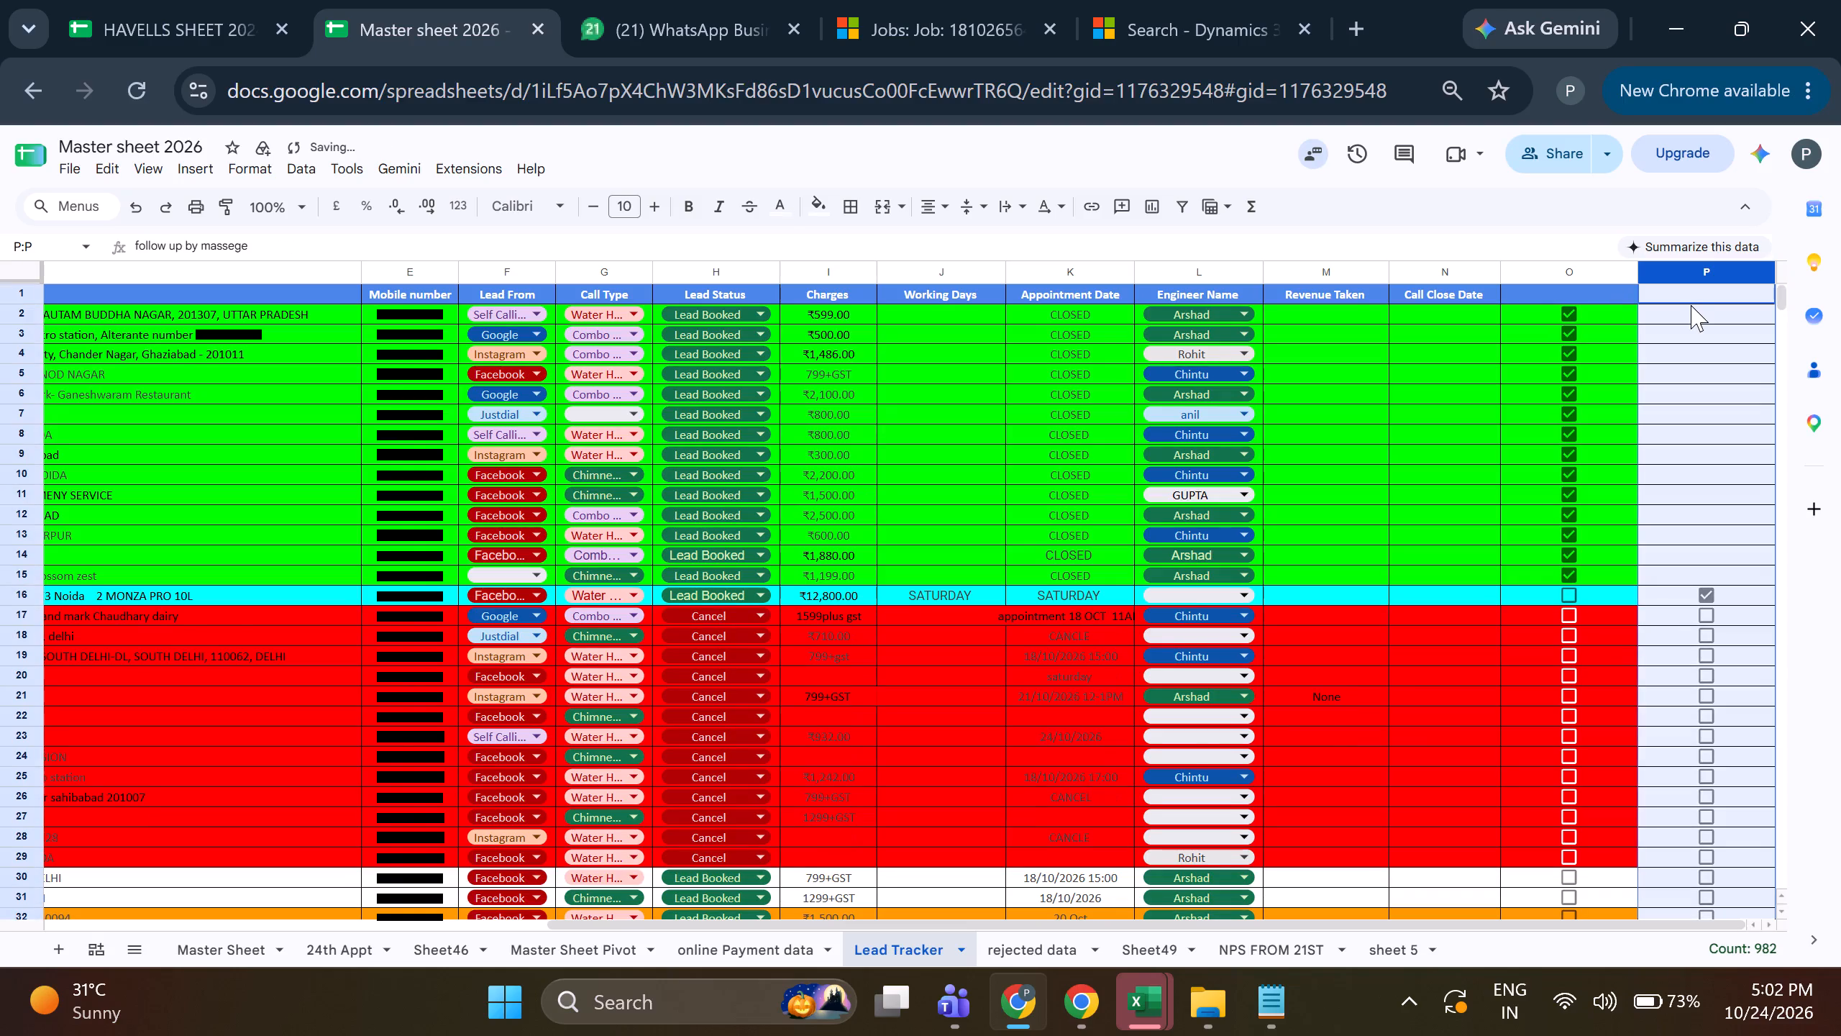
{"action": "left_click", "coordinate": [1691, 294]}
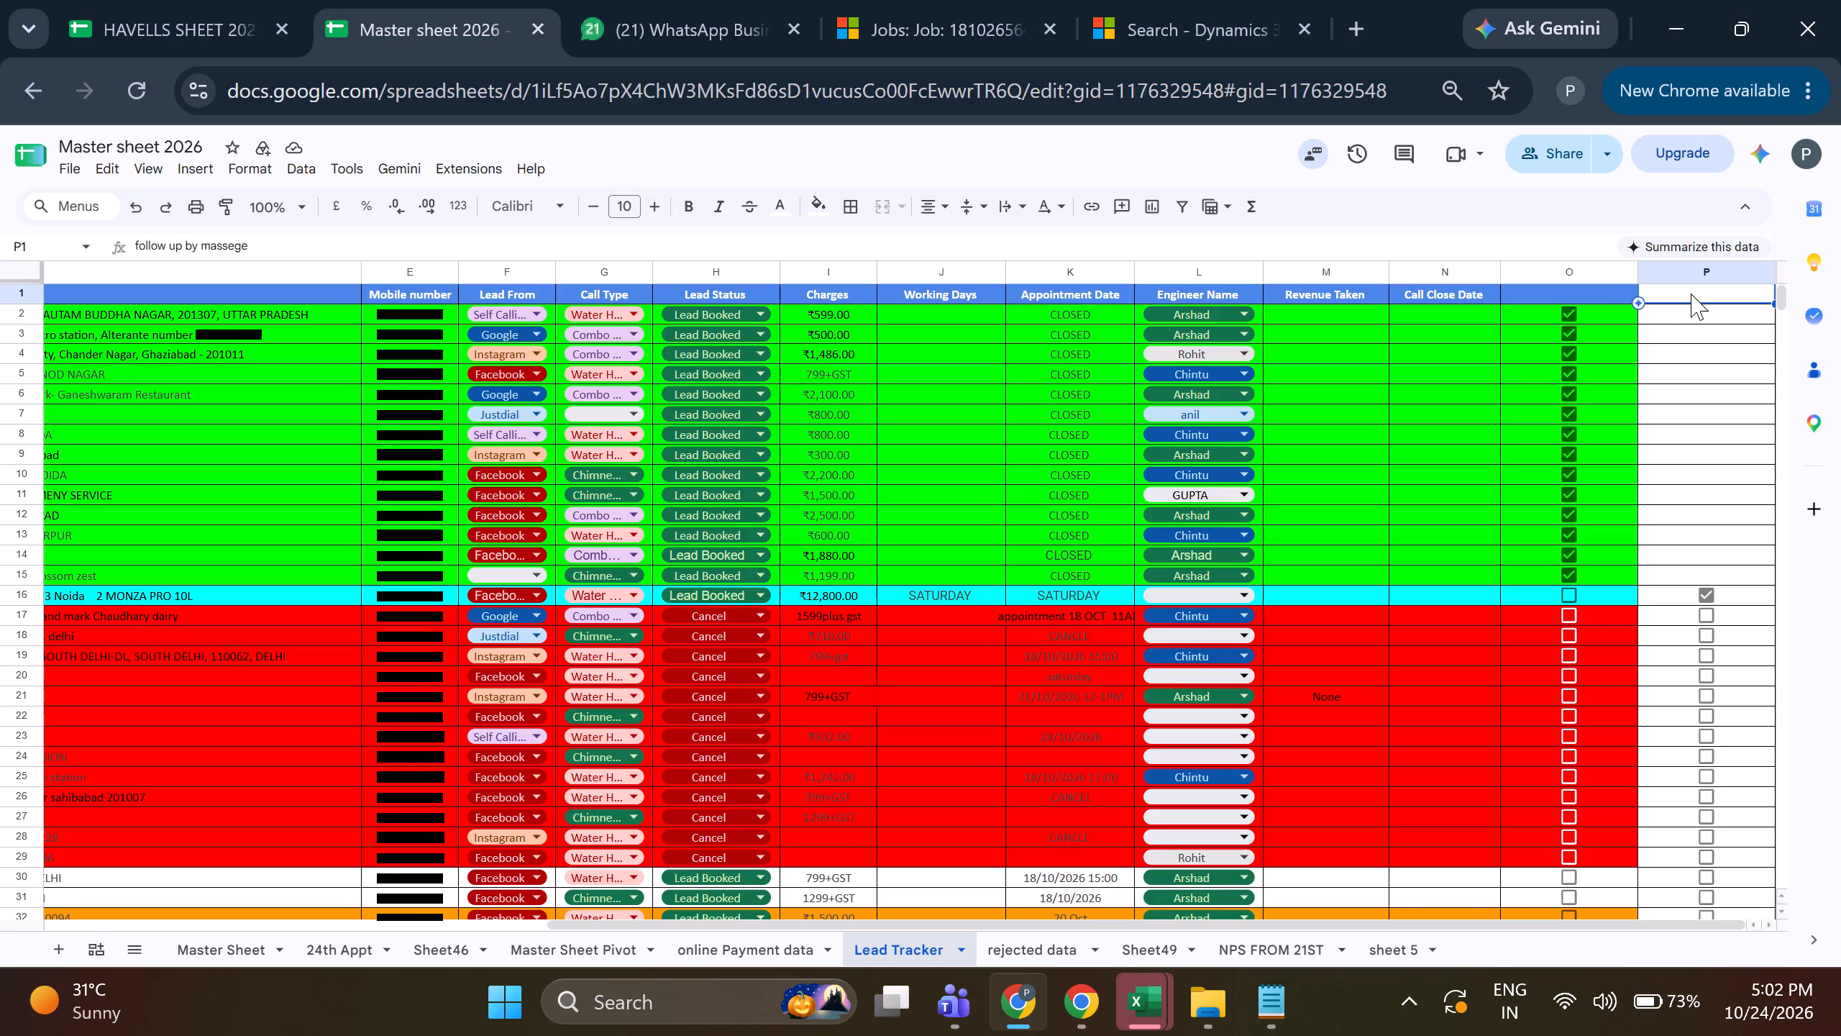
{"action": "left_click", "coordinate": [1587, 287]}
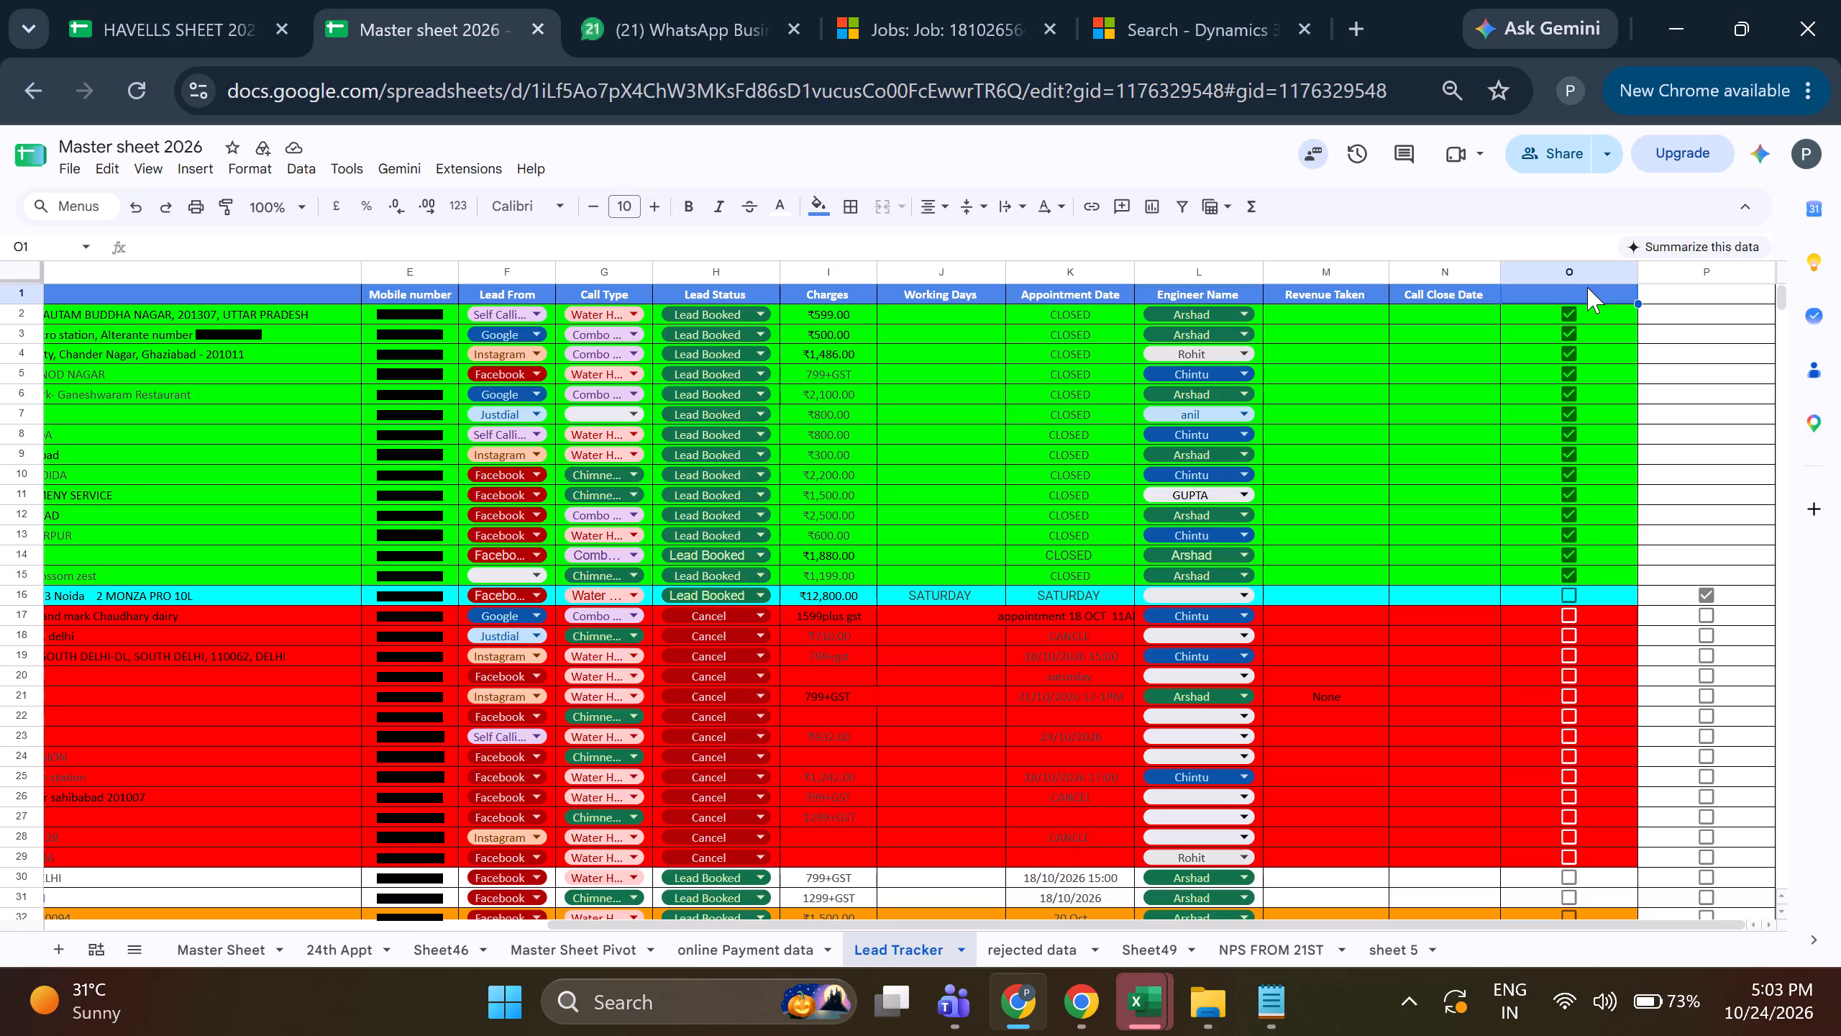
Switch to Notepad and place the cursor below the last line of the Hindi customer enquiry message draft.
{"action": "left_click", "coordinate": [1258, 991]}
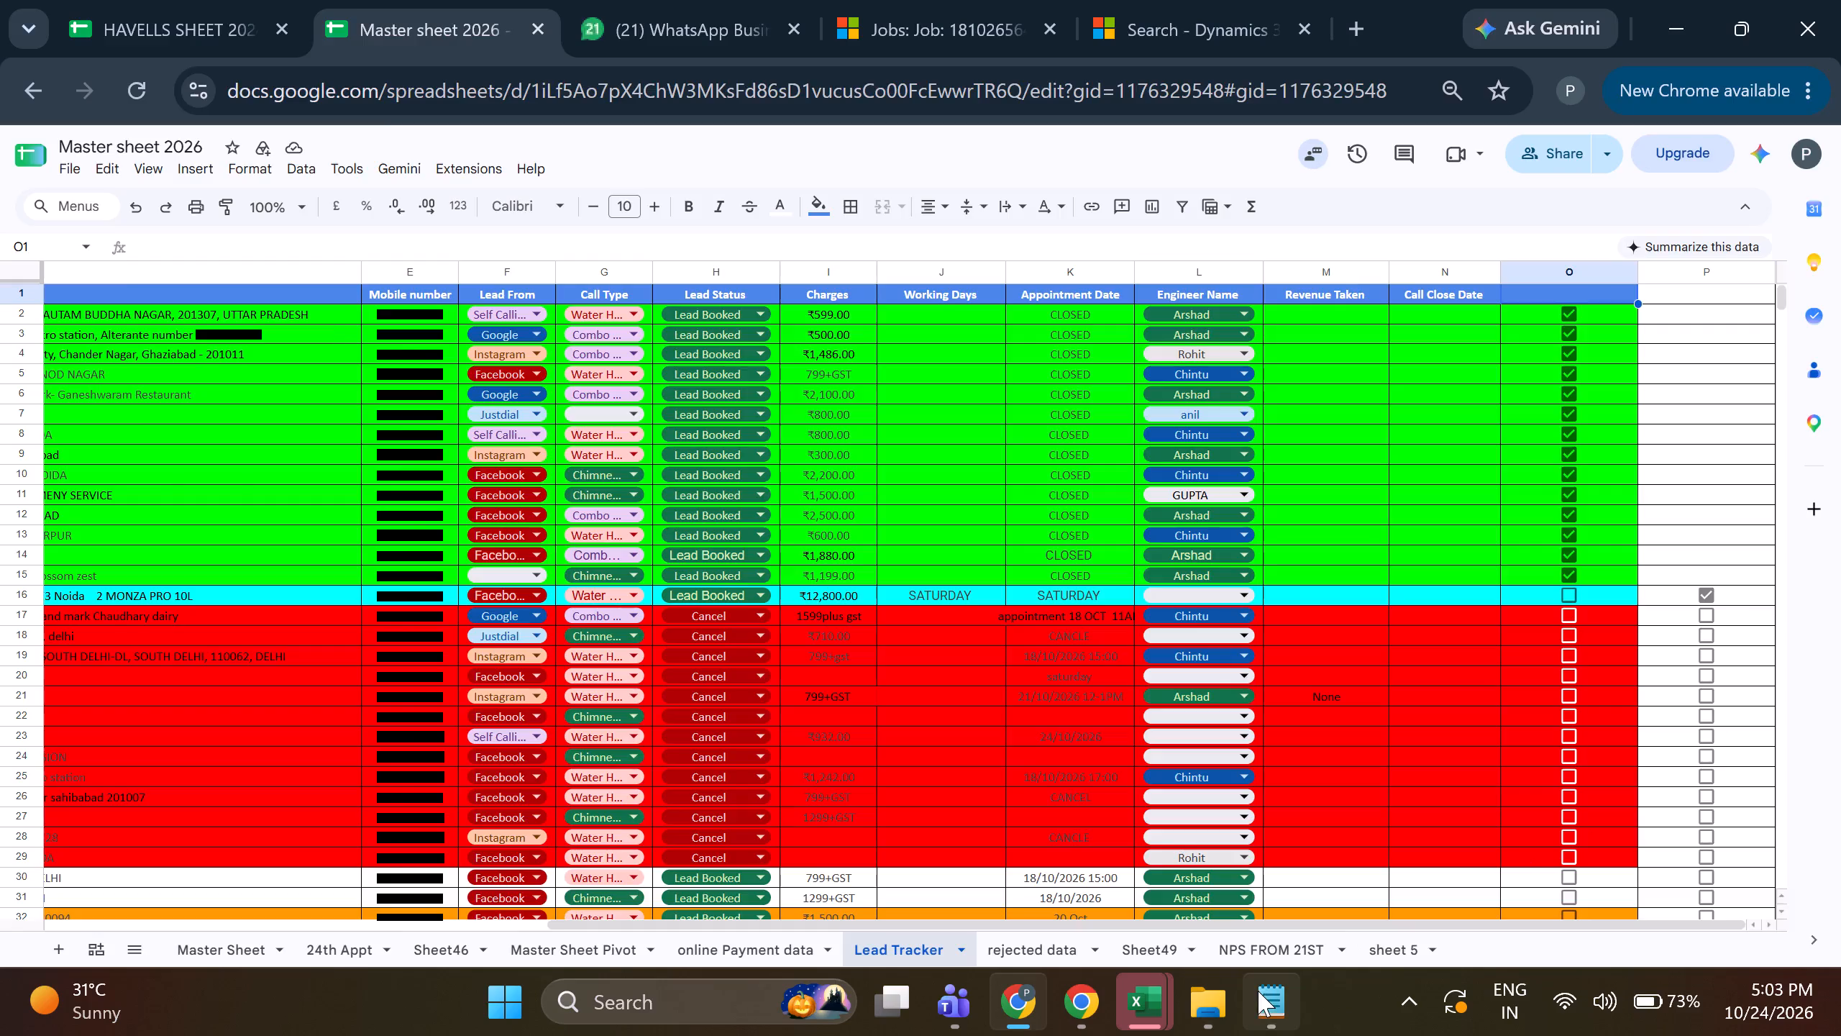
{"action": "left_click", "coordinate": [618, 591]}
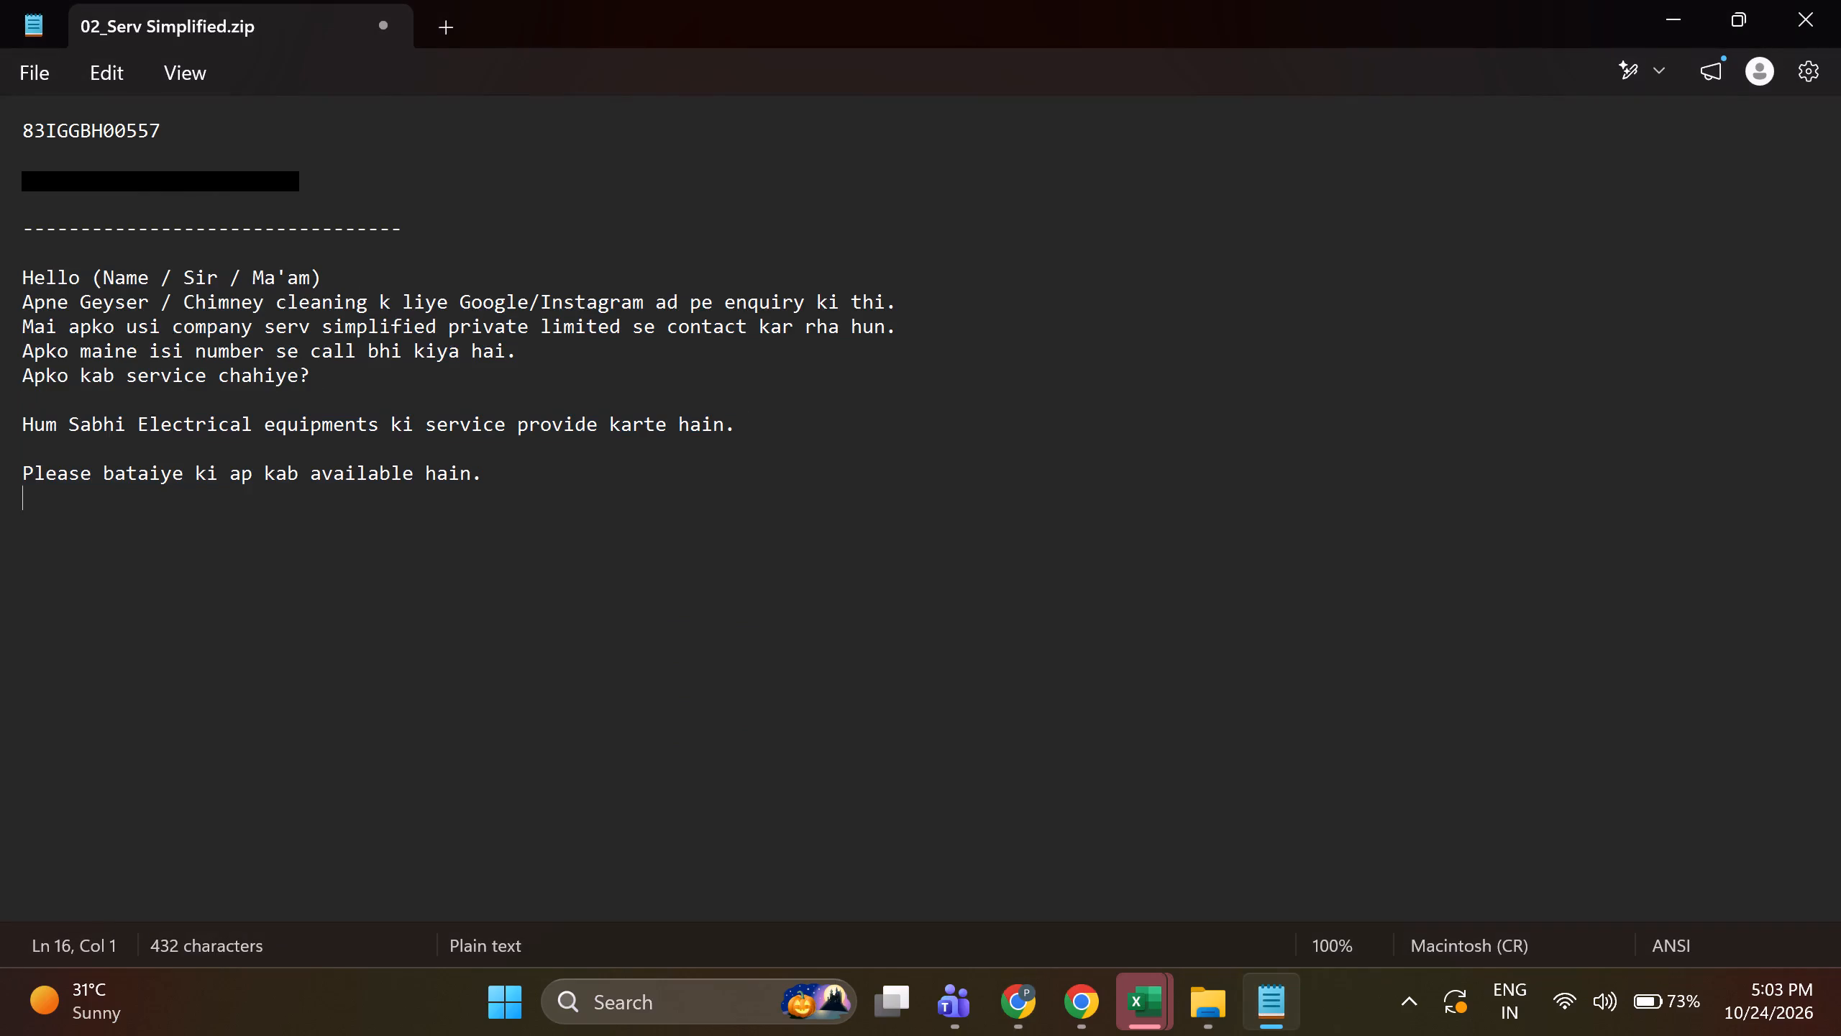
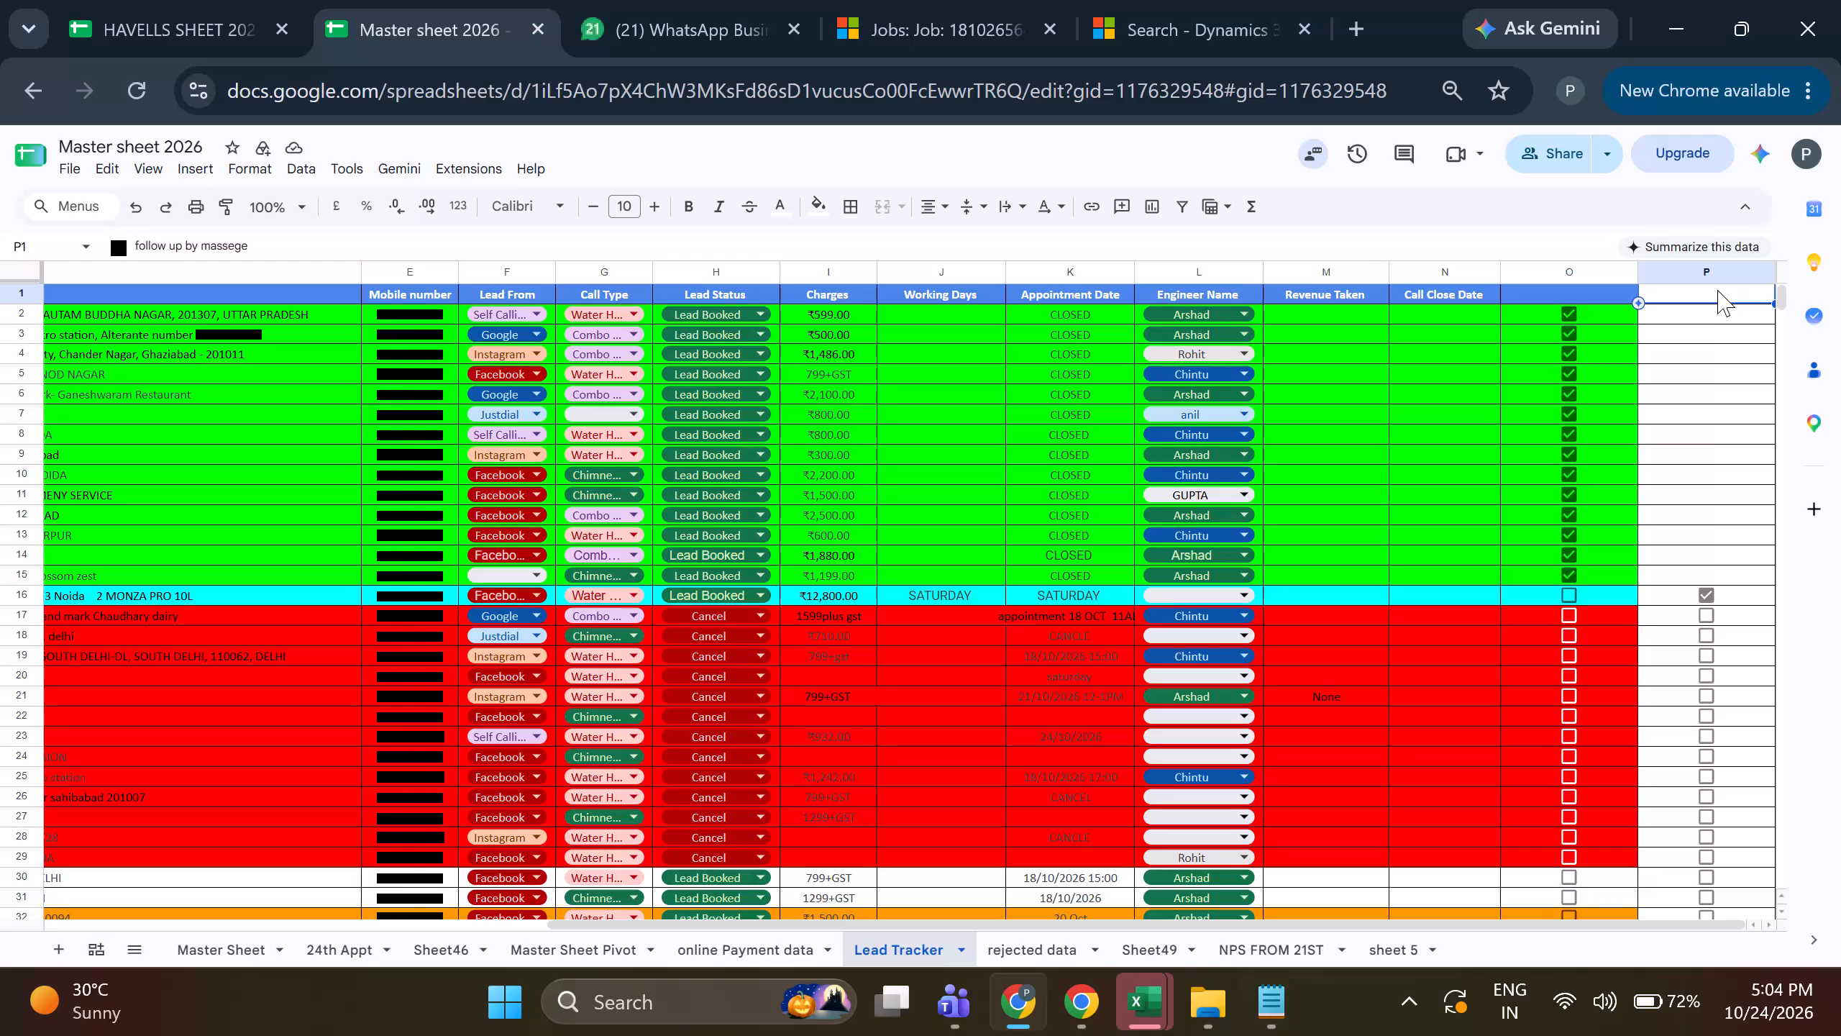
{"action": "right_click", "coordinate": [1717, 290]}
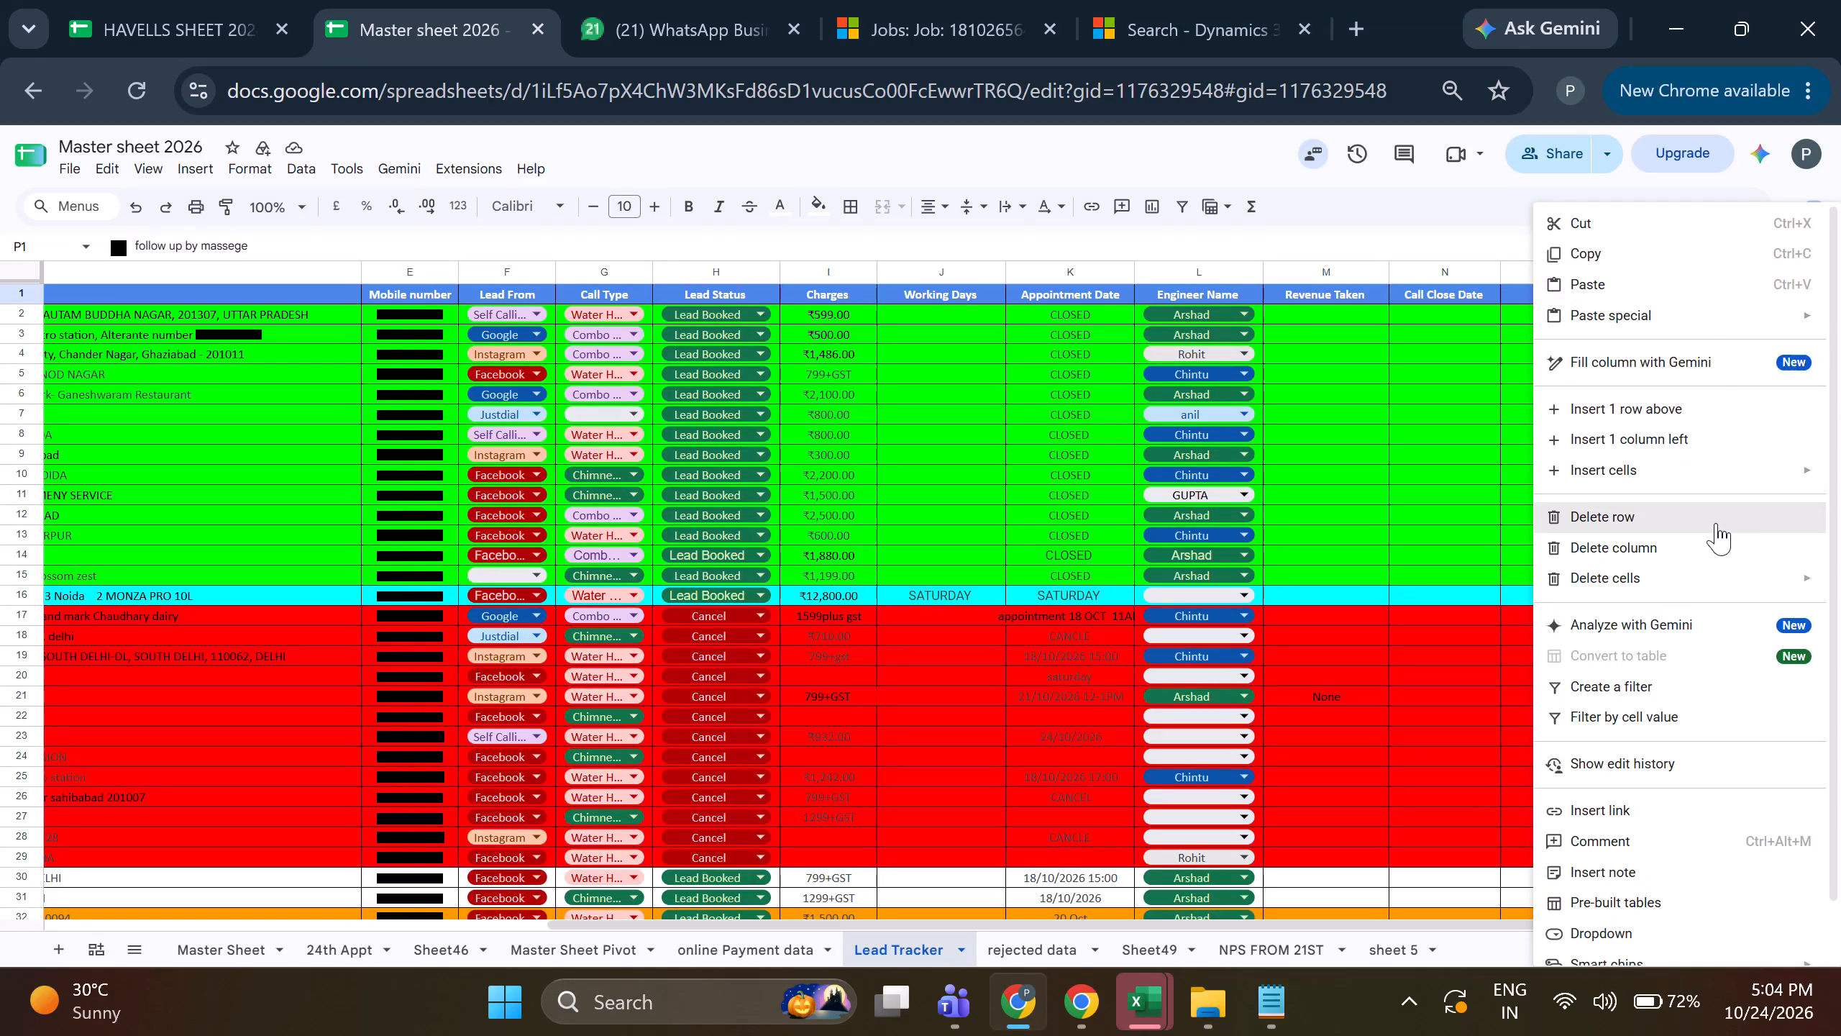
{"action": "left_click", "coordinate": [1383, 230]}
Review the latest Lead Tracker entries around rows 130 to 140, checking working days, charges, lead status, lead source and address in rows 137 and 132.
{"action": "scroll", "coordinate": [1421, 586], "scroll_direction": "down", "scroll_amount": 2}
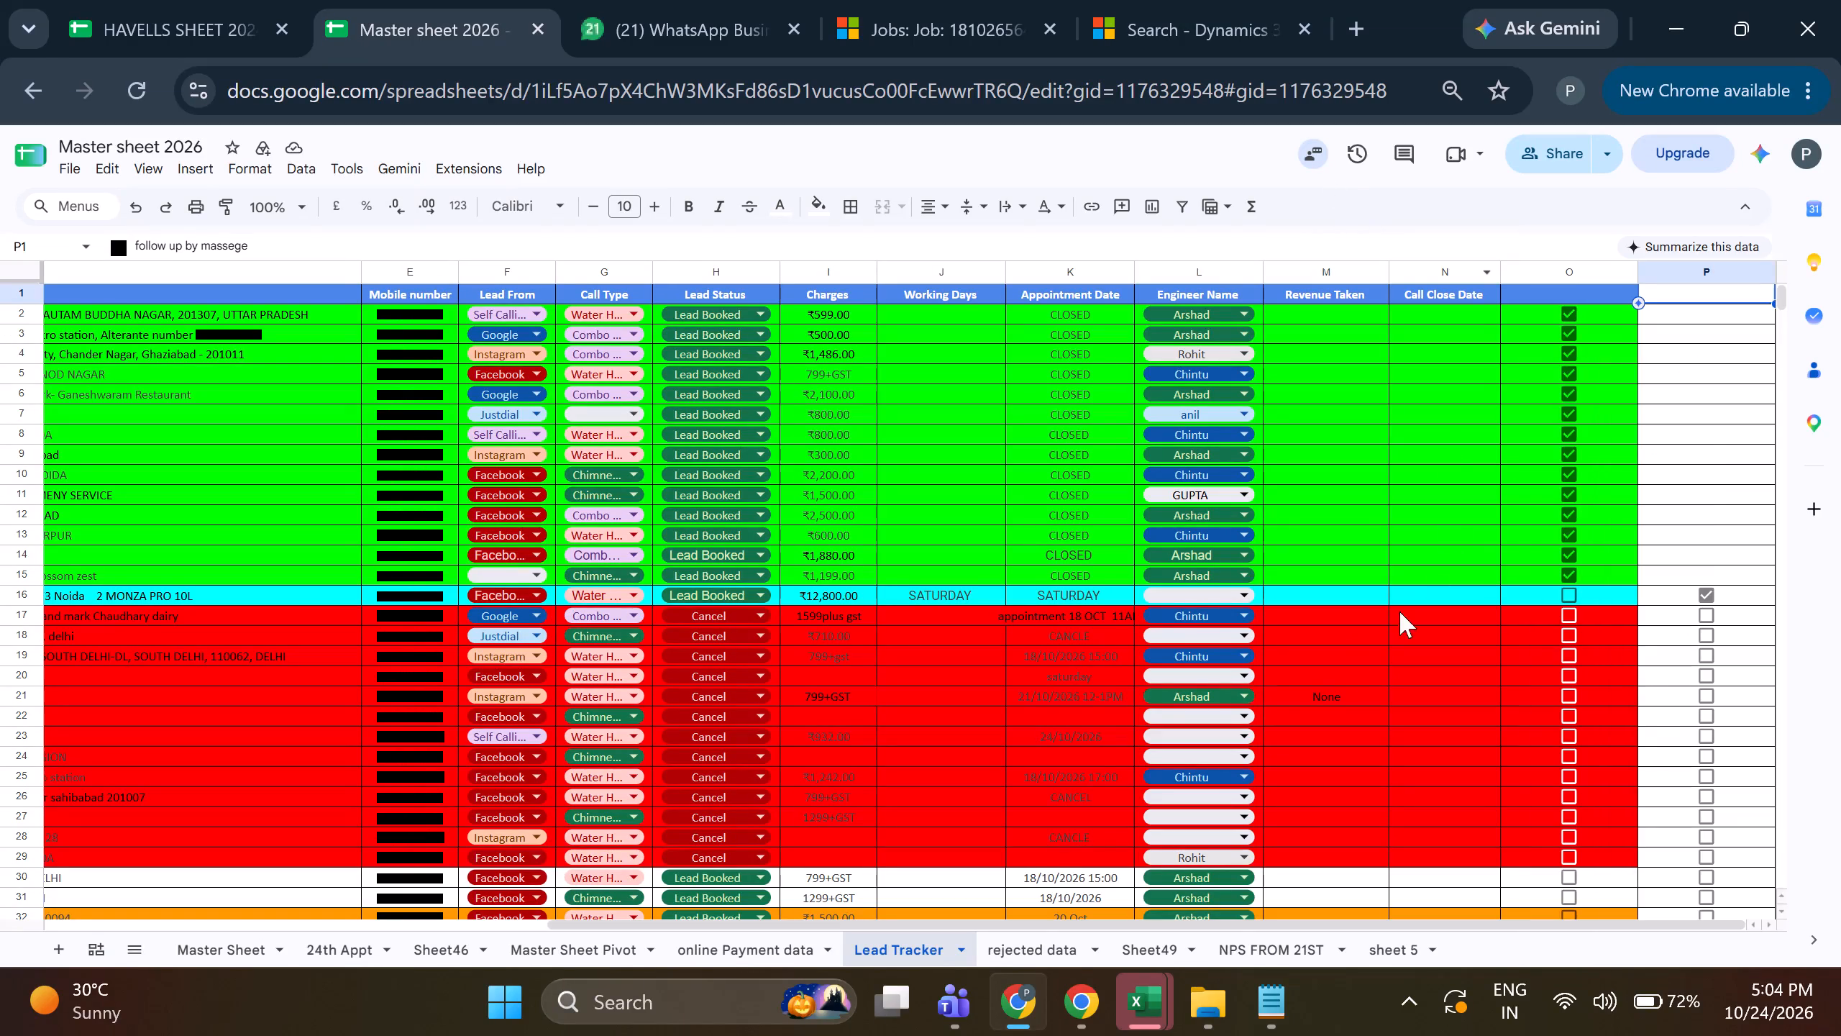
{"action": "scroll", "coordinate": [1399, 612], "scroll_direction": "down", "scroll_amount": 9}
{"action": "scroll", "coordinate": [1366, 673], "scroll_direction": "down", "scroll_amount": 7}
{"action": "left_click", "coordinate": [971, 454]}
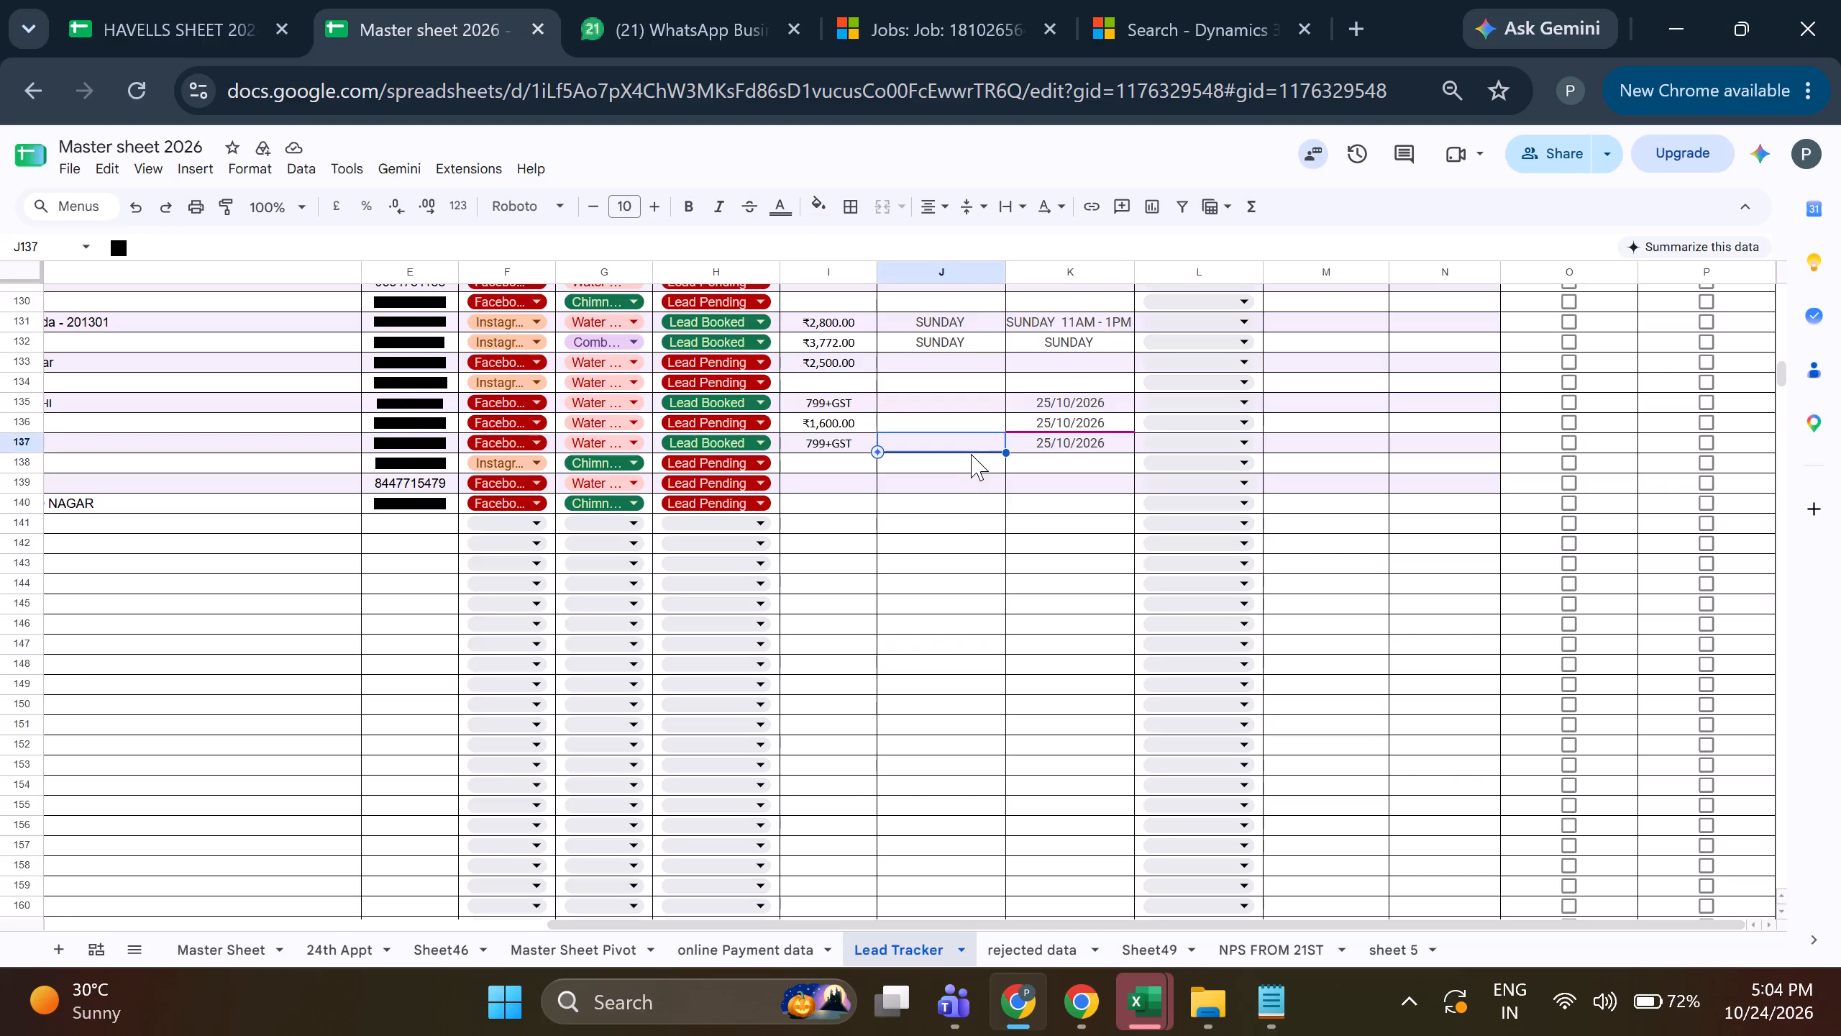
{"action": "key", "text": "Left"}
{"action": "key", "text": "Left"}
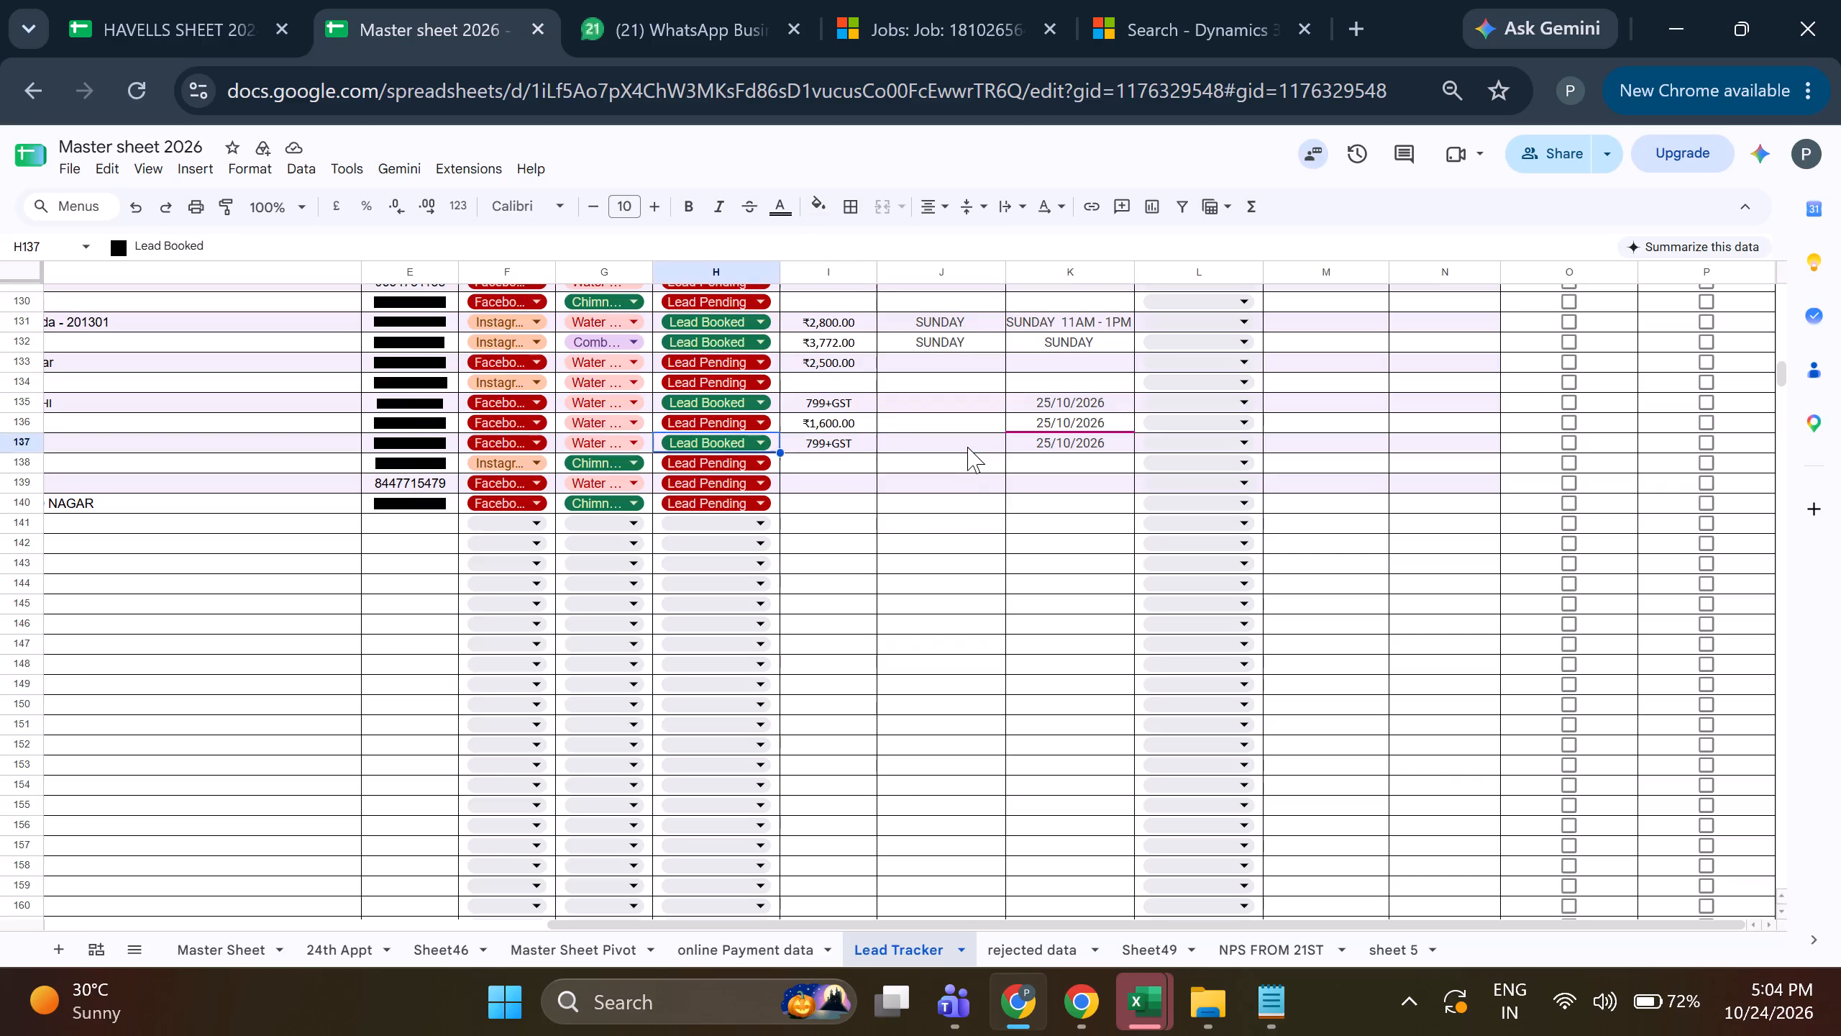
{"action": "key", "text": "Left"}
{"action": "key", "text": "Left"}
{"action": "key", "text": "Left"}
{"action": "key", "text": "Left"}
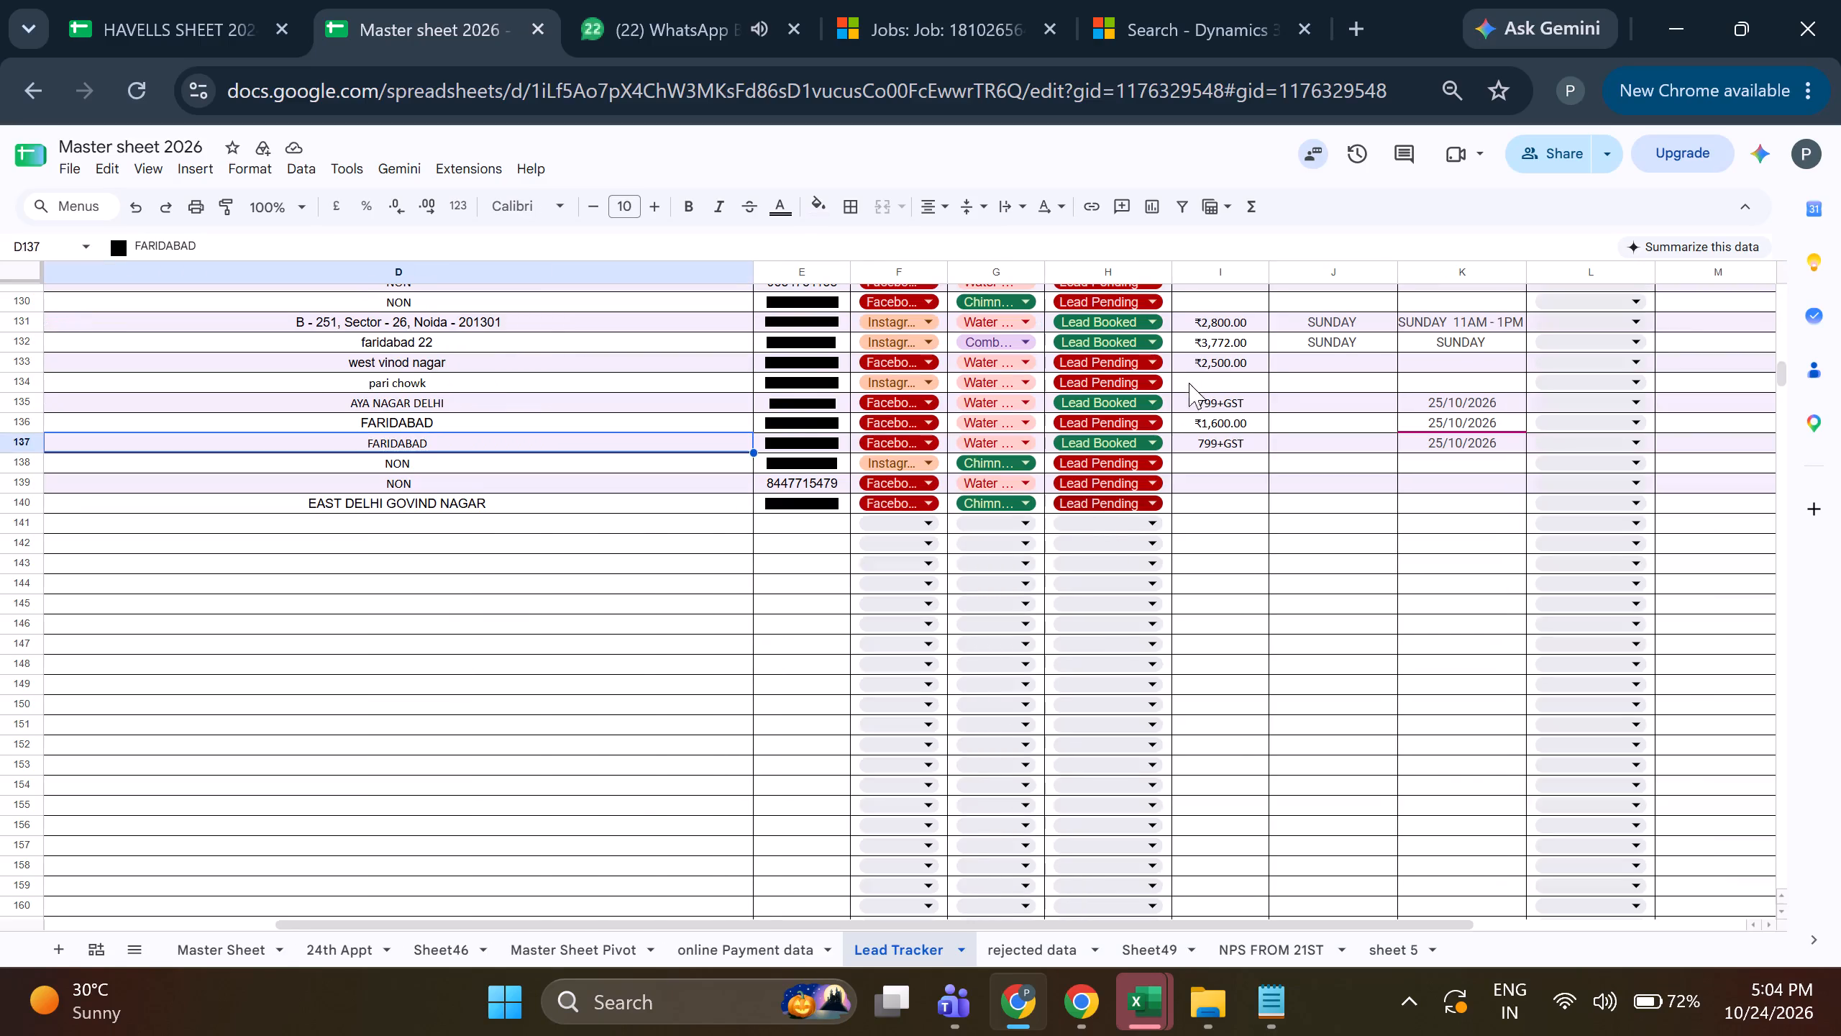
{"action": "left_click", "coordinate": [1218, 347]}
{"action": "key", "text": "Left"}
{"action": "key", "text": "Left"}
{"action": "key", "text": "Left"}
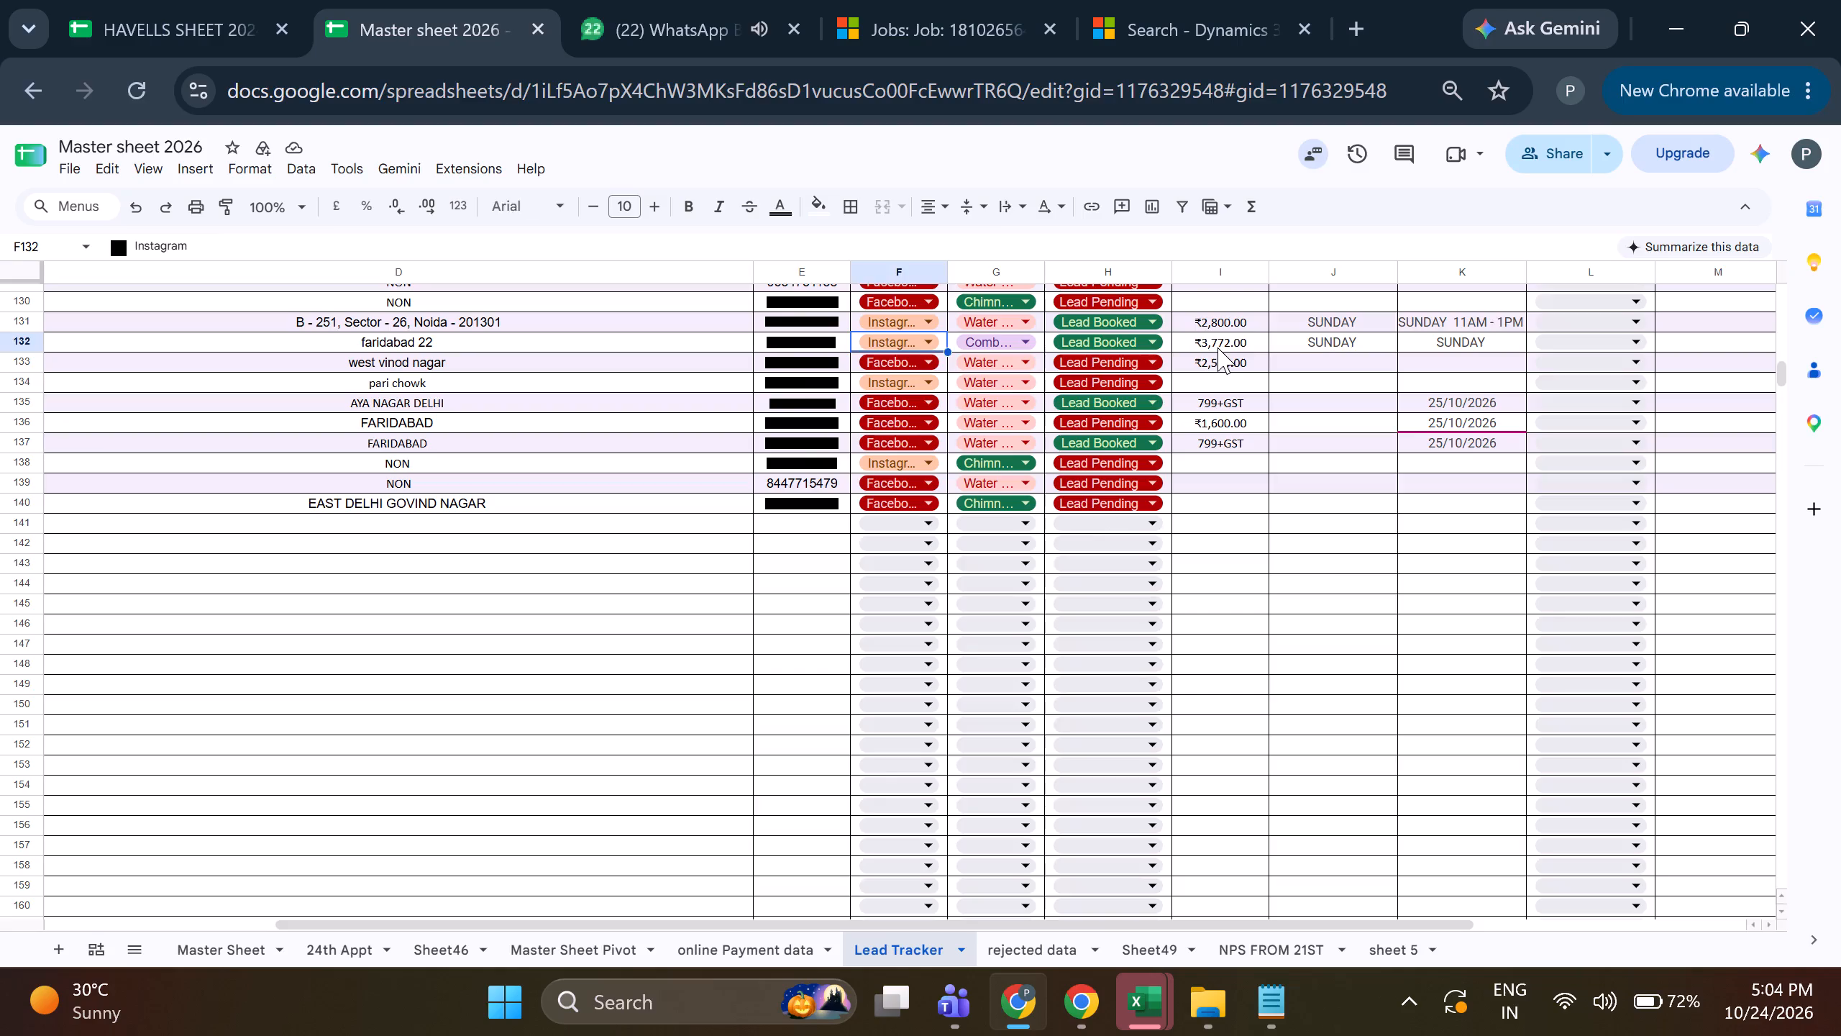
{"action": "key", "text": "Left"}
{"action": "key", "text": "Left"}
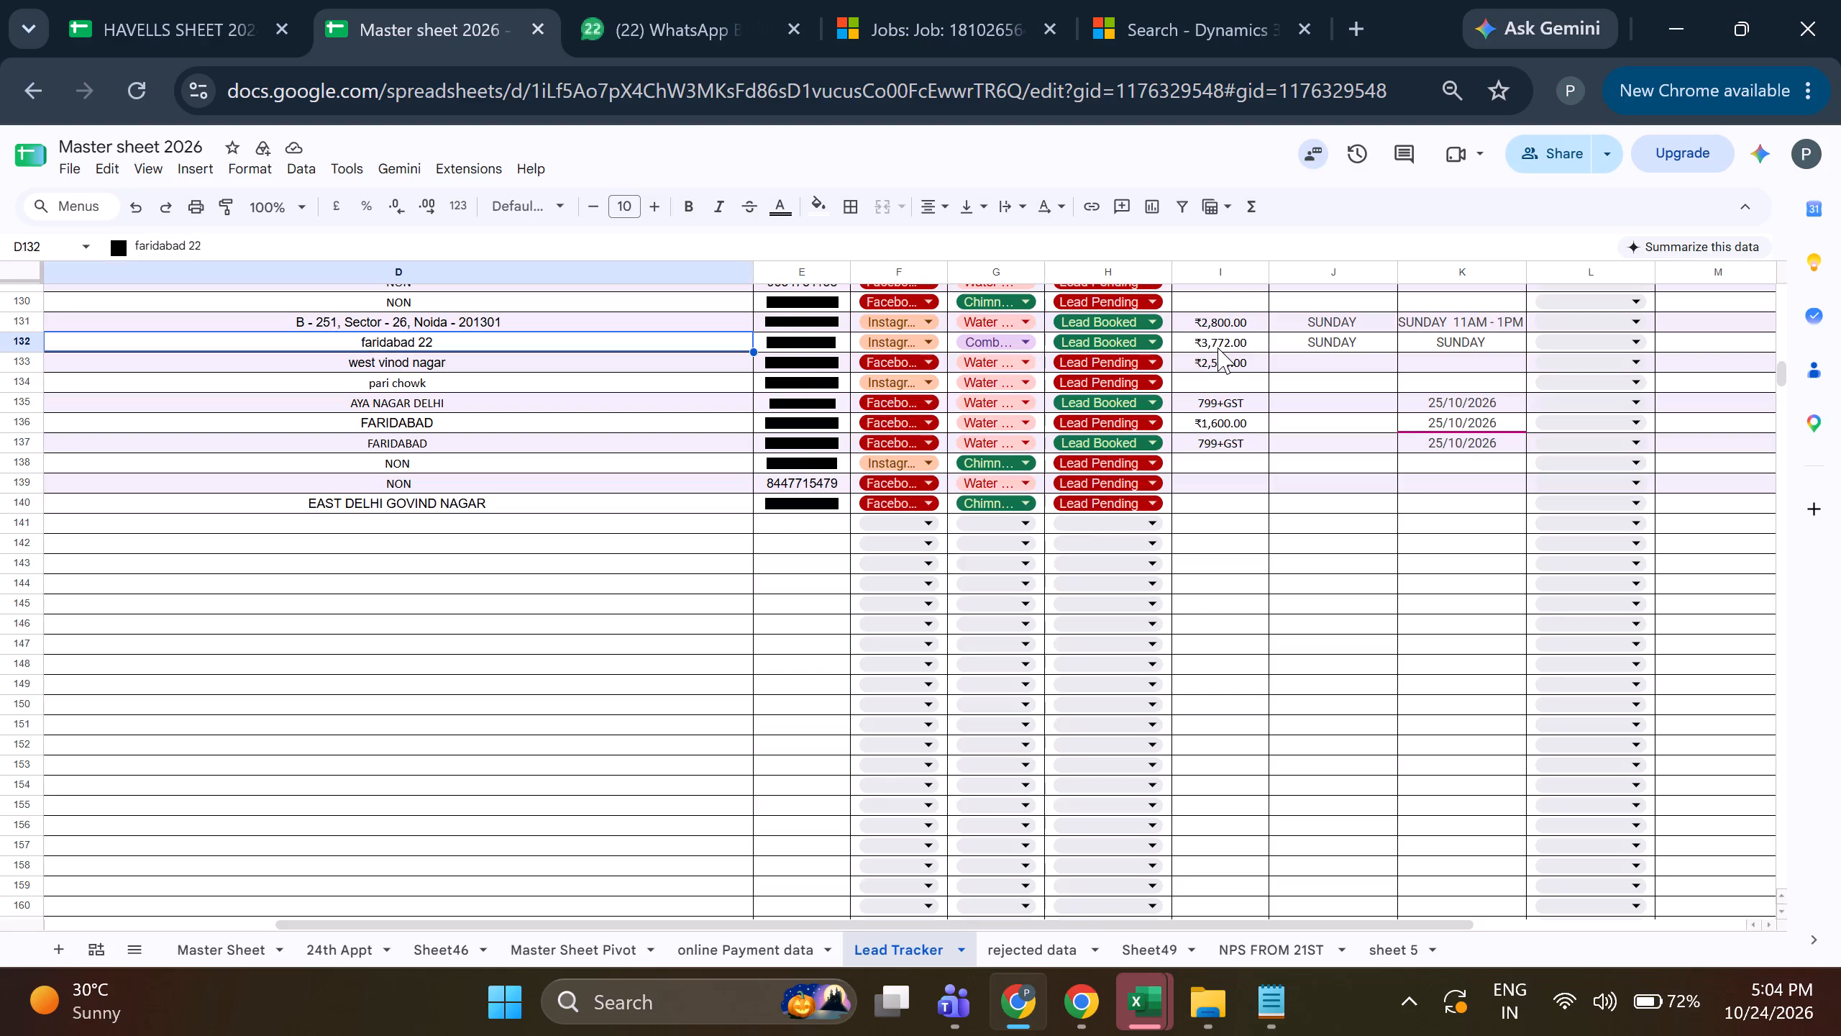
Review the date, customer name and contact number of the booked faridabad 22 lead in row 132 of the Lead Tracker.
{"action": "key", "text": "Right"}
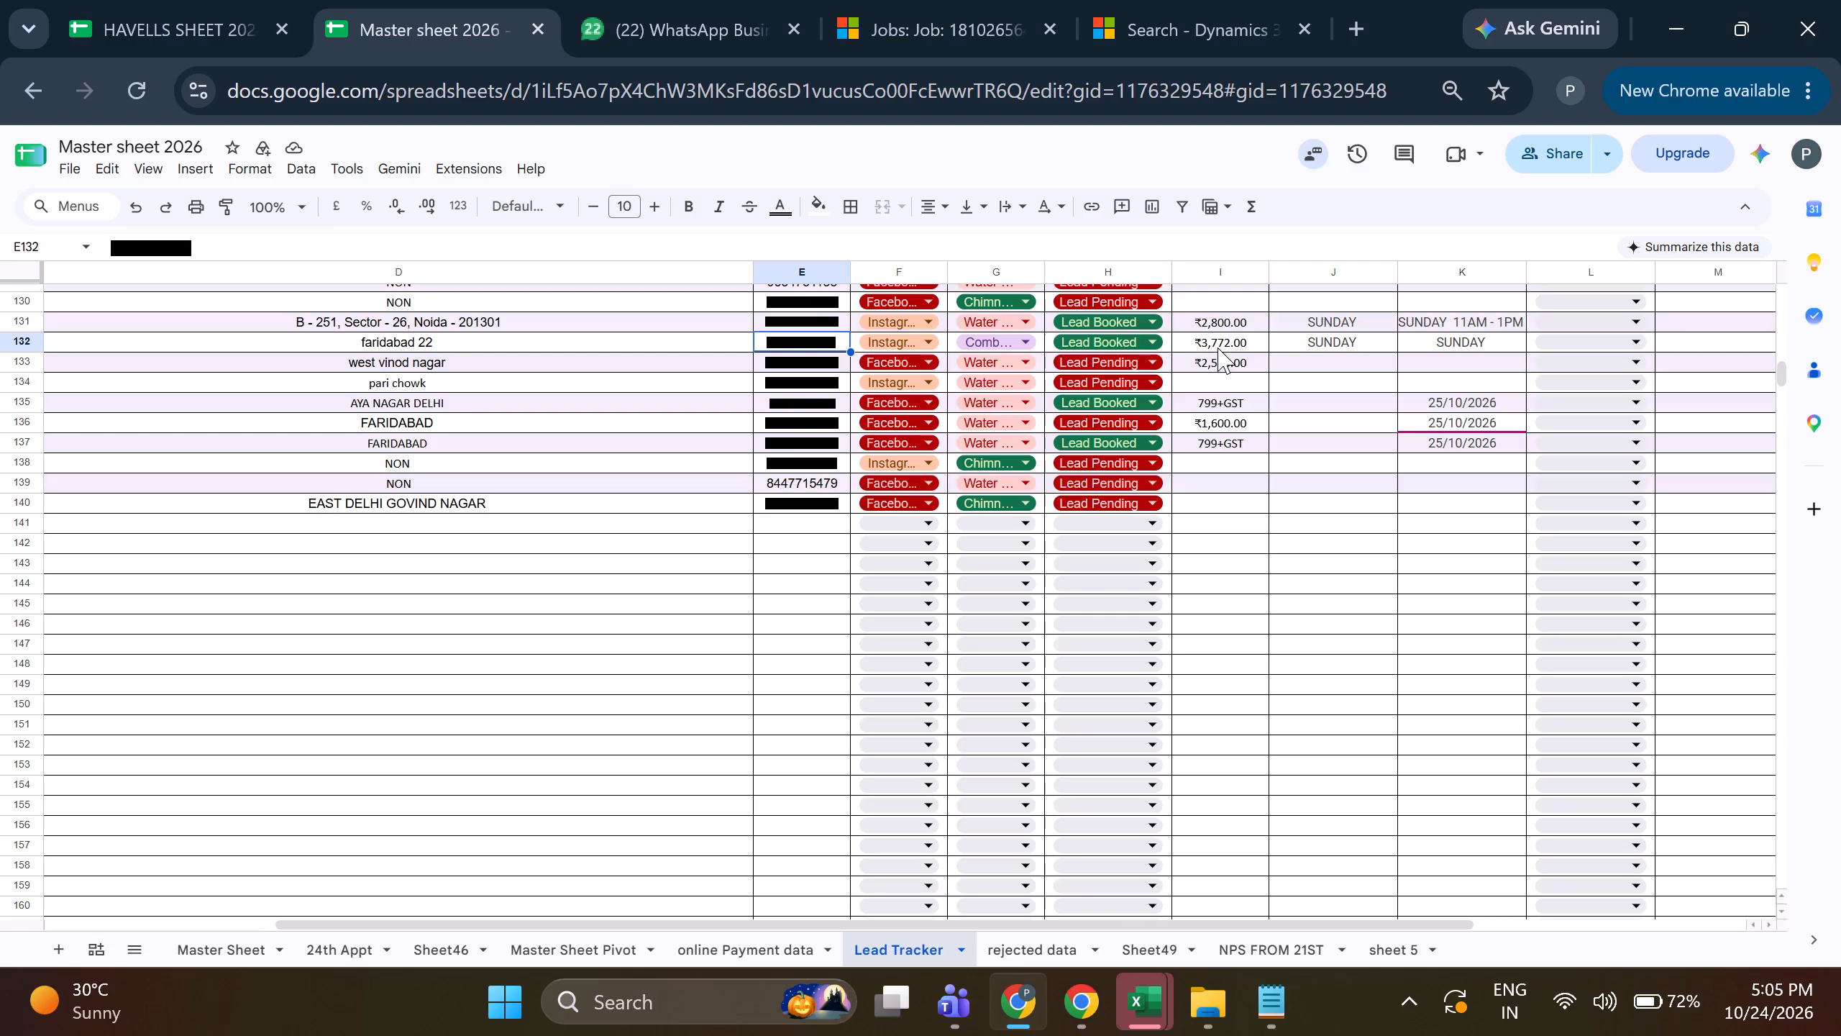
{"action": "key", "text": "Left"}
{"action": "key", "text": "Left"}
{"action": "key", "text": "Left"}
{"action": "key", "text": "Left"}
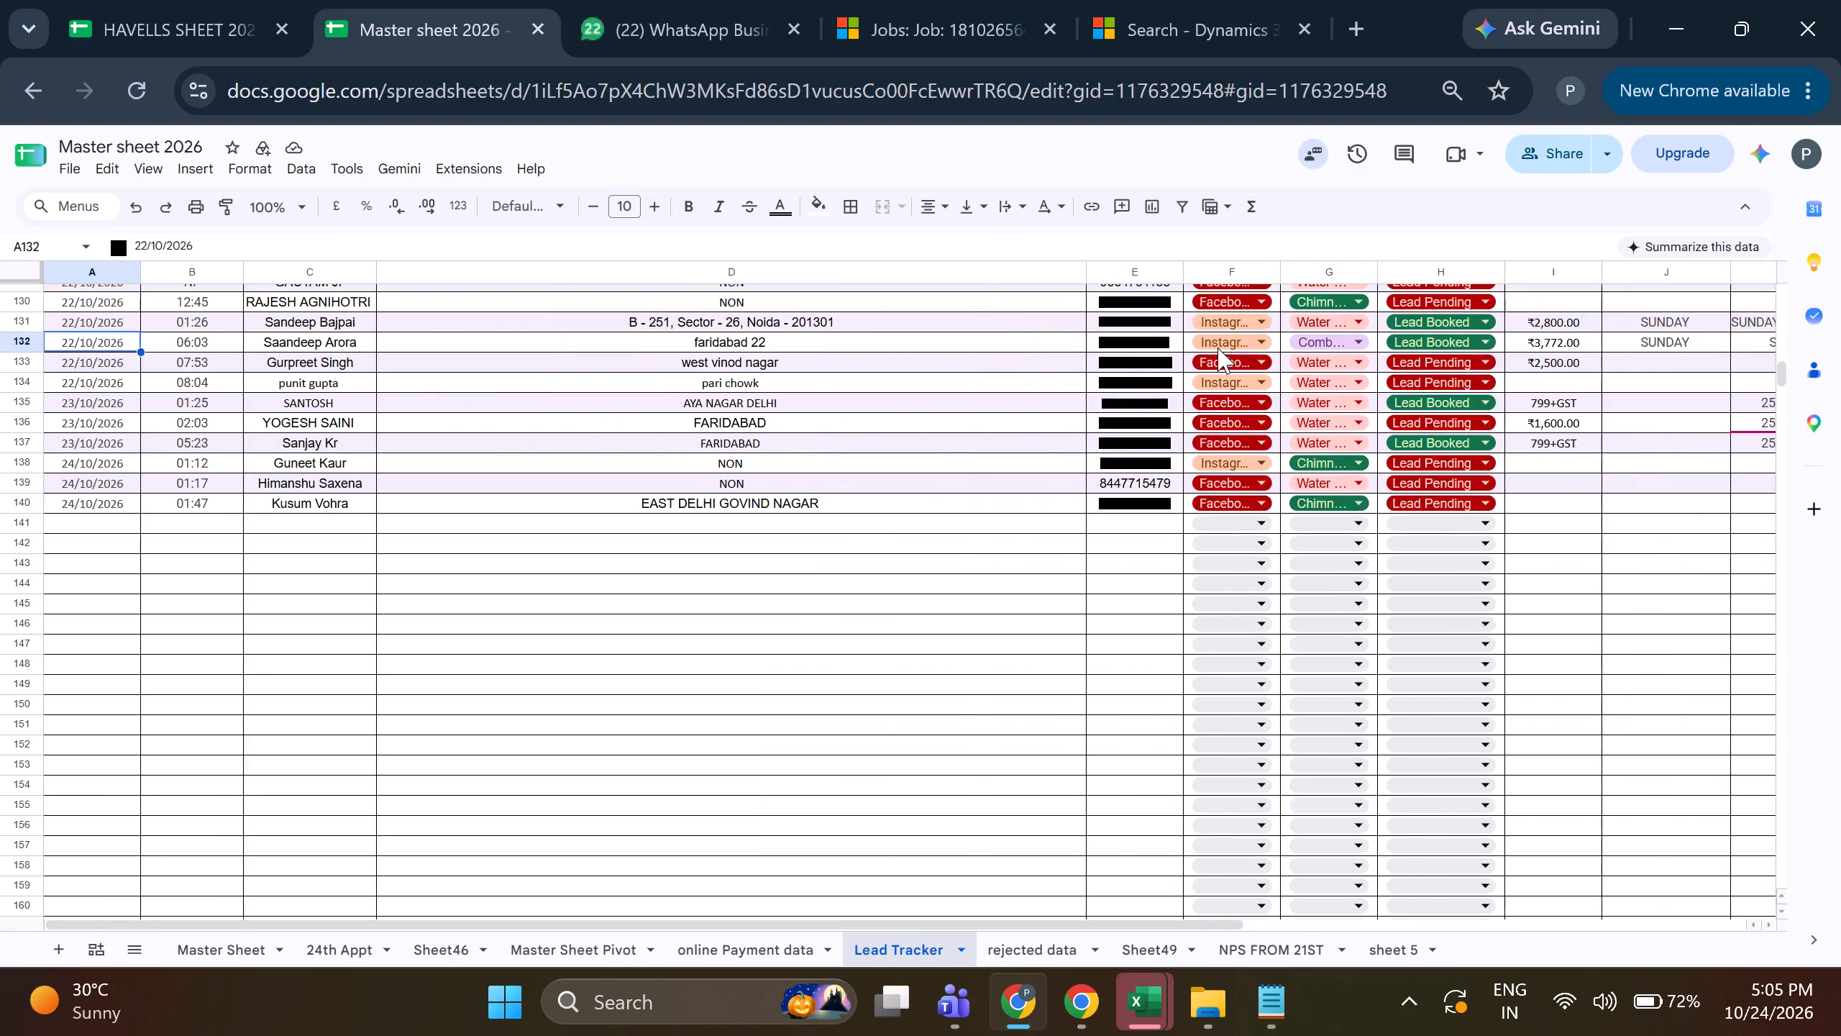
{"action": "key", "text": "Right"}
{"action": "key", "text": "Right"}
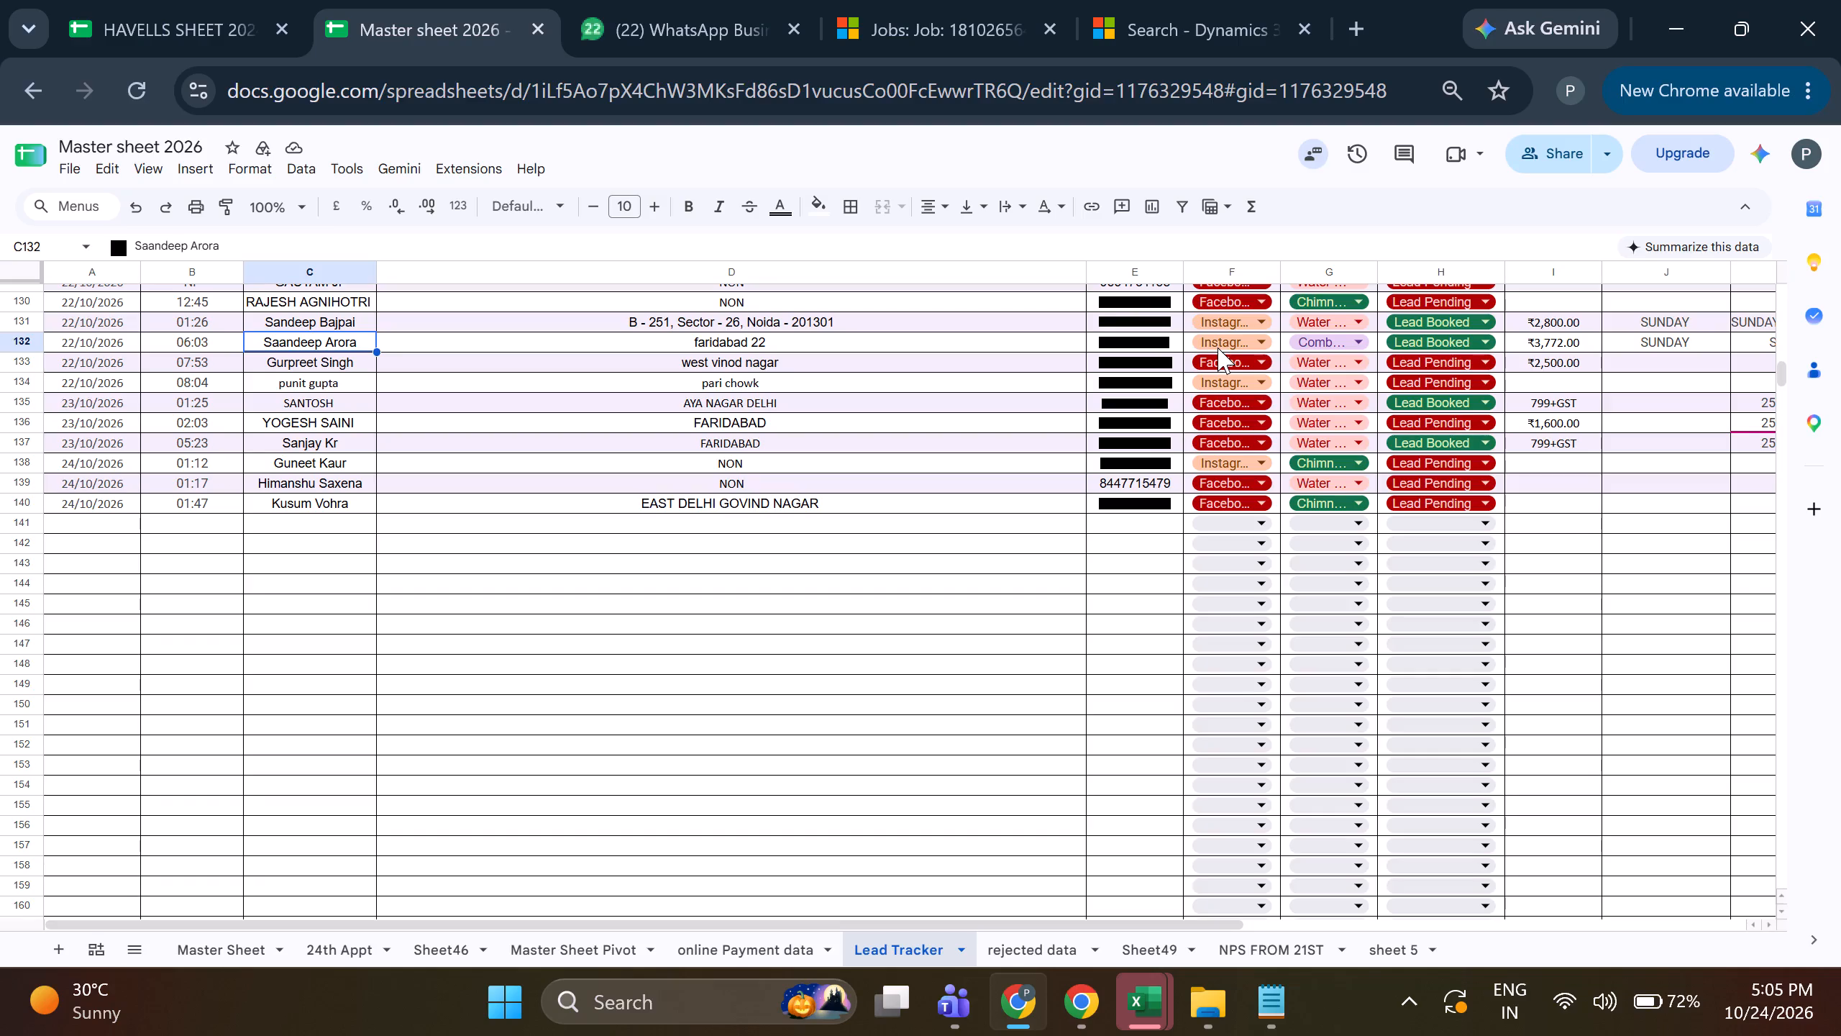
{"action": "left_click", "coordinate": [1146, 342]}
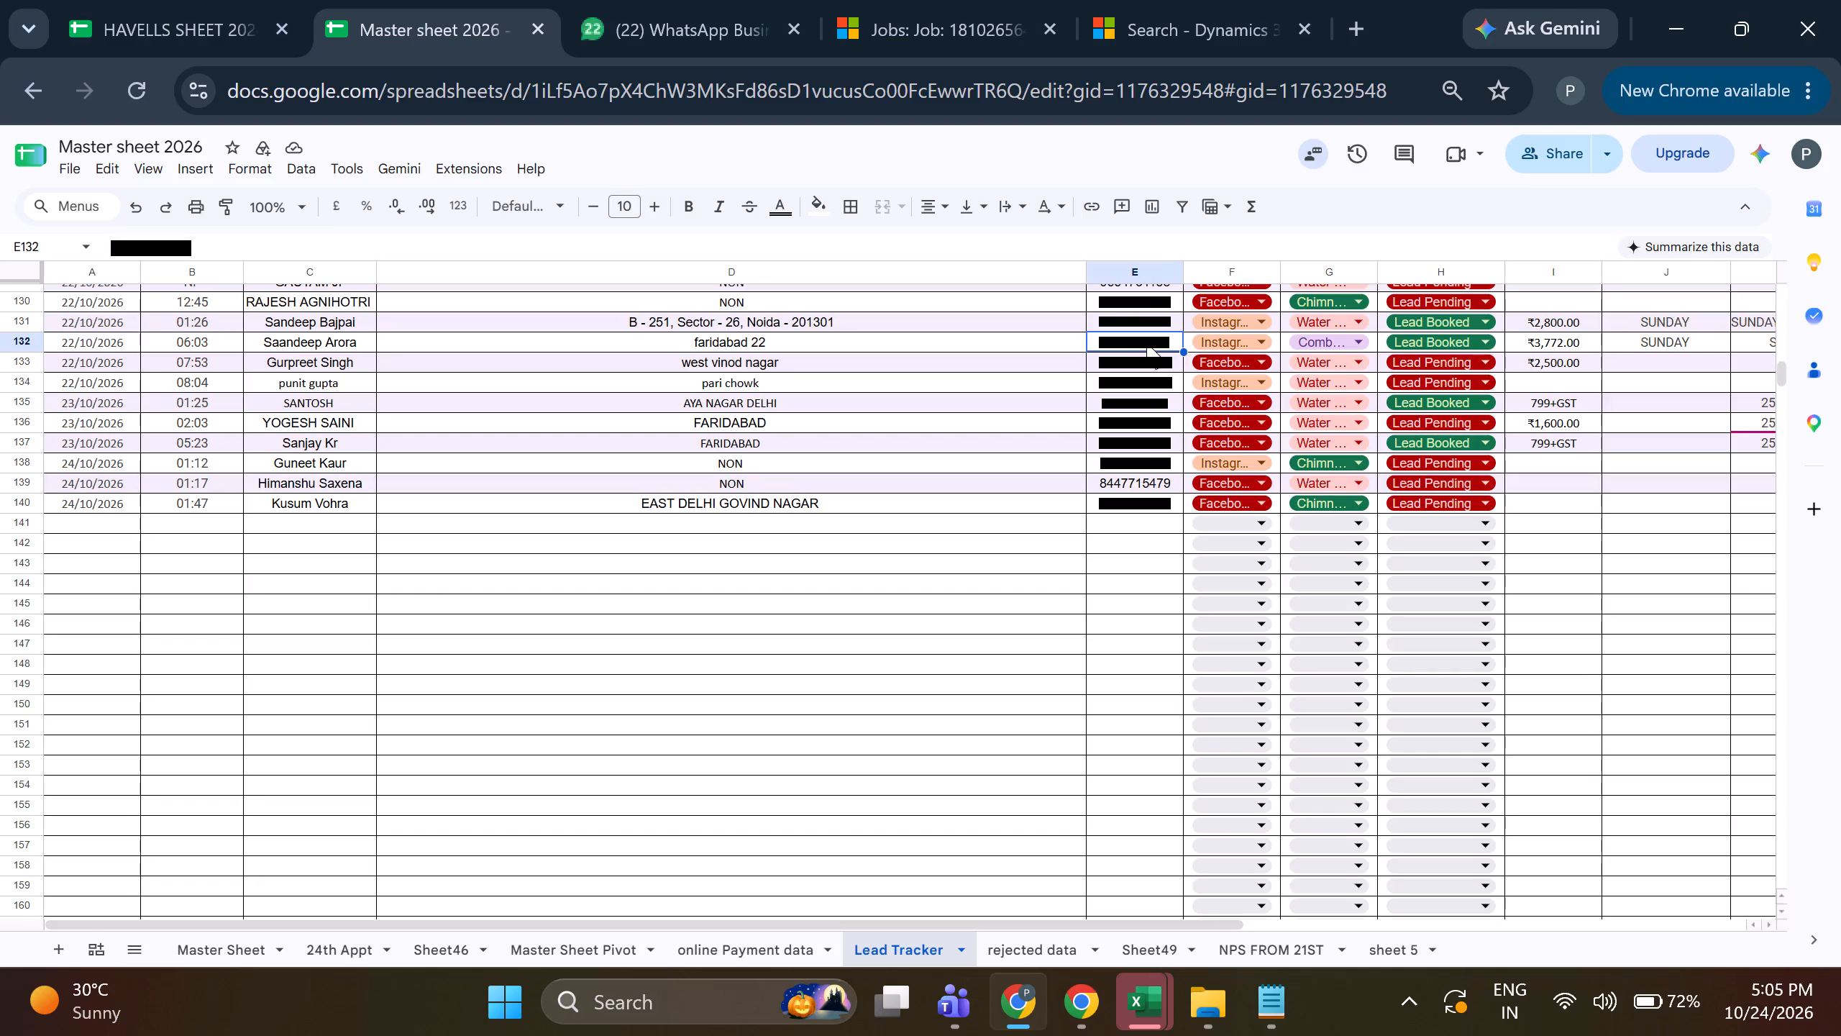
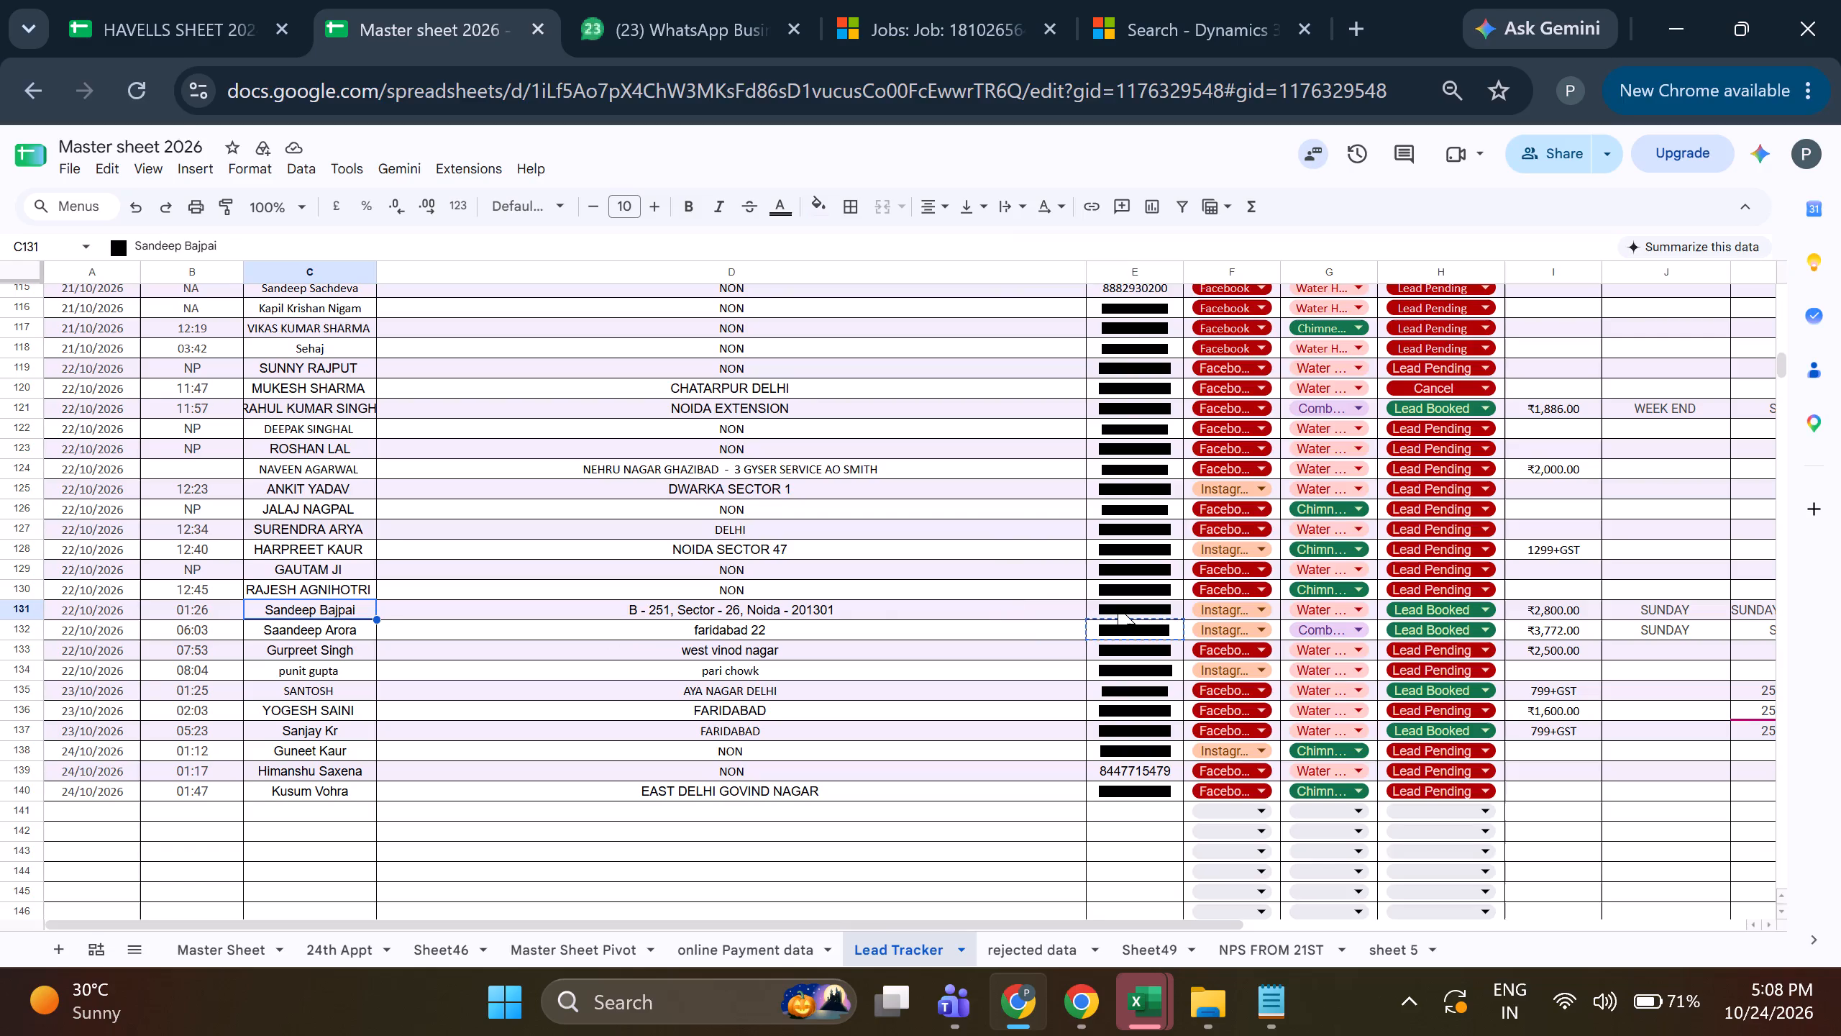
Check the contact number and the charge amount of the row 131 lead in the Lead Tracker.
{"action": "left_click", "coordinate": [1118, 606]}
{"action": "left_click", "coordinate": [1575, 617]}
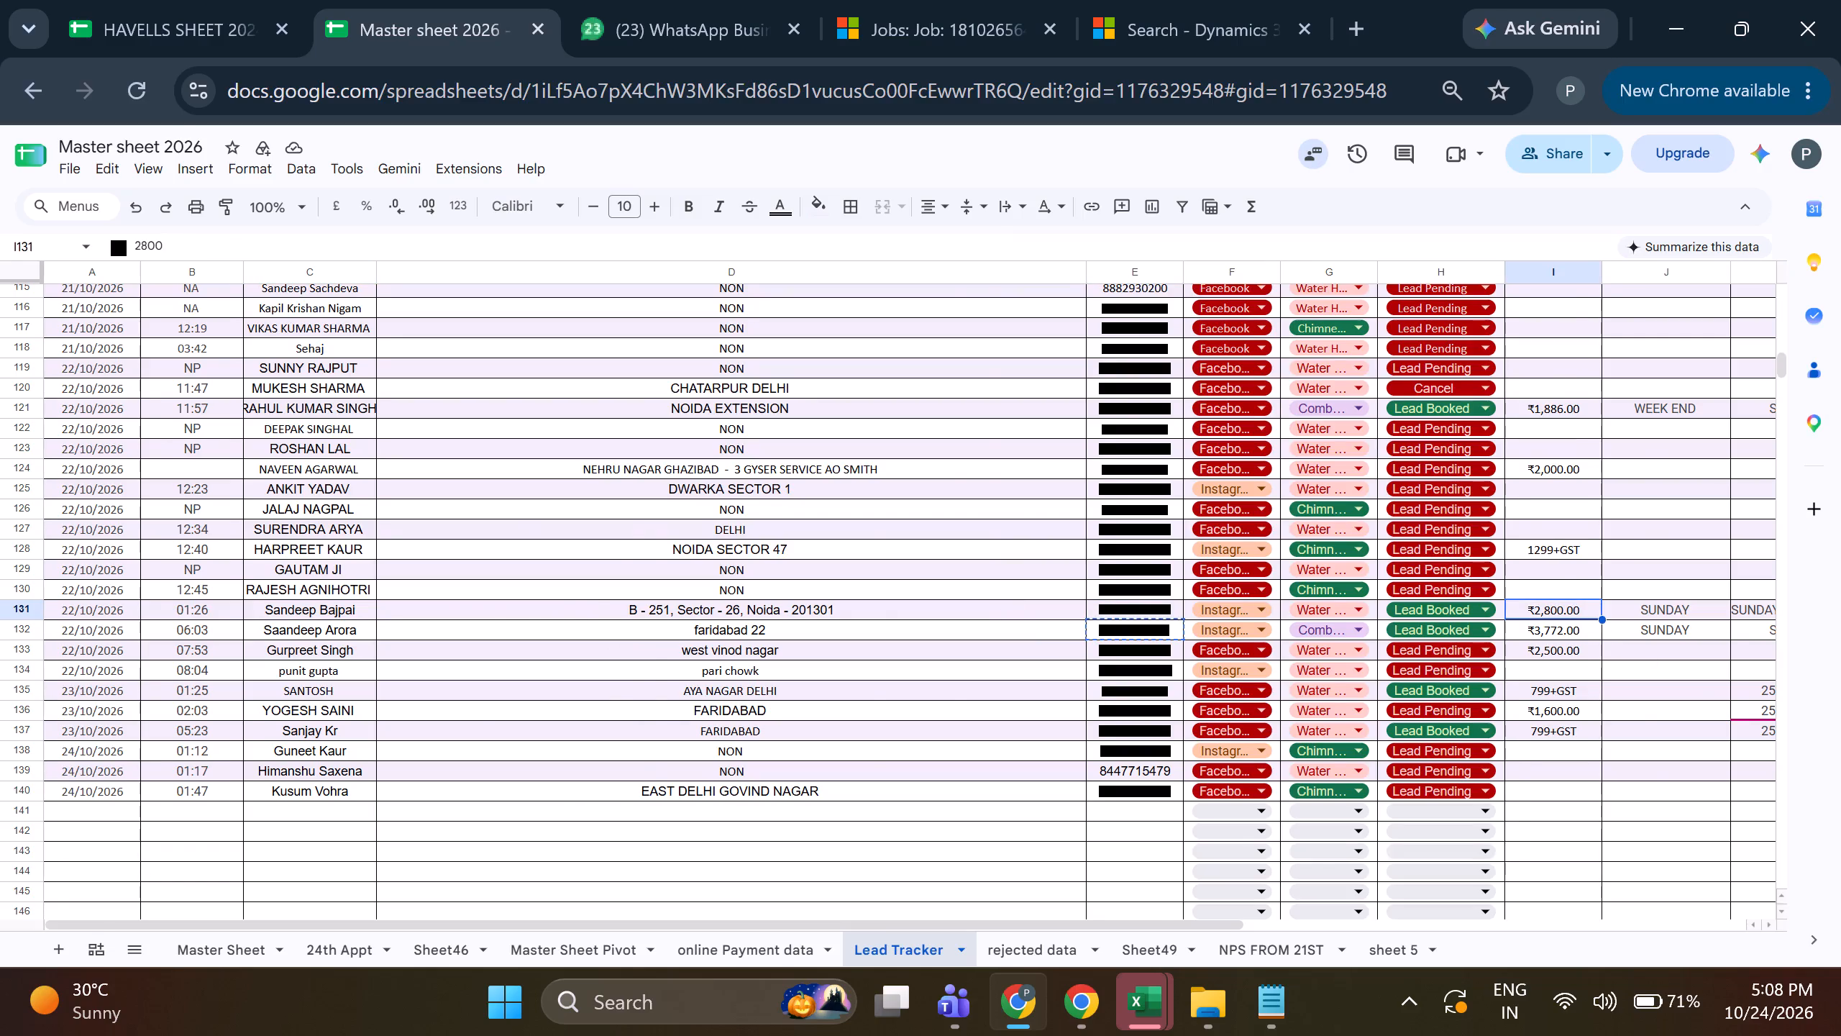
Check row 131 of the Lead Tracker across the working days, appointment date, engineer and the empty last columns.
{"action": "key", "text": "Right"}
{"action": "key", "text": "Right"}
{"action": "key", "text": "Right"}
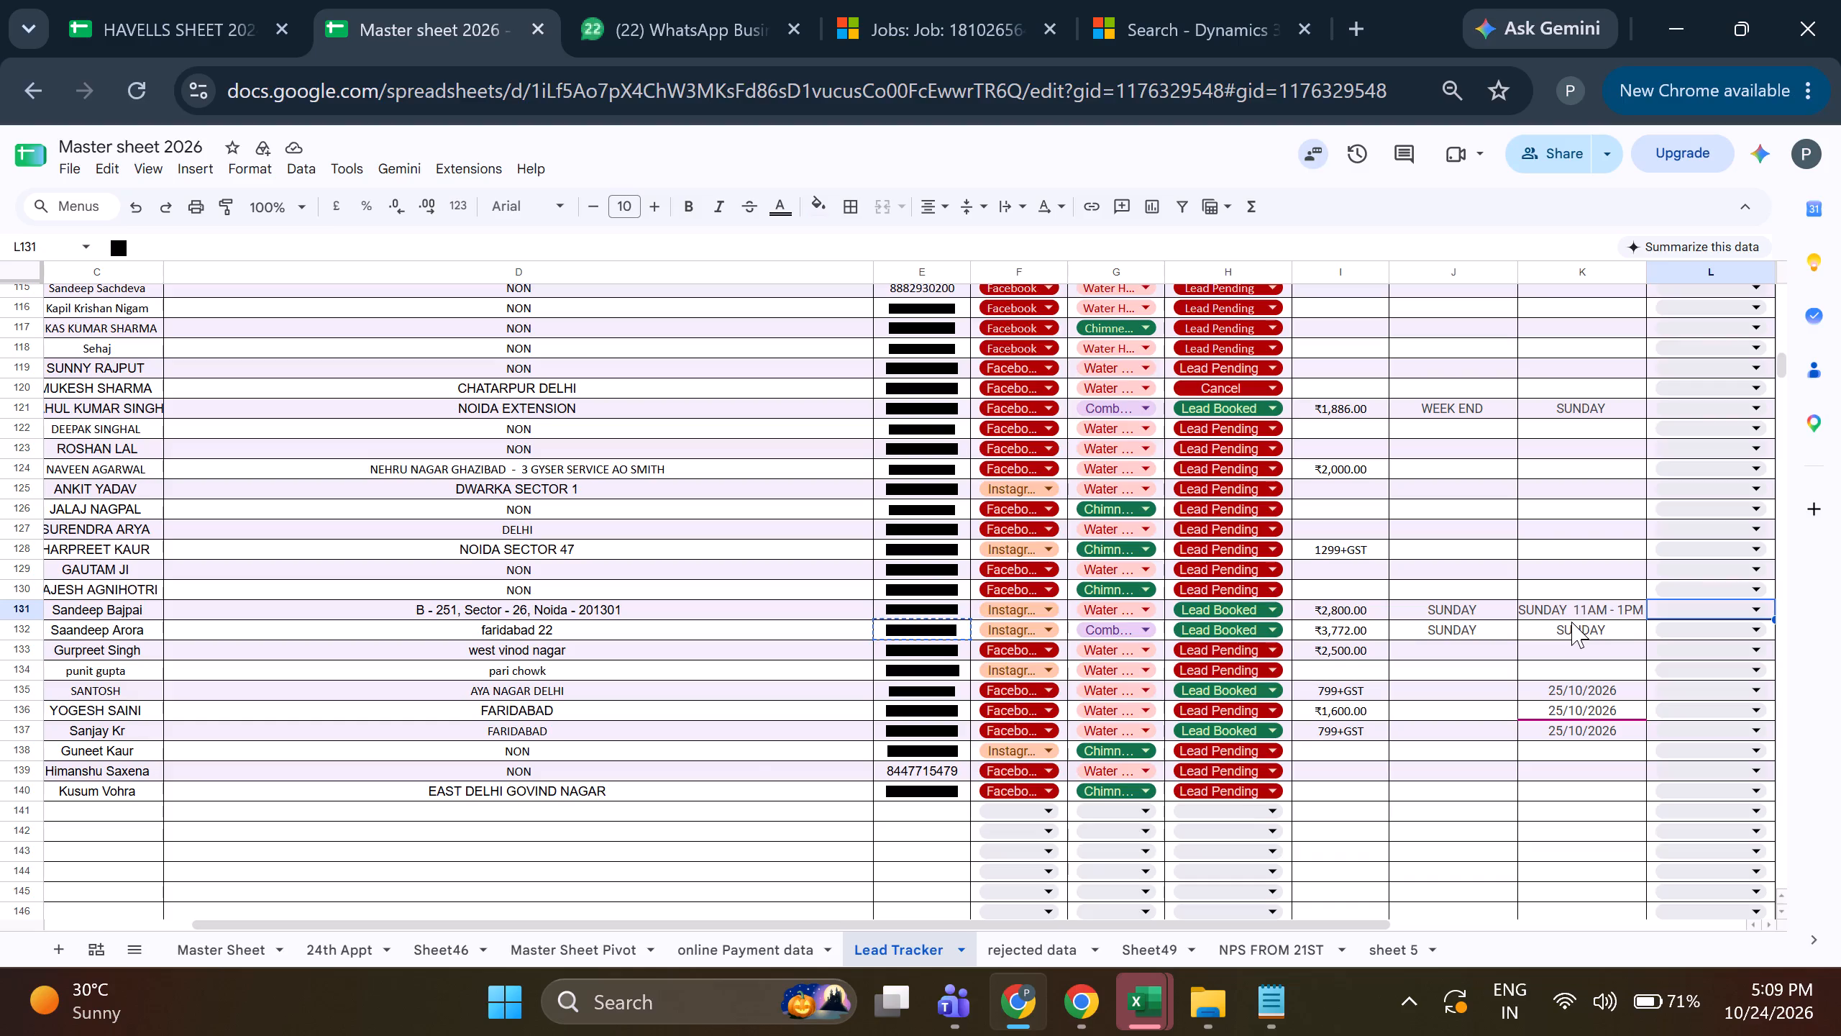
{"action": "key", "text": "Left"}
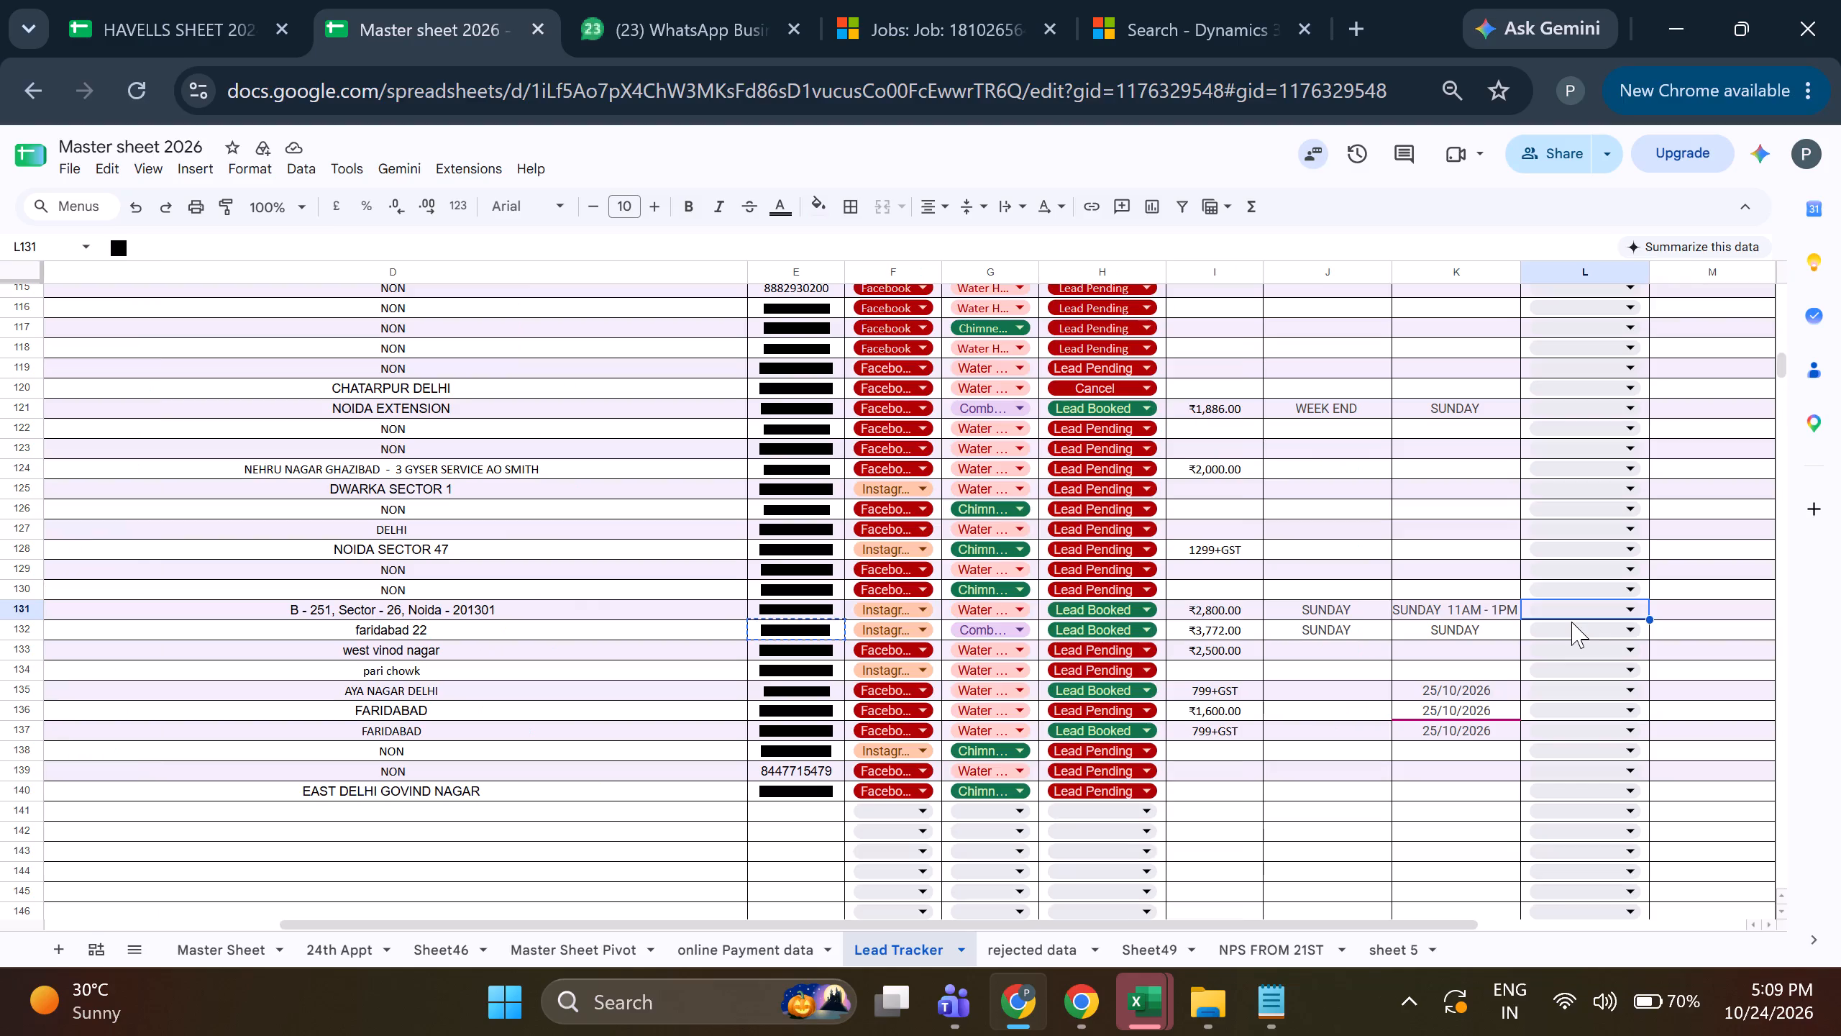
{"action": "key", "text": "Left"}
{"action": "key", "text": "Left"}
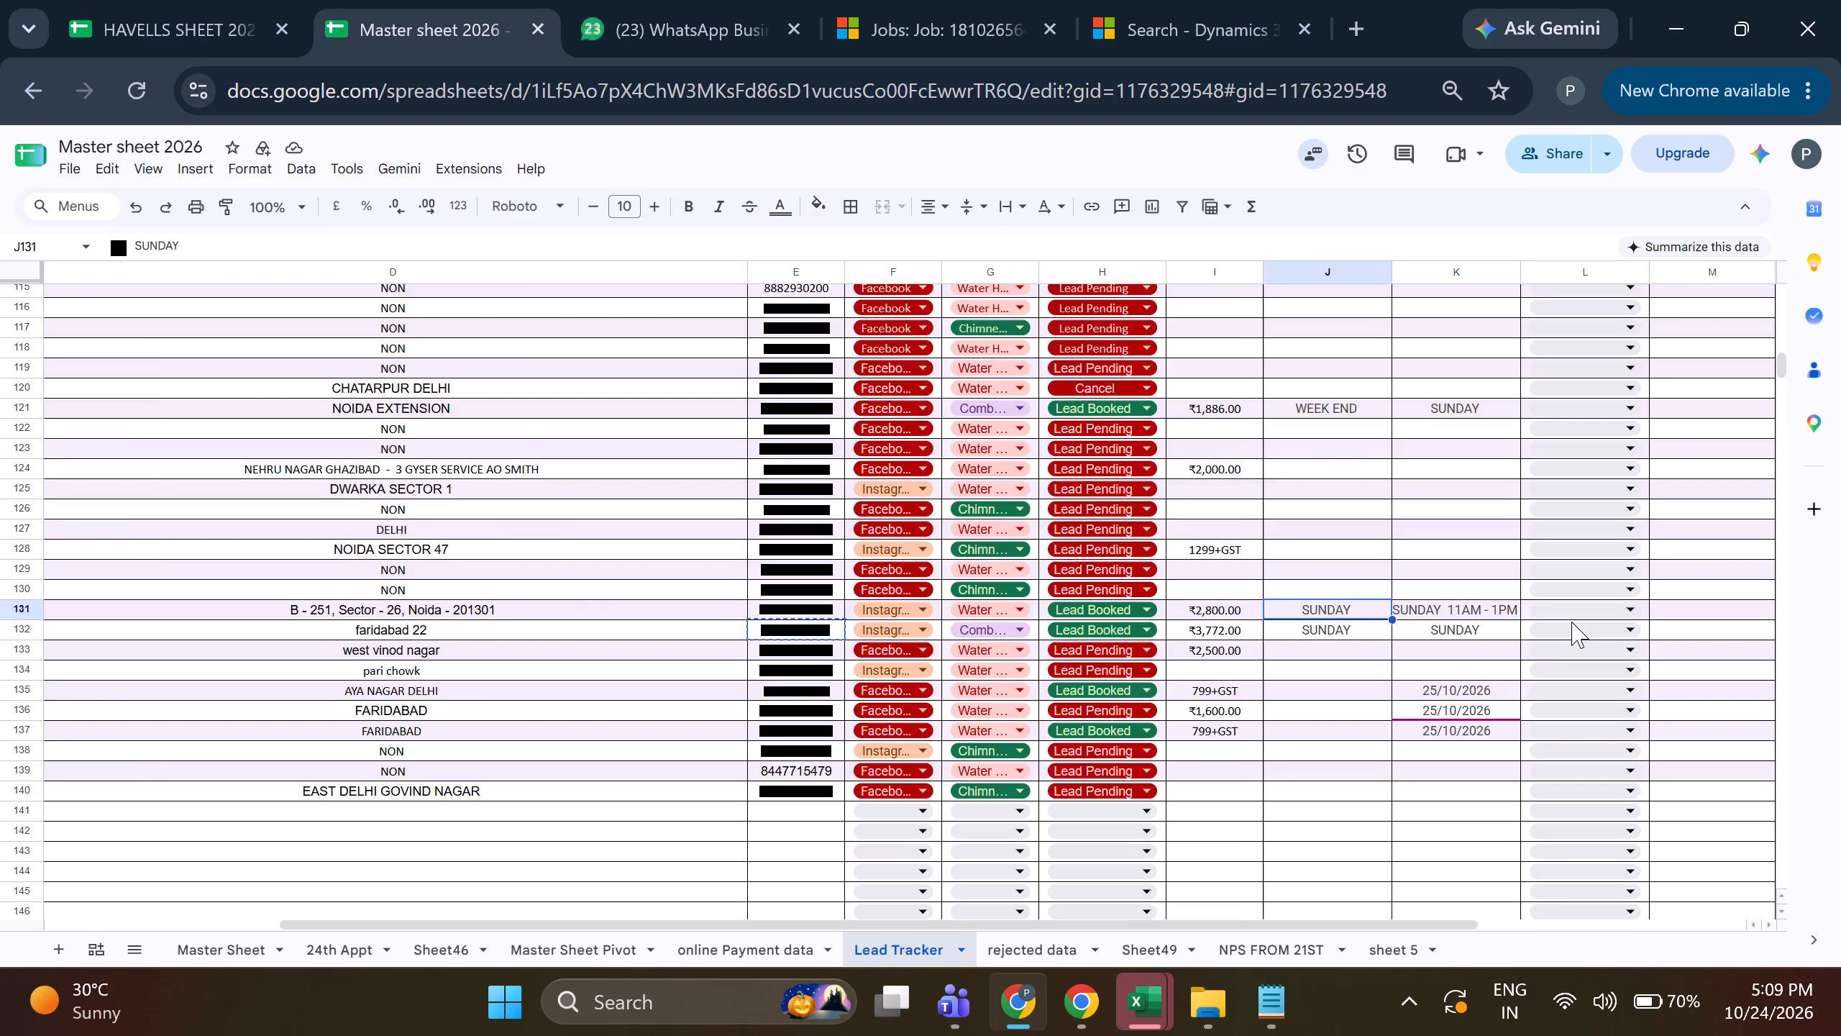
{"action": "key", "text": "Right"}
{"action": "key", "text": "Right"}
{"action": "key", "text": "Right"}
{"action": "key", "text": "Right"}
Replace the Lead Tracker's "Revenue Taken" column header with "token collected".
{"action": "scroll", "coordinate": [1571, 622], "scroll_direction": "up", "scroll_amount": 8}
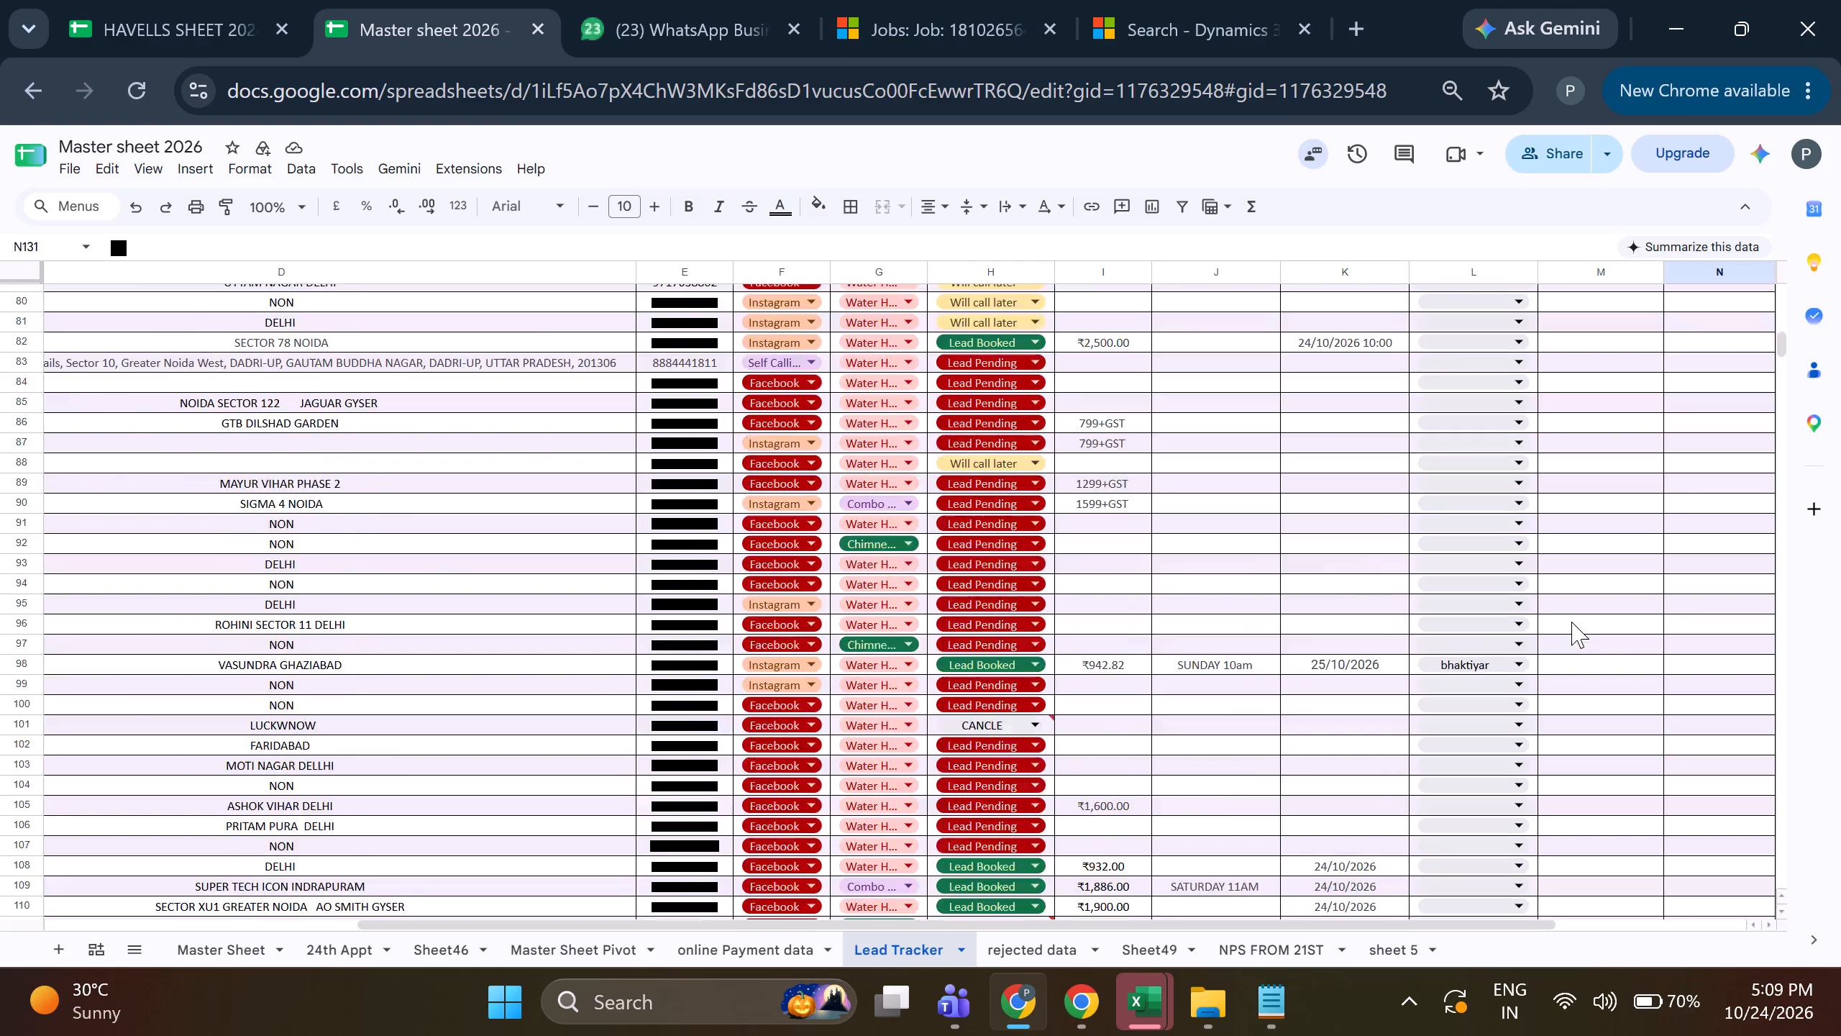
{"action": "scroll", "coordinate": [1571, 622], "scroll_direction": "up", "scroll_amount": 13}
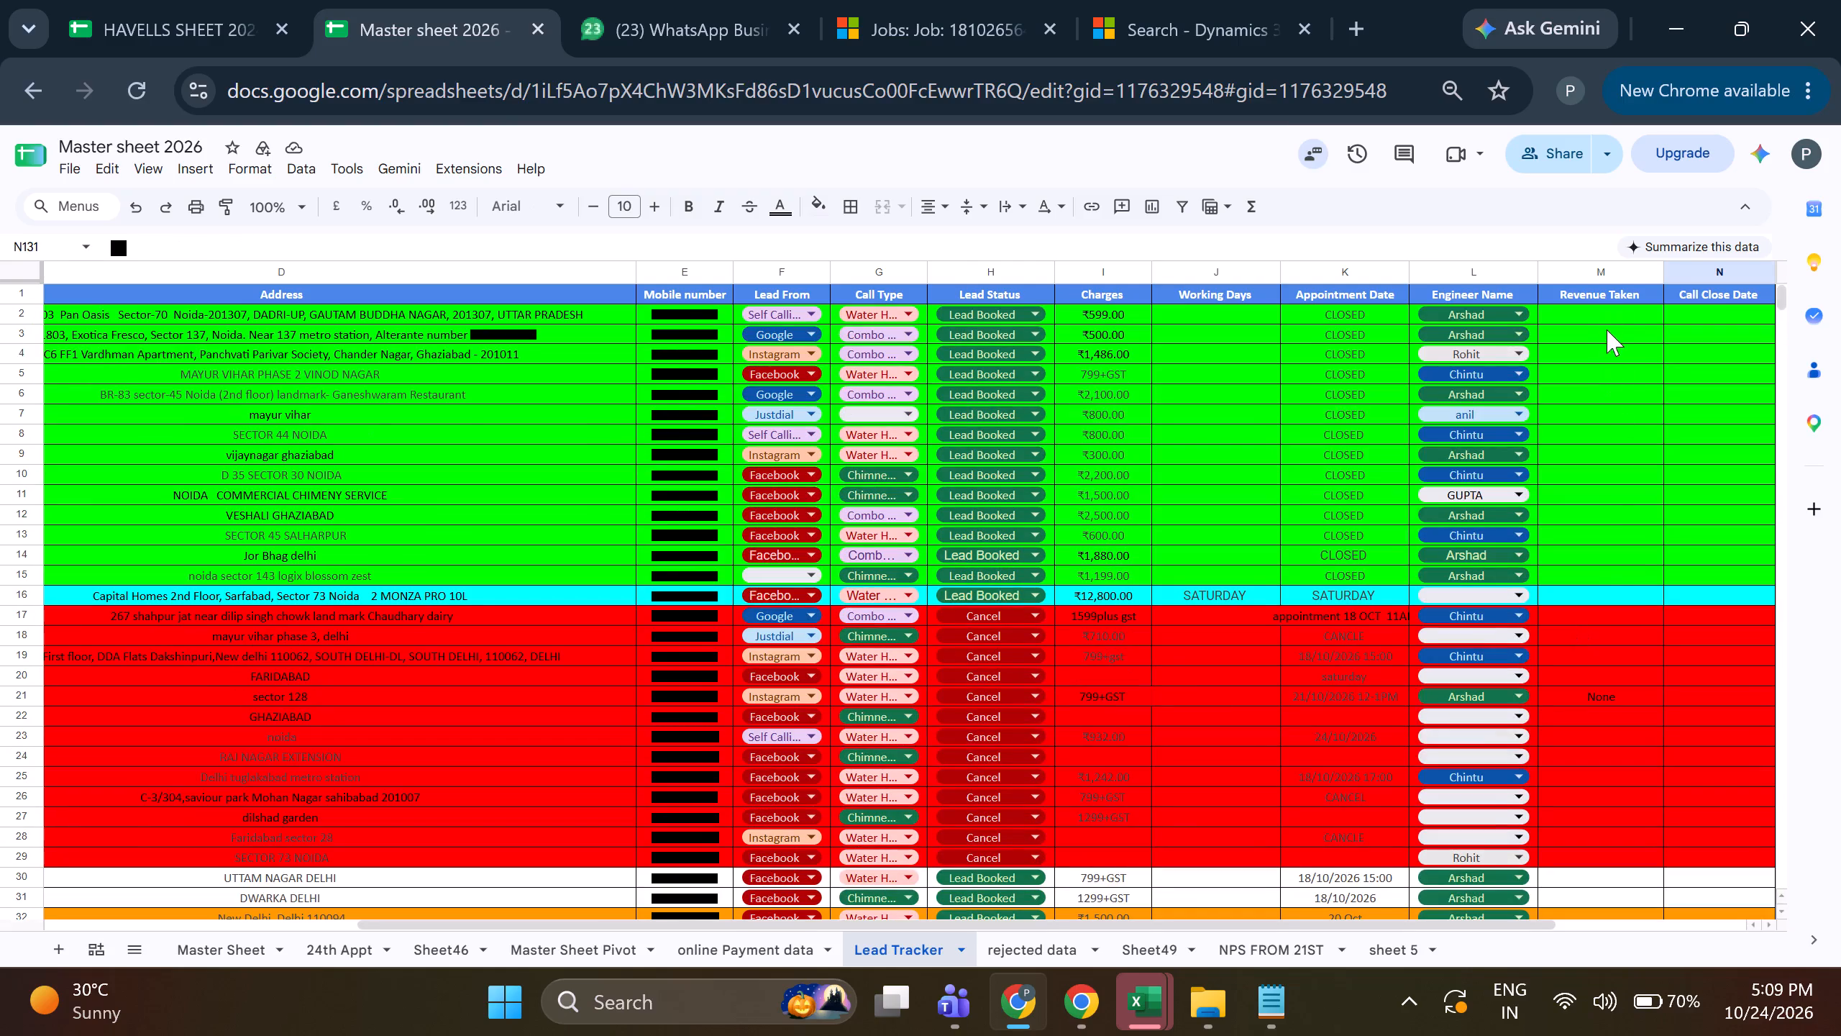
{"action": "scroll", "coordinate": [1604, 346], "scroll_direction": "down", "scroll_amount": 3}
{"action": "scroll", "coordinate": [1581, 635], "scroll_direction": "down", "scroll_amount": 2}
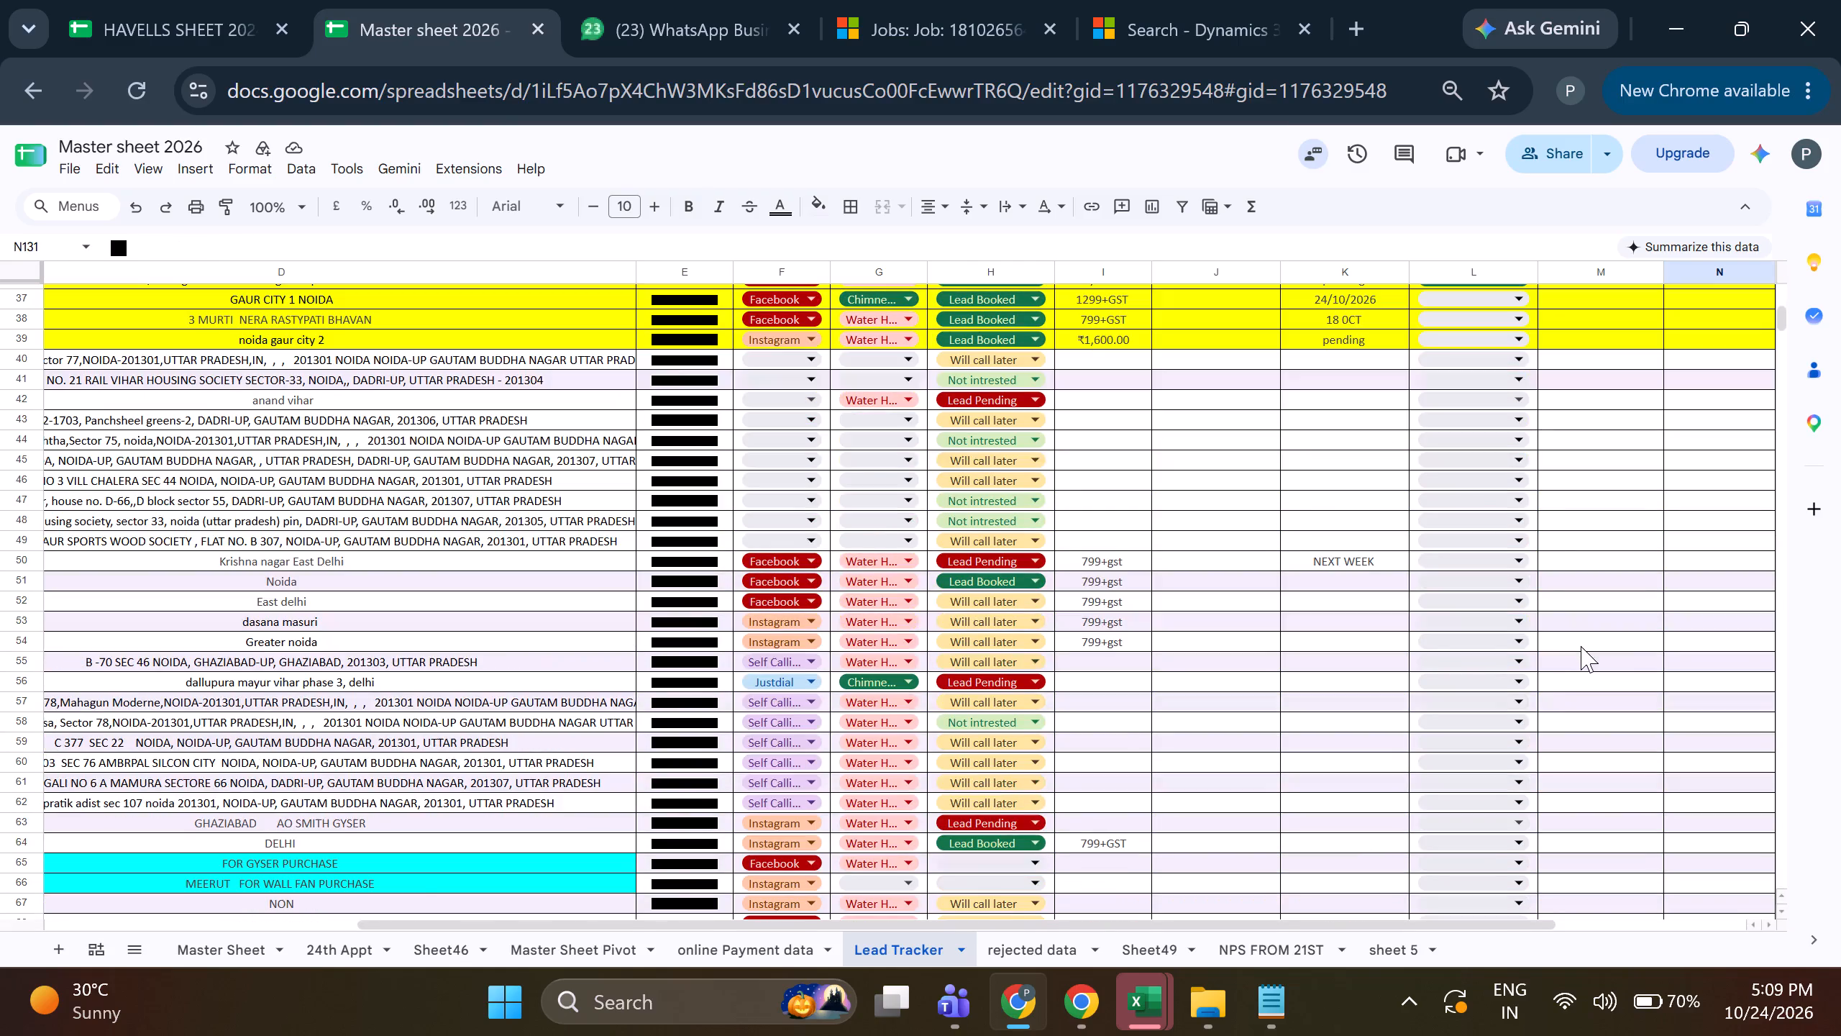
{"action": "scroll", "coordinate": [1551, 582], "scroll_direction": "up", "scroll_amount": 10}
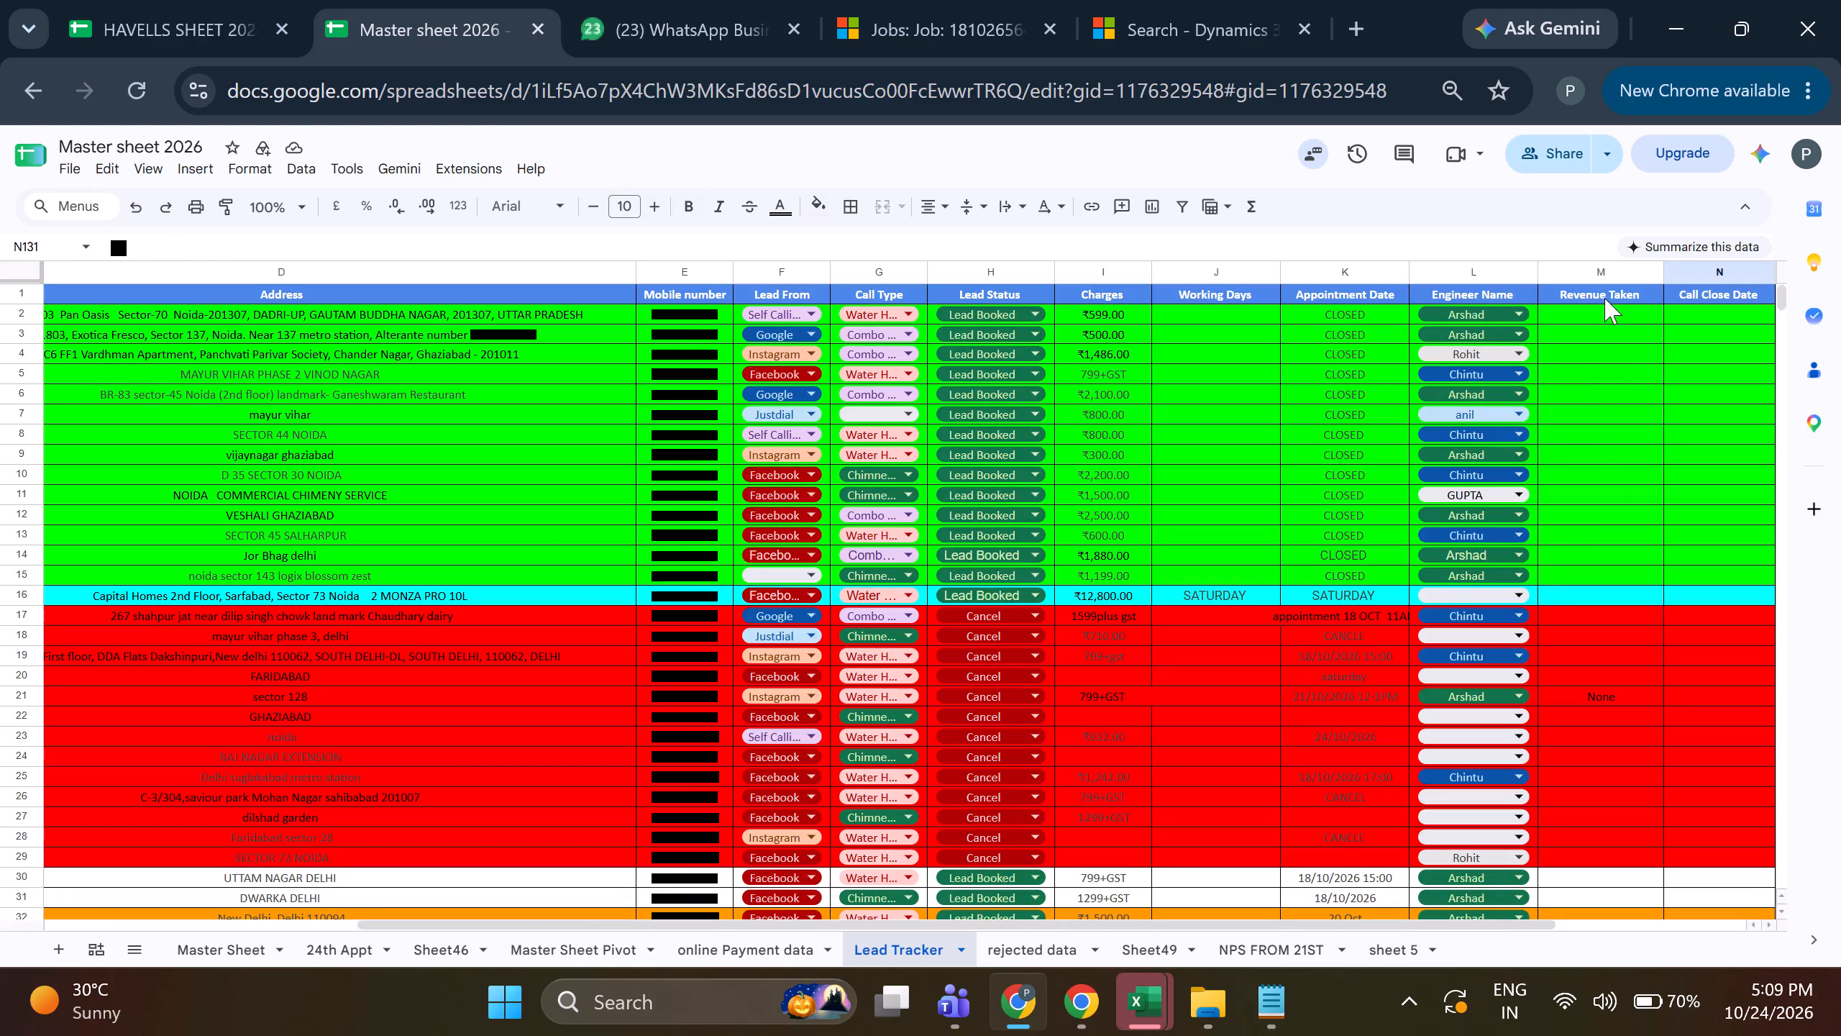
{"action": "triple_click", "coordinate": [1604, 298]}
{"action": "key", "text": "BackSpace"}
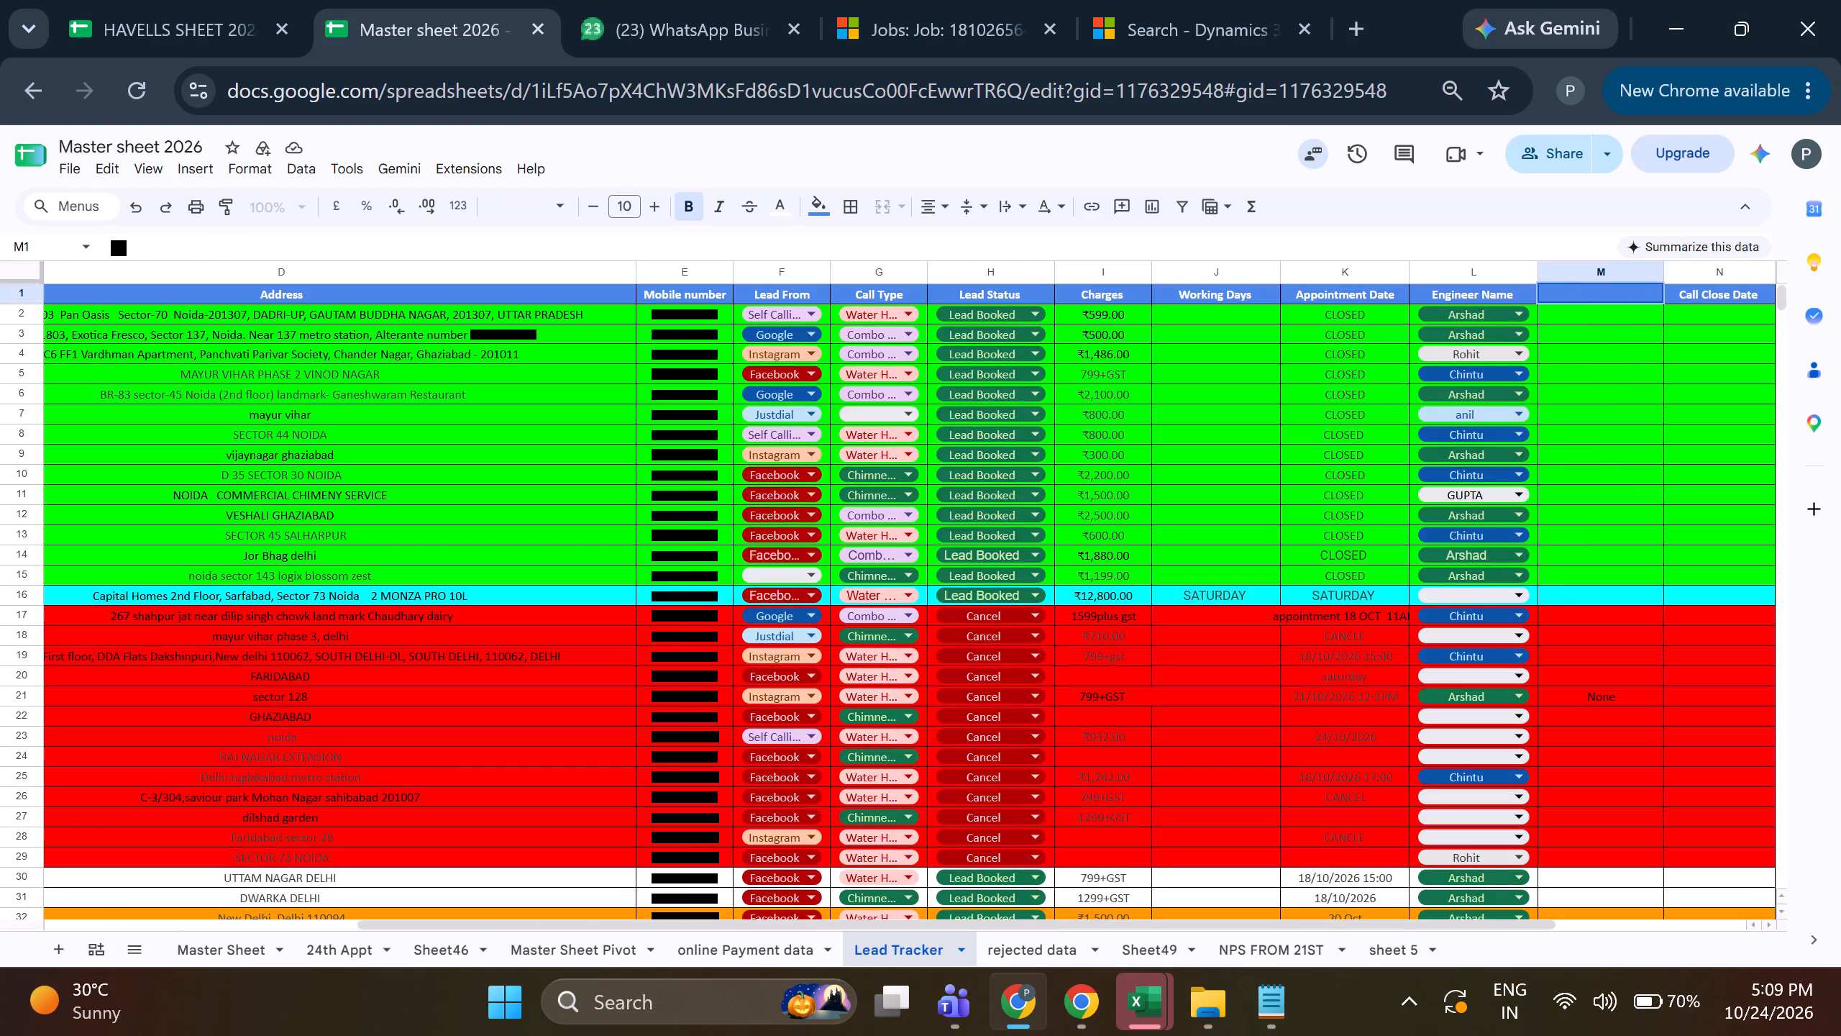
{"action": "type", "text": "token"}
{"action": "key", "text": "space"}
{"action": "type", "text": "collected"}
{"action": "key", "text": "space"}
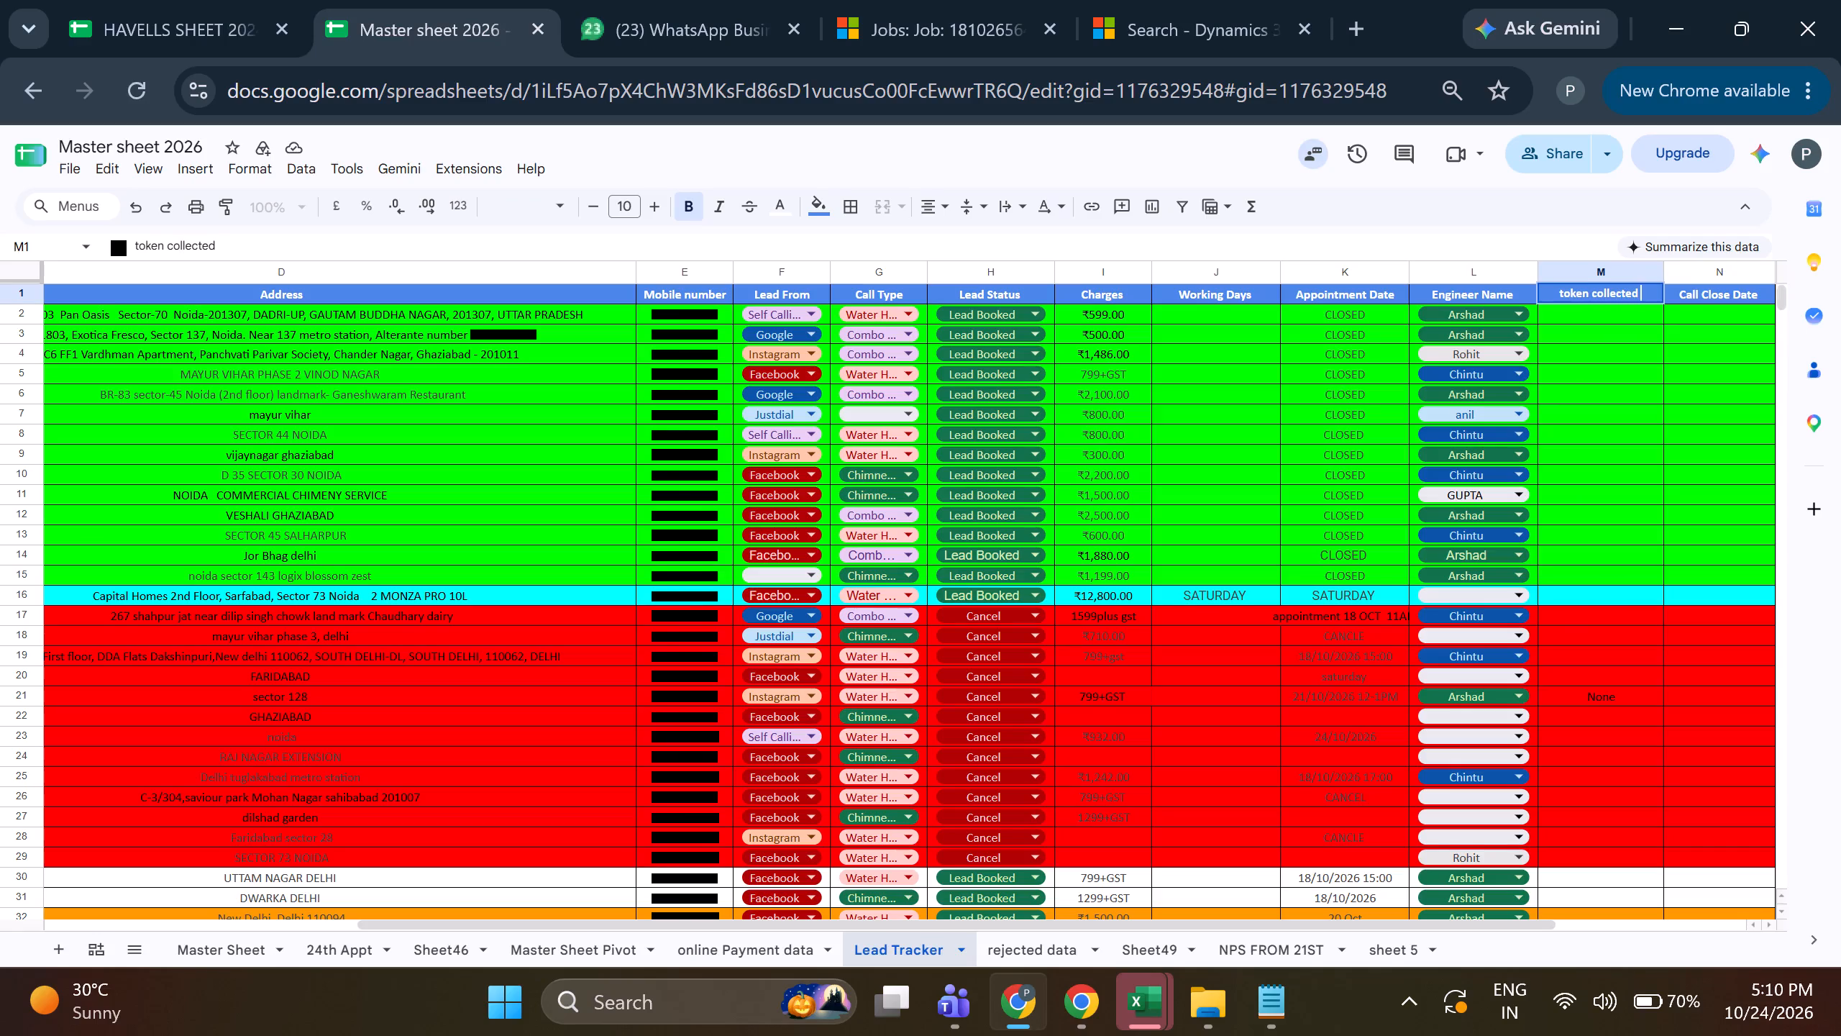
{"action": "key", "text": "Return"}
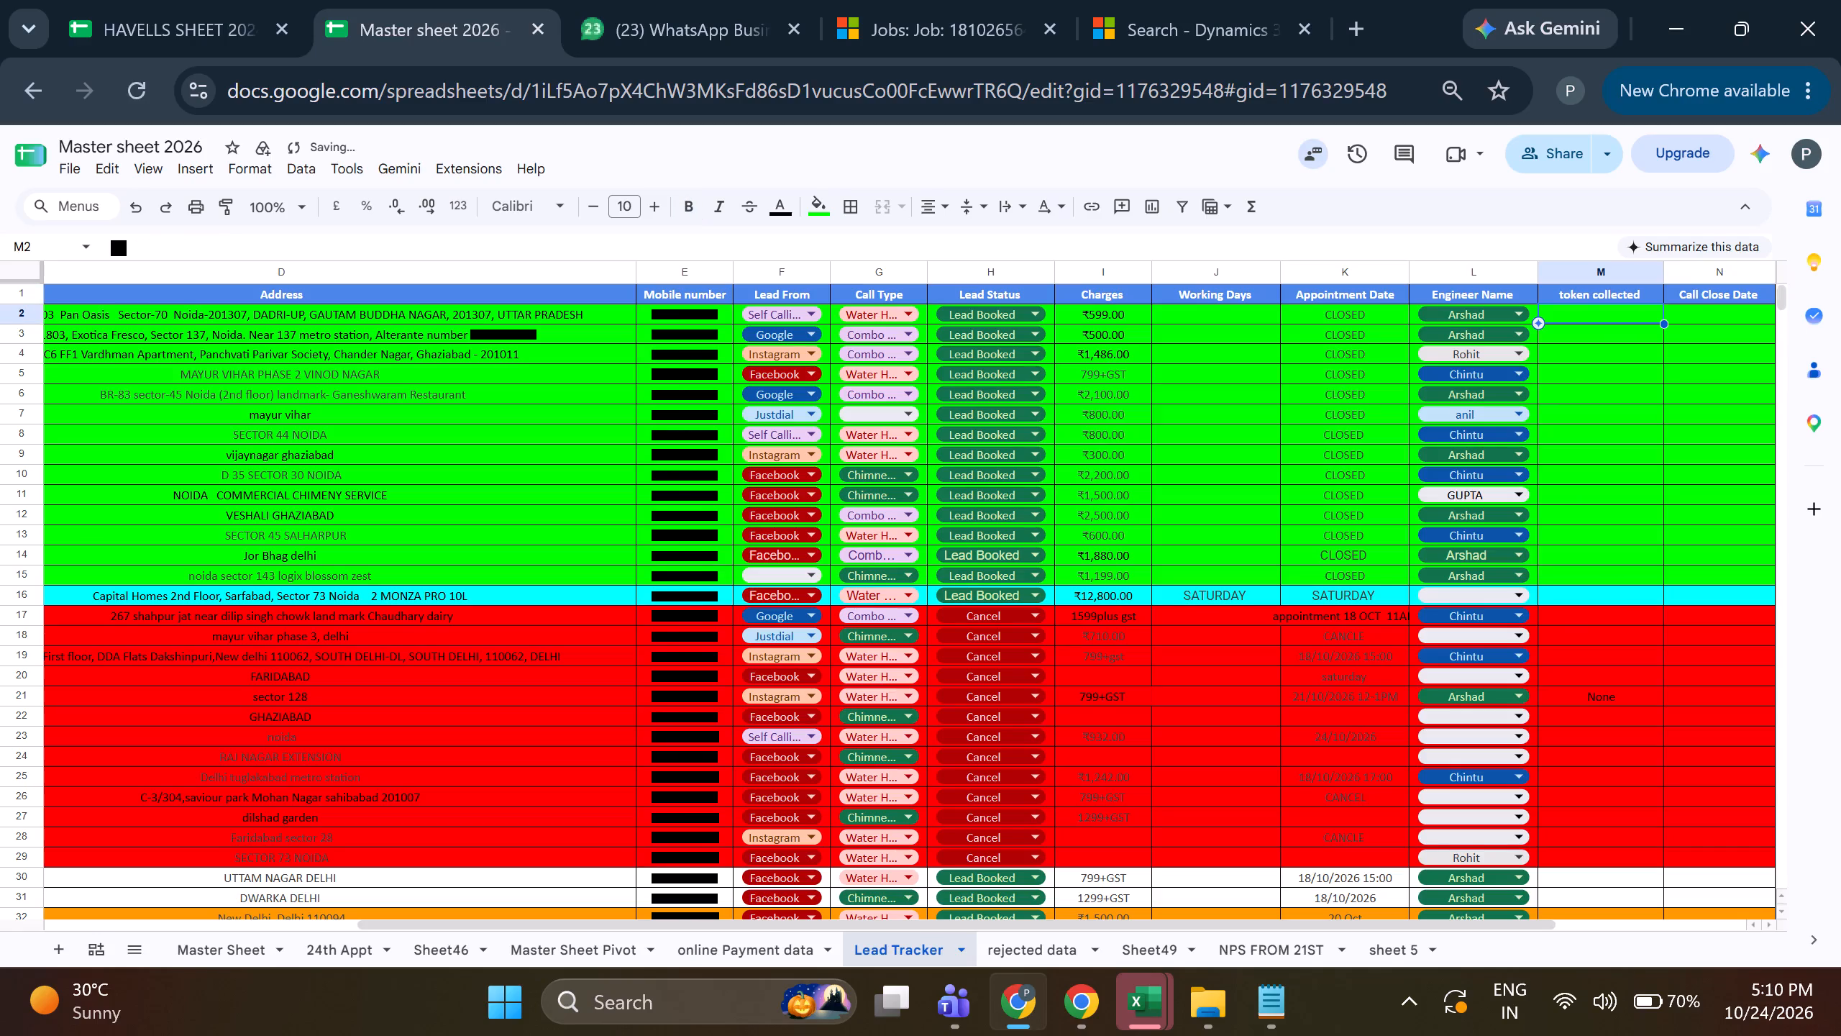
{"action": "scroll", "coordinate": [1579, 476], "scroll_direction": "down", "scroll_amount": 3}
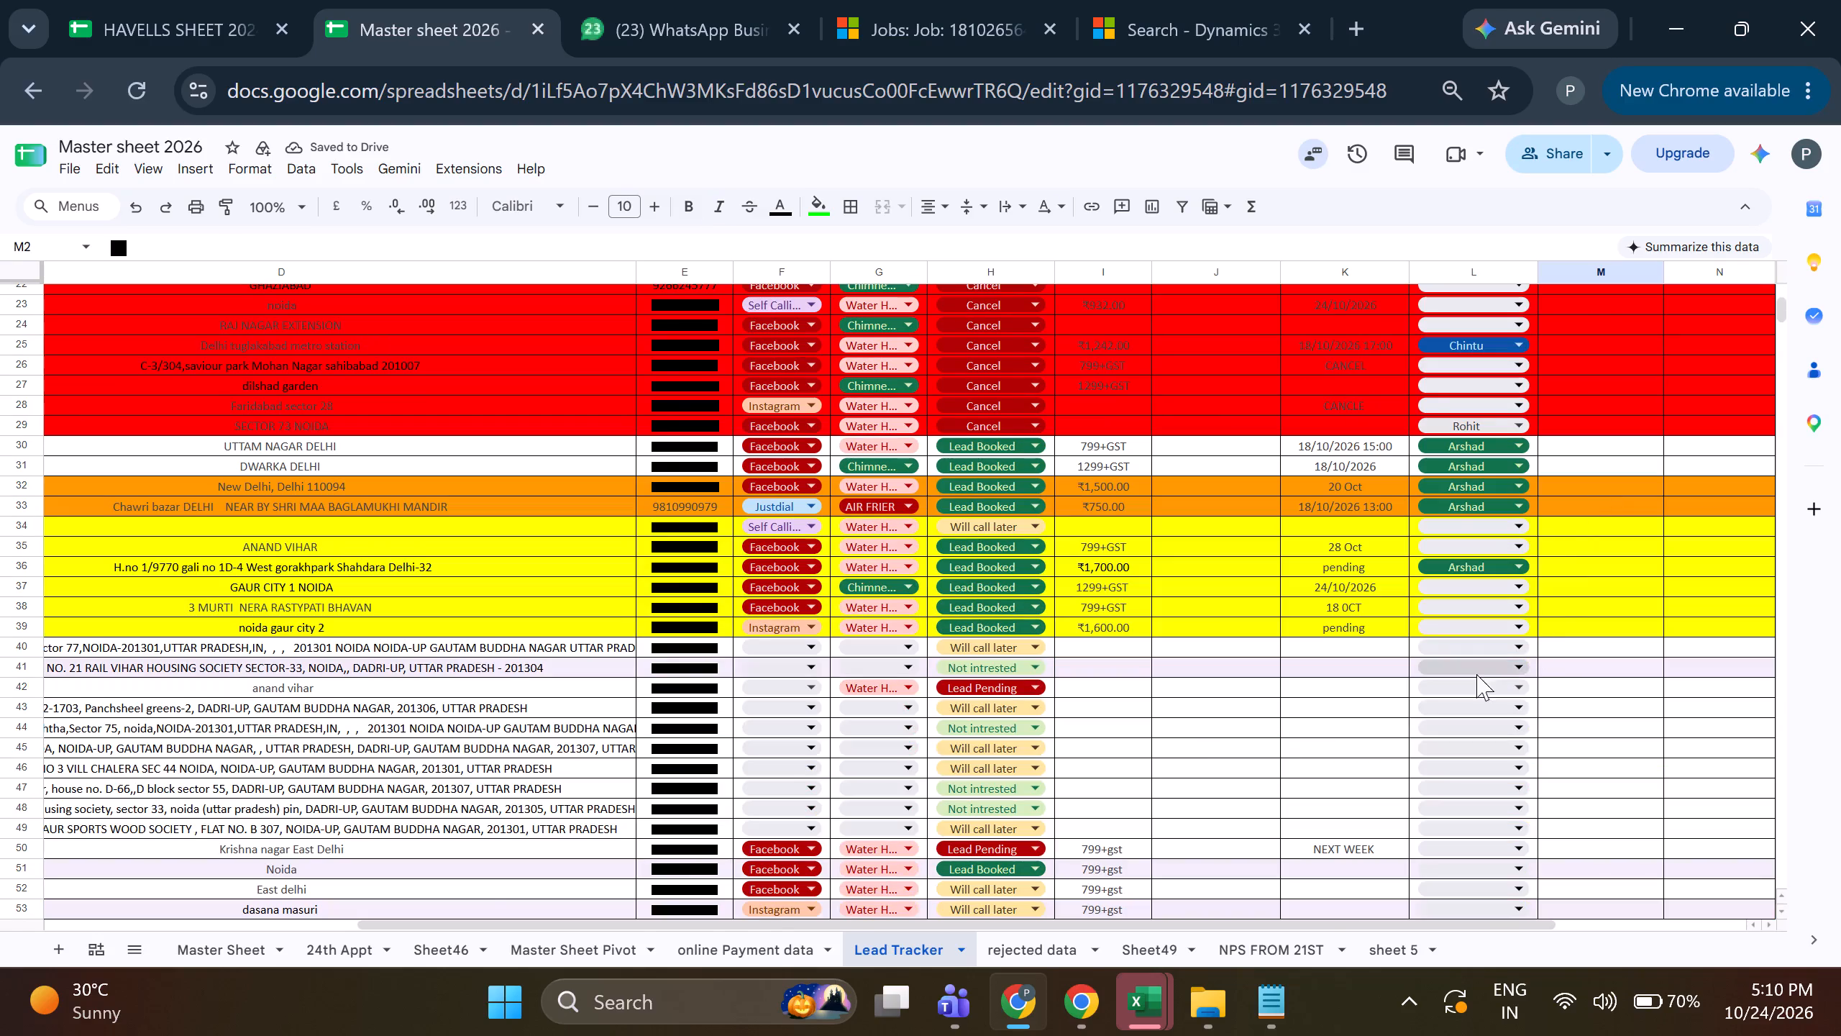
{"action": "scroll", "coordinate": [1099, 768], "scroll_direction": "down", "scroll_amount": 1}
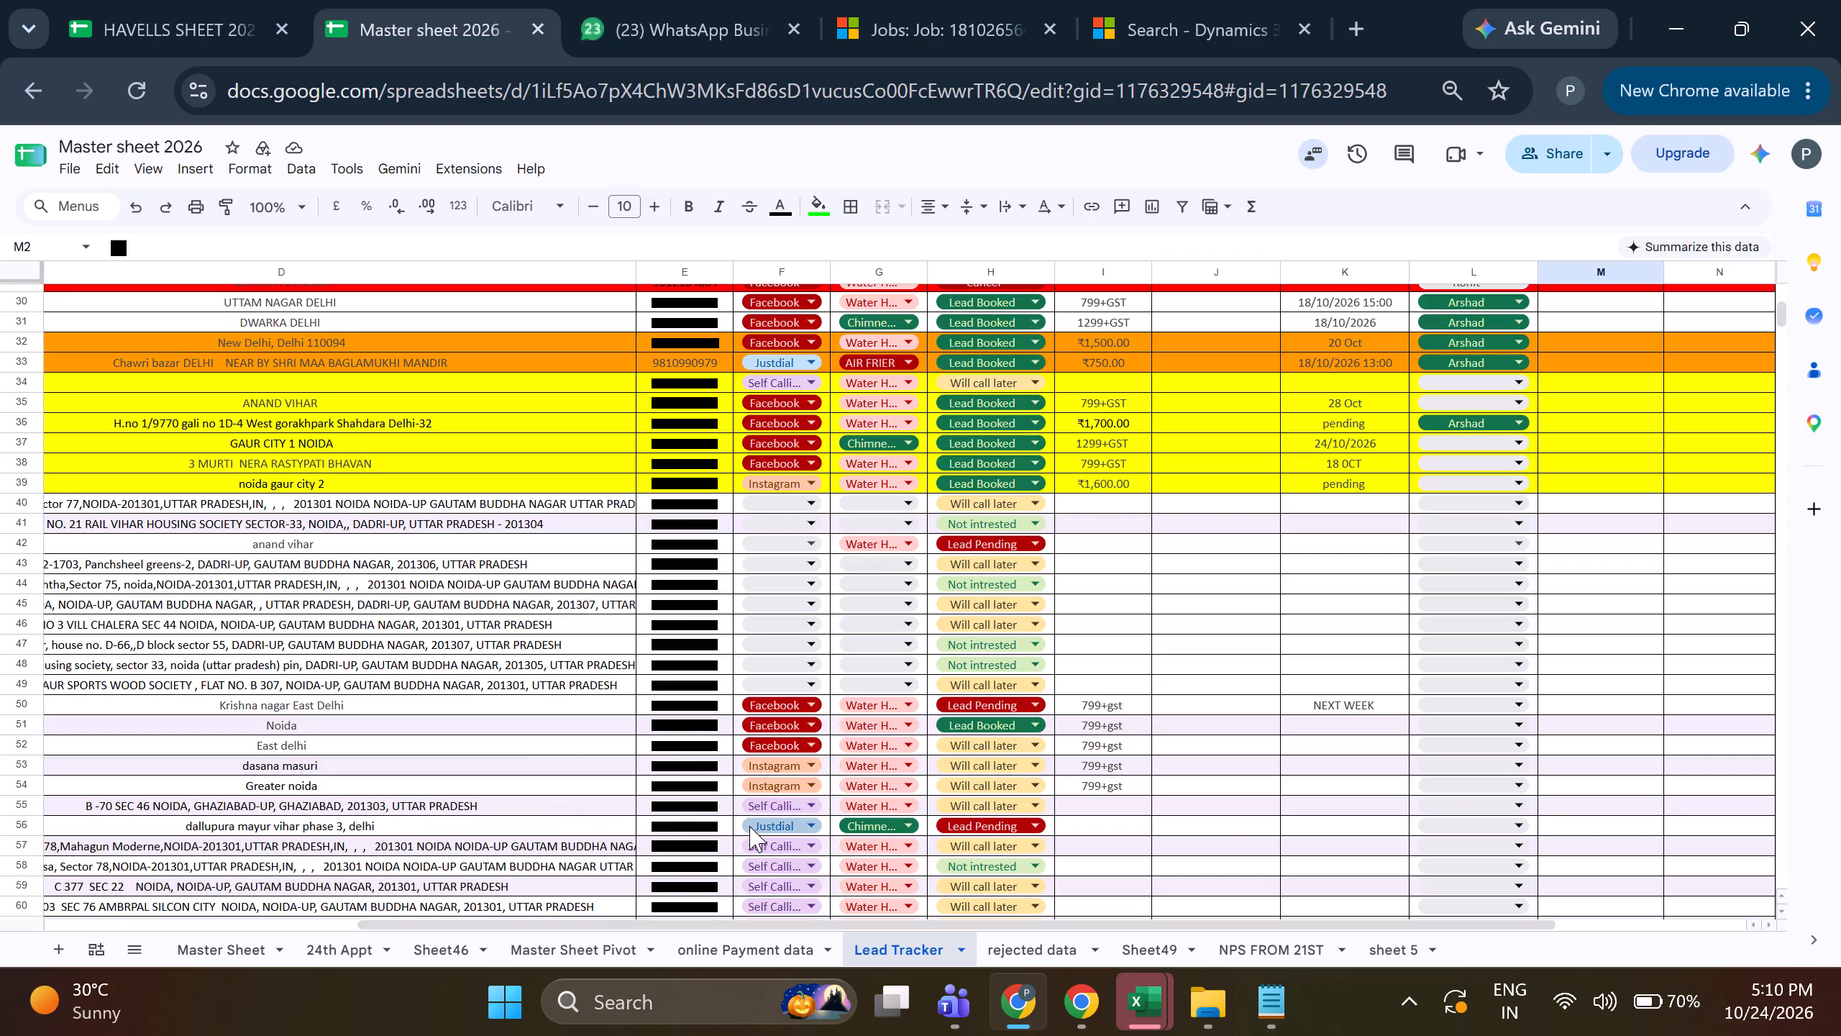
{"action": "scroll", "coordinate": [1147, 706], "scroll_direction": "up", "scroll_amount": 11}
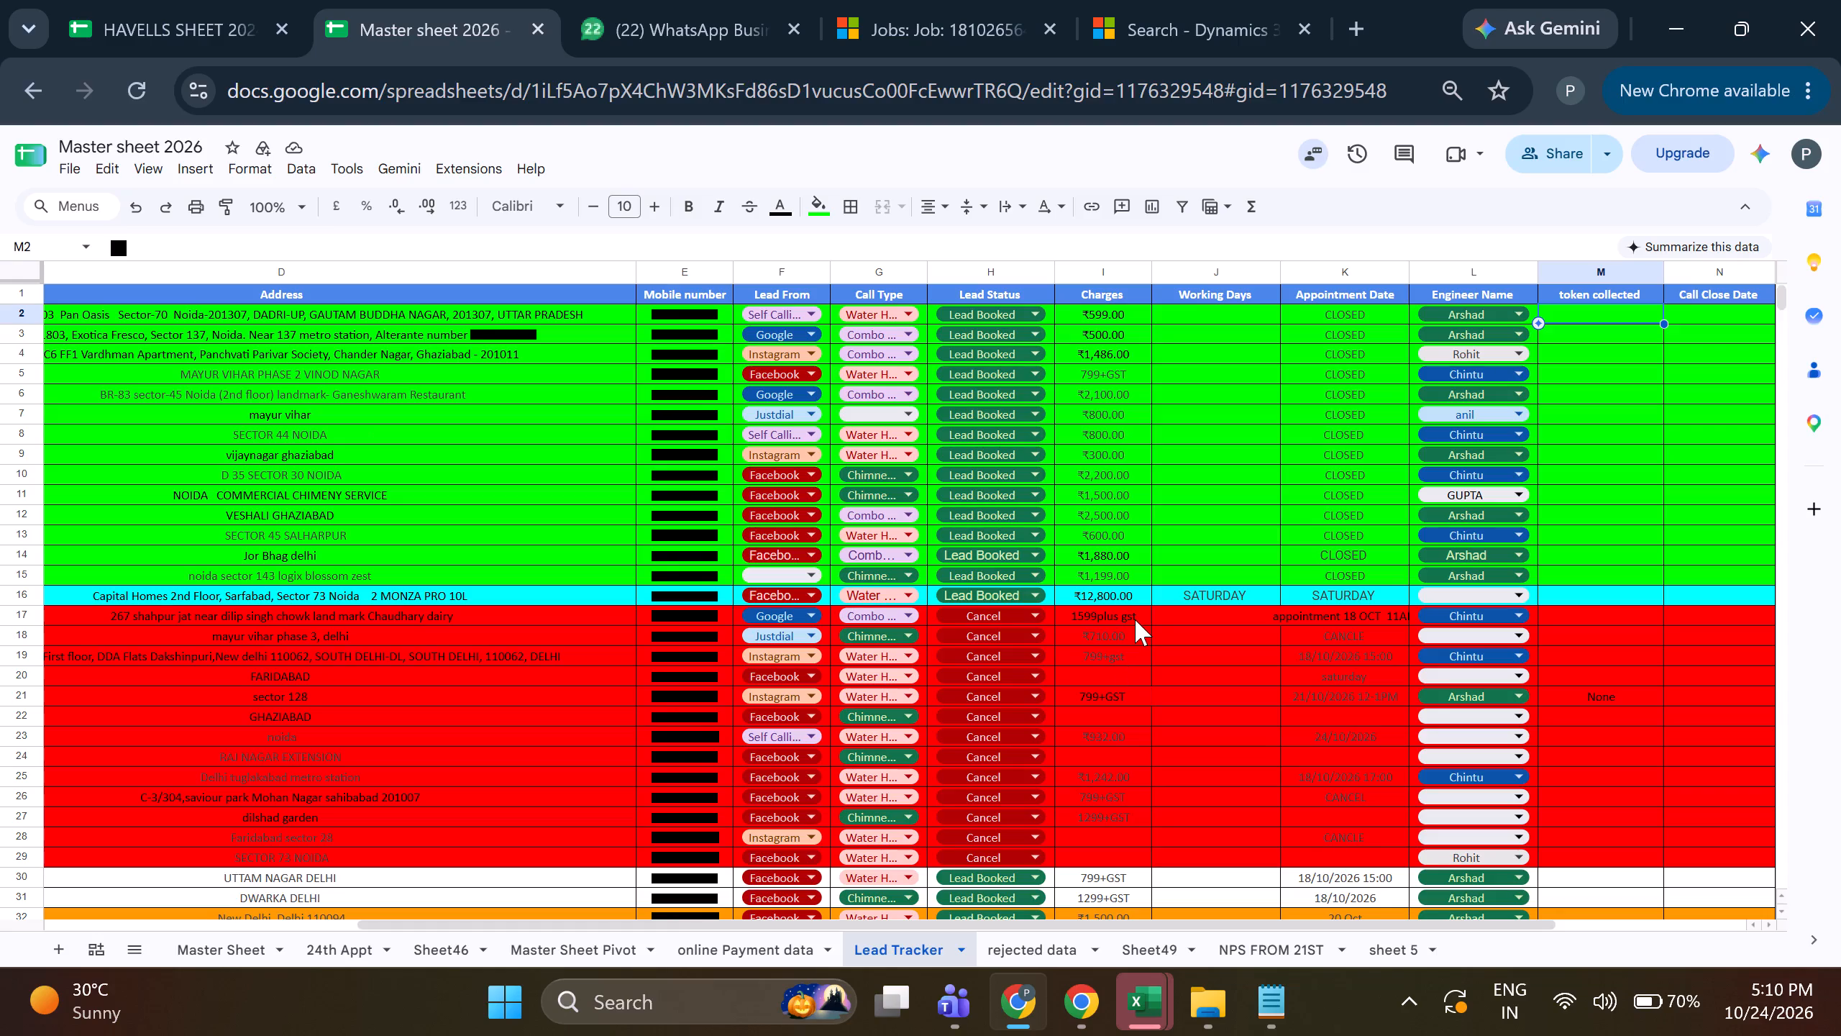
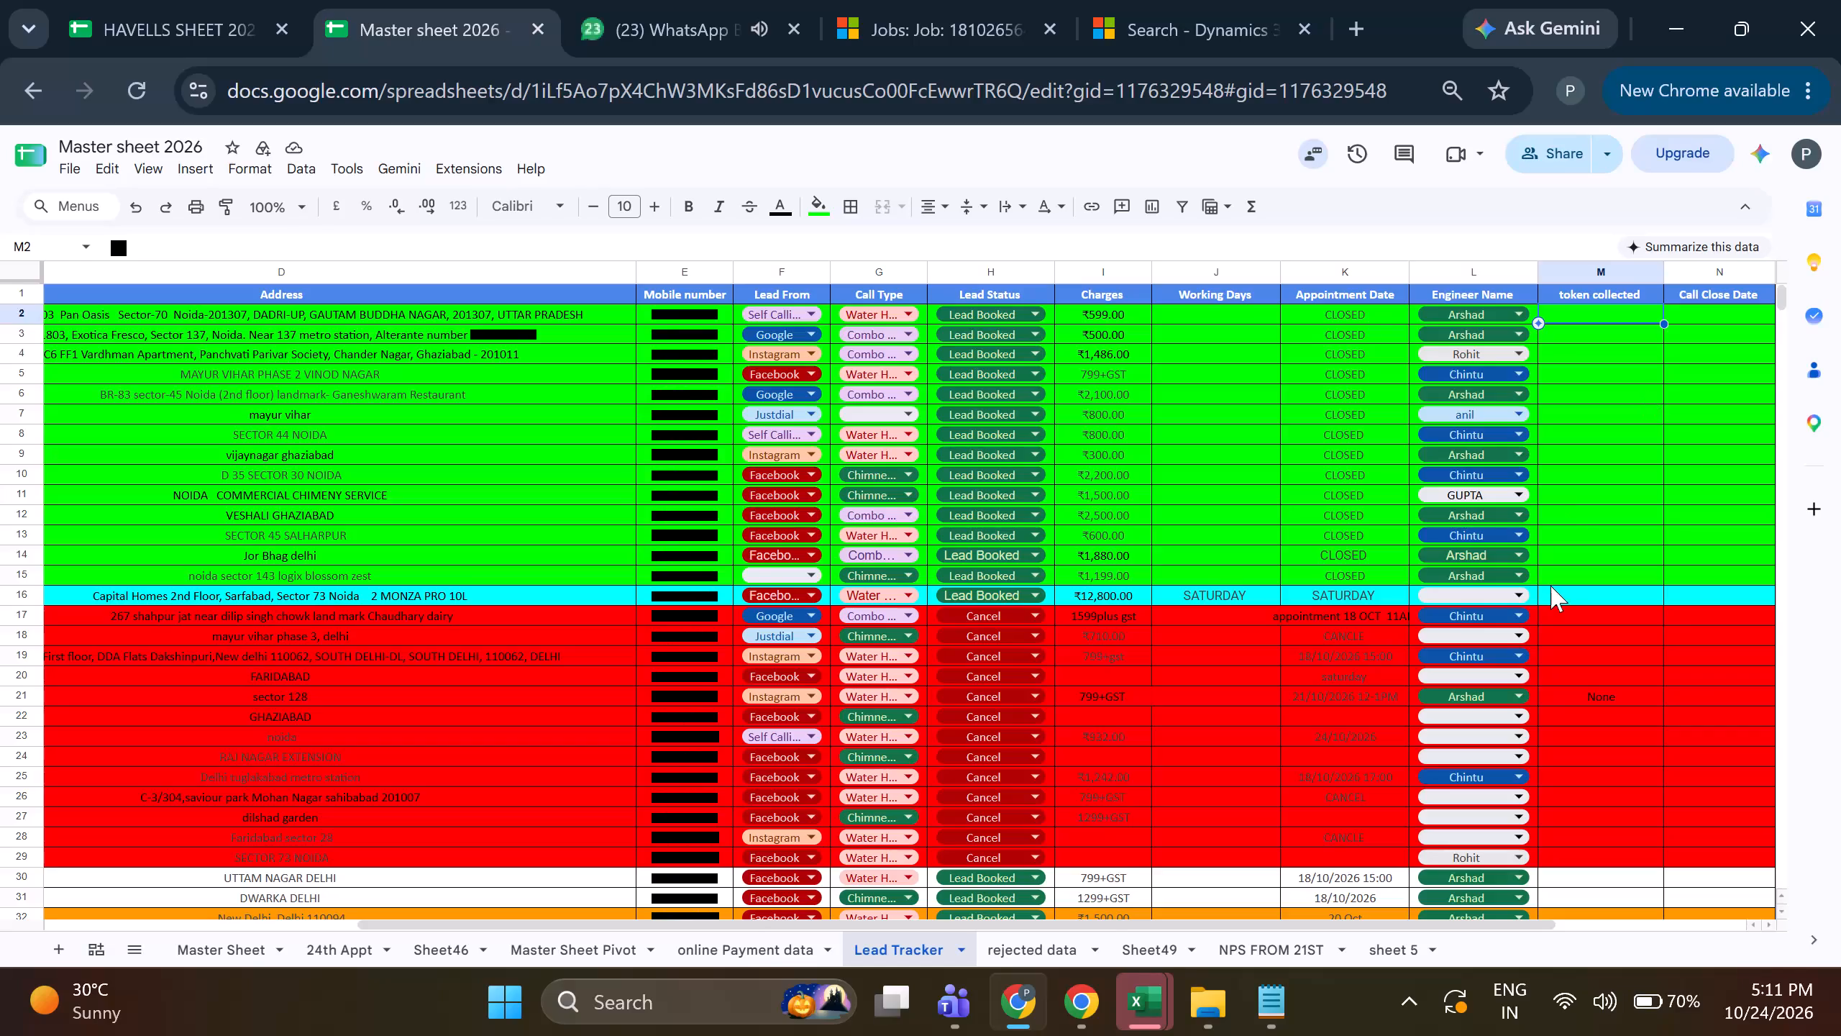
Enter 100 as the token collected for the Sector 26, Noida lead in row 131.
{"action": "scroll", "coordinate": [1550, 586], "scroll_direction": "down", "scroll_amount": 3}
{"action": "scroll", "coordinate": [826, 660], "scroll_direction": "down", "scroll_amount": 1}
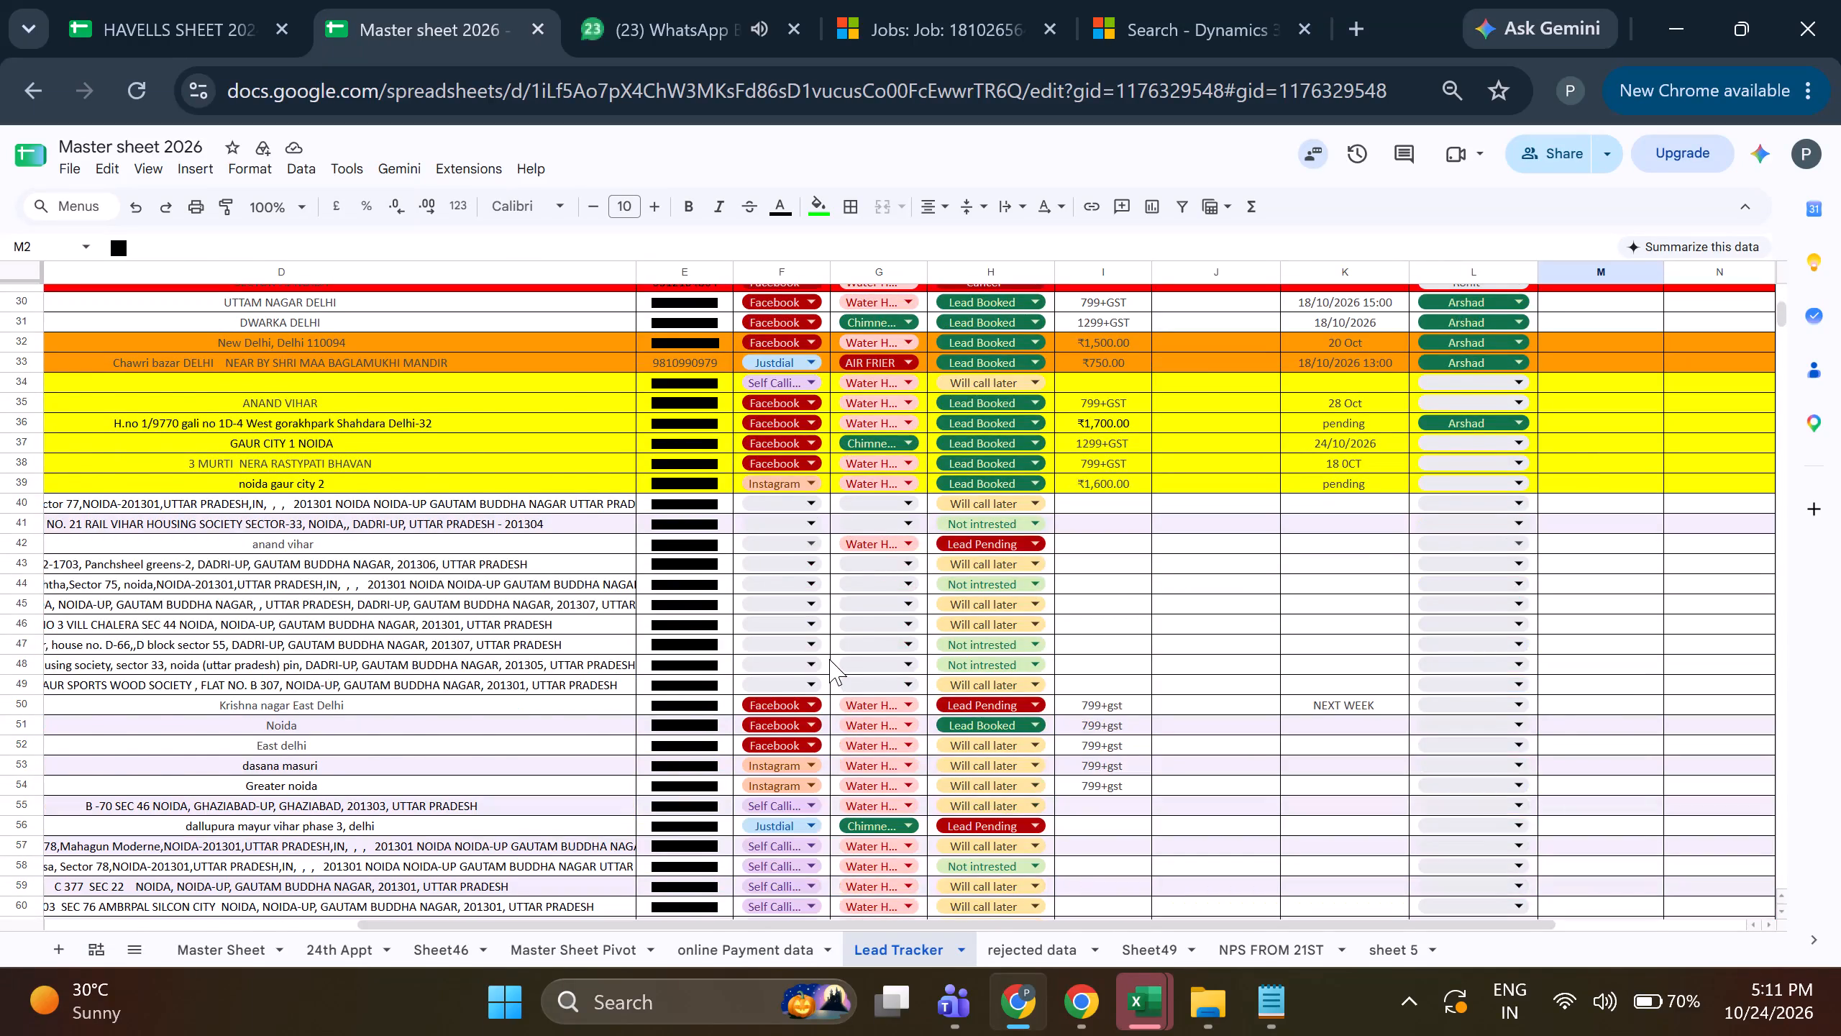
{"action": "scroll", "coordinate": [559, 751], "scroll_direction": "down", "scroll_amount": 3}
{"action": "left_click", "coordinate": [458, 751]}
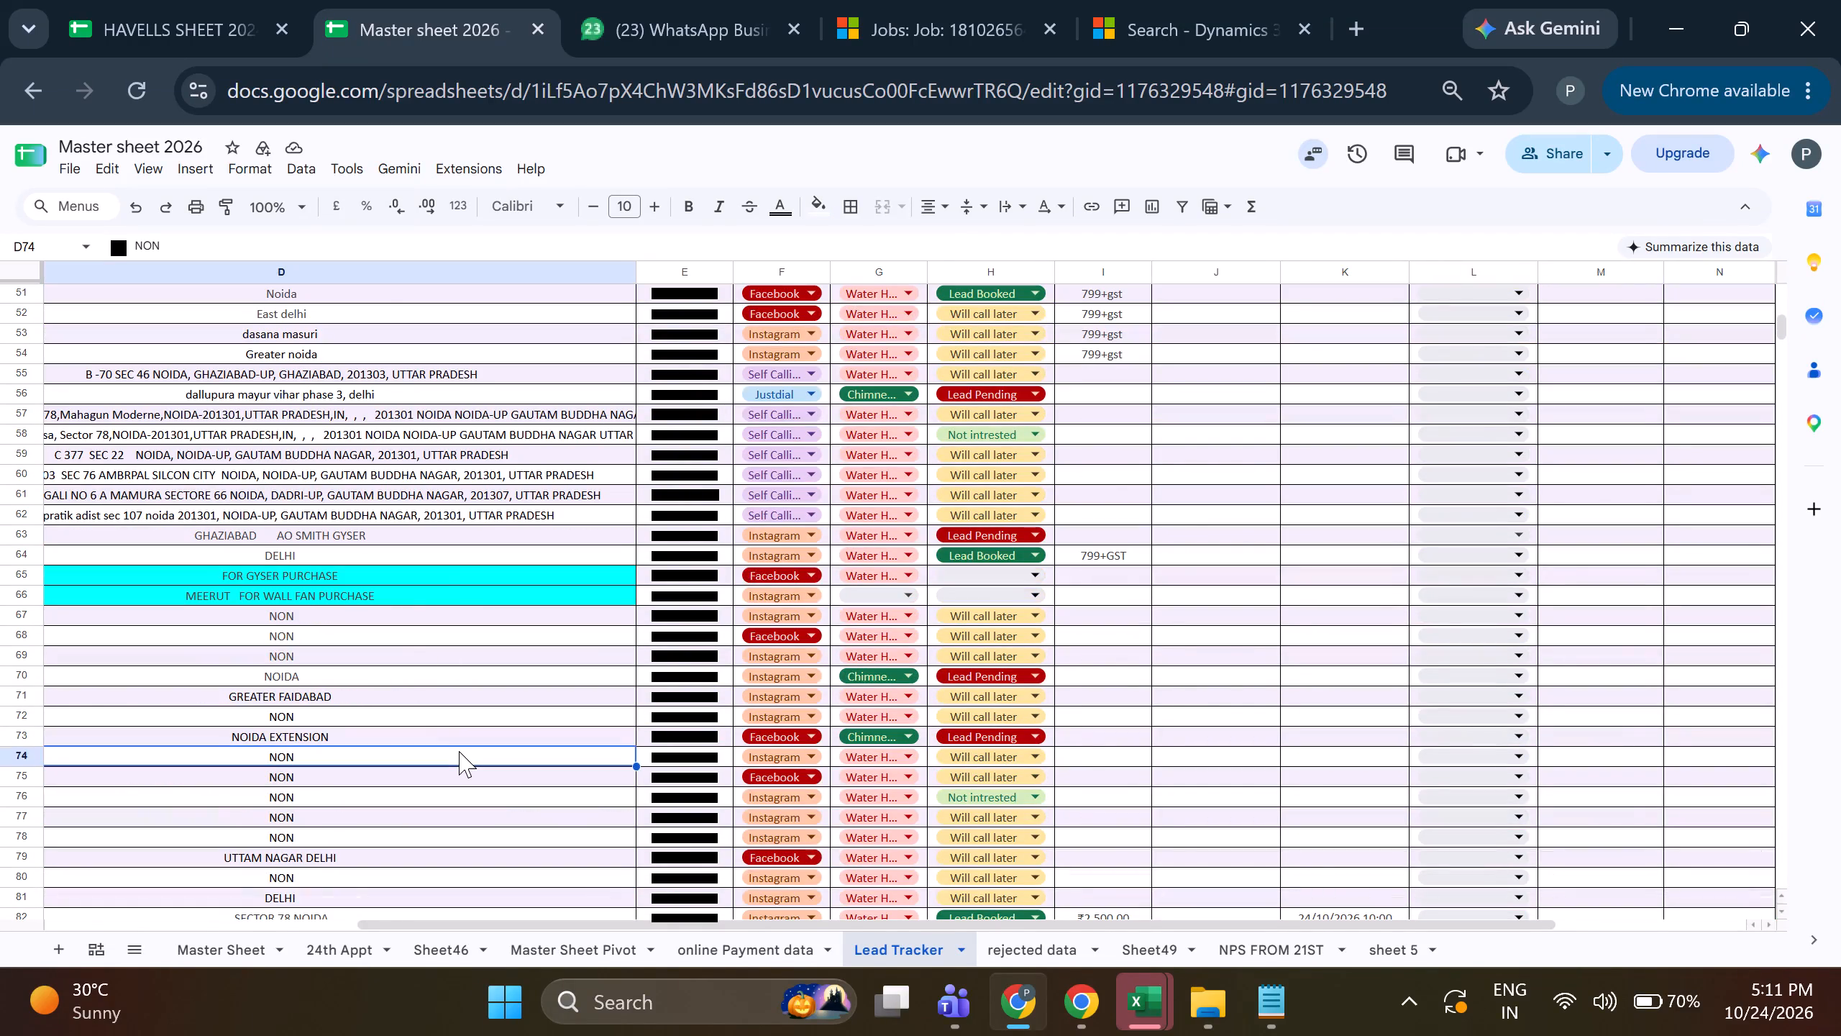
{"action": "key", "text": "Down"}
{"action": "key", "text": "Left"}
{"action": "key", "text": "Left"}
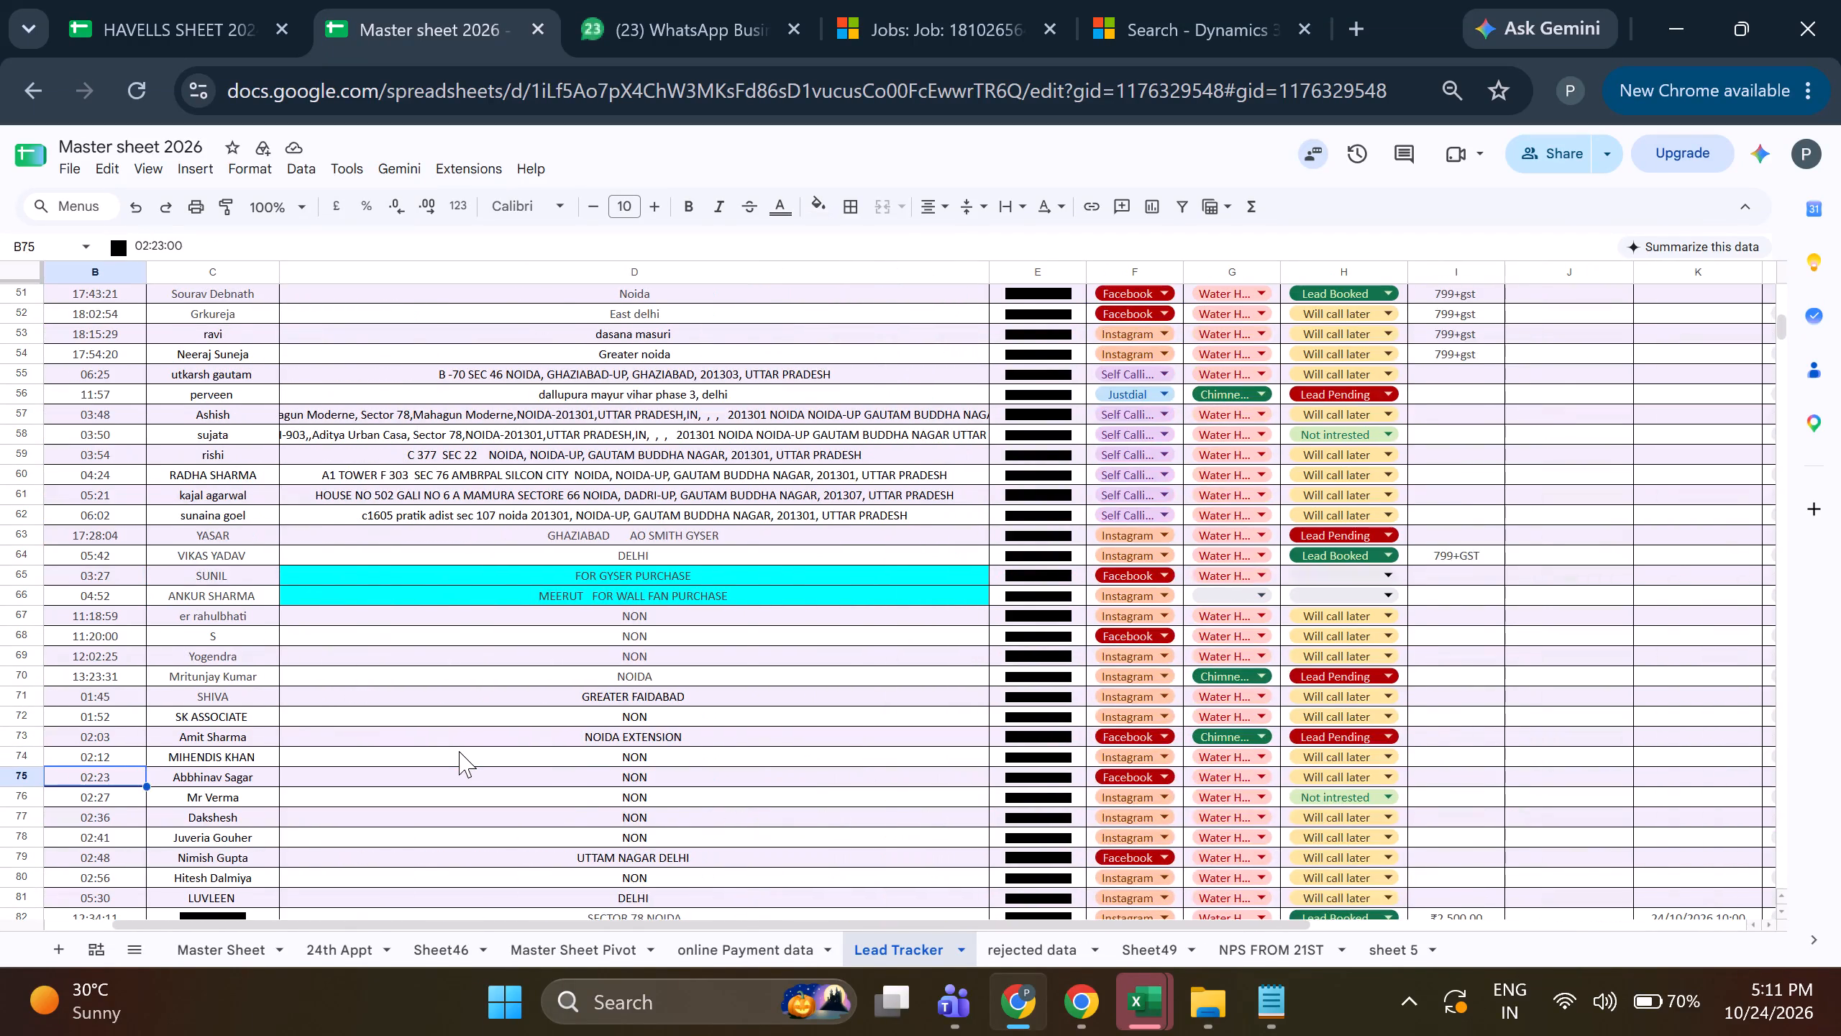
{"action": "scroll", "coordinate": [459, 751], "scroll_direction": "down", "scroll_amount": 7}
{"action": "scroll", "coordinate": [414, 678], "scroll_direction": "down", "scroll_amount": 3}
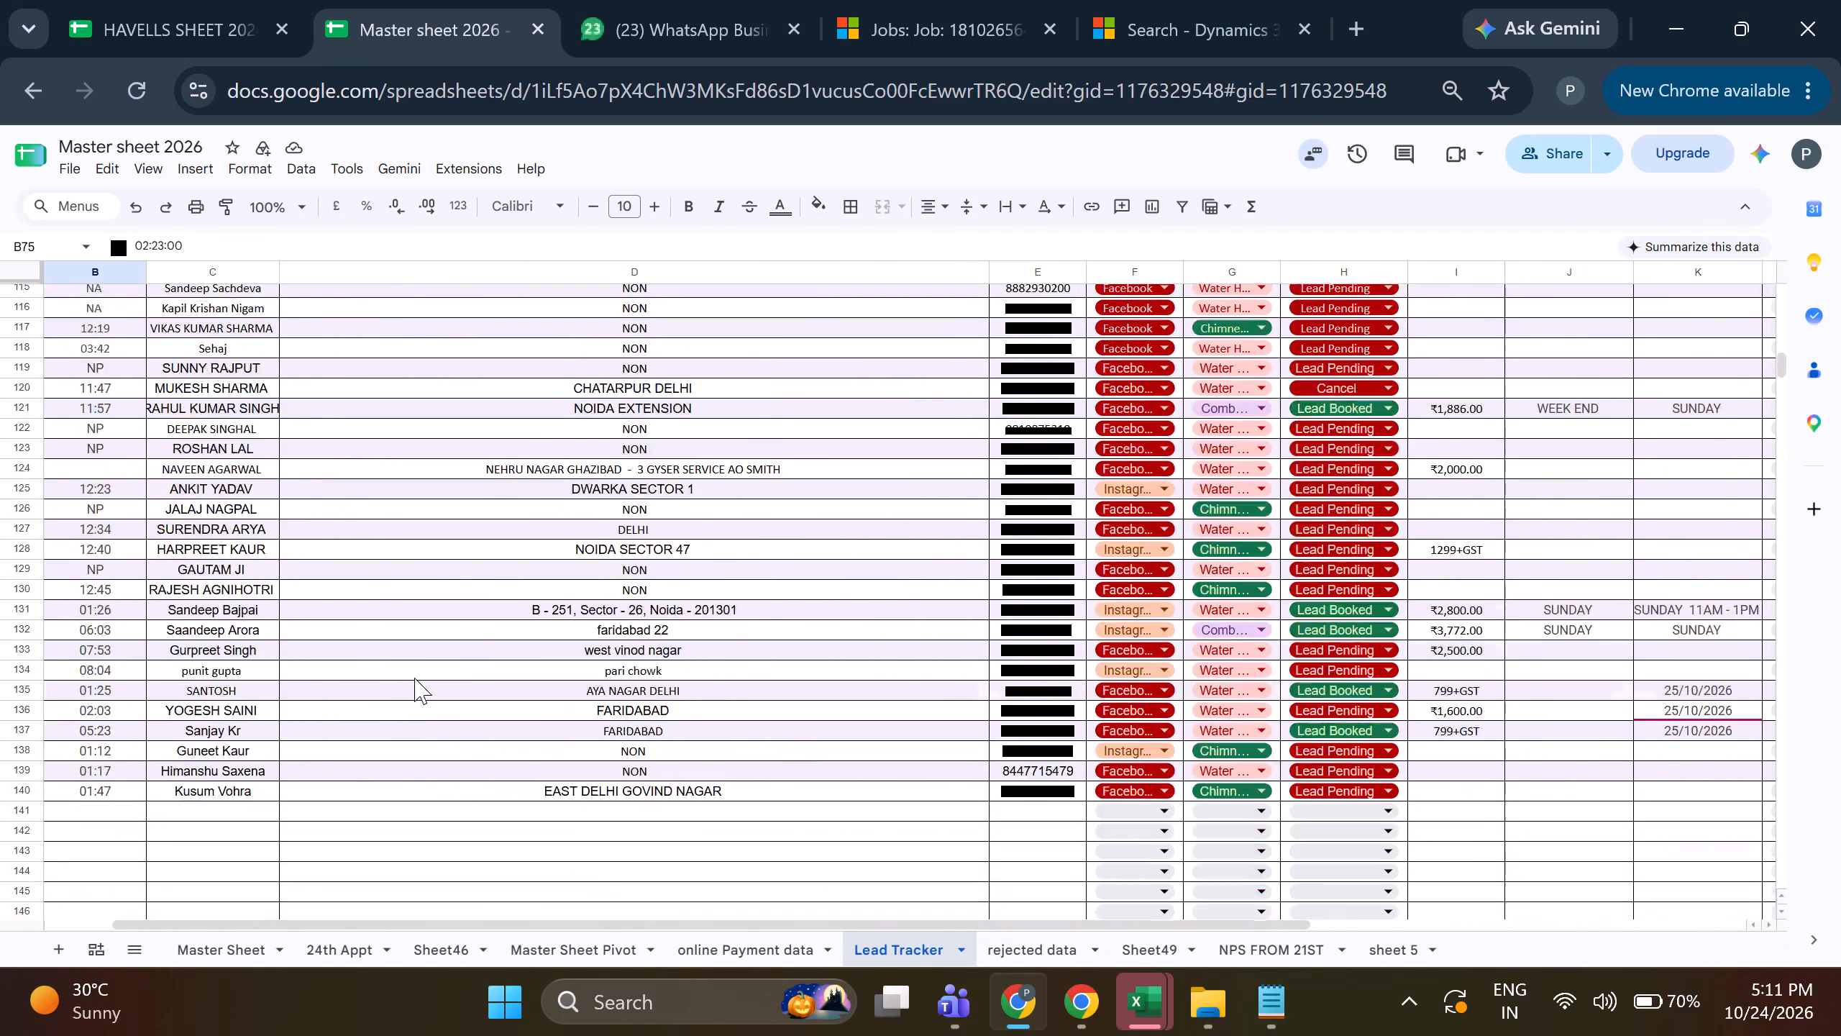
{"action": "scroll", "coordinate": [414, 678], "scroll_direction": "down", "scroll_amount": 3}
{"action": "scroll", "coordinate": [215, 572], "scroll_direction": "up", "scroll_amount": 5}
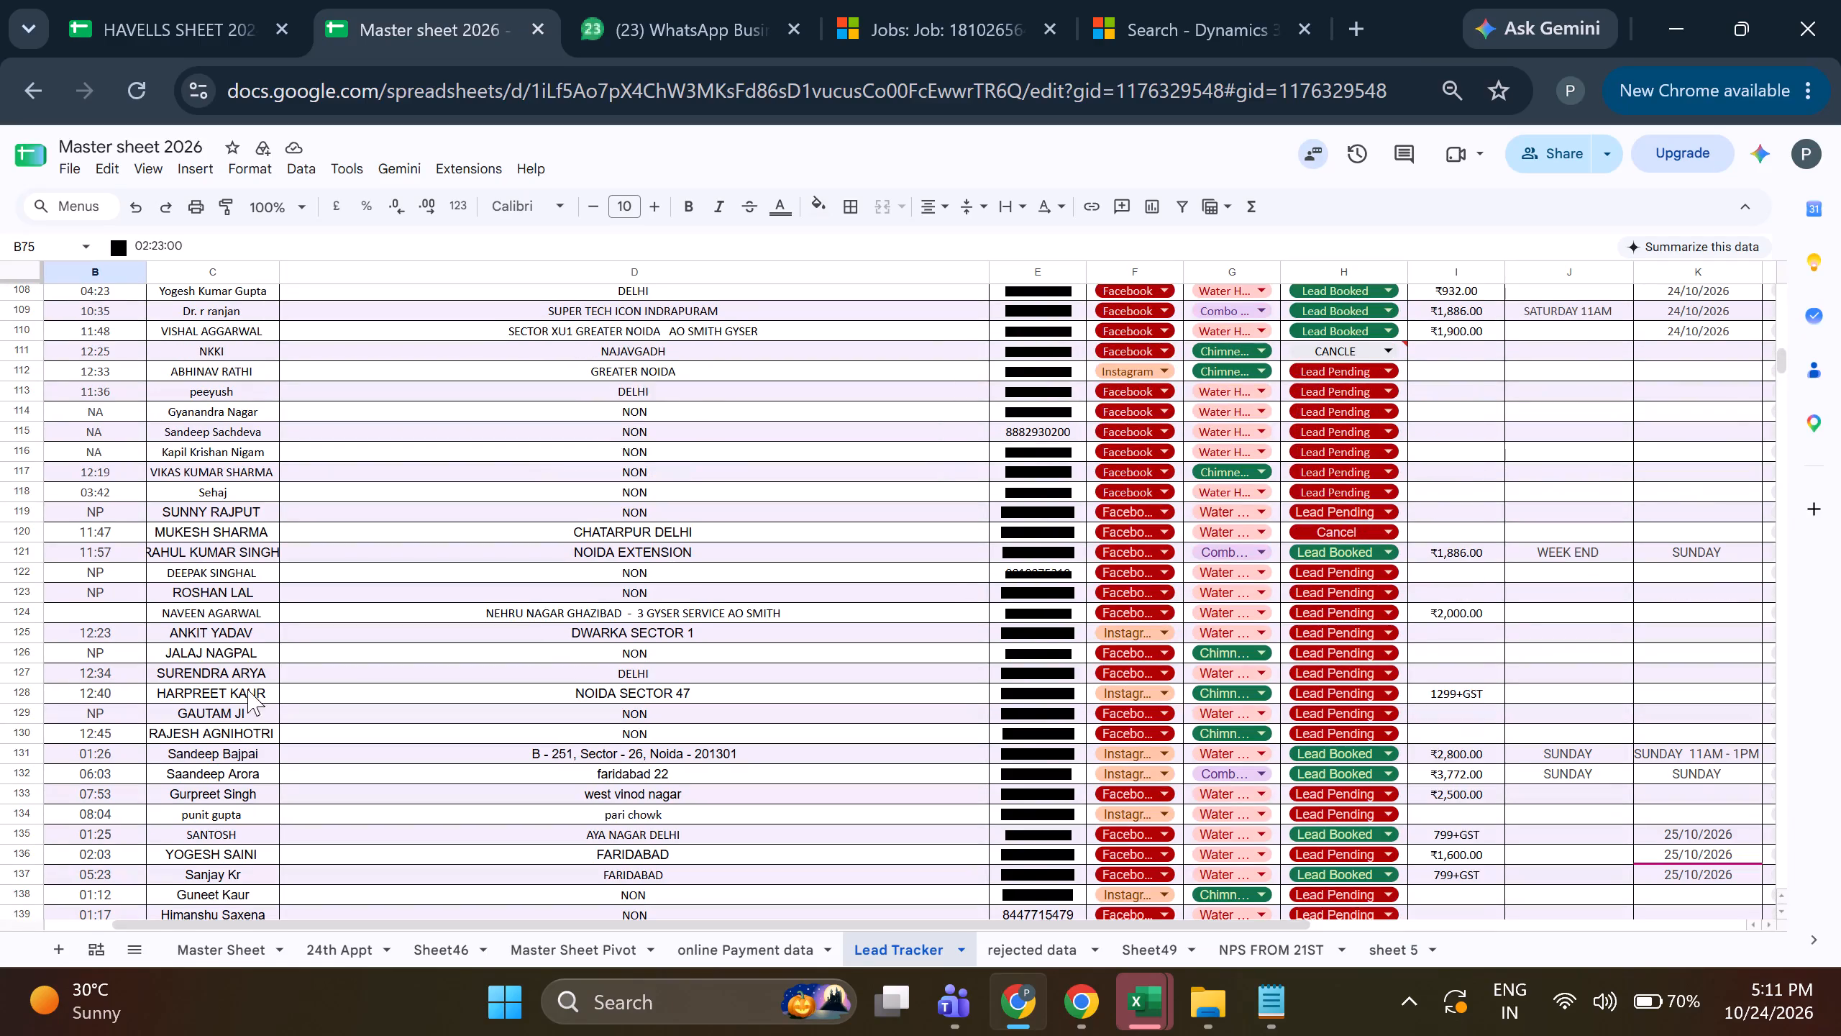
{"action": "scroll", "coordinate": [252, 676], "scroll_direction": "down", "scroll_amount": 1}
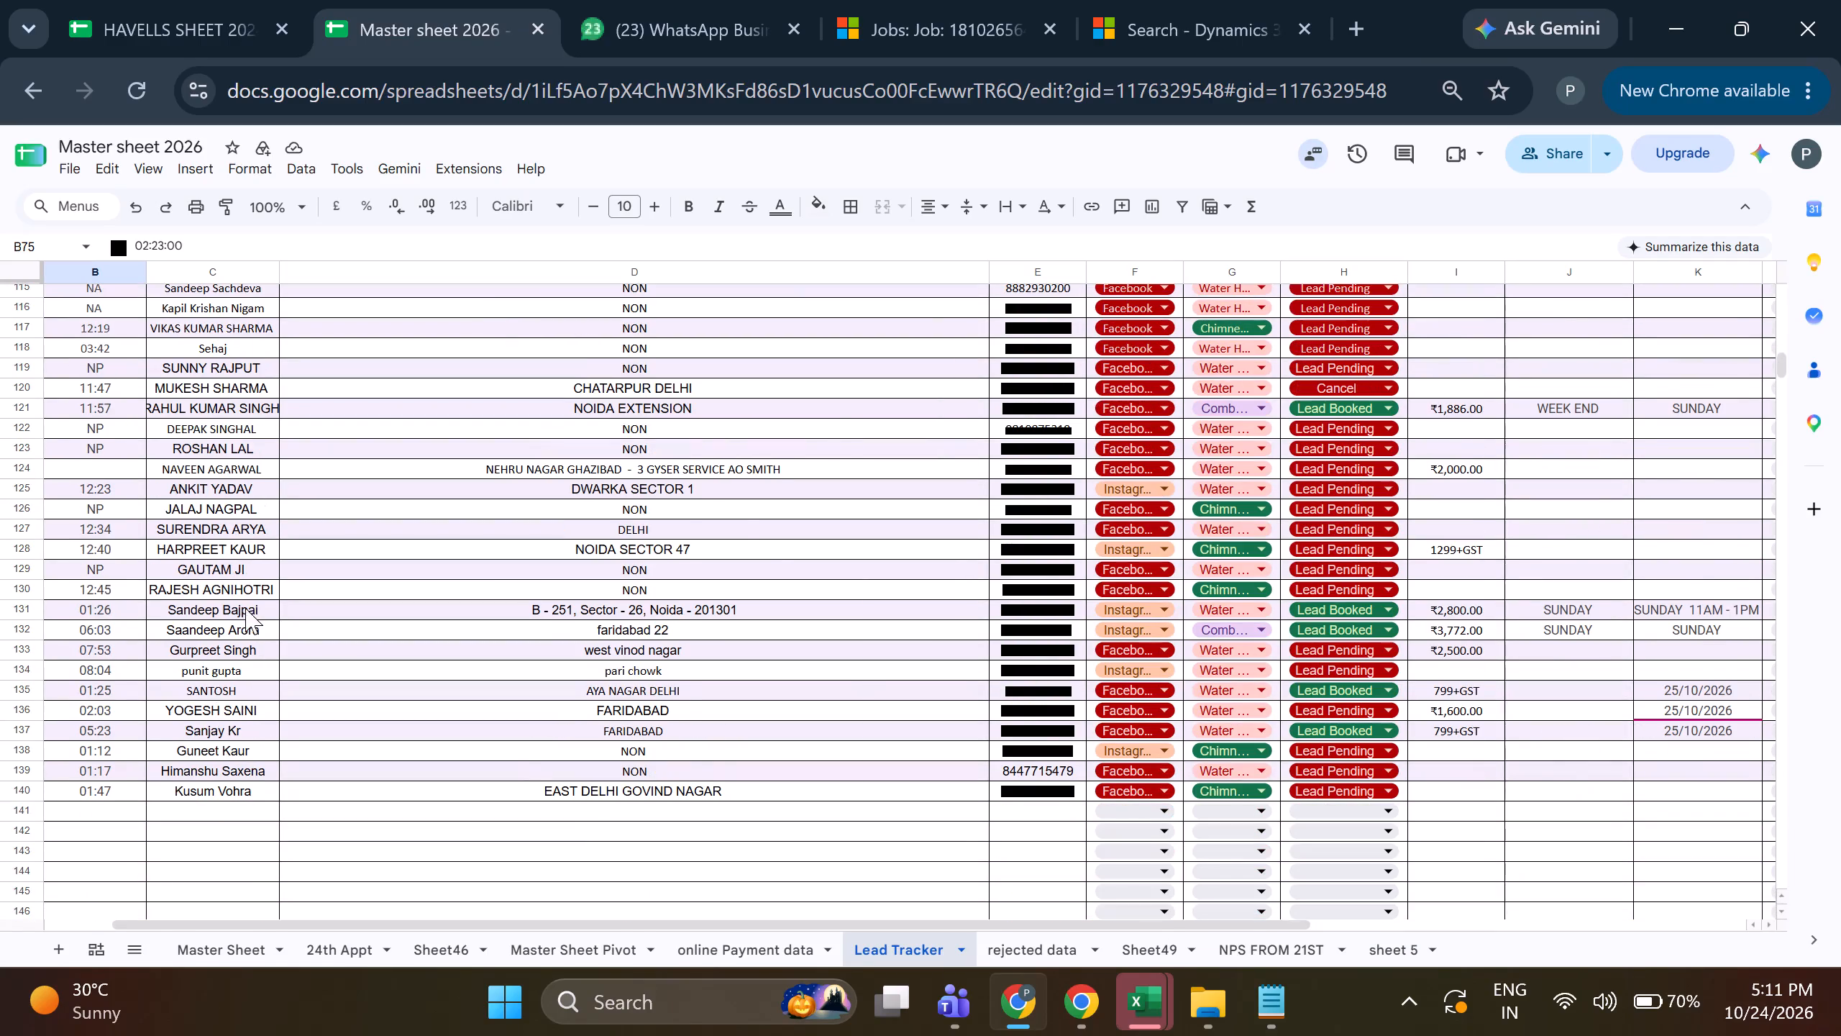
{"action": "left_click", "coordinate": [246, 607]}
{"action": "left_click", "coordinate": [1540, 609]}
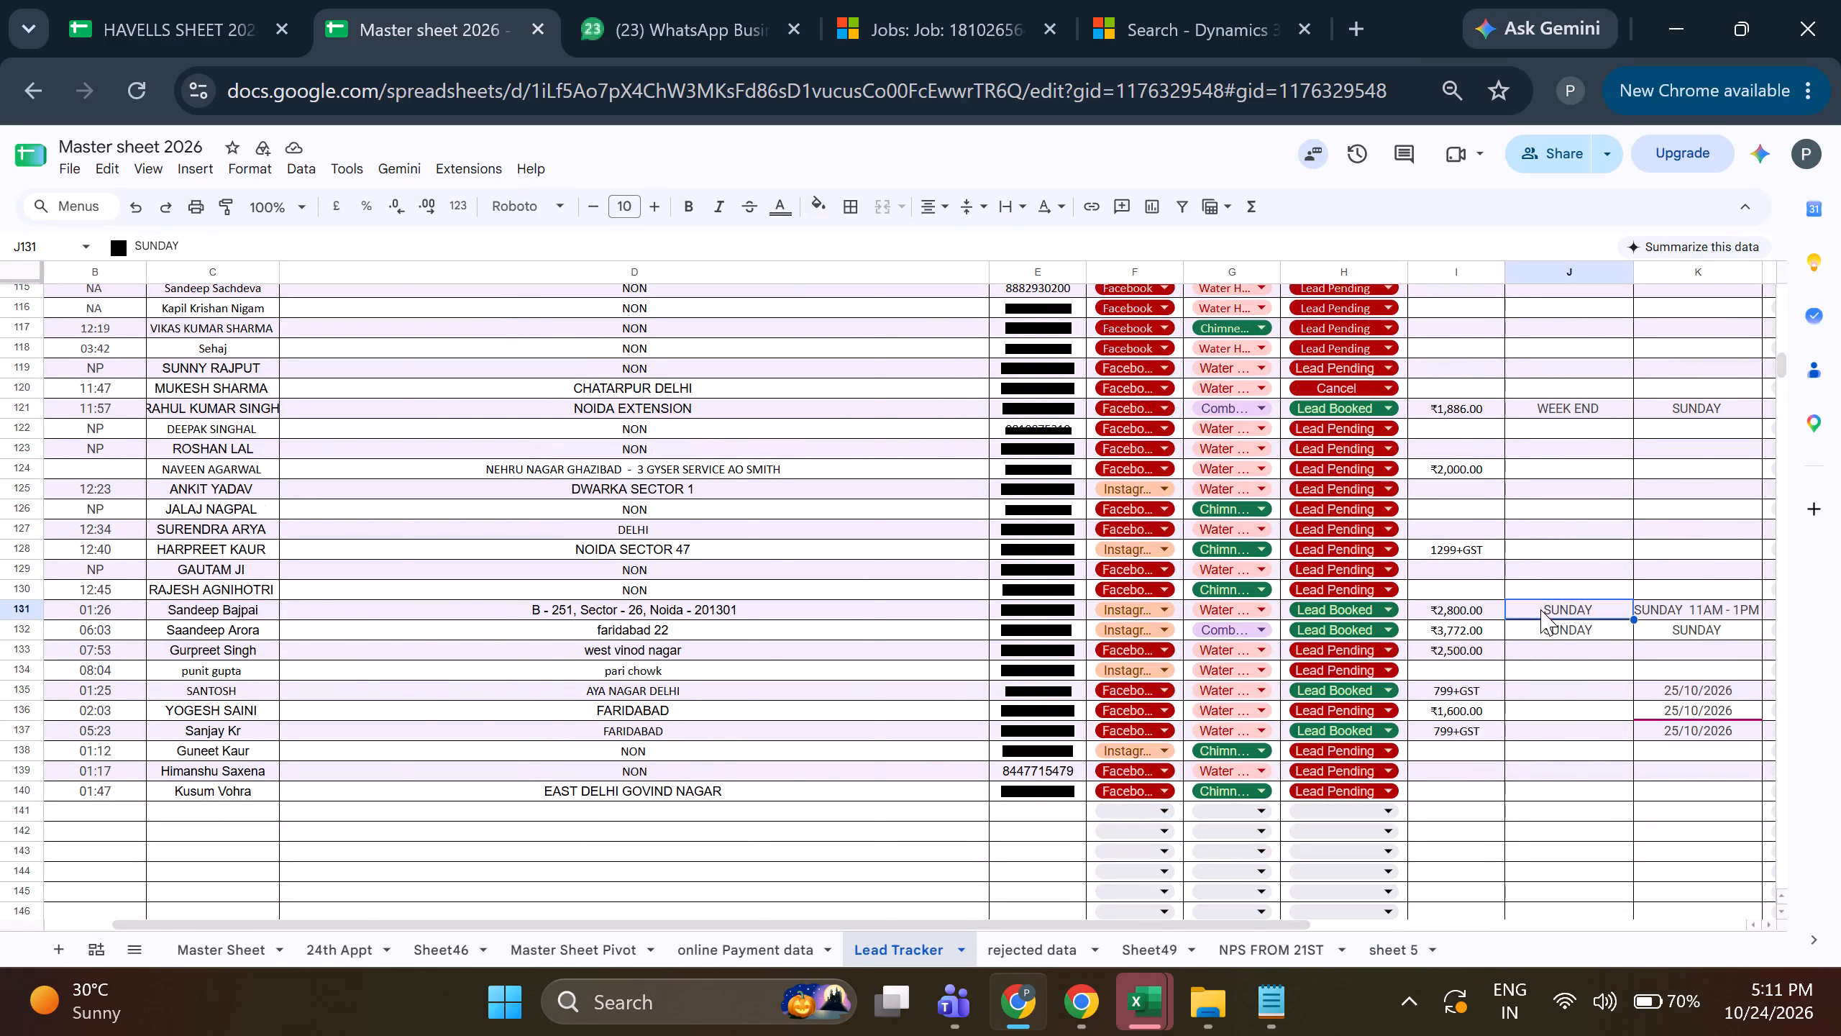
{"action": "key", "text": "Right"}
{"action": "key", "text": "Right"}
{"action": "key", "text": "Right"}
{"action": "key", "text": "Right"}
{"action": "key", "text": "Left"}
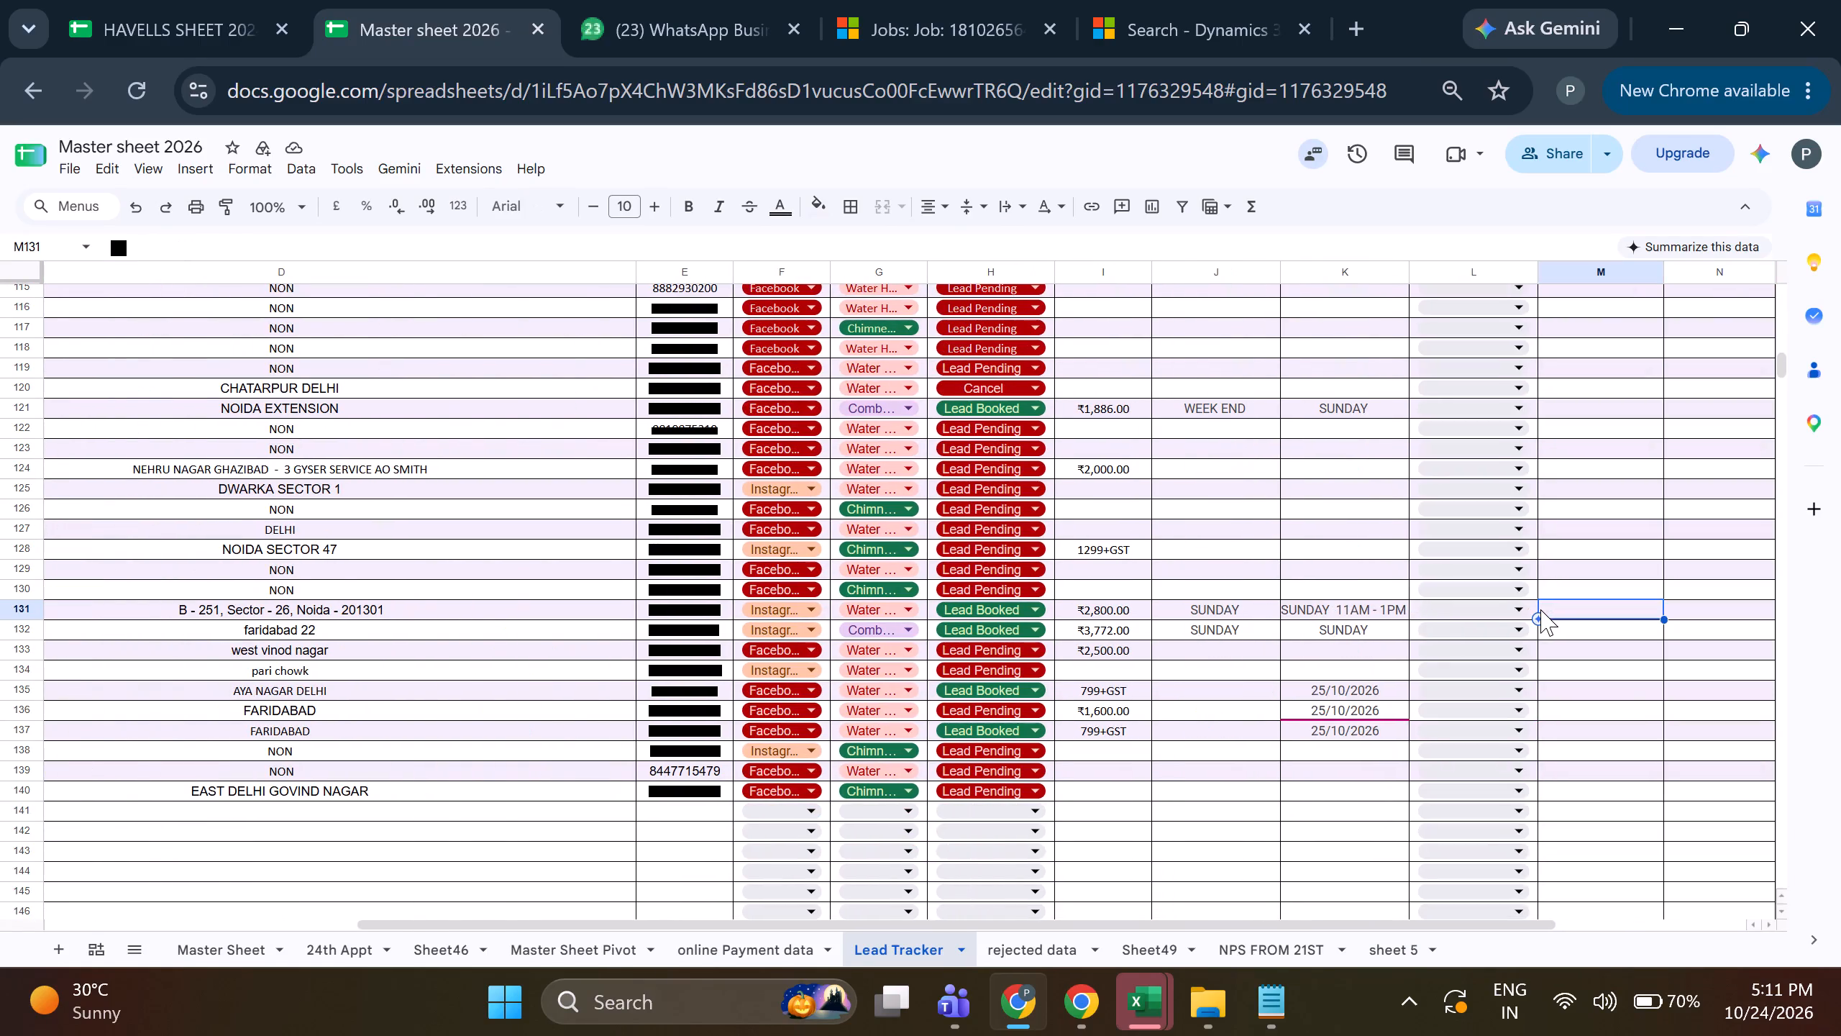
{"action": "type", "text": "100"}
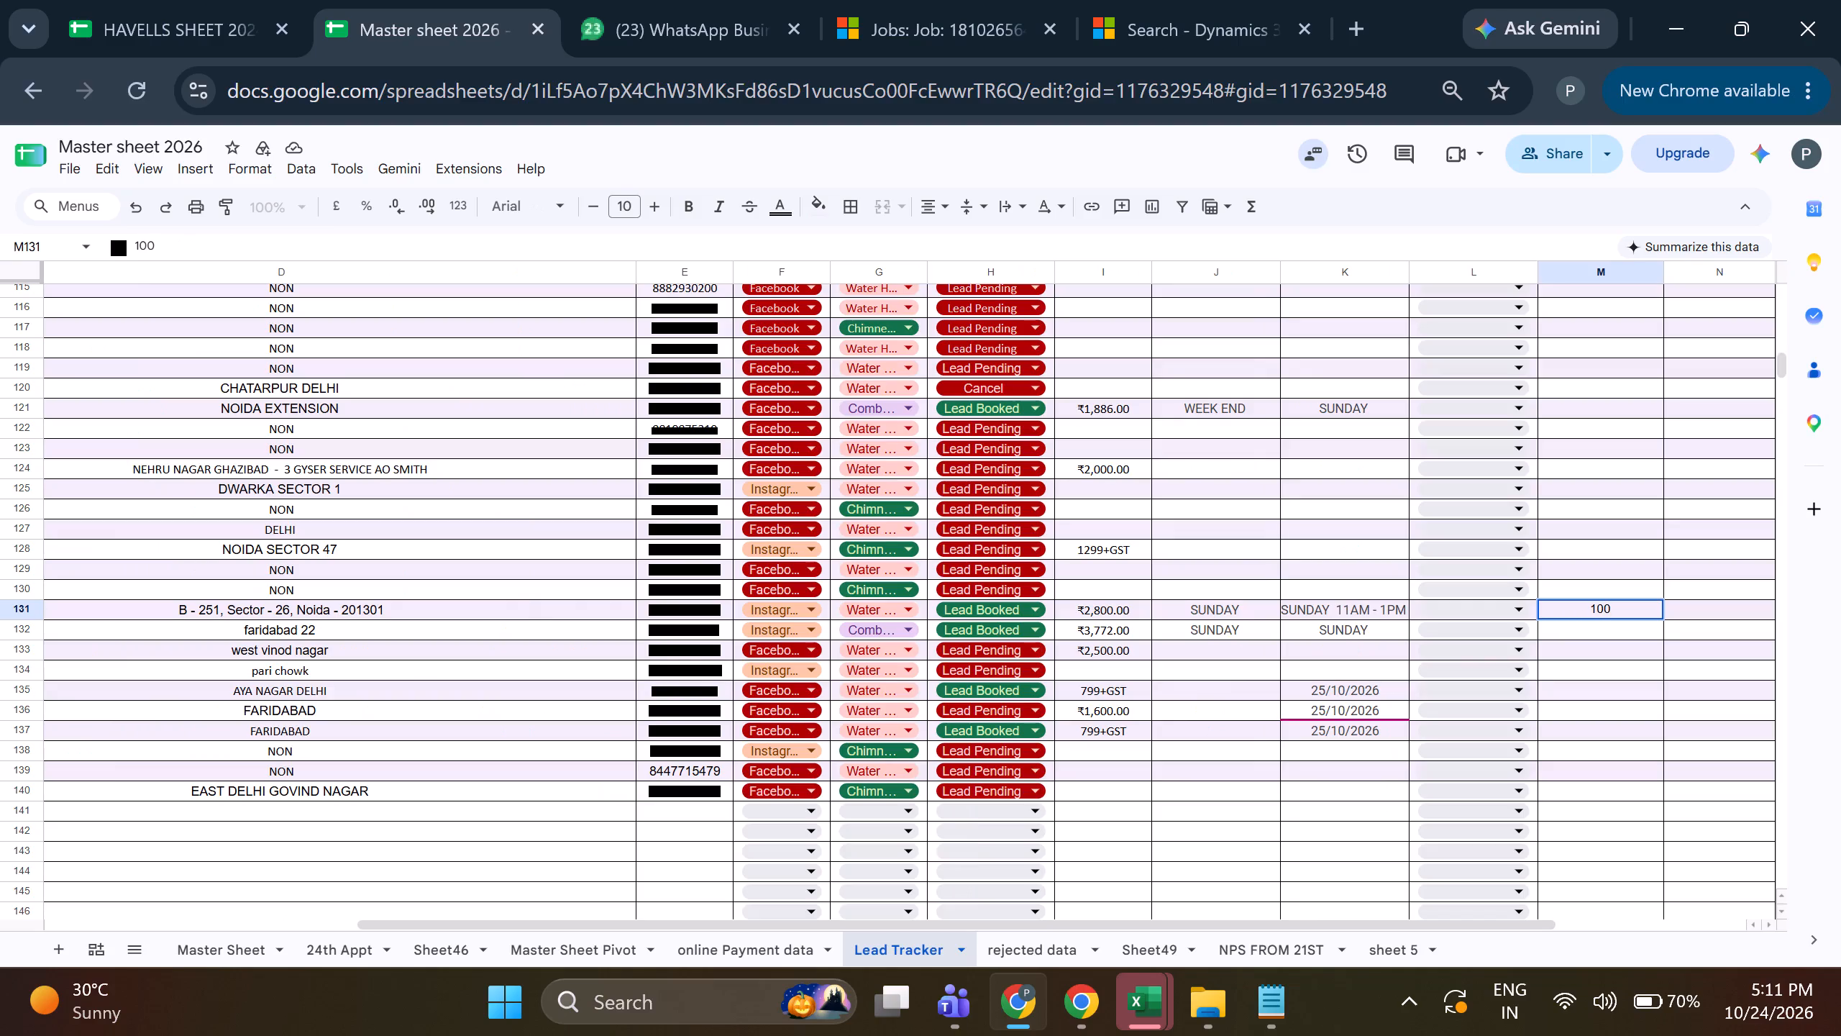
{"action": "key", "text": "Return"}
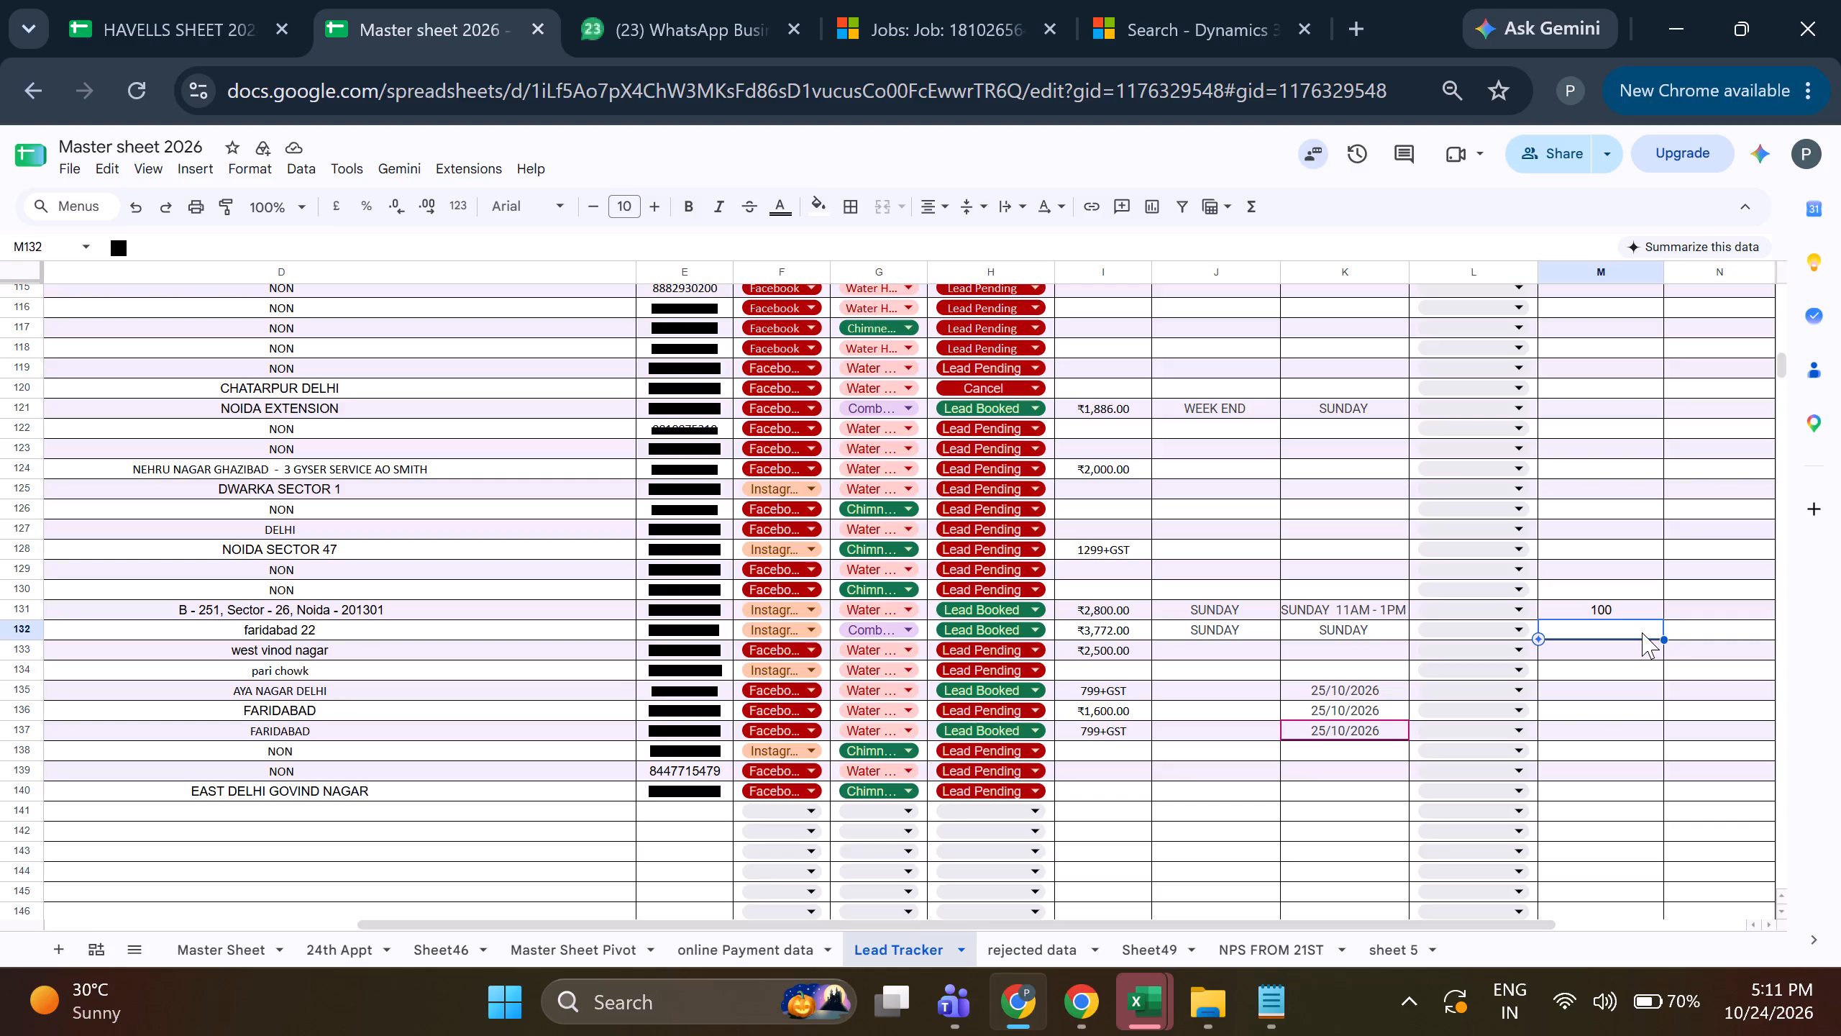
Fill row 131's token collected cell with bright green.
{"action": "key", "text": "Up"}
{"action": "key", "text": "Down"}
{"action": "left_click", "coordinate": [1646, 604]}
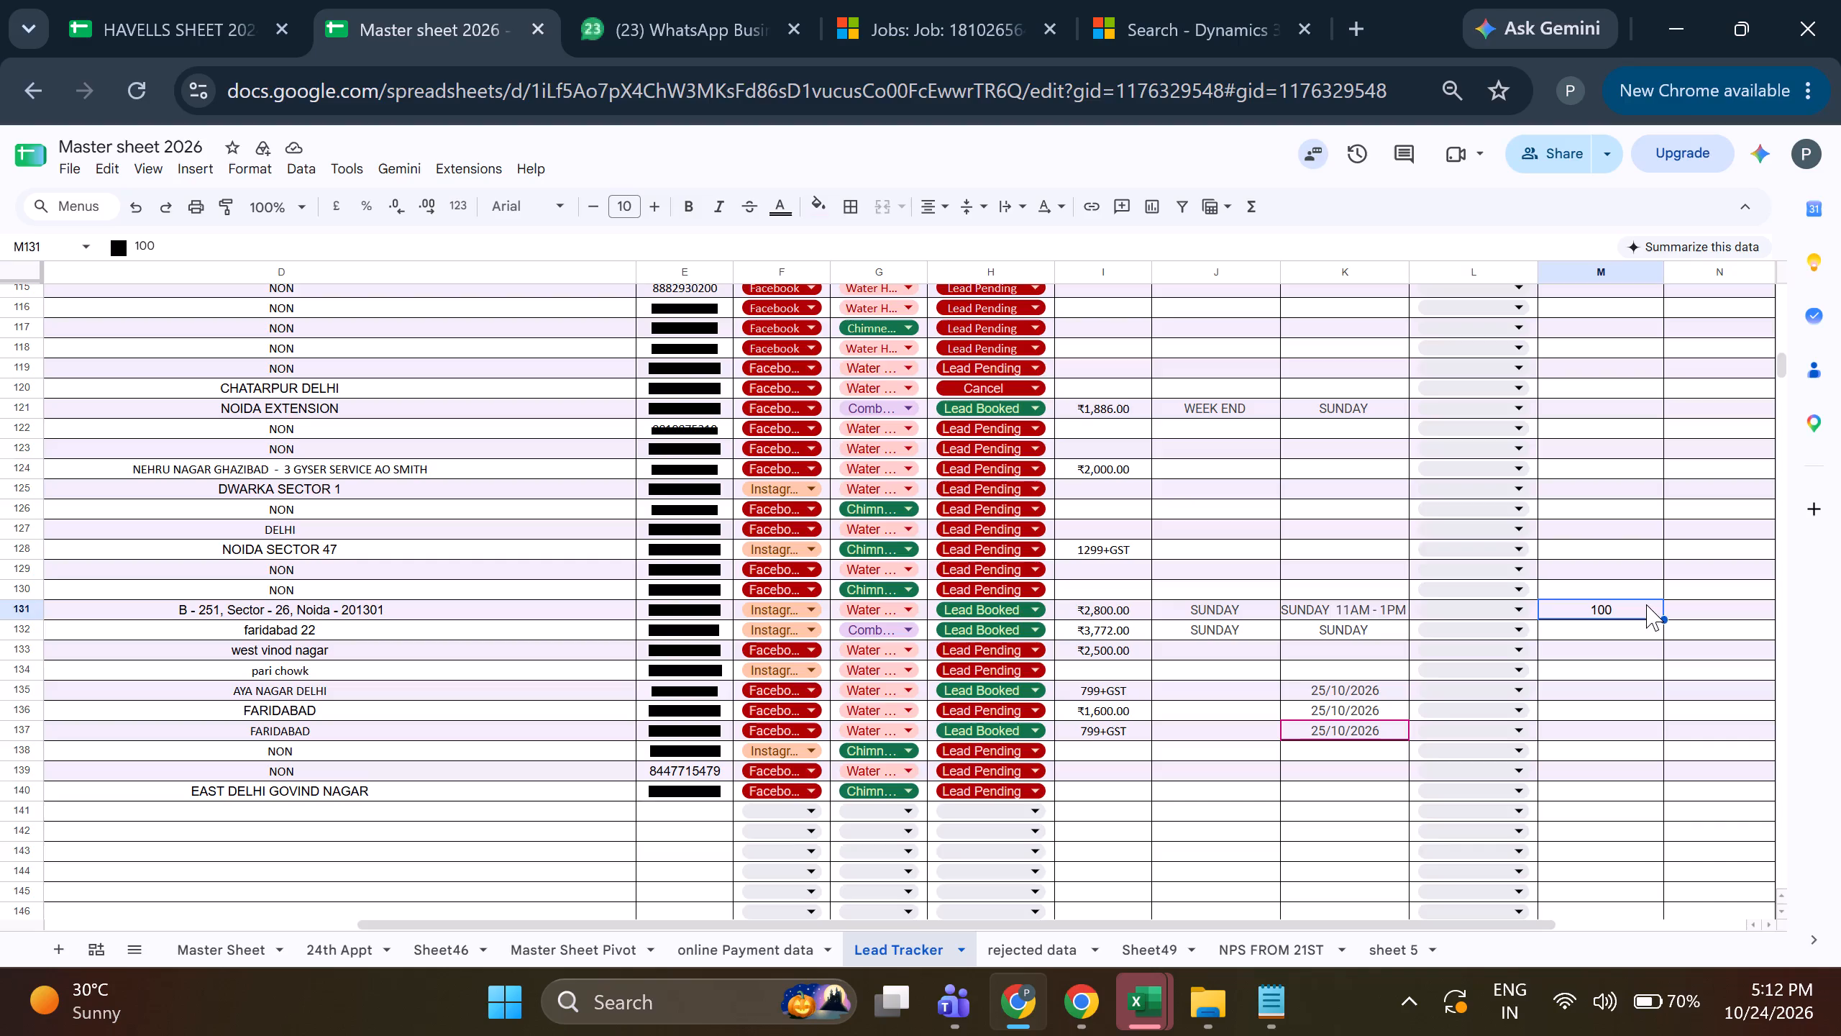
{"action": "left_click", "coordinate": [817, 201]}
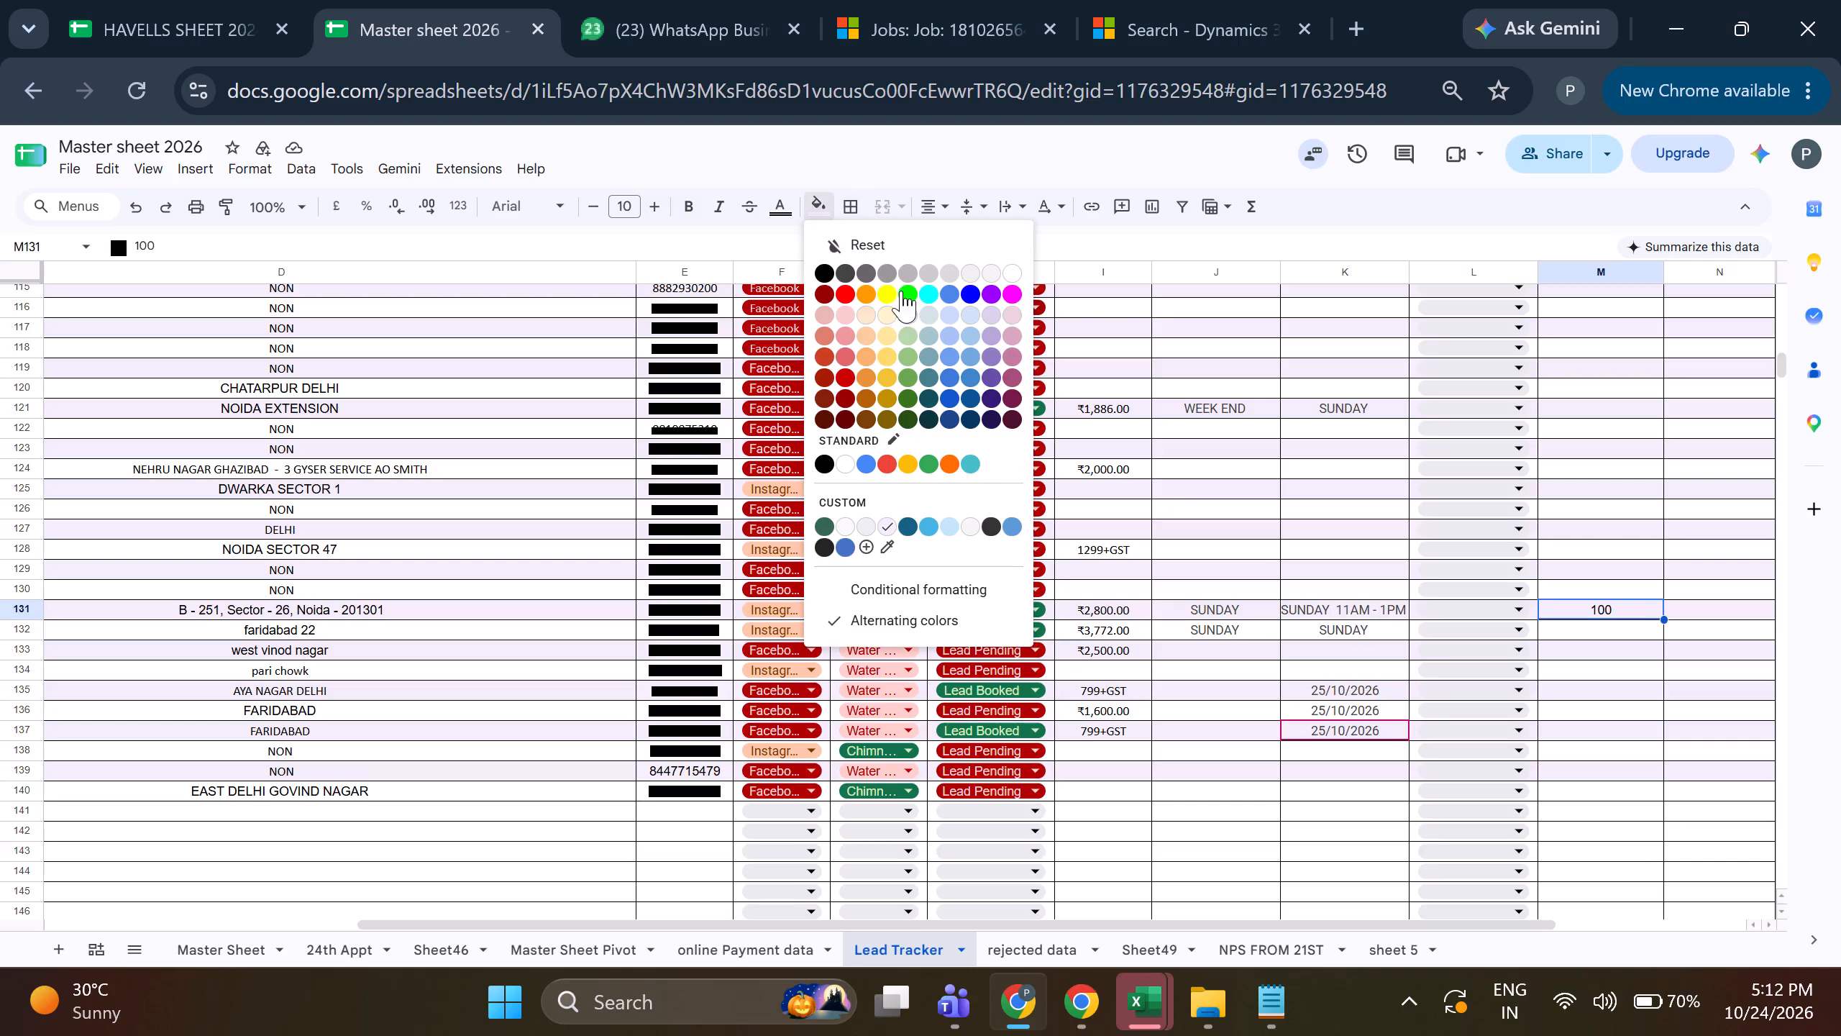
{"action": "left_click", "coordinate": [901, 291]}
{"action": "left_click", "coordinate": [1602, 627]}
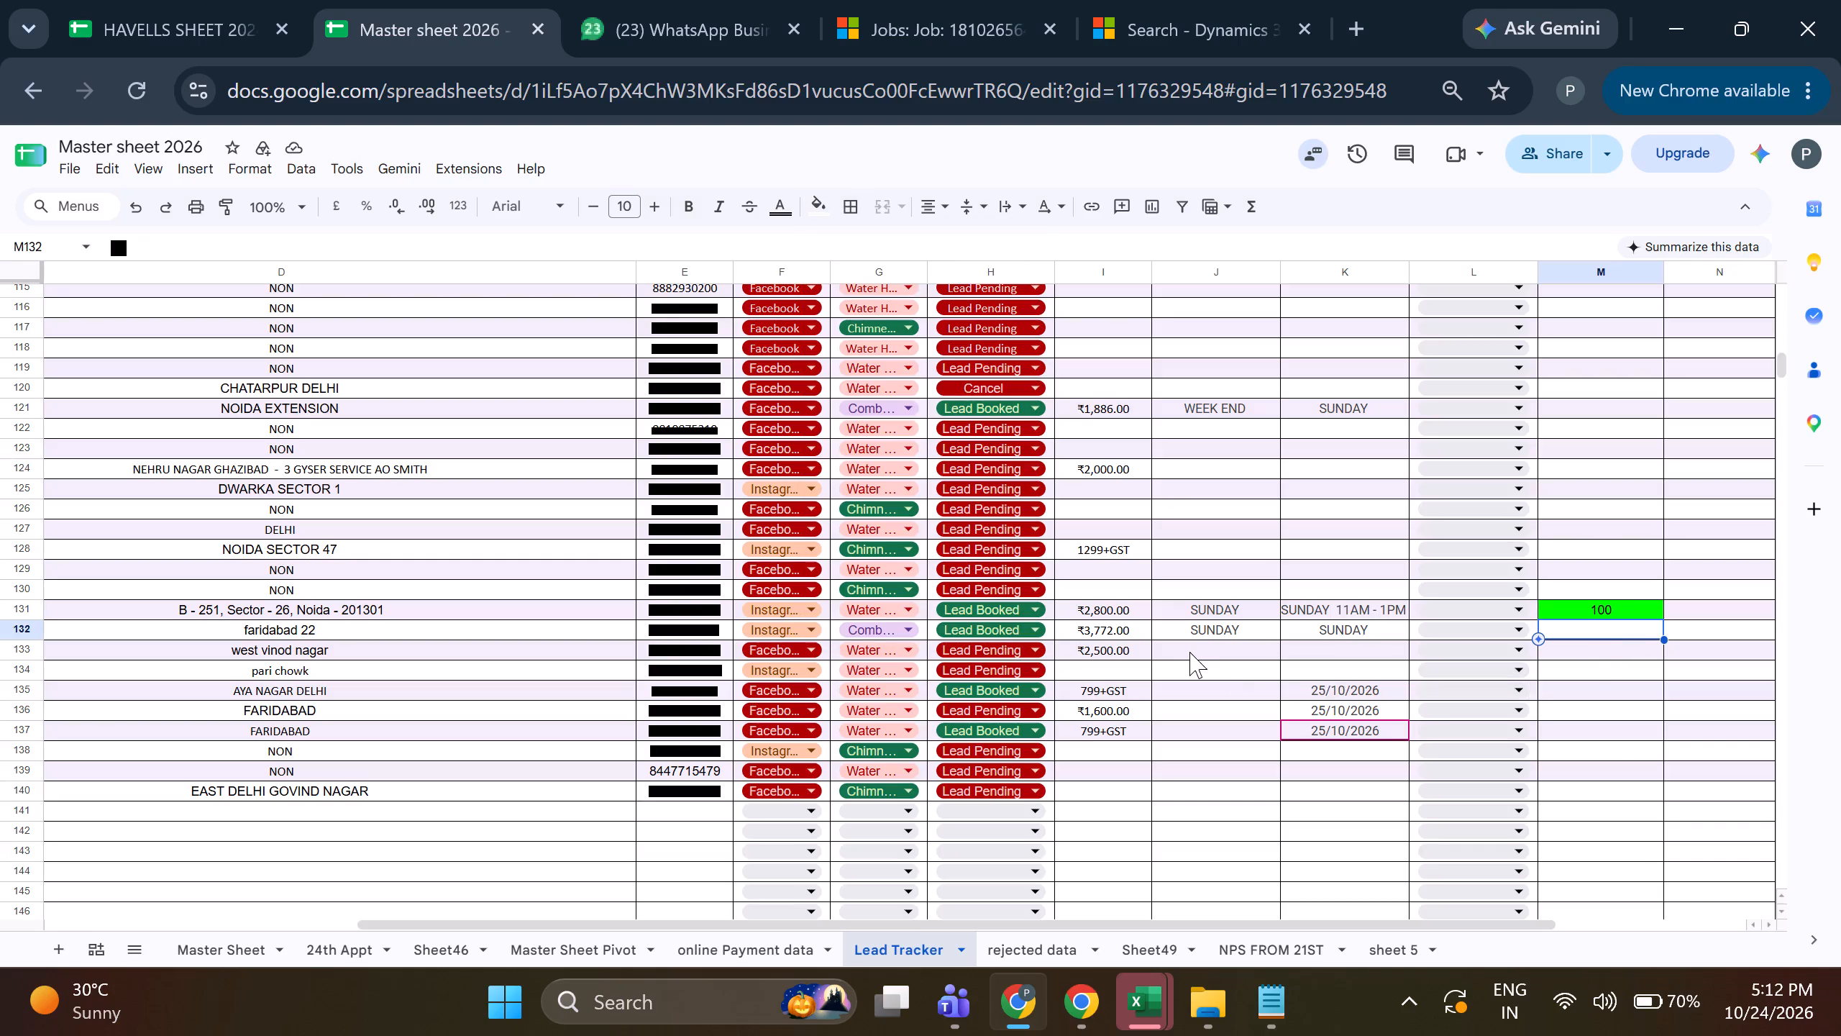
Review the earlier pending leads in rows 42 and 50, checking their lead status, charges and mobile number cells.
{"action": "scroll", "coordinate": [1081, 599], "scroll_direction": "up", "scroll_amount": 2}
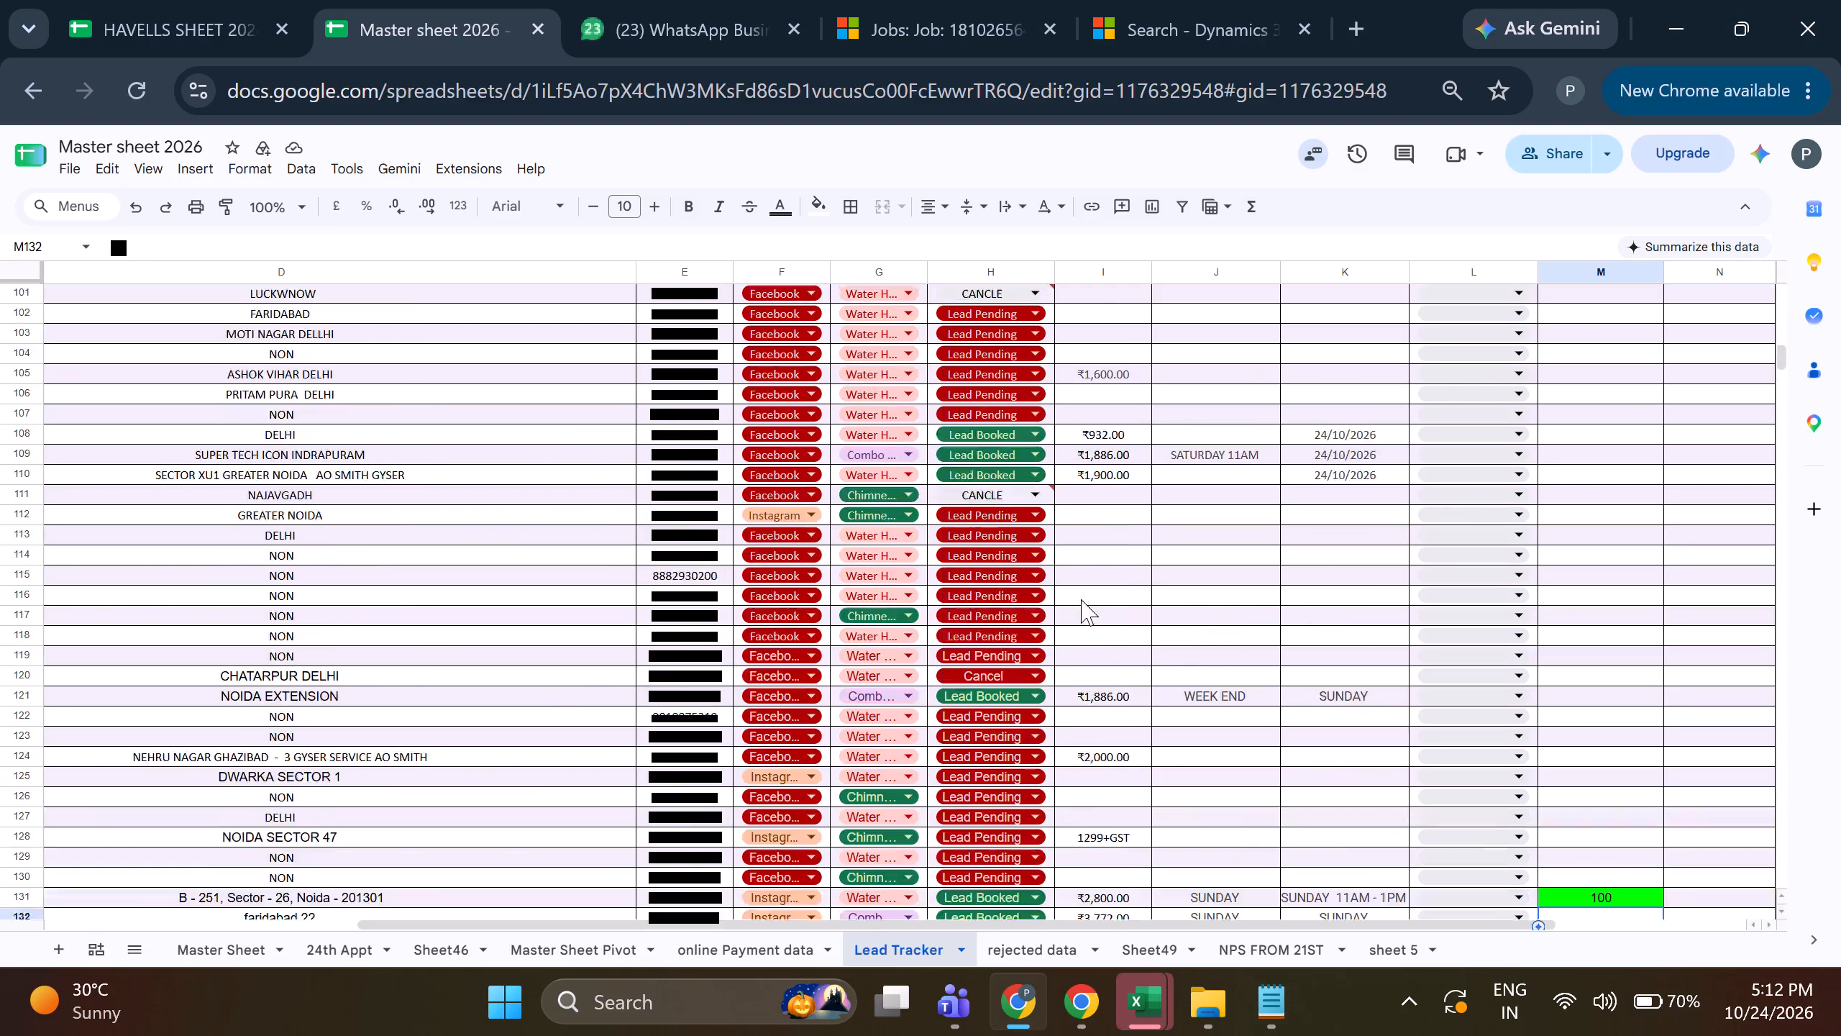
{"action": "scroll", "coordinate": [1081, 599], "scroll_direction": "up", "scroll_amount": 16}
{"action": "scroll", "coordinate": [1088, 602], "scroll_direction": "up", "scroll_amount": 5}
{"action": "scroll", "coordinate": [1077, 622], "scroll_direction": "down", "scroll_amount": 2}
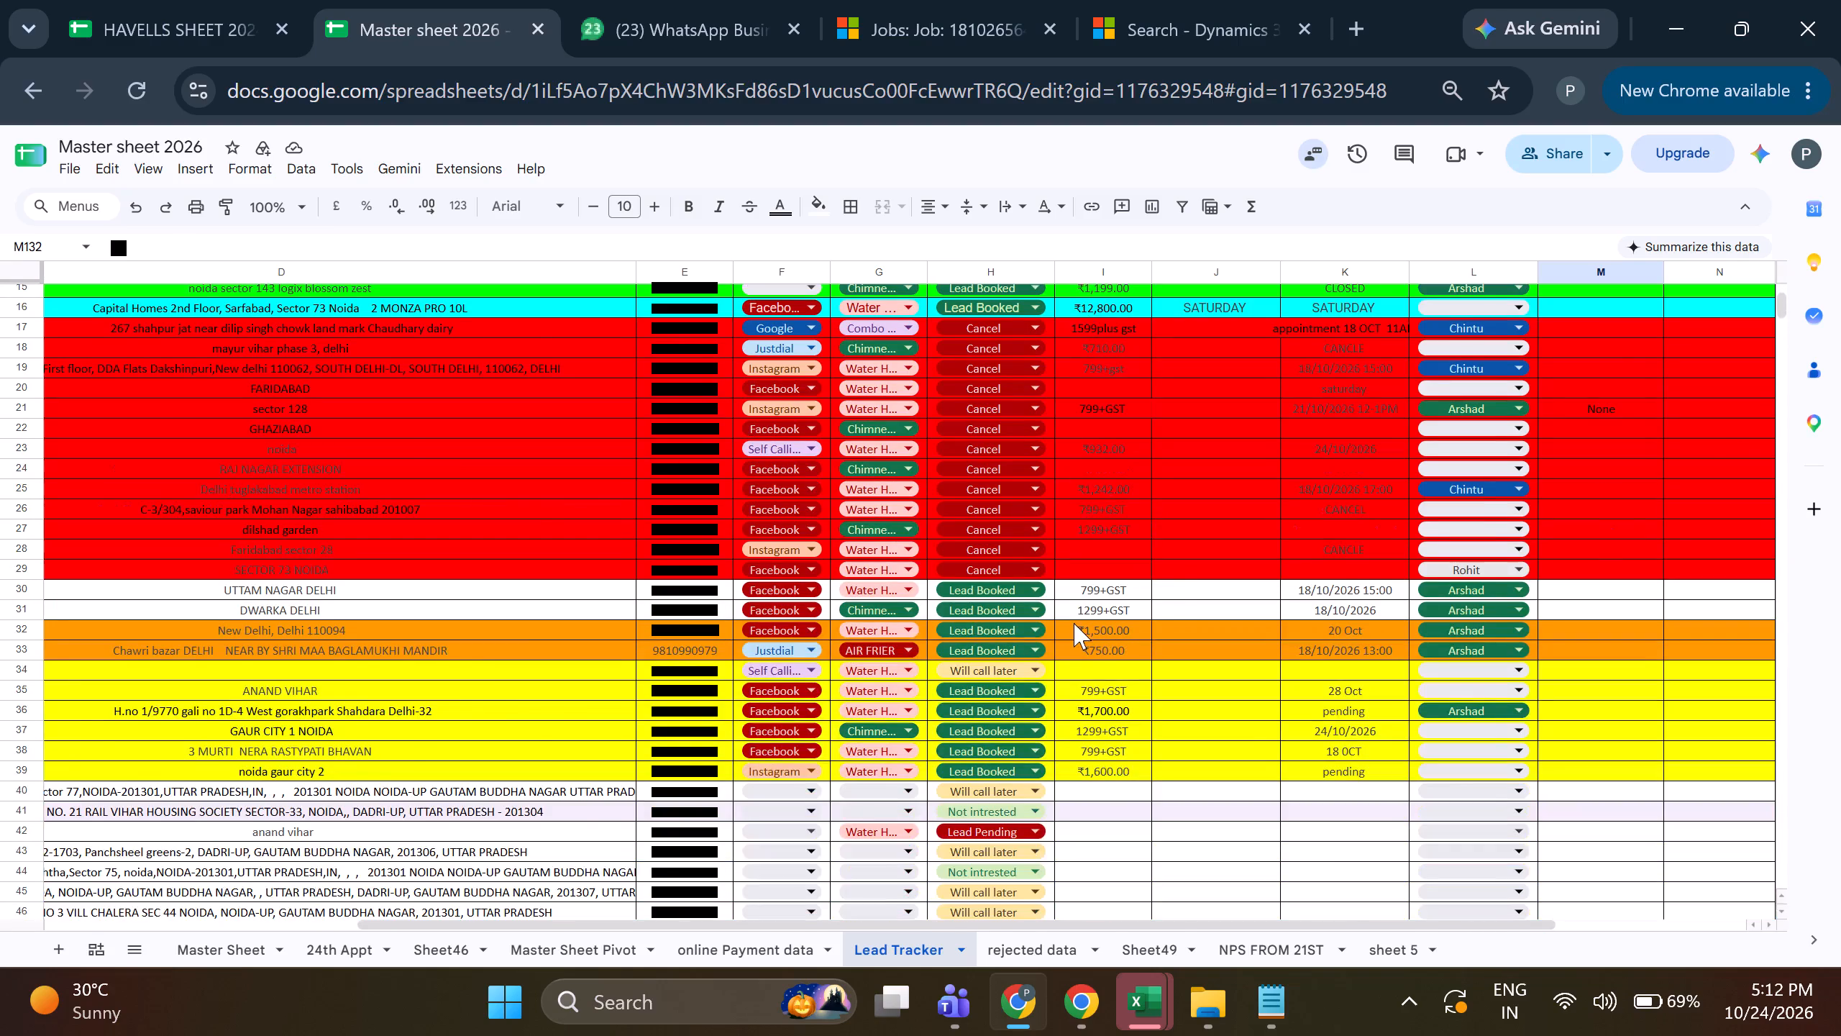
{"action": "scroll", "coordinate": [1062, 622], "scroll_direction": "down", "scroll_amount": 1}
{"action": "left_click", "coordinate": [1066, 685]}
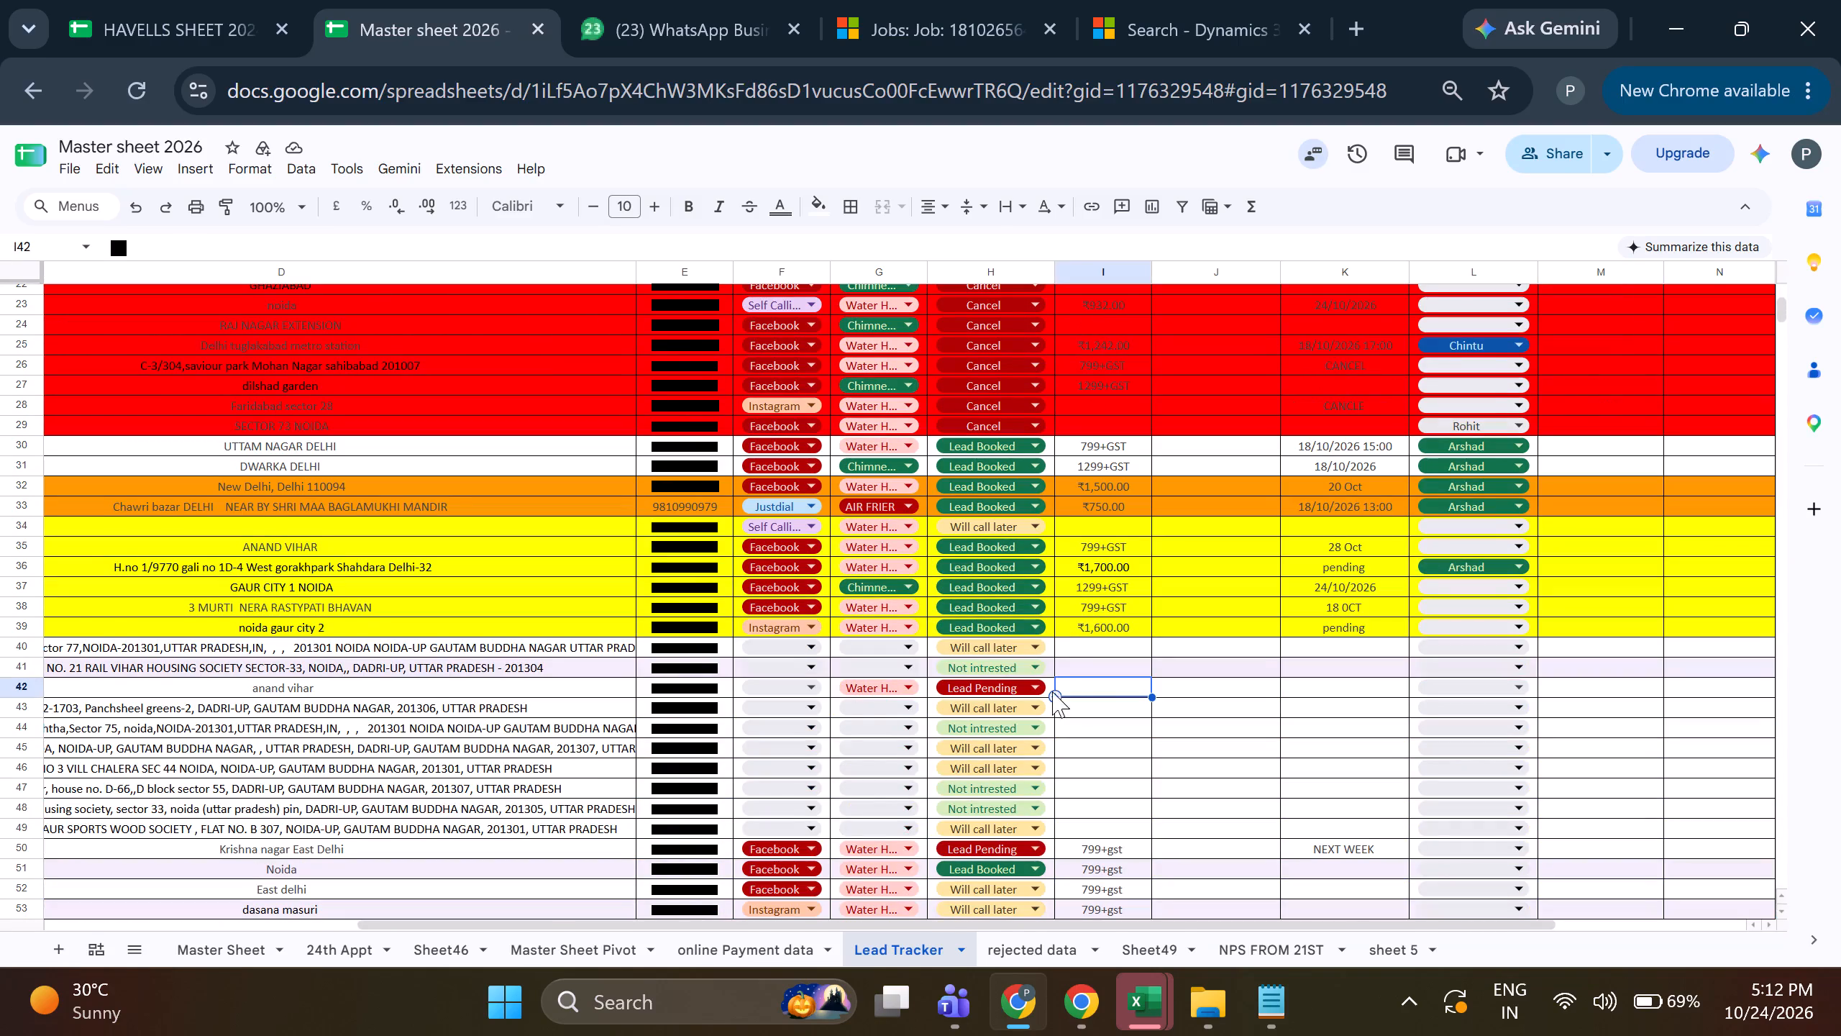
{"action": "left_click", "coordinate": [675, 681]}
{"action": "scroll", "coordinate": [1031, 592], "scroll_direction": "down", "scroll_amount": 1}
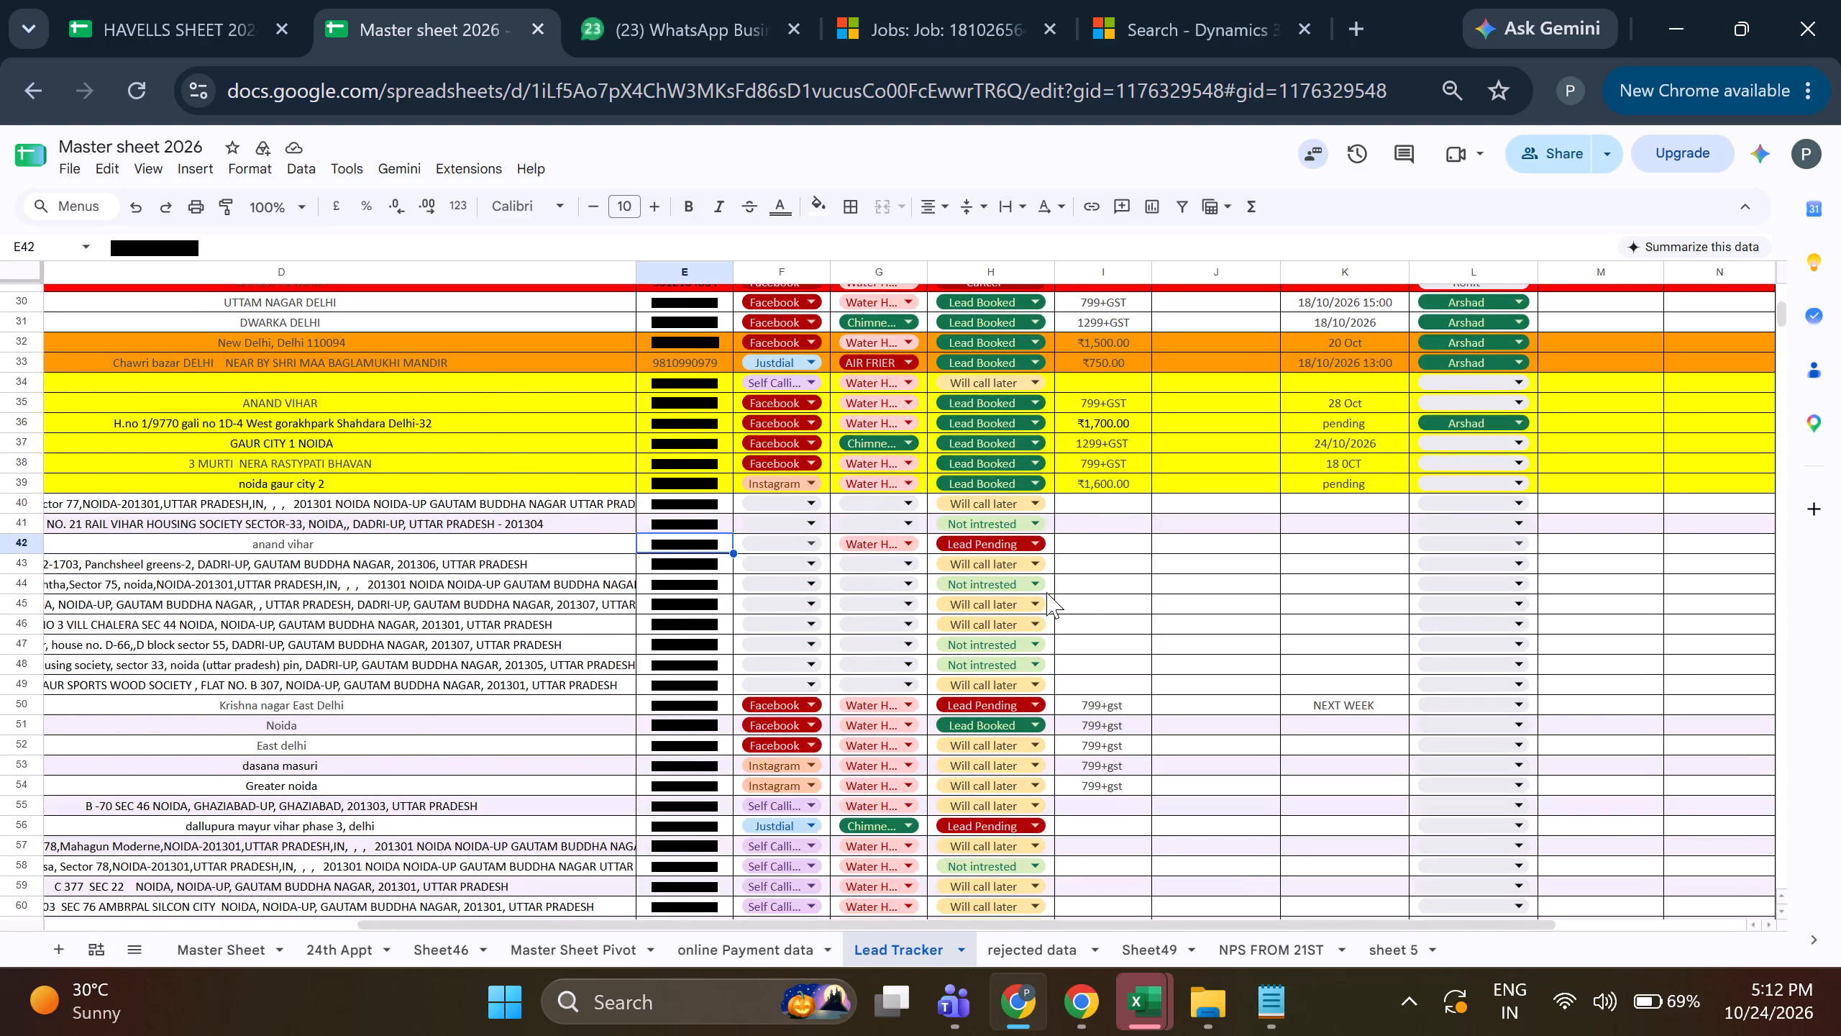
{"action": "left_click", "coordinate": [1064, 708]}
{"action": "left_click", "coordinate": [978, 707]}
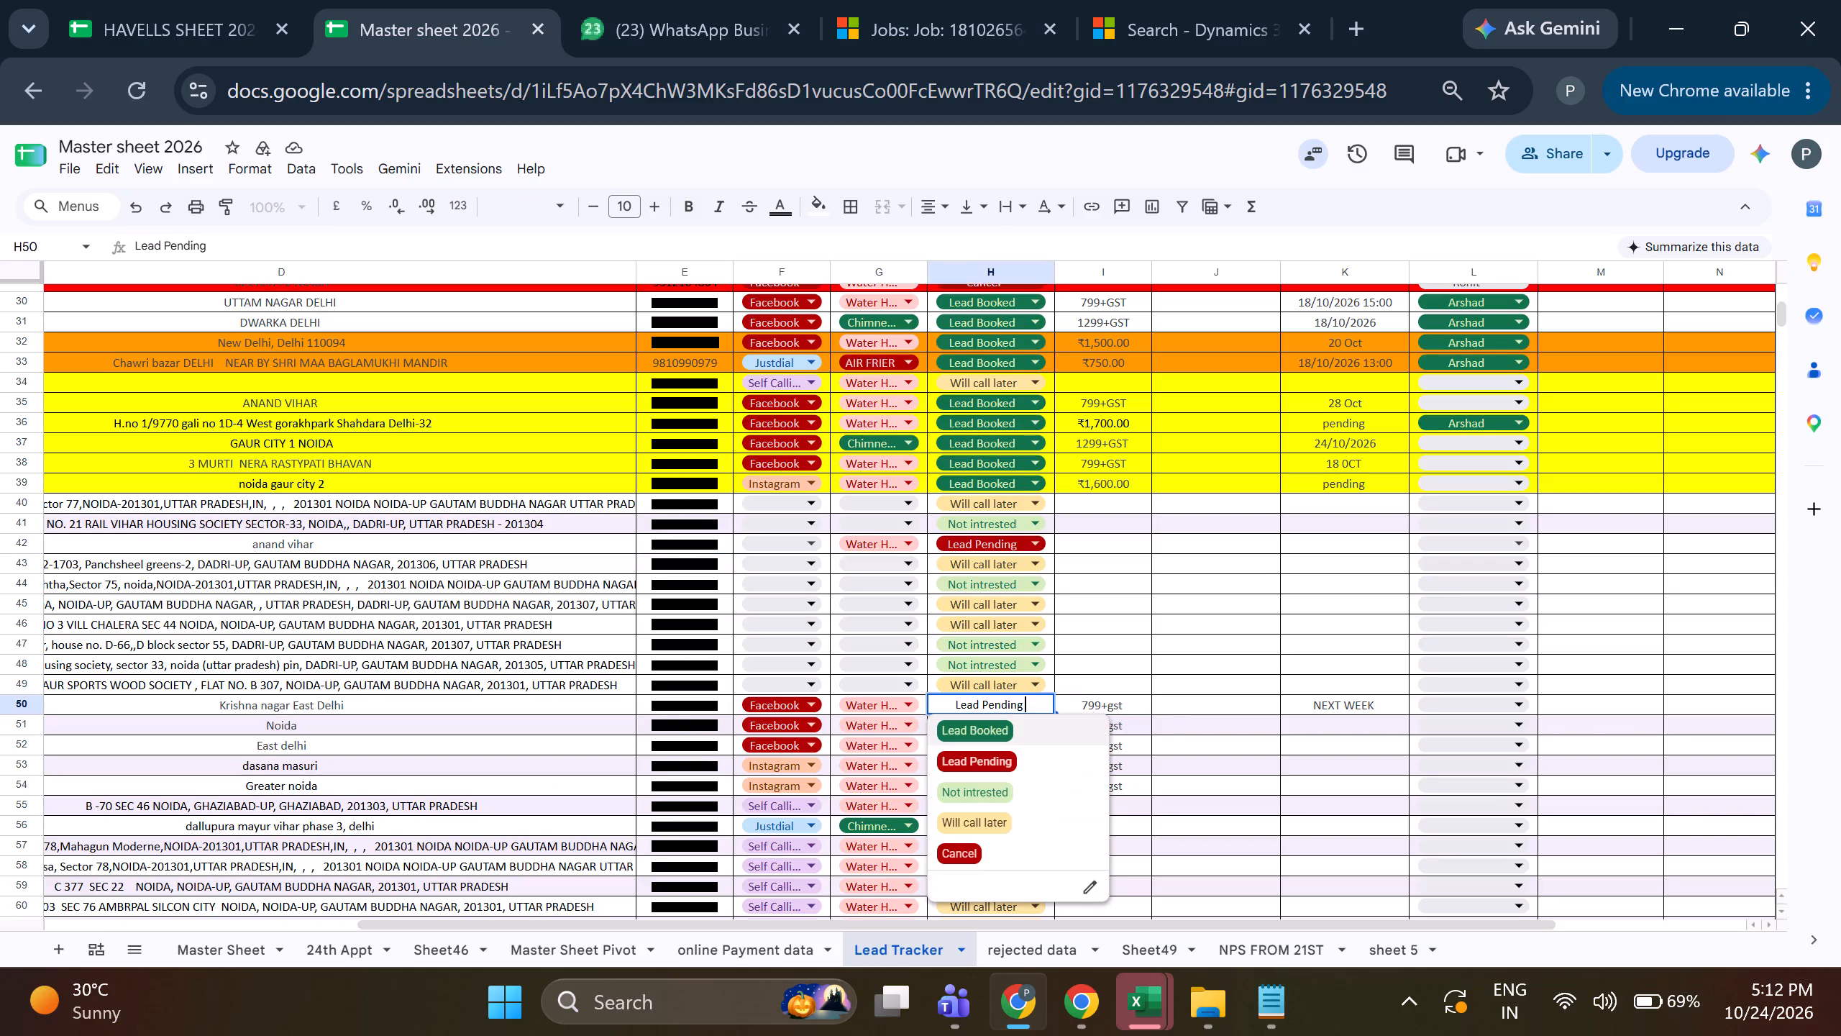
{"action": "left_click", "coordinate": [700, 703]}
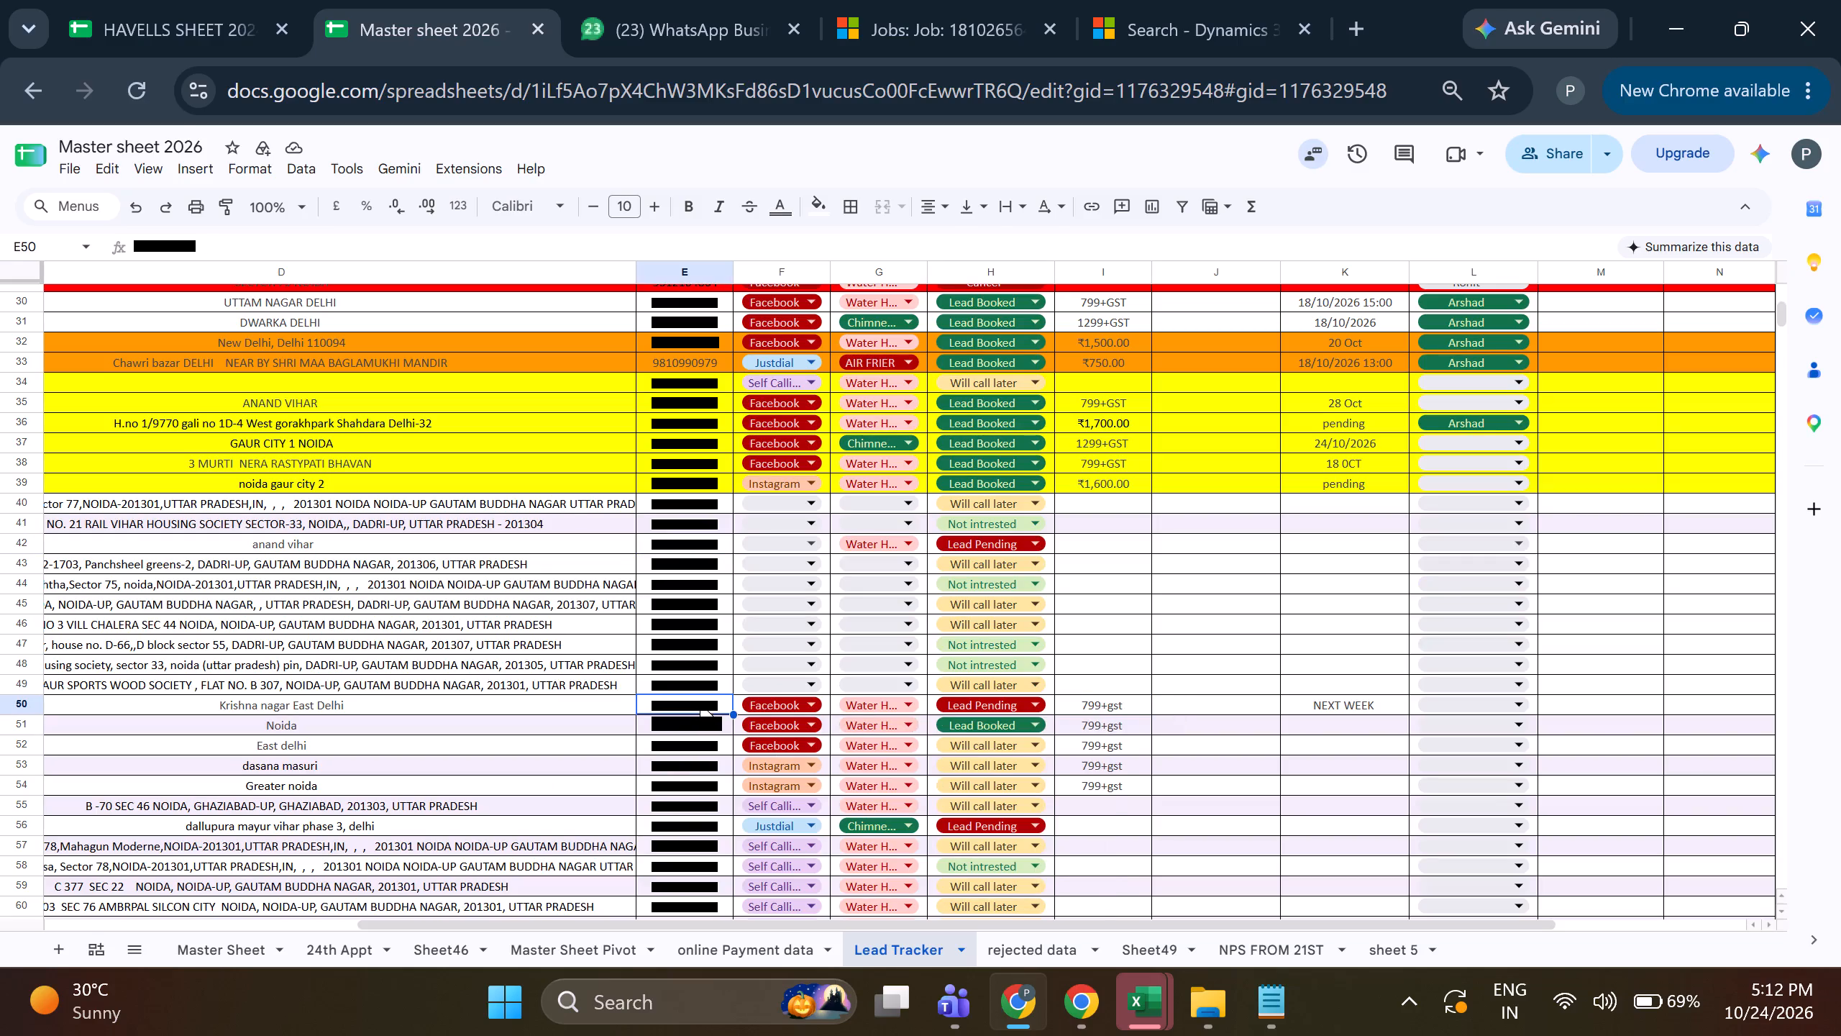
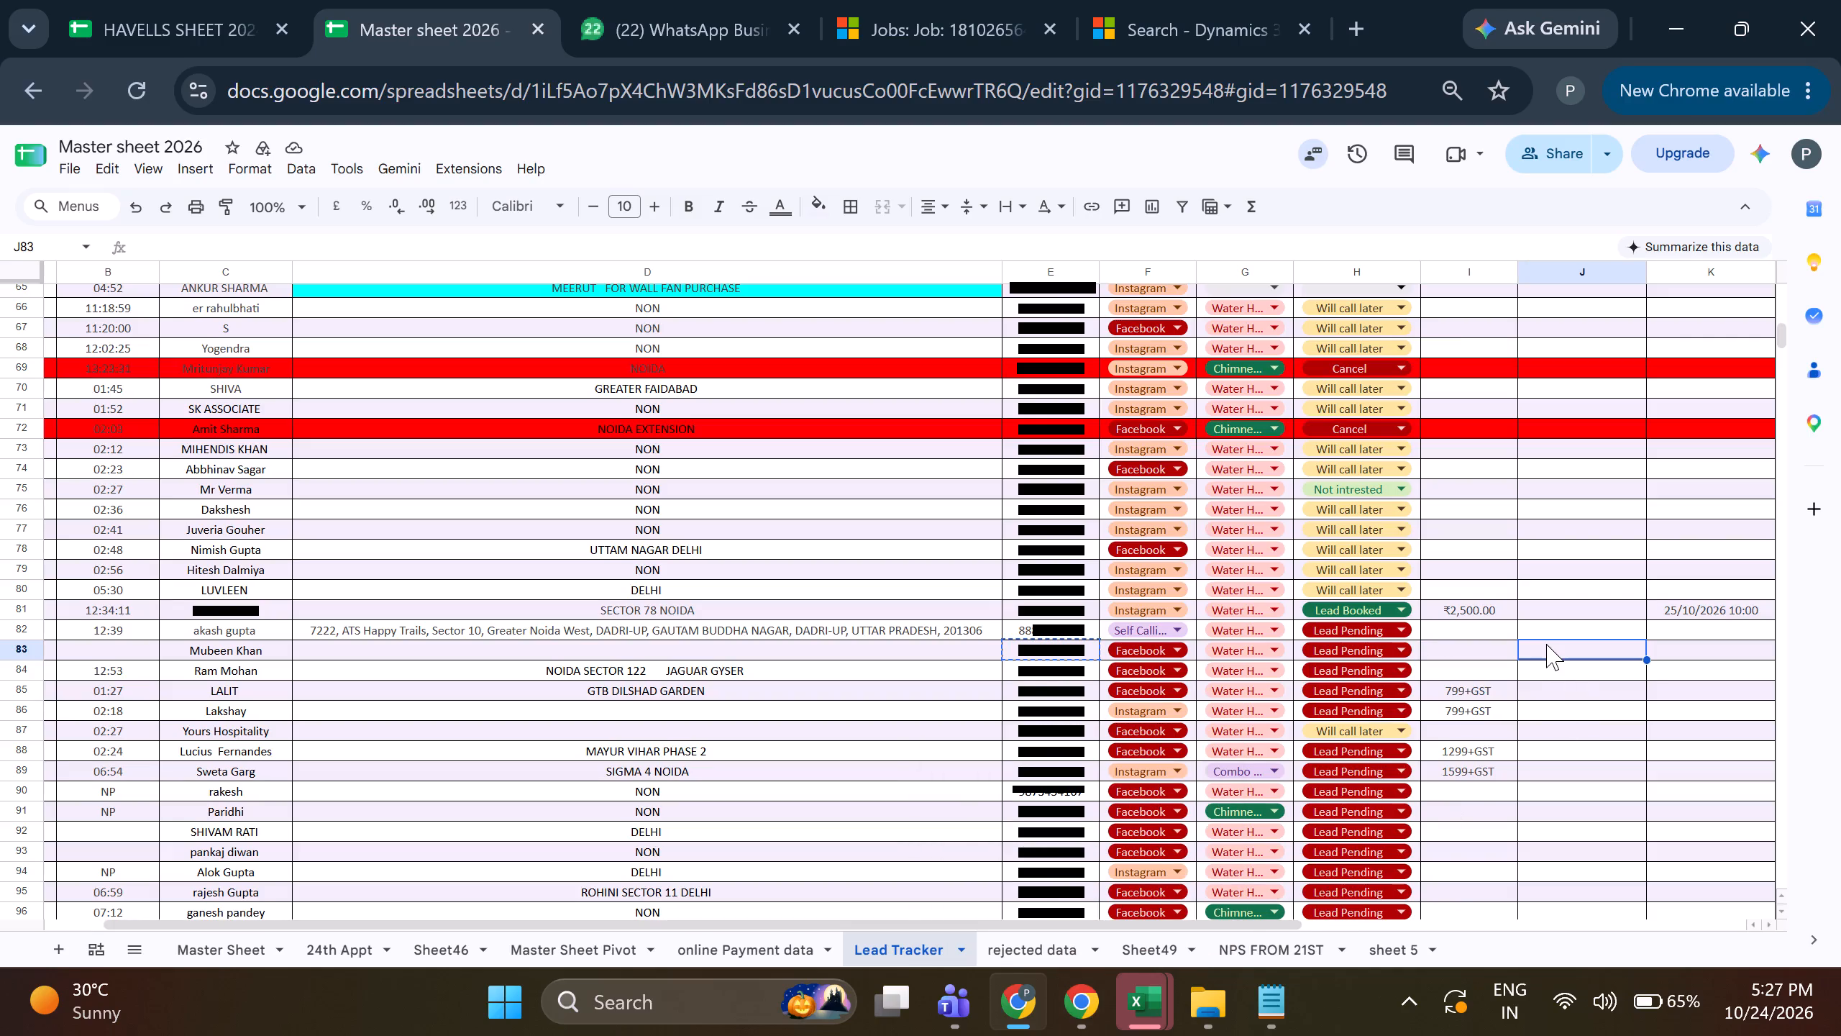
Set the lead status of the pending lead in row 83 to Cancel.
{"action": "left_click", "coordinate": [1472, 650]}
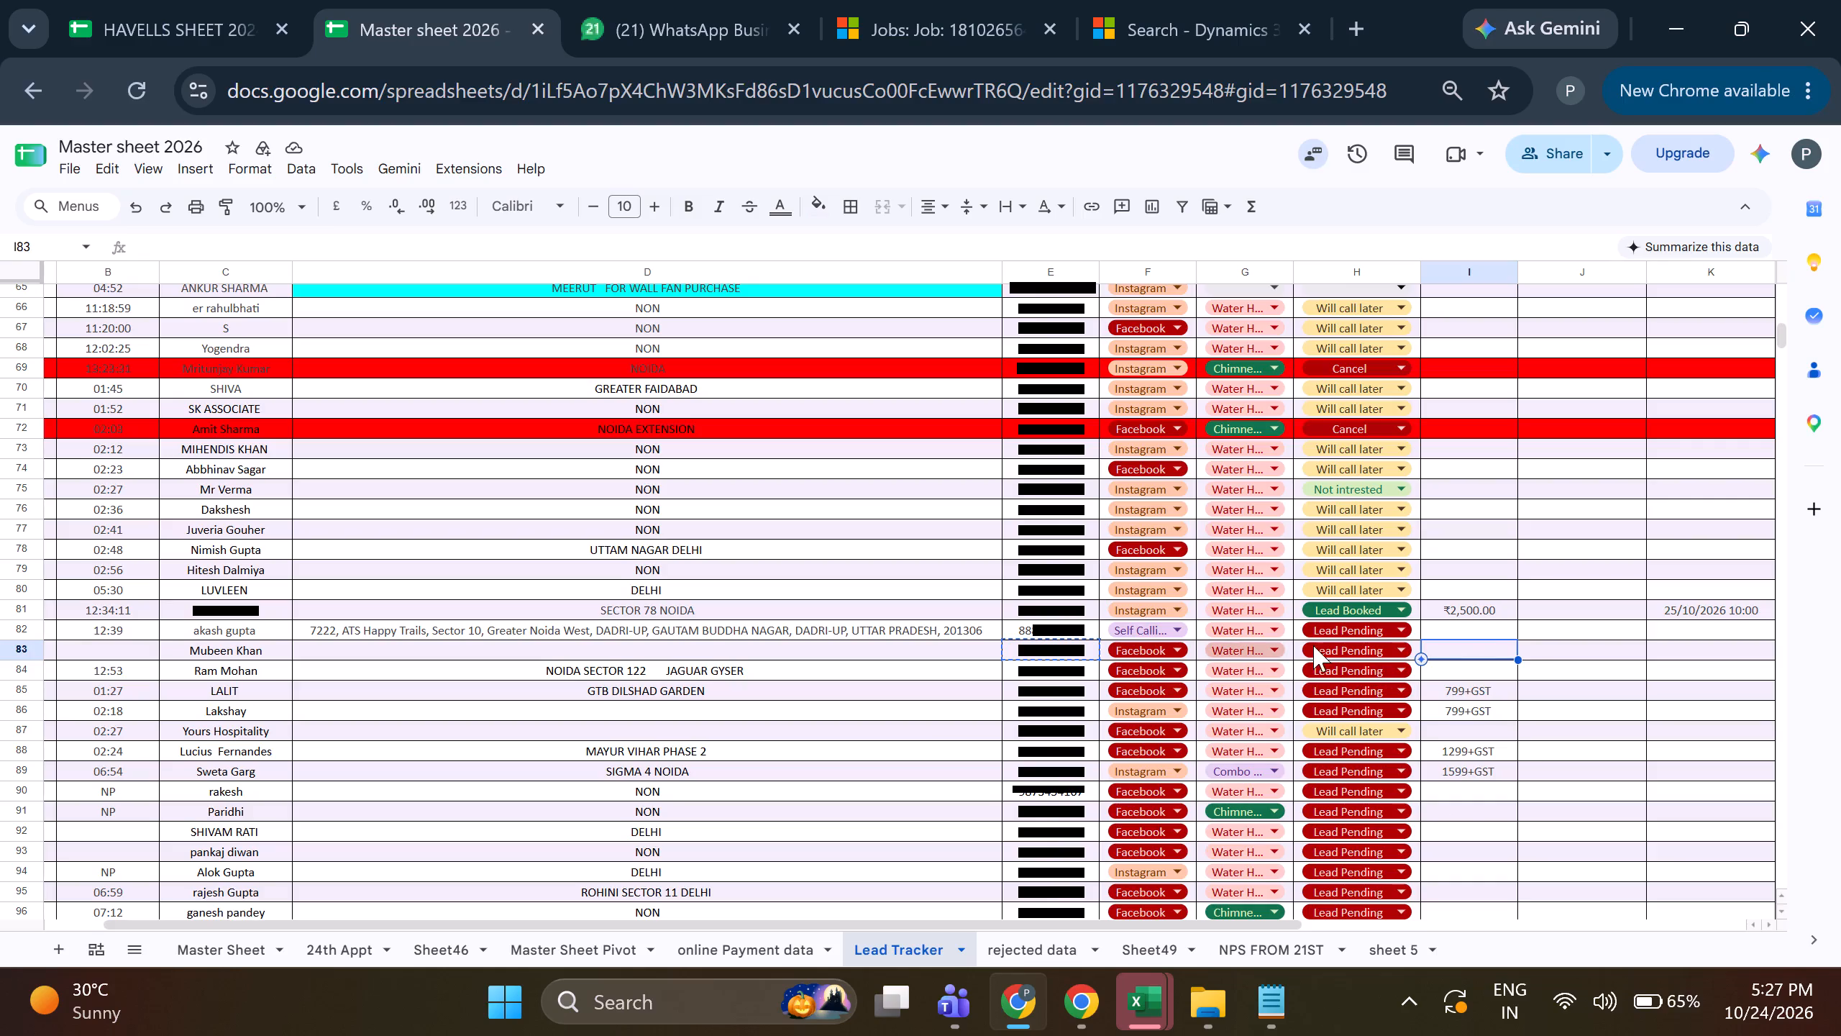
{"action": "left_click", "coordinate": [1332, 645]}
{"action": "left_click", "coordinate": [1338, 794]}
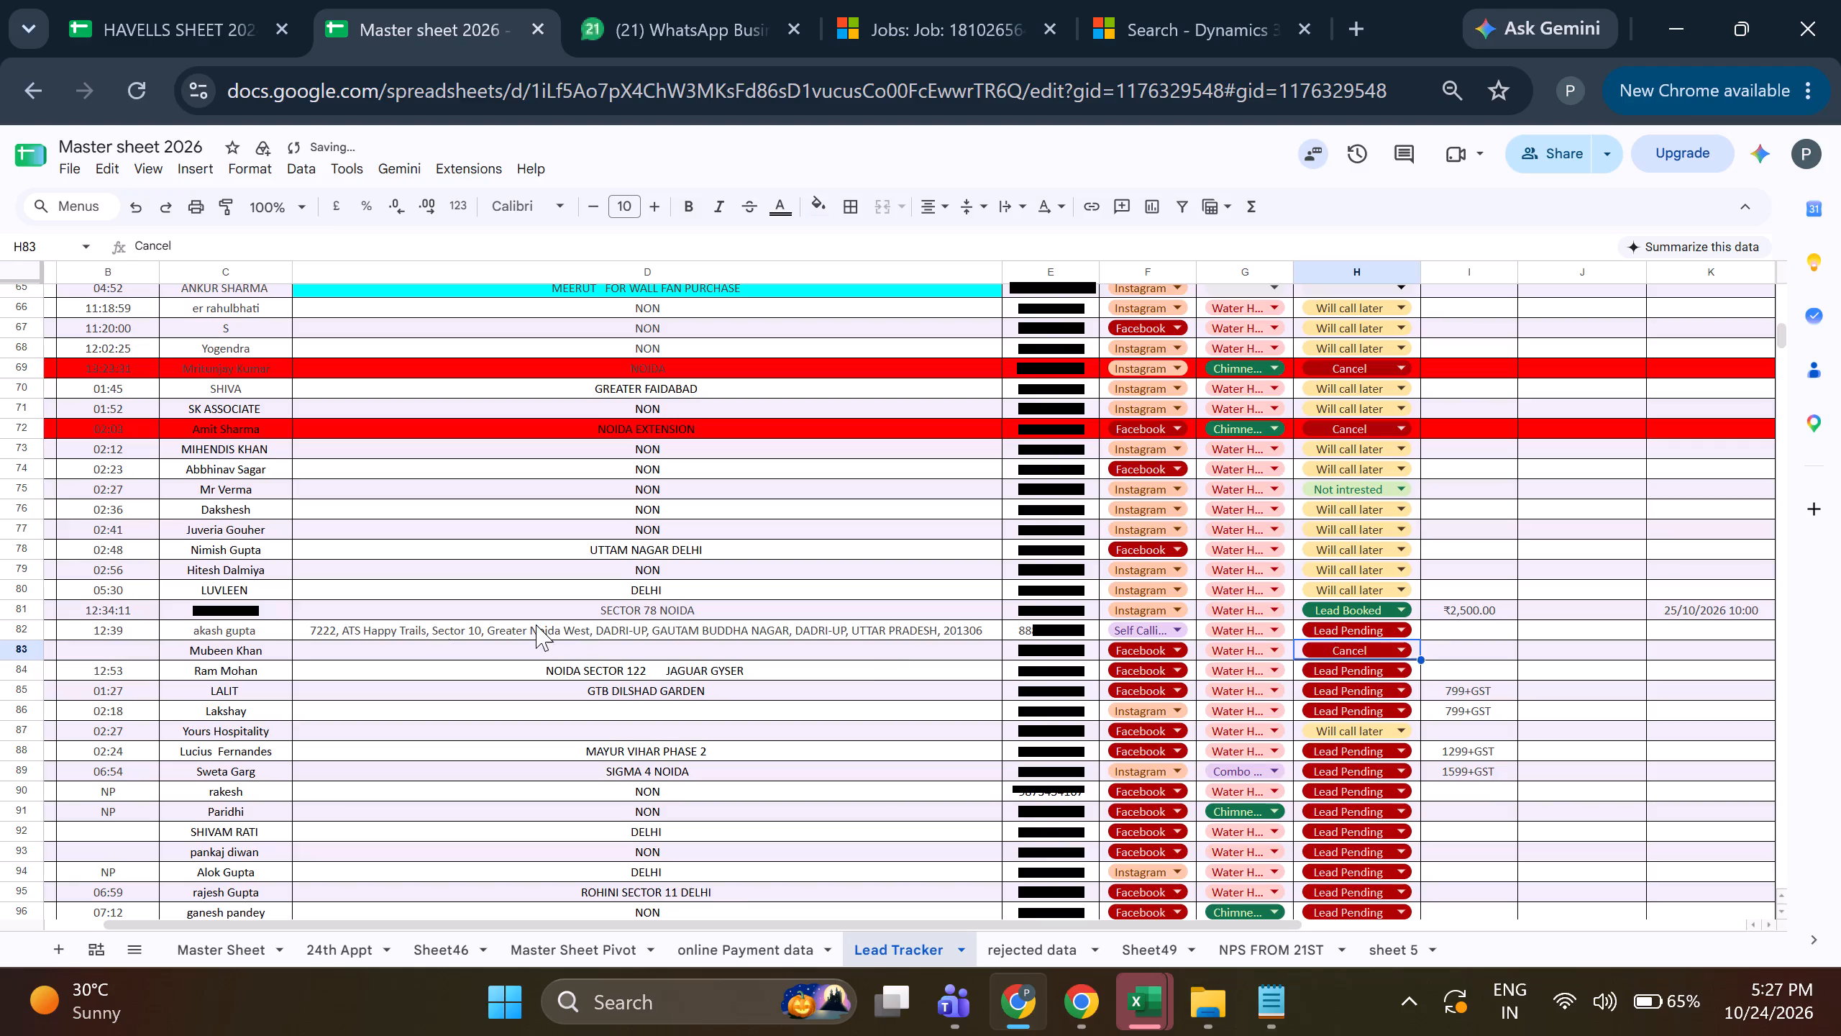
Fill the whole of row 83 with red, matching the other cancelled leads.
{"action": "left_click", "coordinate": [24, 649]}
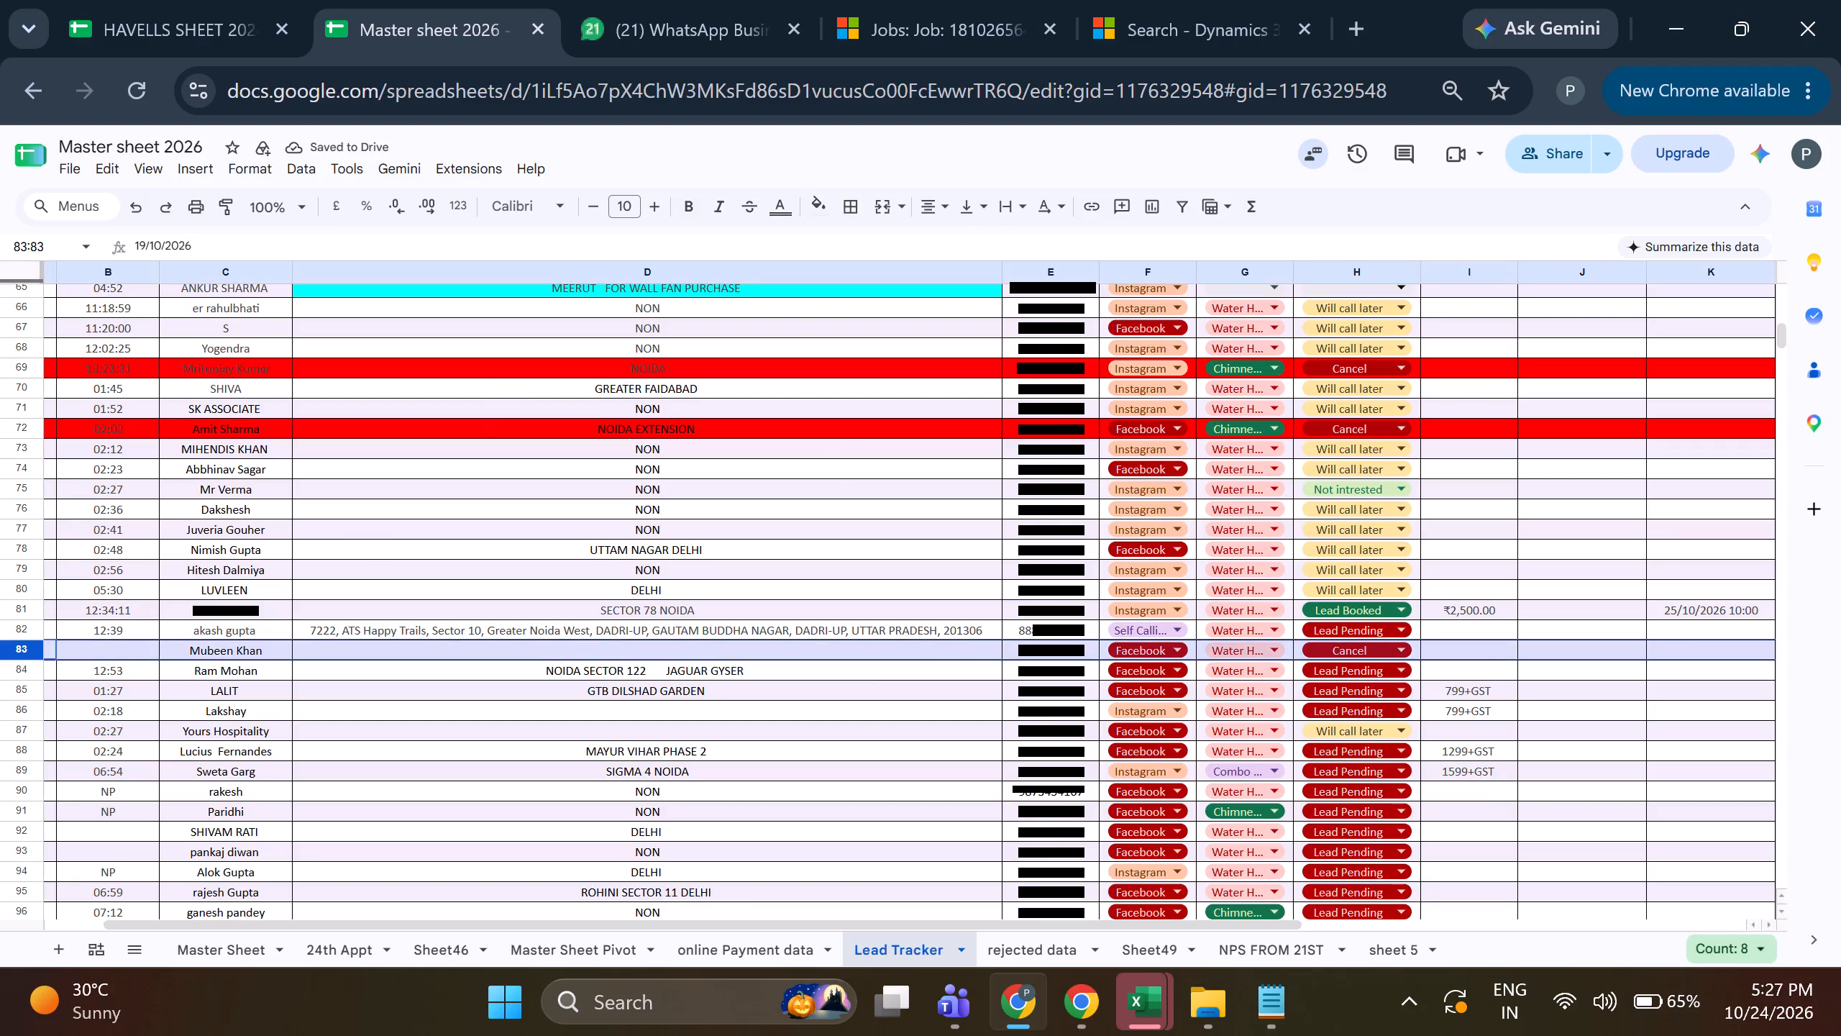
{"action": "left_click_drag", "start_coordinate": [811, 193], "coordinate": [814, 201]}
{"action": "left_click", "coordinate": [842, 287]}
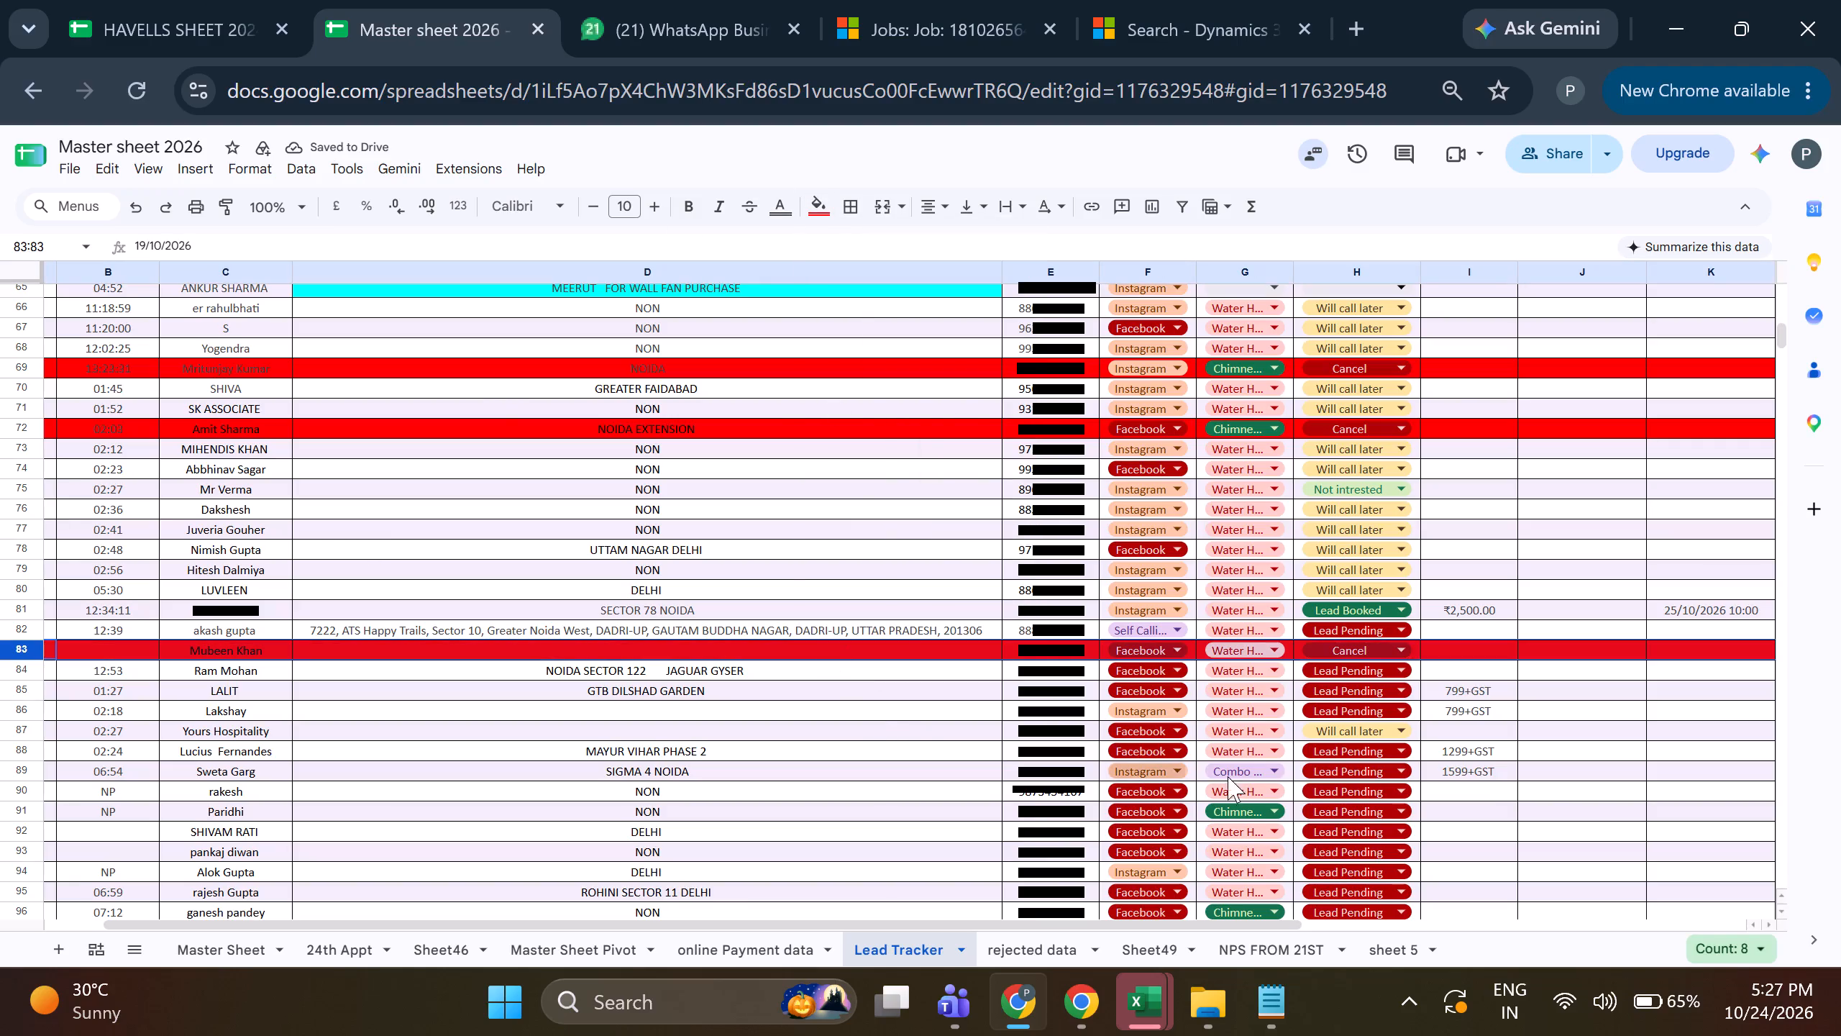
Select the mobile number of the Noida Sector 122 lead in row 84.
{"action": "left_click", "coordinate": [1054, 668]}
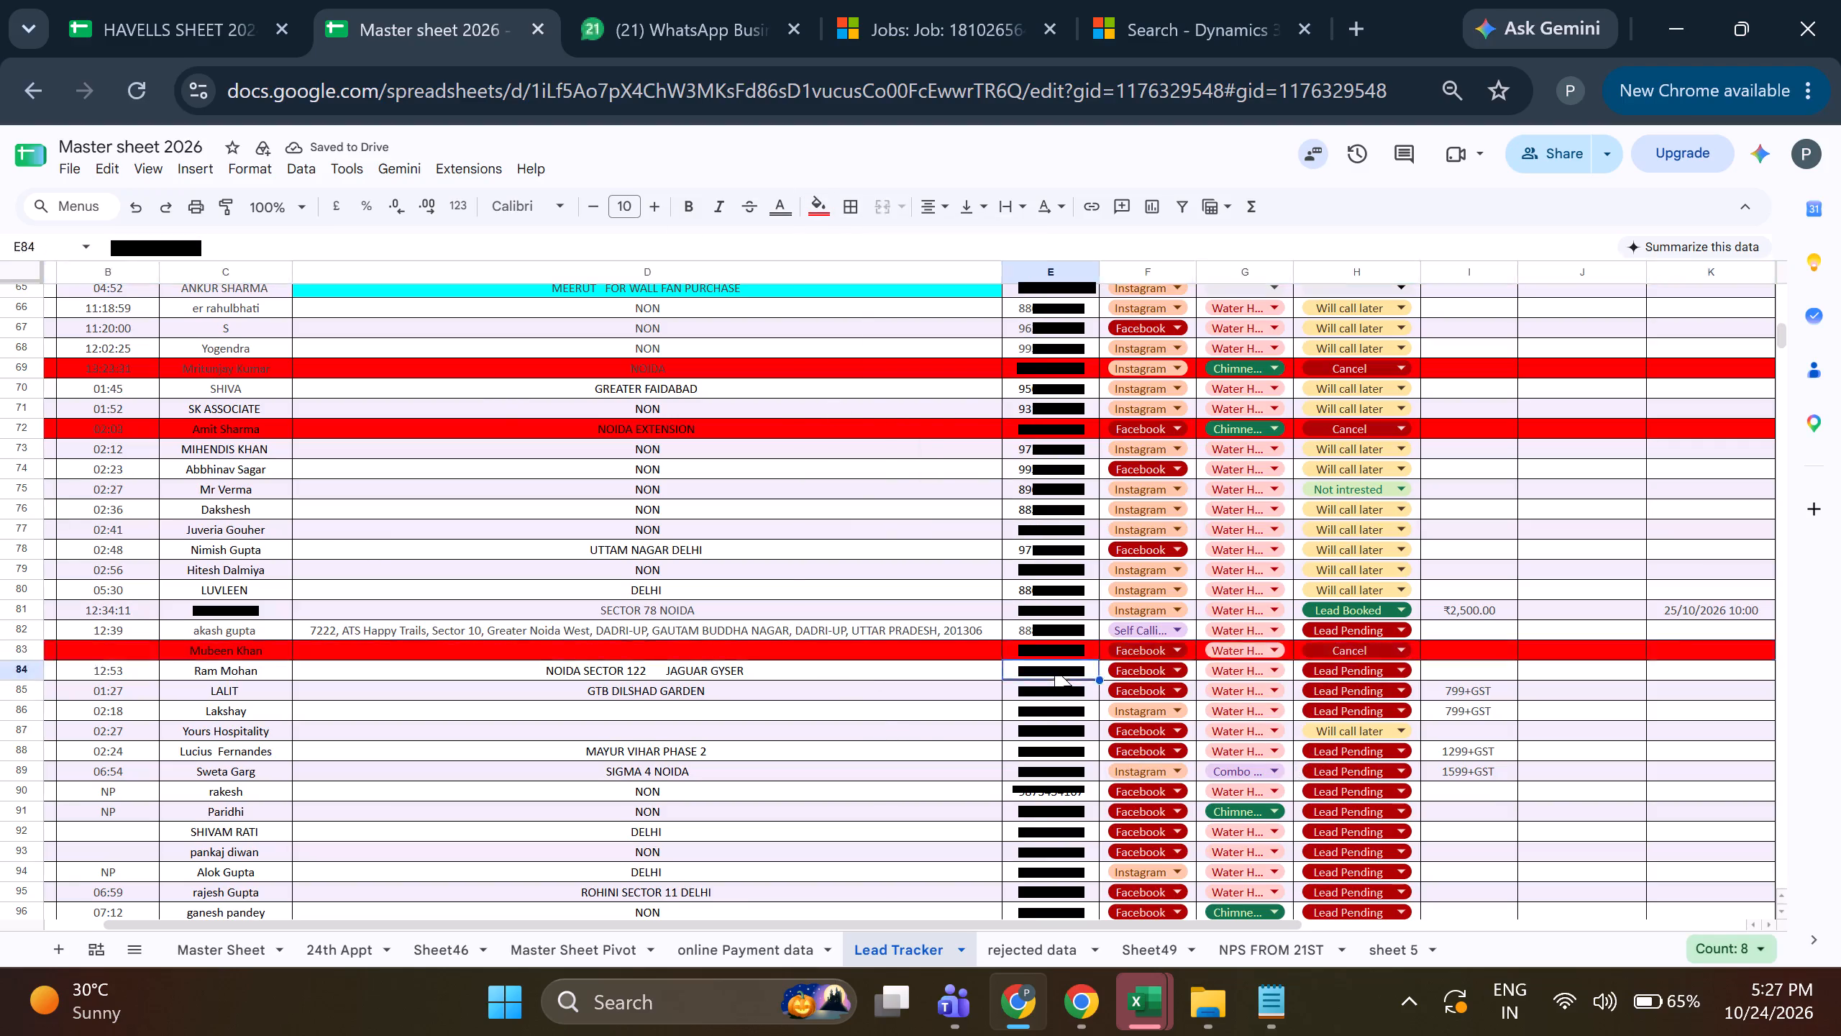
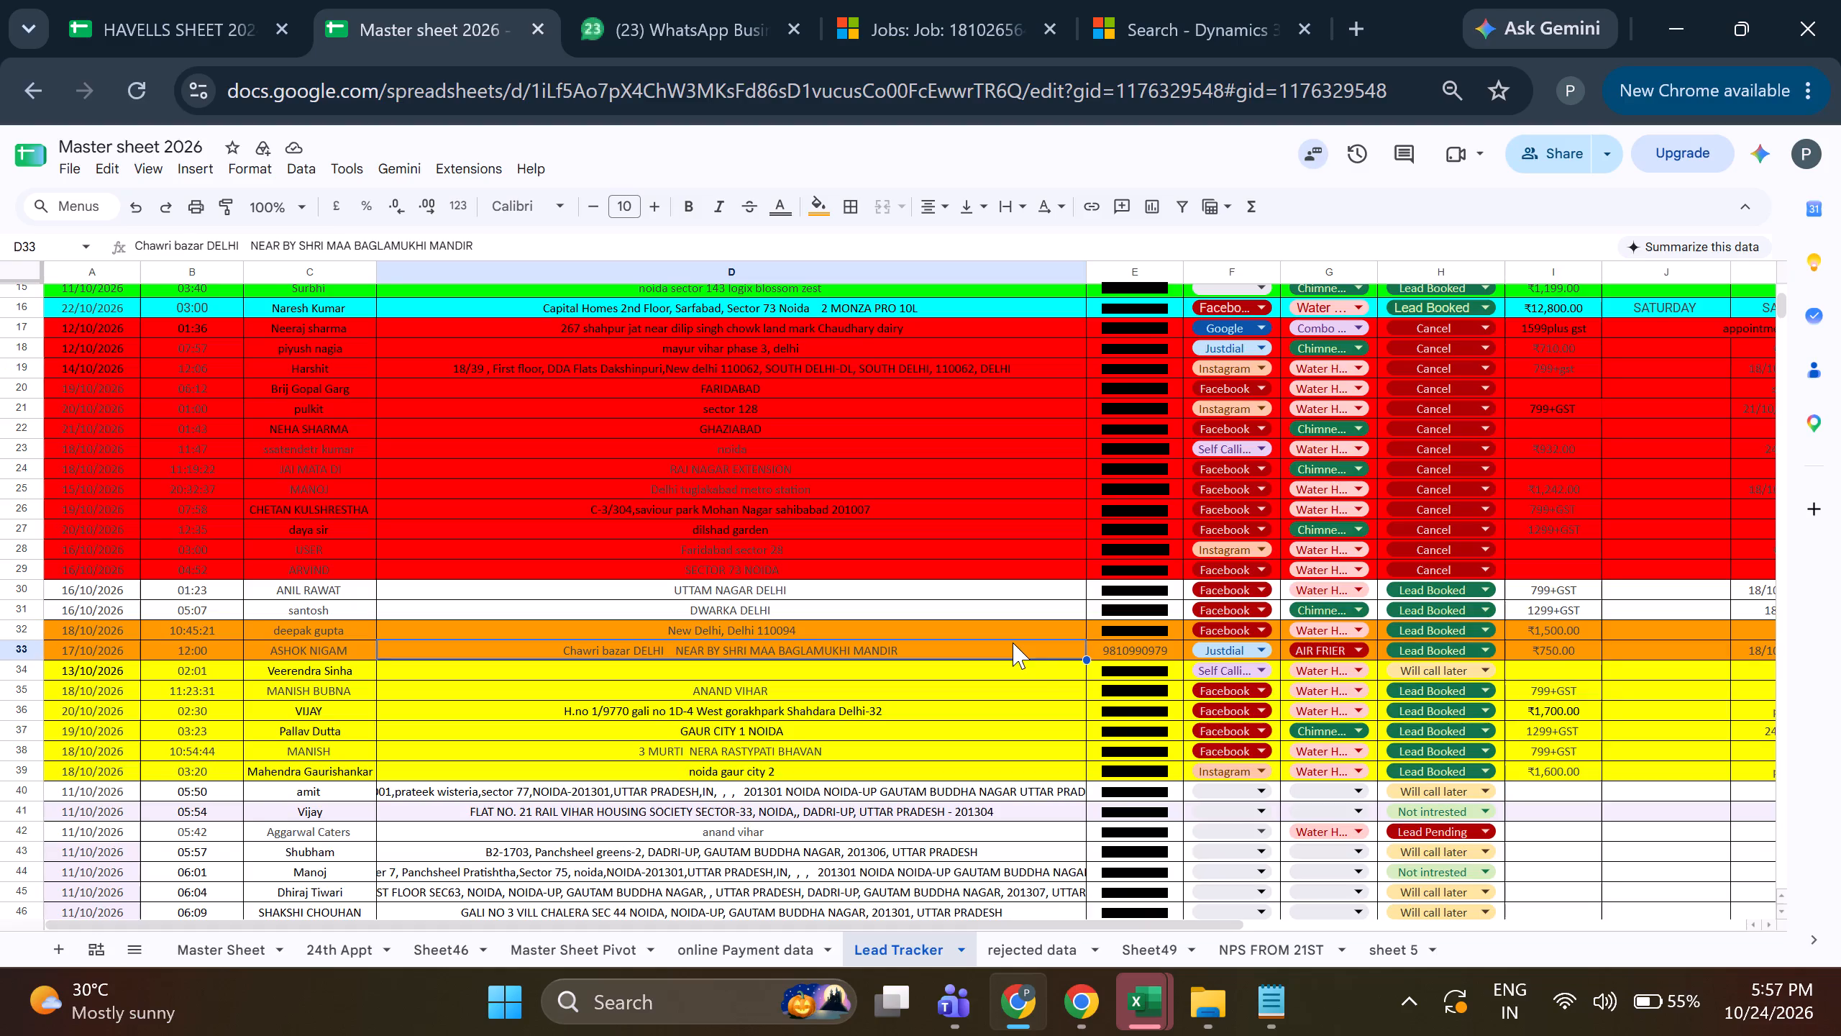
Copy the mobile number of the pending Rohini Sector 11 Delhi lead in row 95.
{"action": "left_click", "coordinate": [1046, 632]}
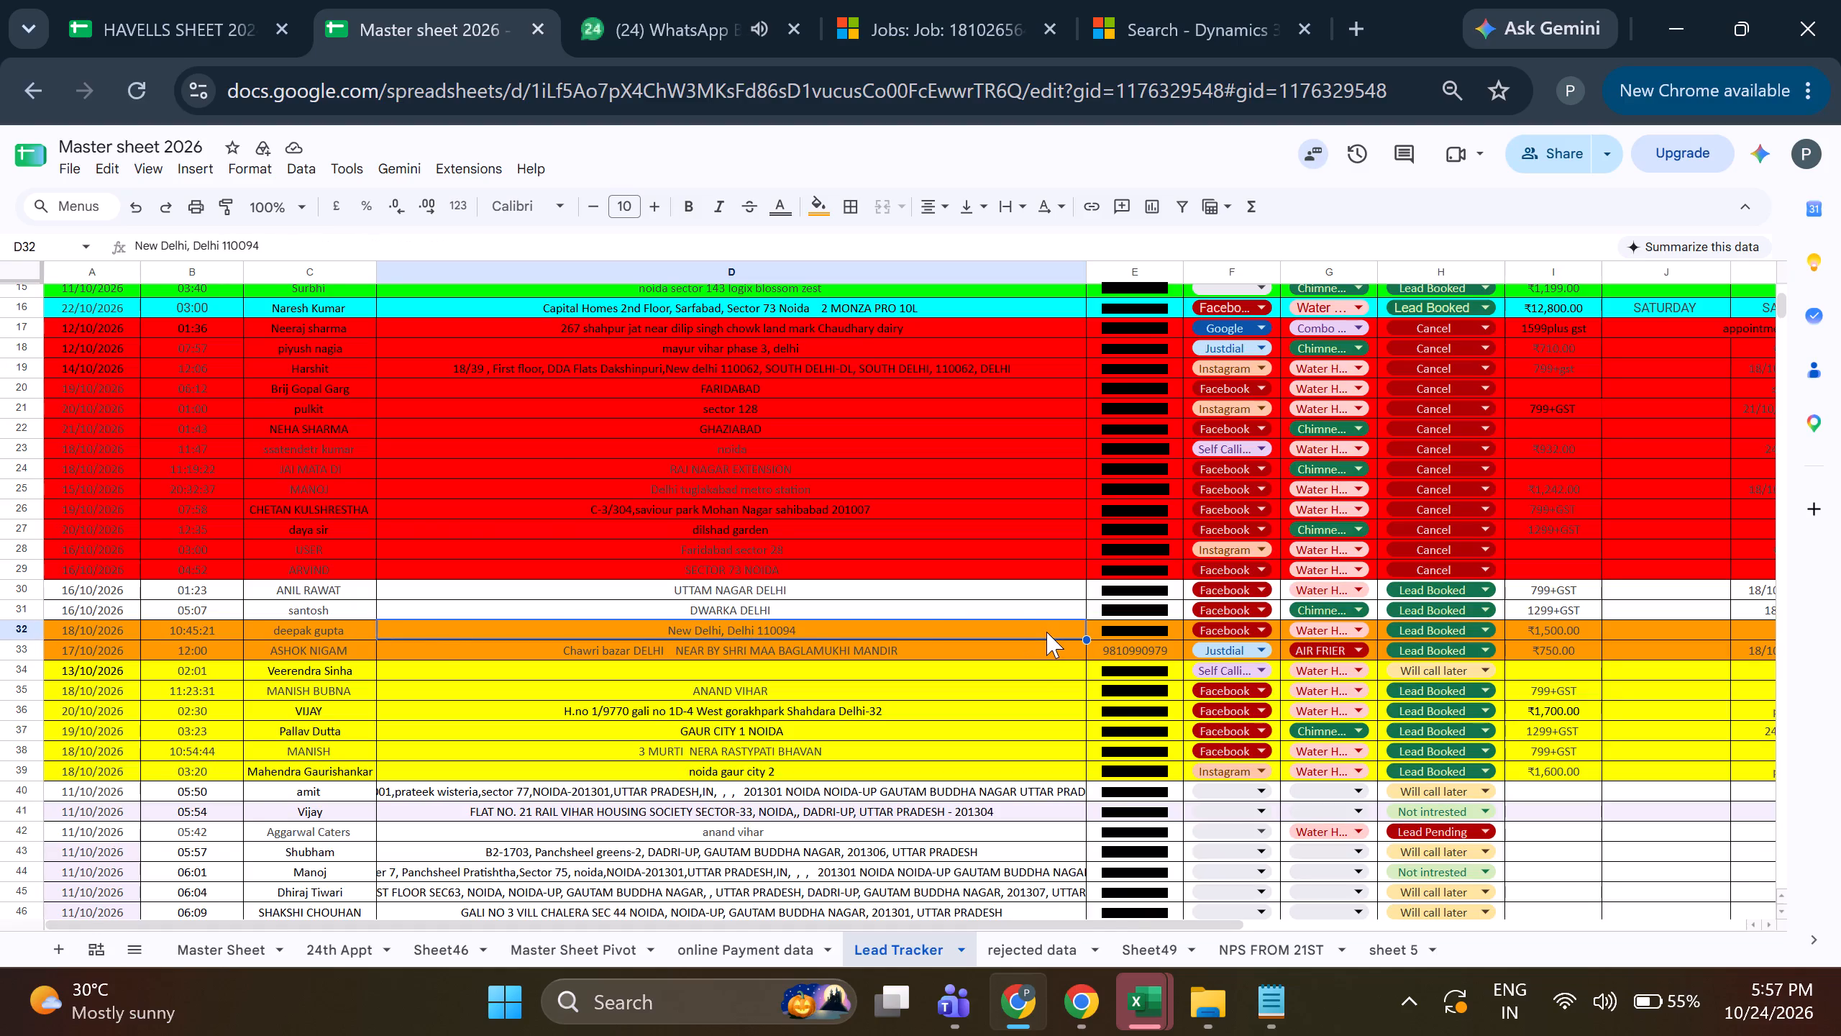
{"action": "scroll", "coordinate": [1046, 632], "scroll_direction": "up", "scroll_amount": 2}
{"action": "scroll", "coordinate": [979, 668], "scroll_direction": "up", "scroll_amount": 3}
{"action": "scroll", "coordinate": [987, 689], "scroll_direction": "down", "scroll_amount": 2}
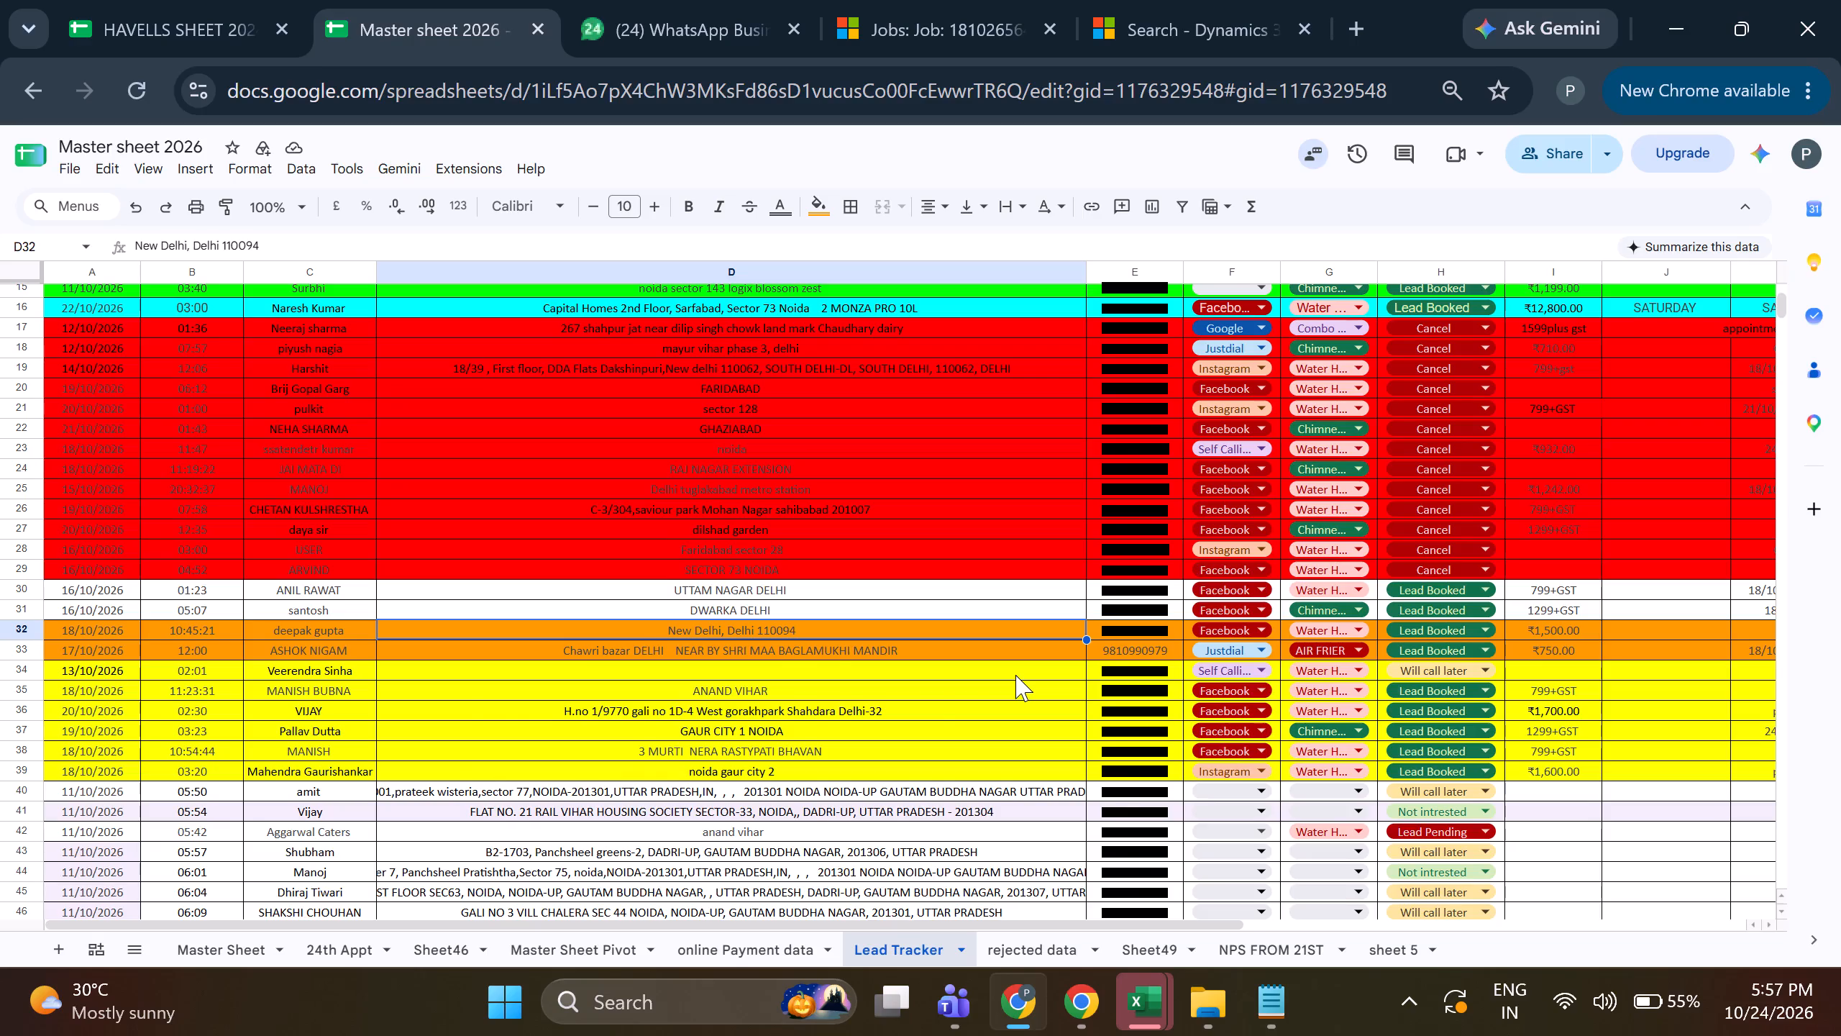
{"action": "scroll", "coordinate": [1015, 675], "scroll_direction": "down", "scroll_amount": 3}
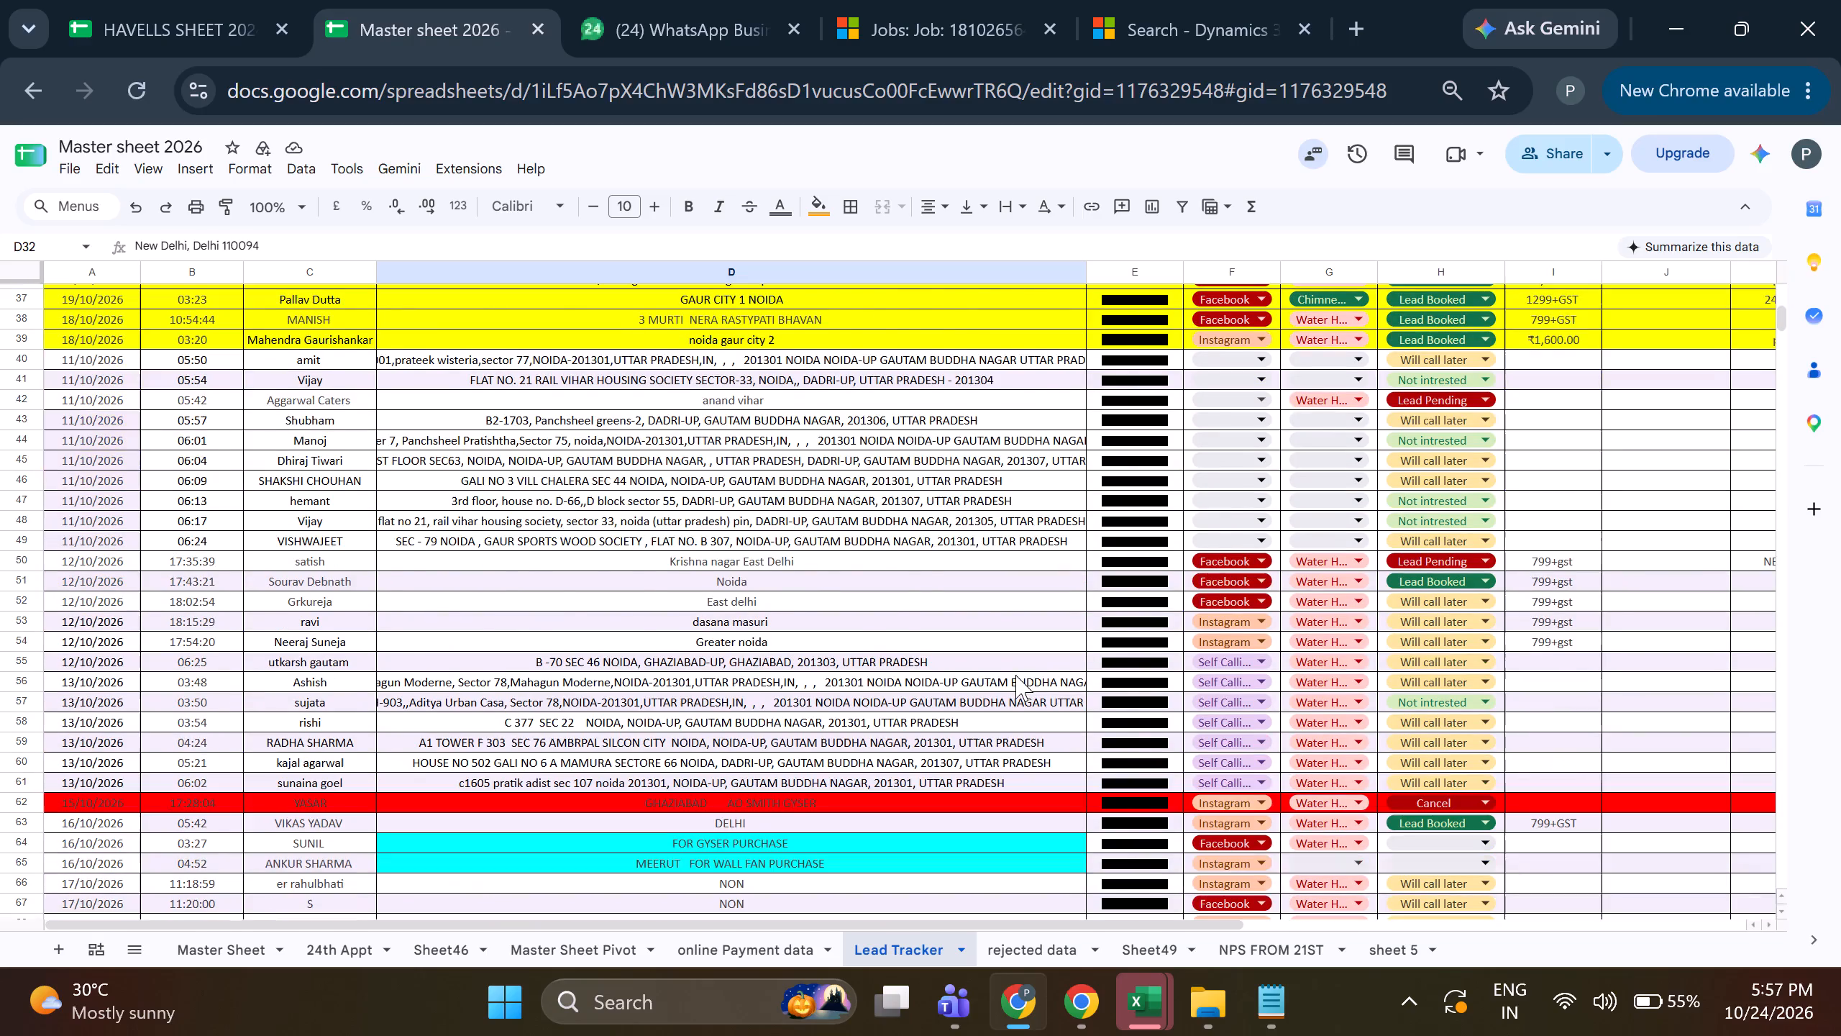
{"action": "scroll", "coordinate": [1143, 683], "scroll_direction": "down", "scroll_amount": 4}
{"action": "scroll", "coordinate": [1161, 738], "scroll_direction": "down", "scroll_amount": 2}
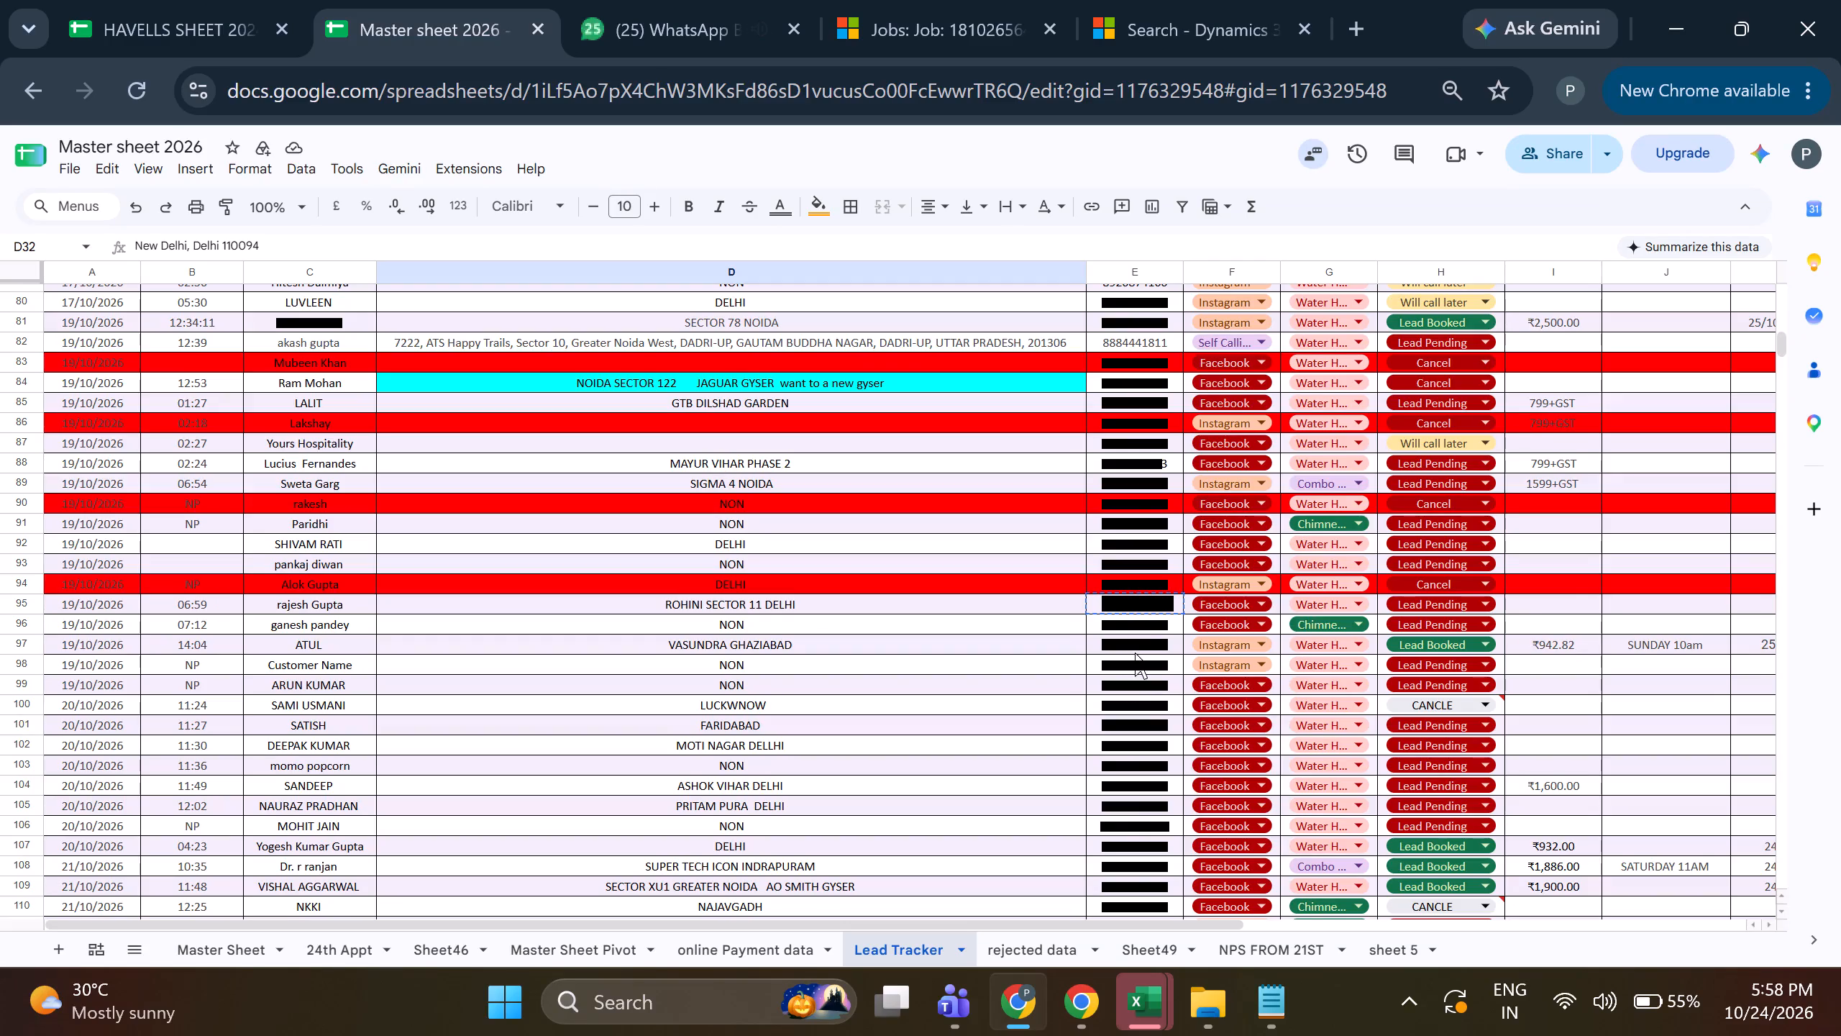
{"action": "left_click", "coordinate": [1127, 609]}
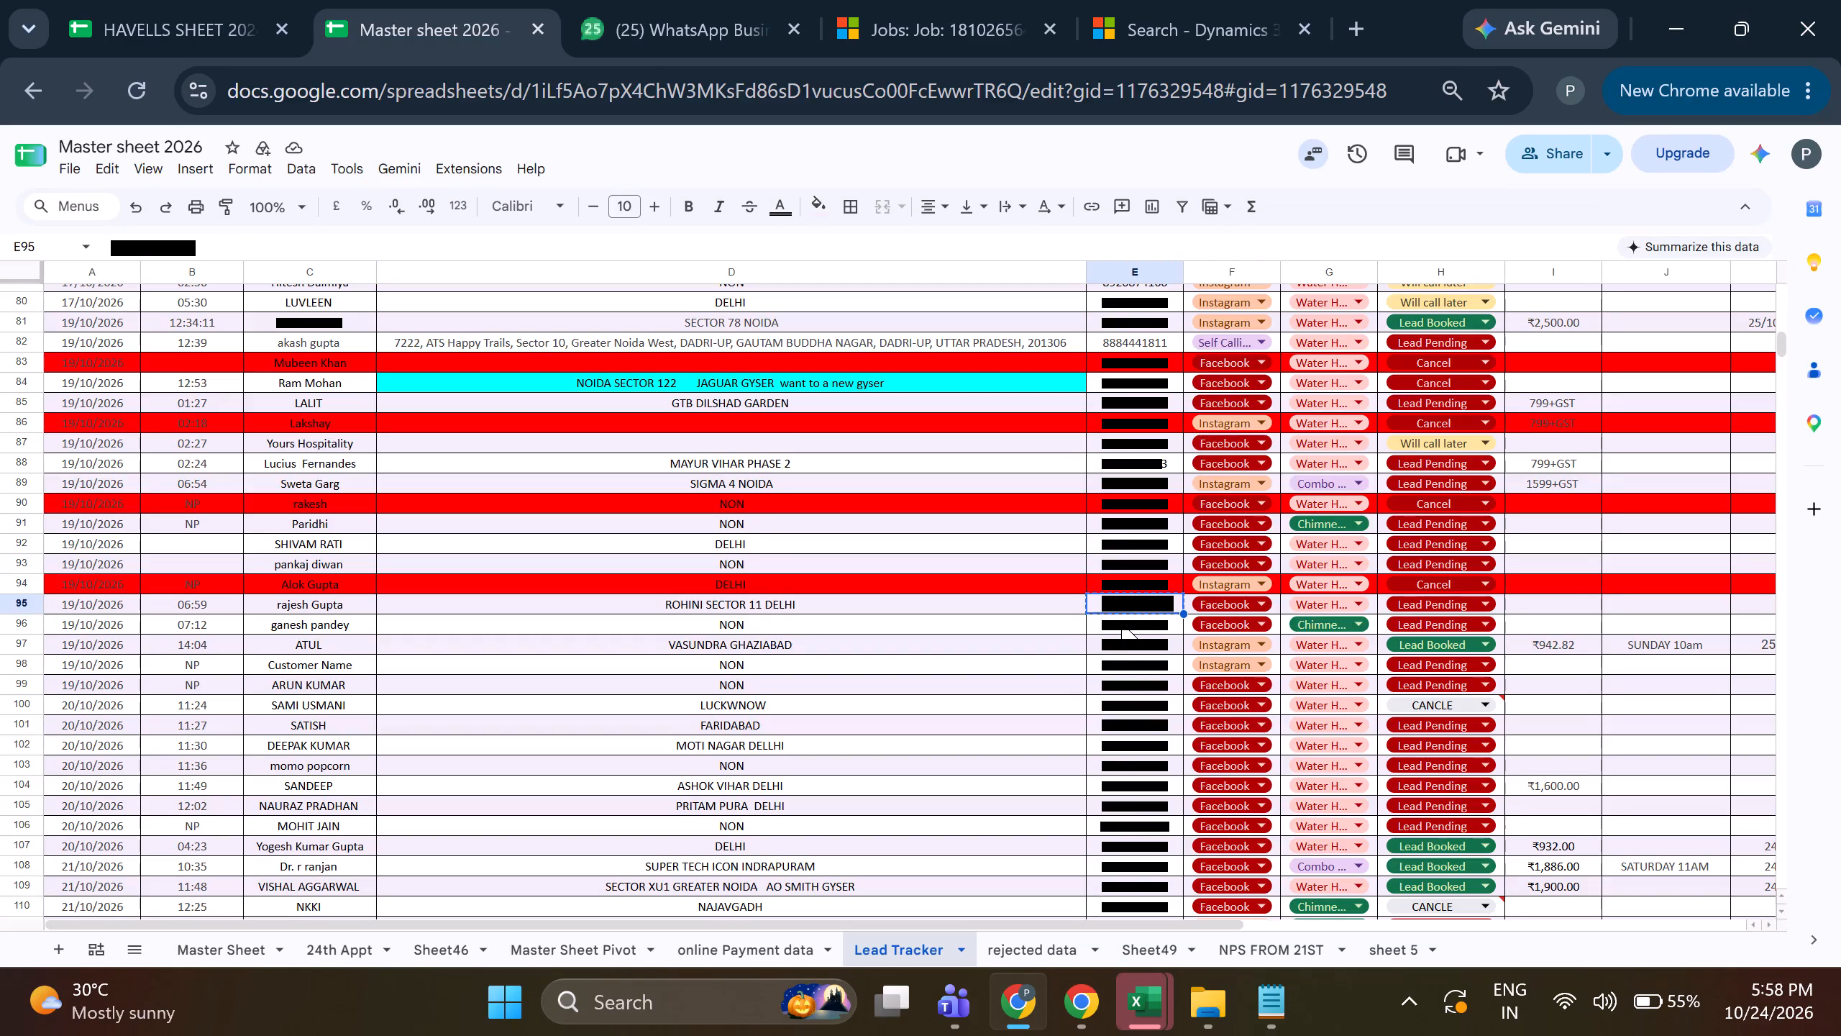
{"action": "left_click", "coordinate": [1123, 609]}
{"action": "key", "text": "ctrl+c"}
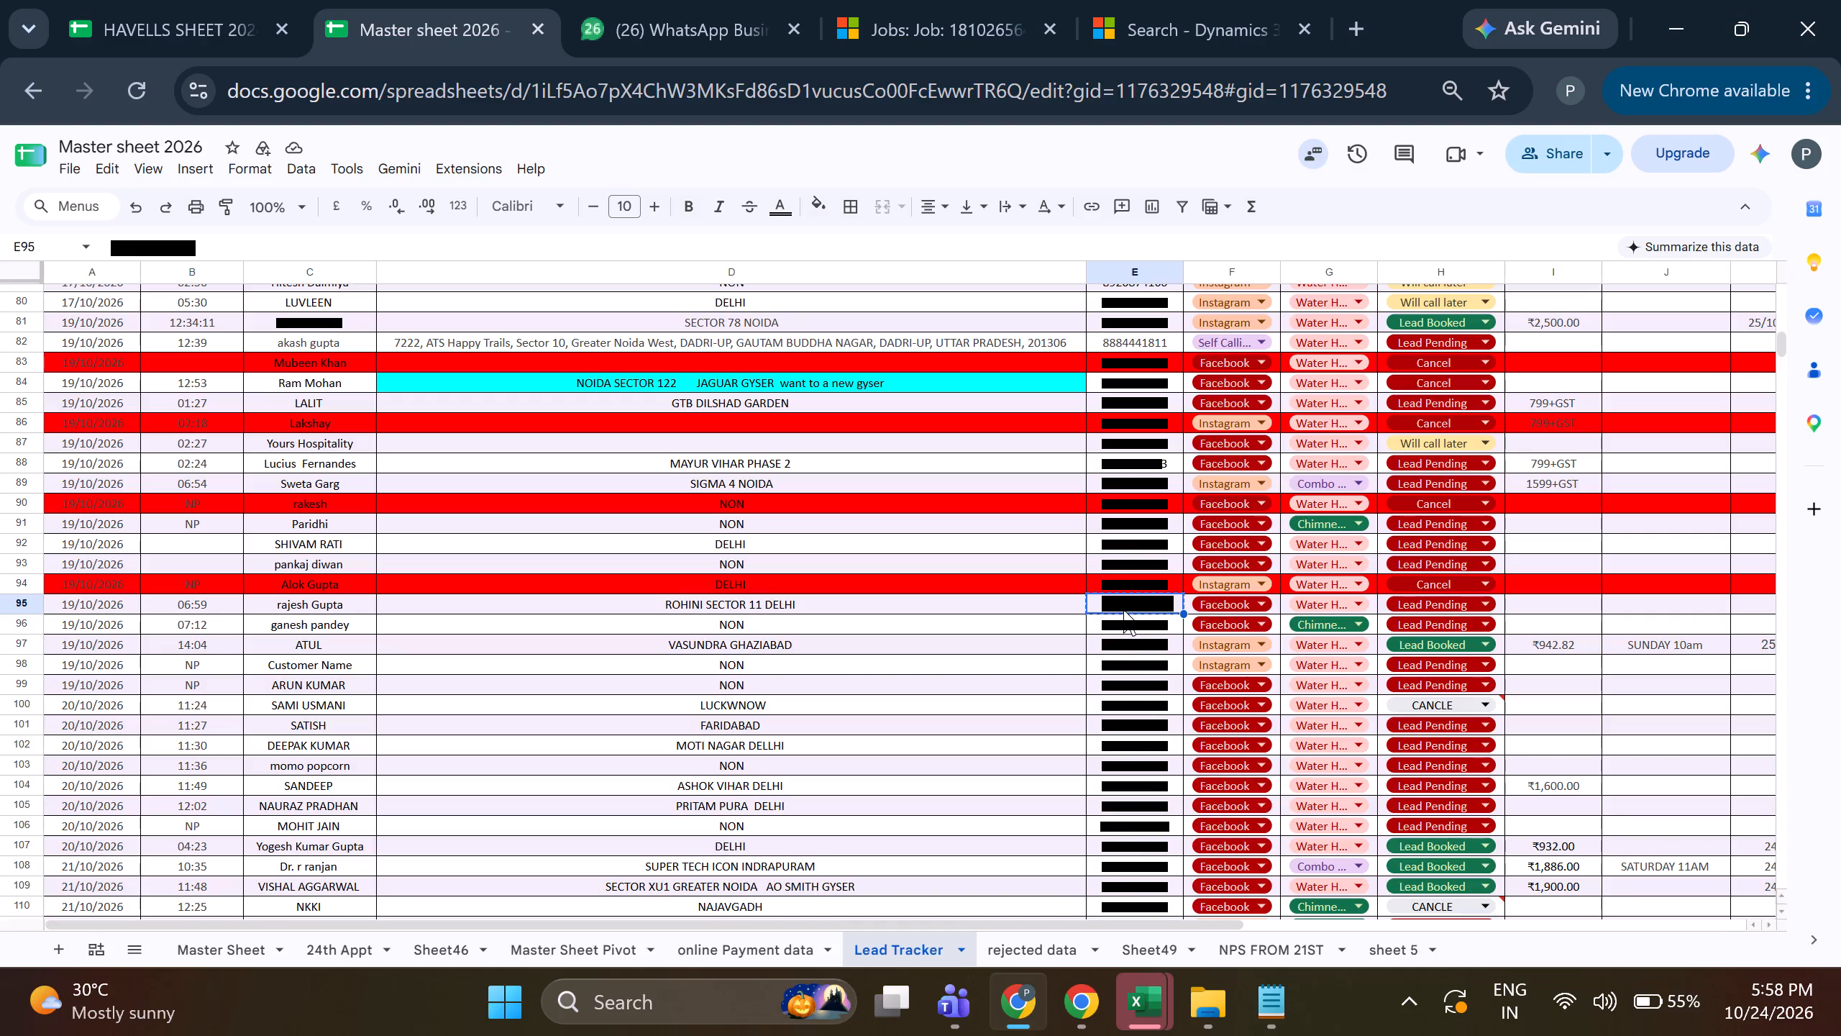
Select the mobile number of the cancelled Delhi lead in row 94.
{"action": "left_click", "coordinate": [1135, 583]}
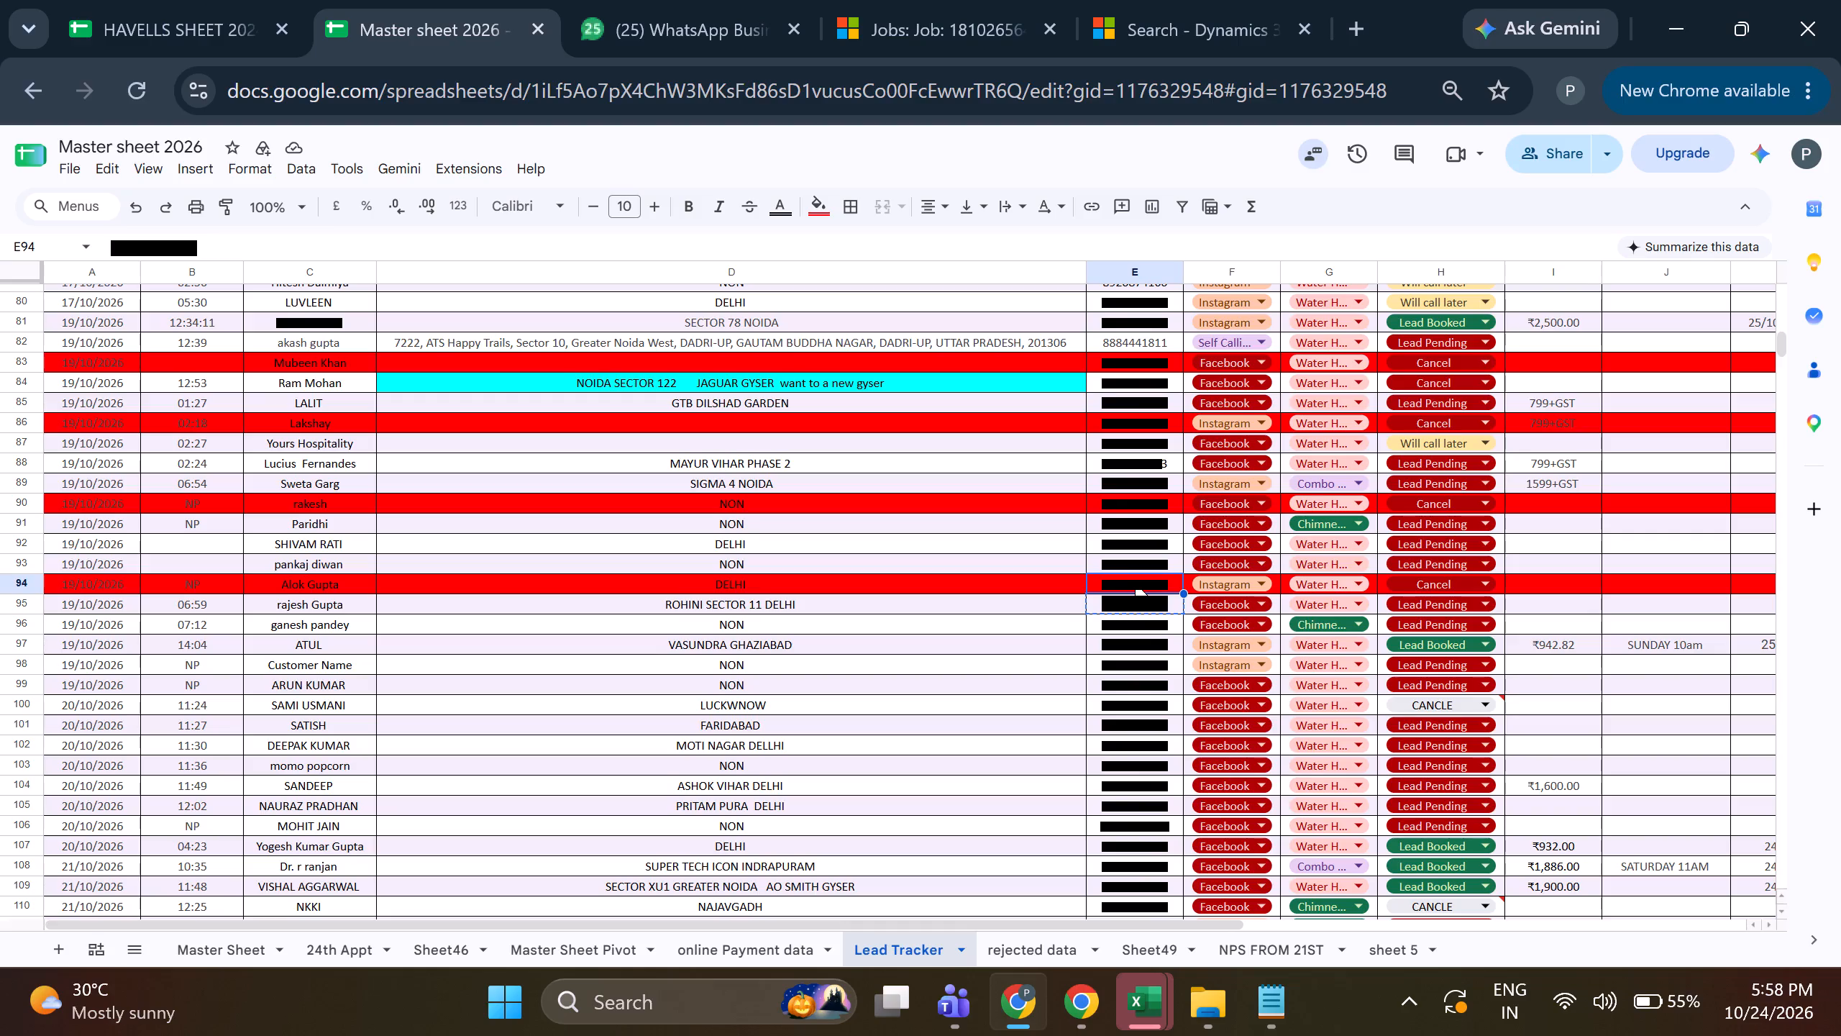
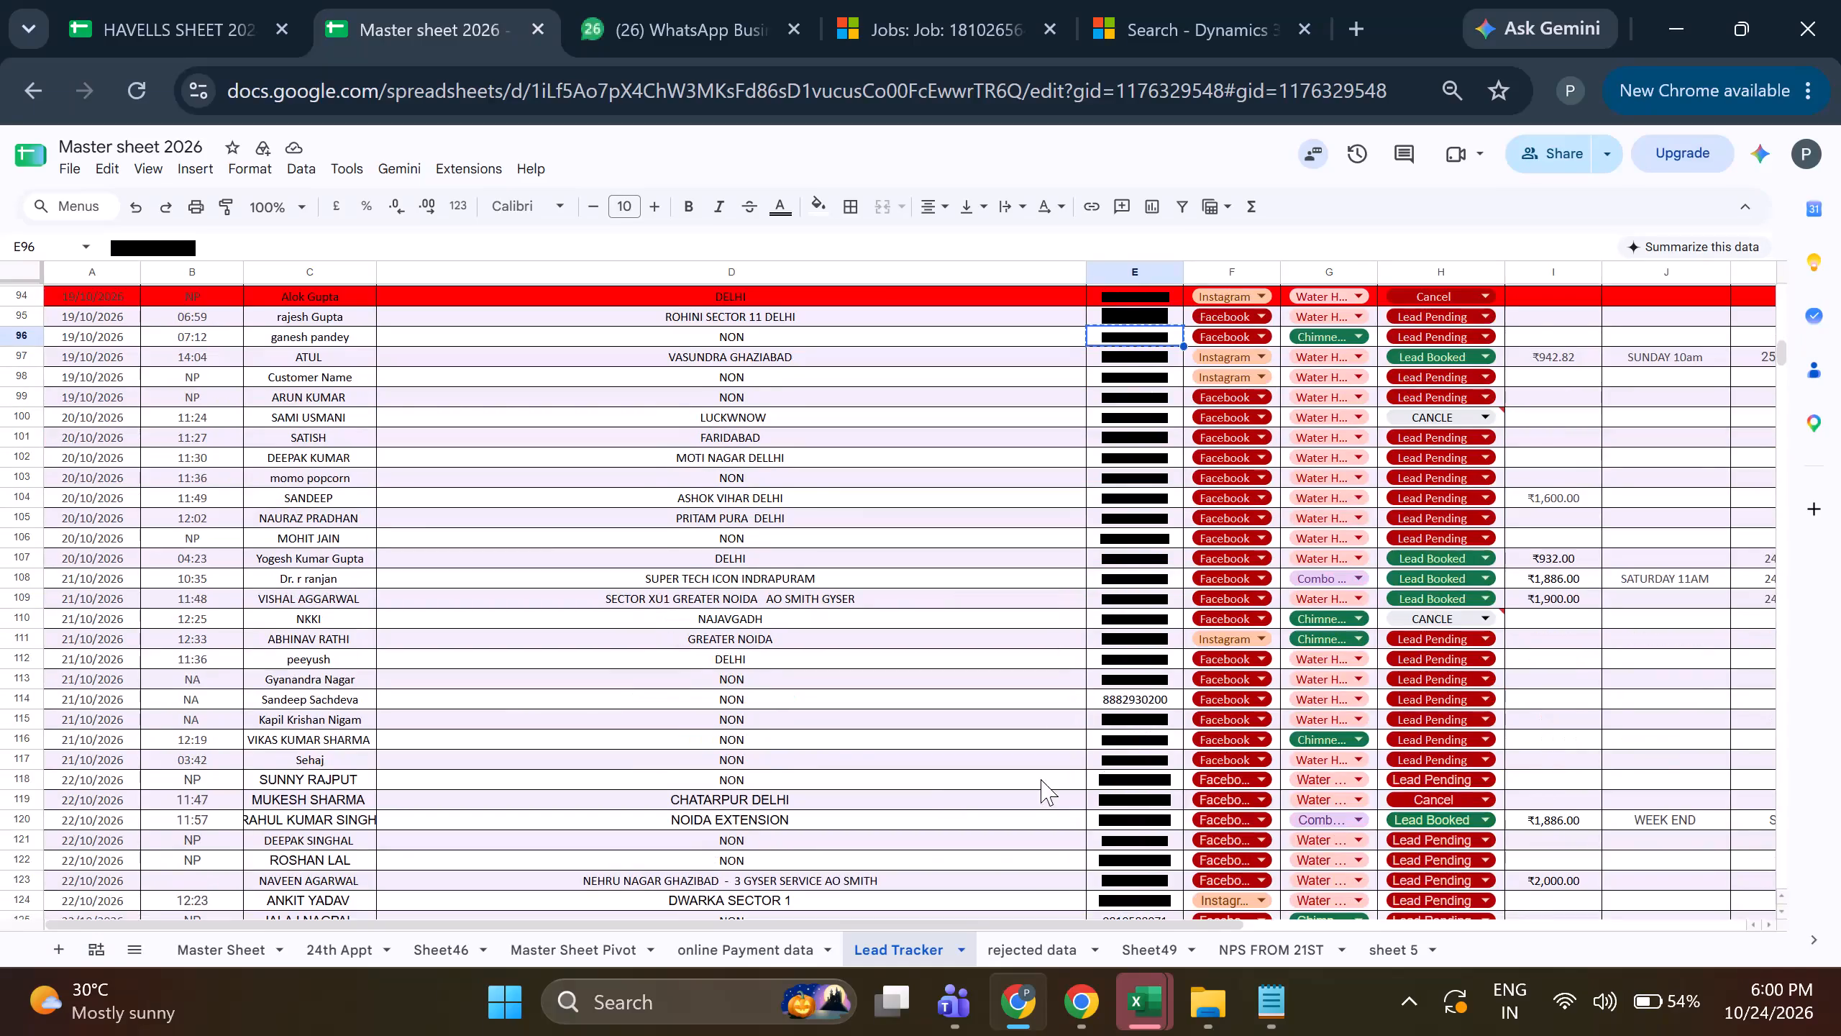
Review the Lead Tracker's leads across the sheet, including the booked Indrapuram lead in row 108 and the Noida Extension lead in row 120.
{"action": "scroll", "coordinate": [925, 739], "scroll_direction": "down", "scroll_amount": 2}
{"action": "scroll", "coordinate": [944, 735], "scroll_direction": "up", "scroll_amount": 3}
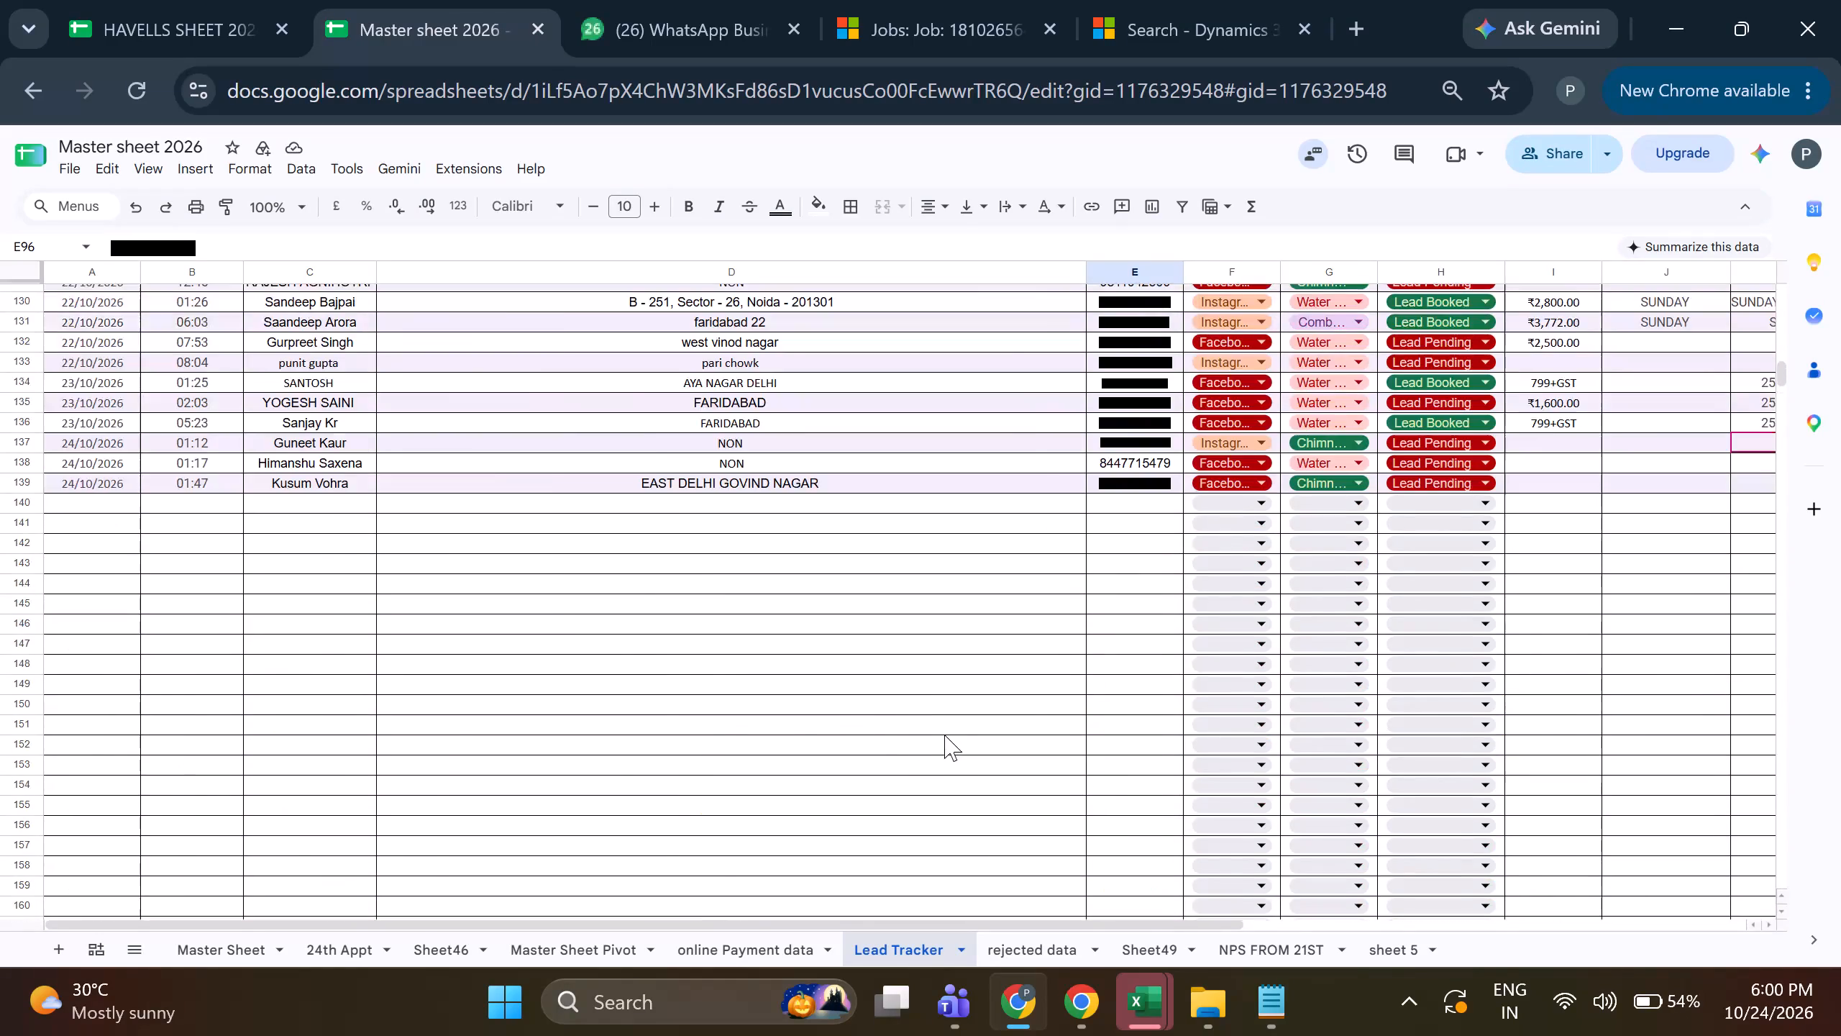
{"action": "scroll", "coordinate": [966, 748], "scroll_direction": "up", "scroll_amount": 3}
{"action": "scroll", "coordinate": [1046, 834], "scroll_direction": "down", "scroll_amount": 1}
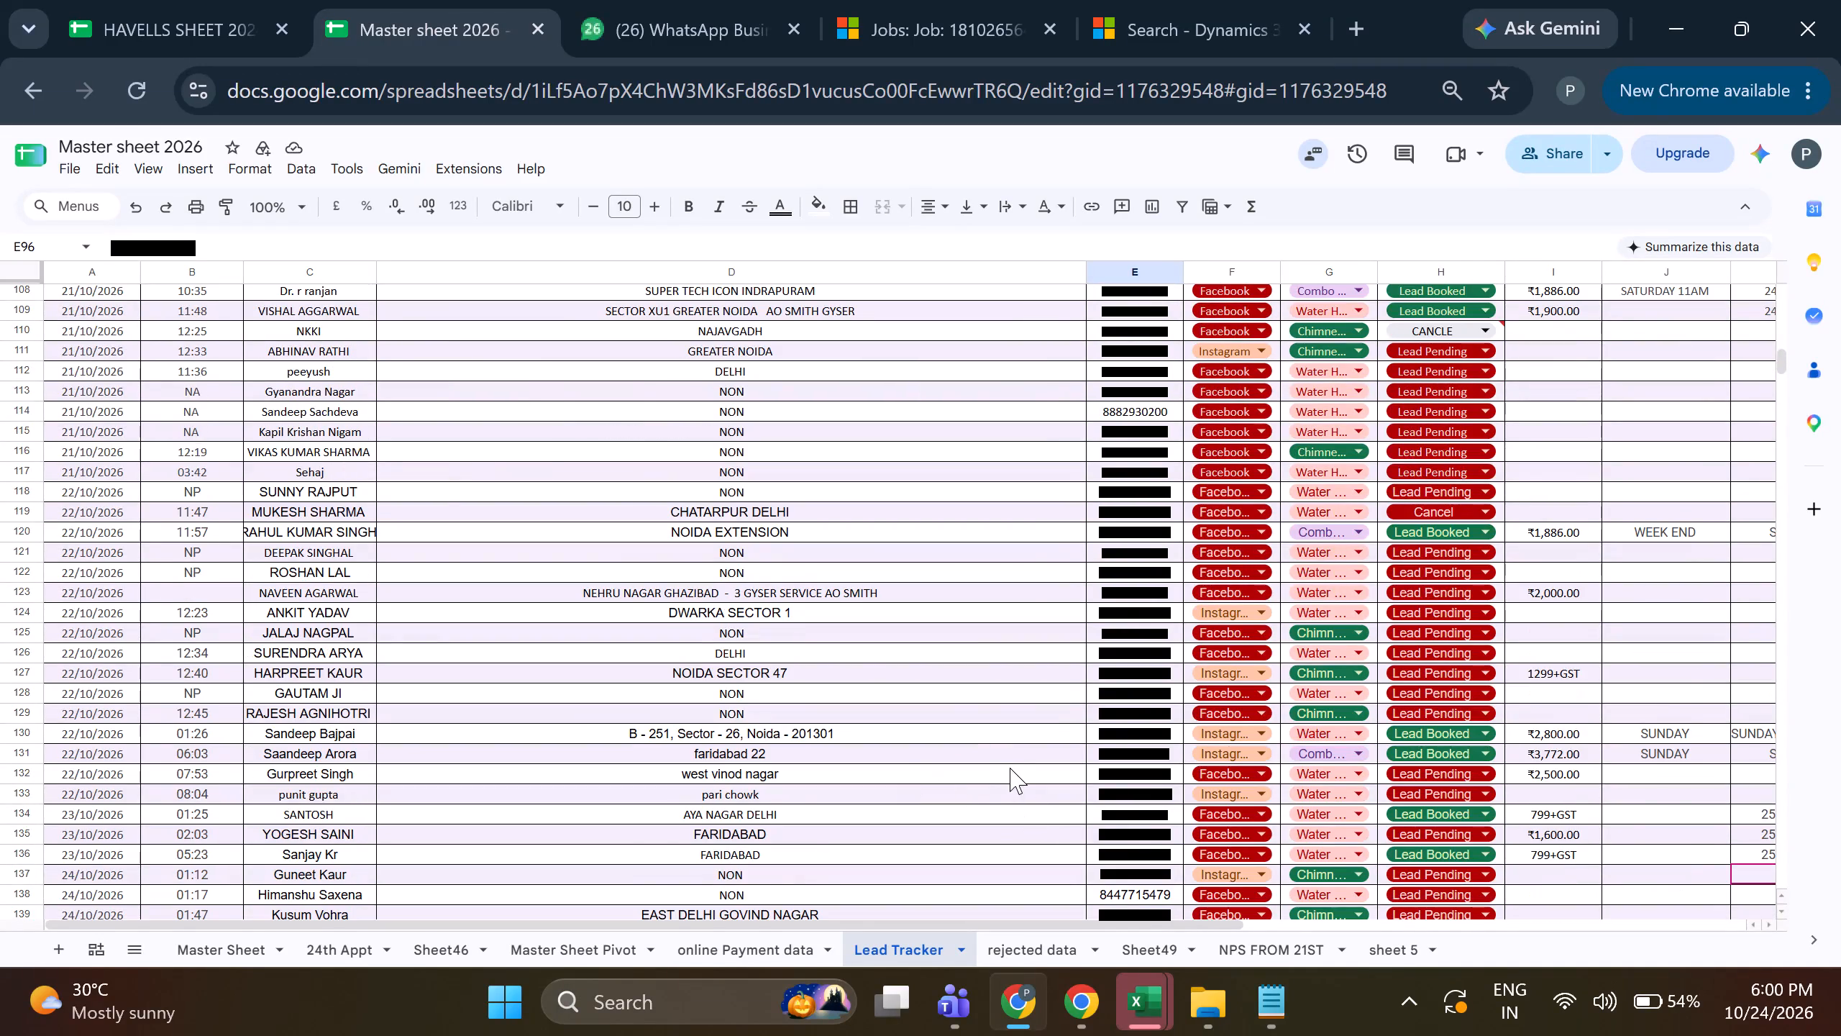
{"action": "scroll", "coordinate": [1010, 768], "scroll_direction": "up", "scroll_amount": 14}
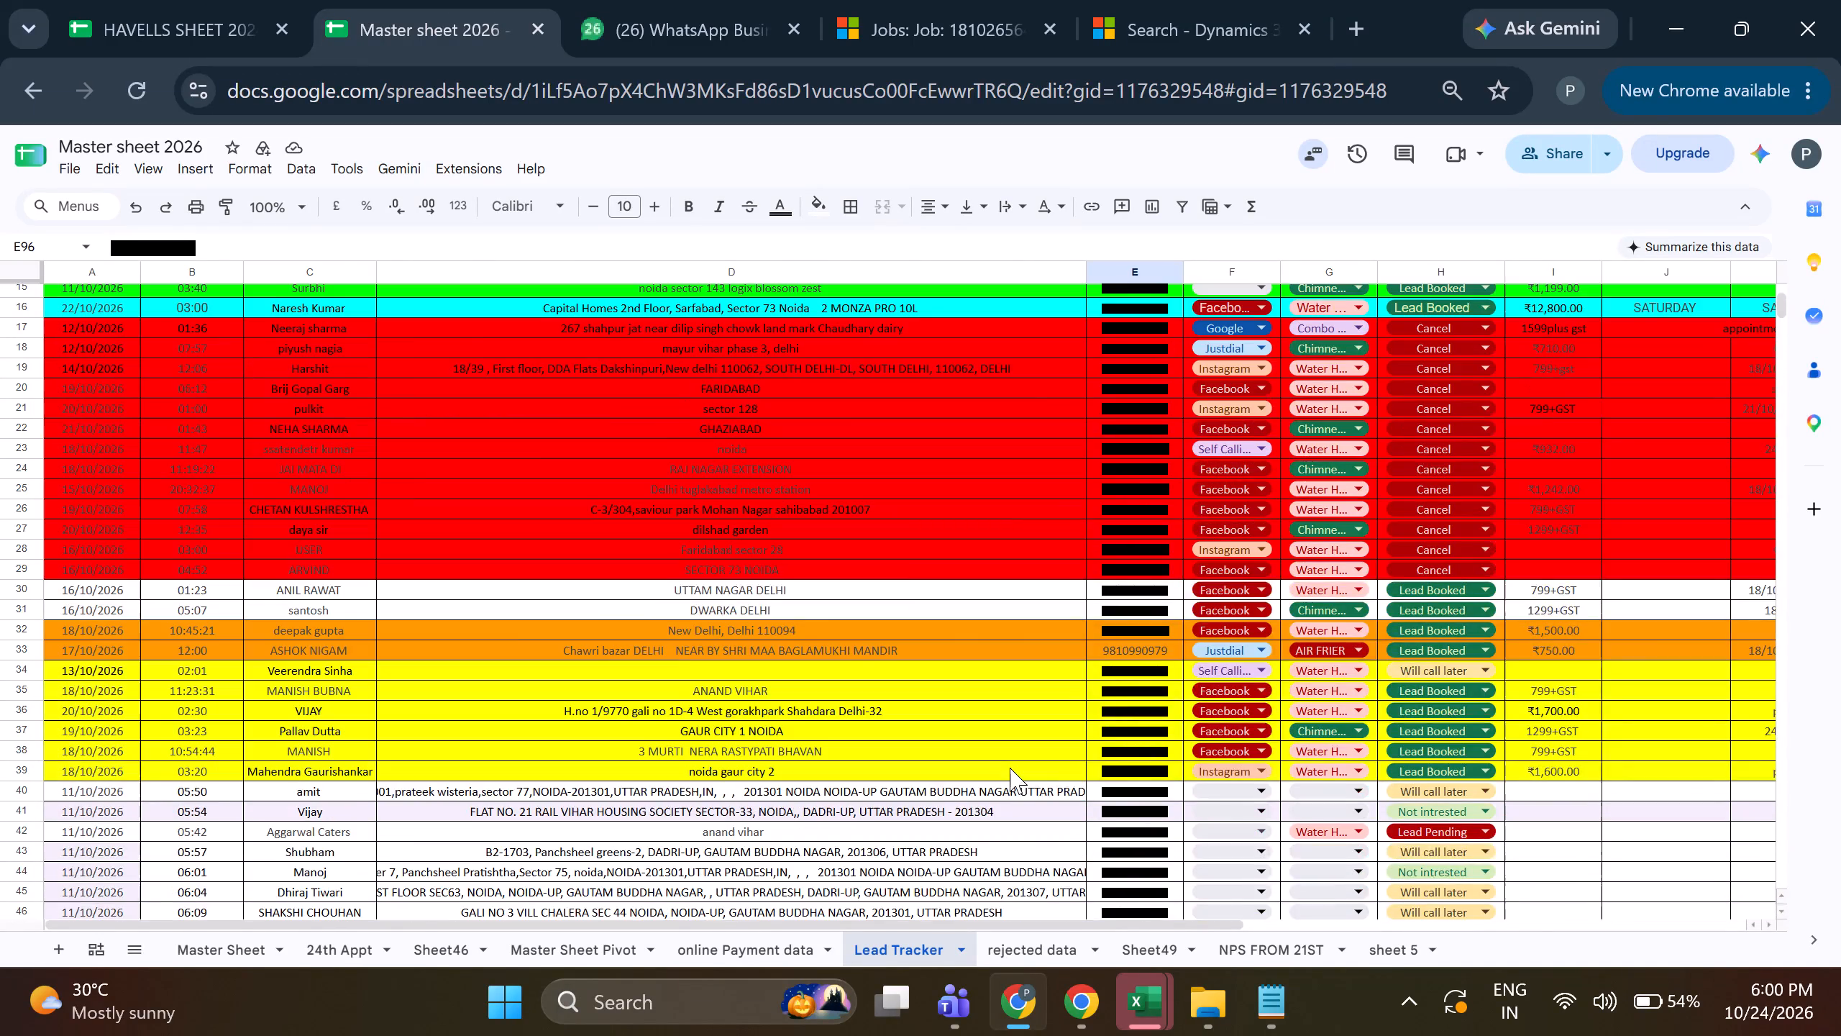
{"action": "scroll", "coordinate": [1010, 768], "scroll_direction": "up", "scroll_amount": 5}
{"action": "scroll", "coordinate": [1010, 768], "scroll_direction": "down", "scroll_amount": 5}
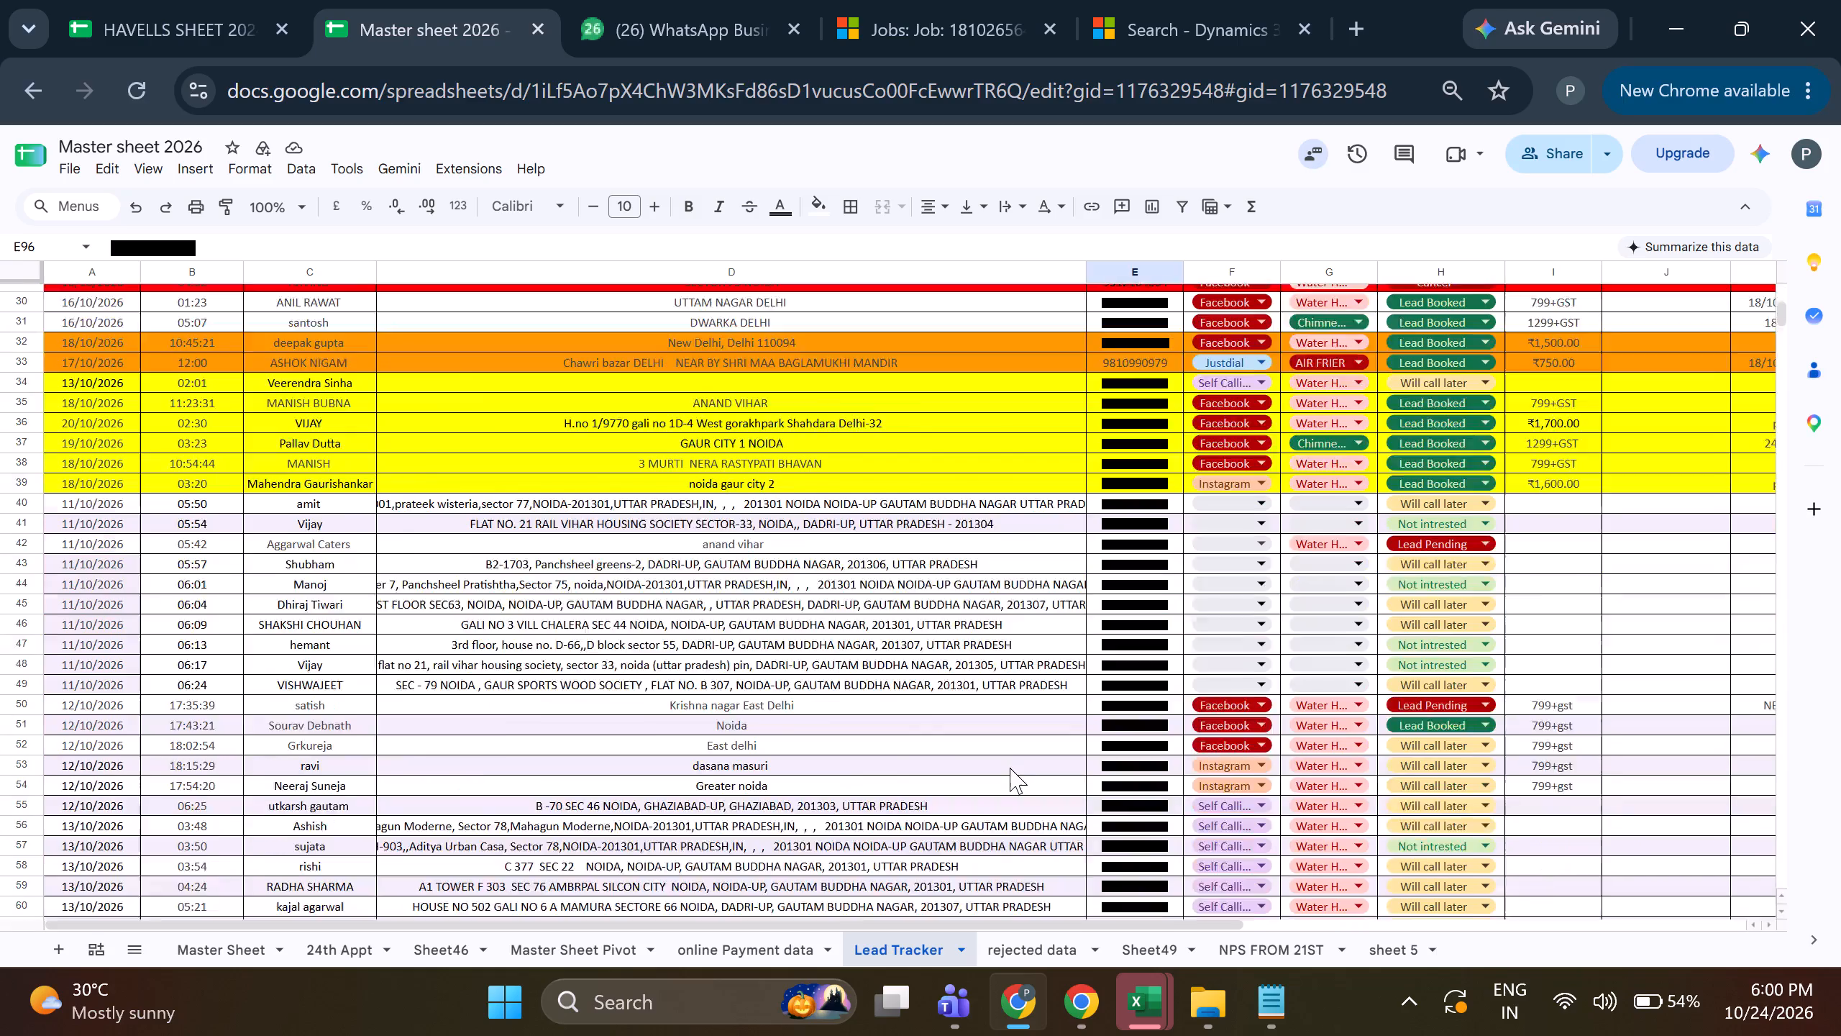
{"action": "scroll", "coordinate": [1010, 768], "scroll_direction": "down", "scroll_amount": 2}
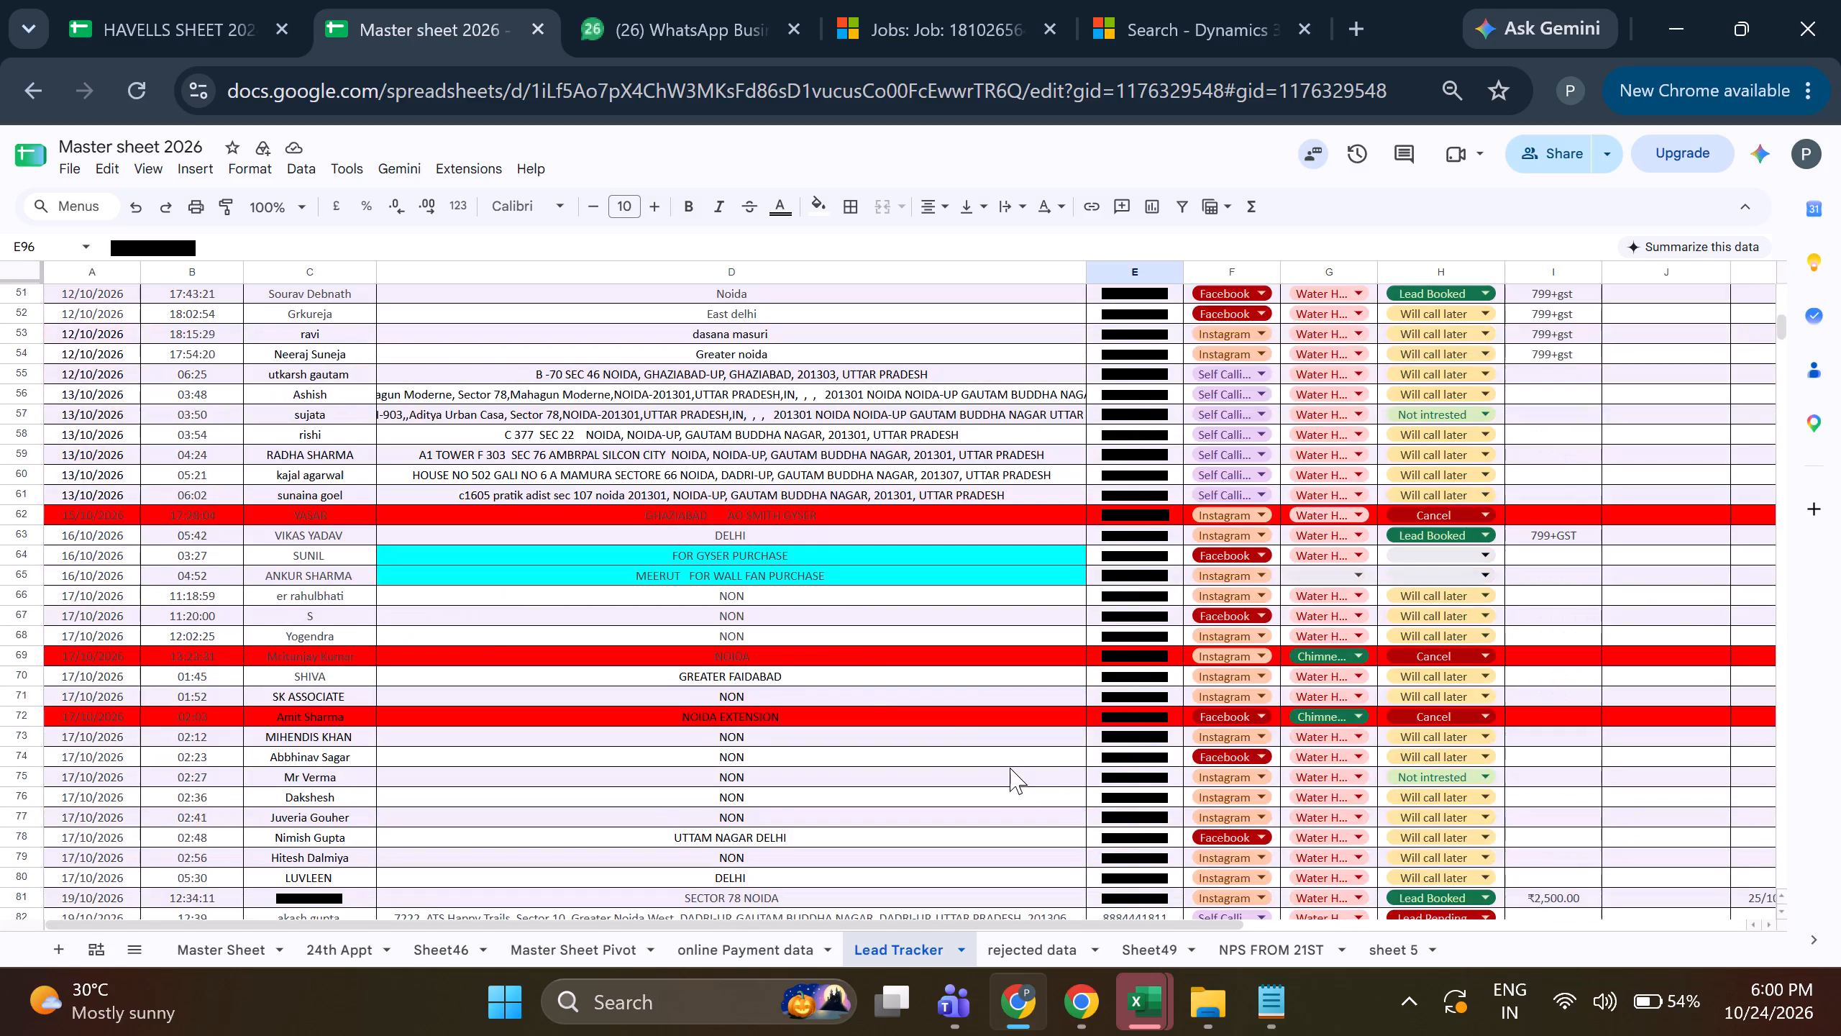
{"action": "scroll", "coordinate": [887, 696], "scroll_direction": "down", "scroll_amount": 4}
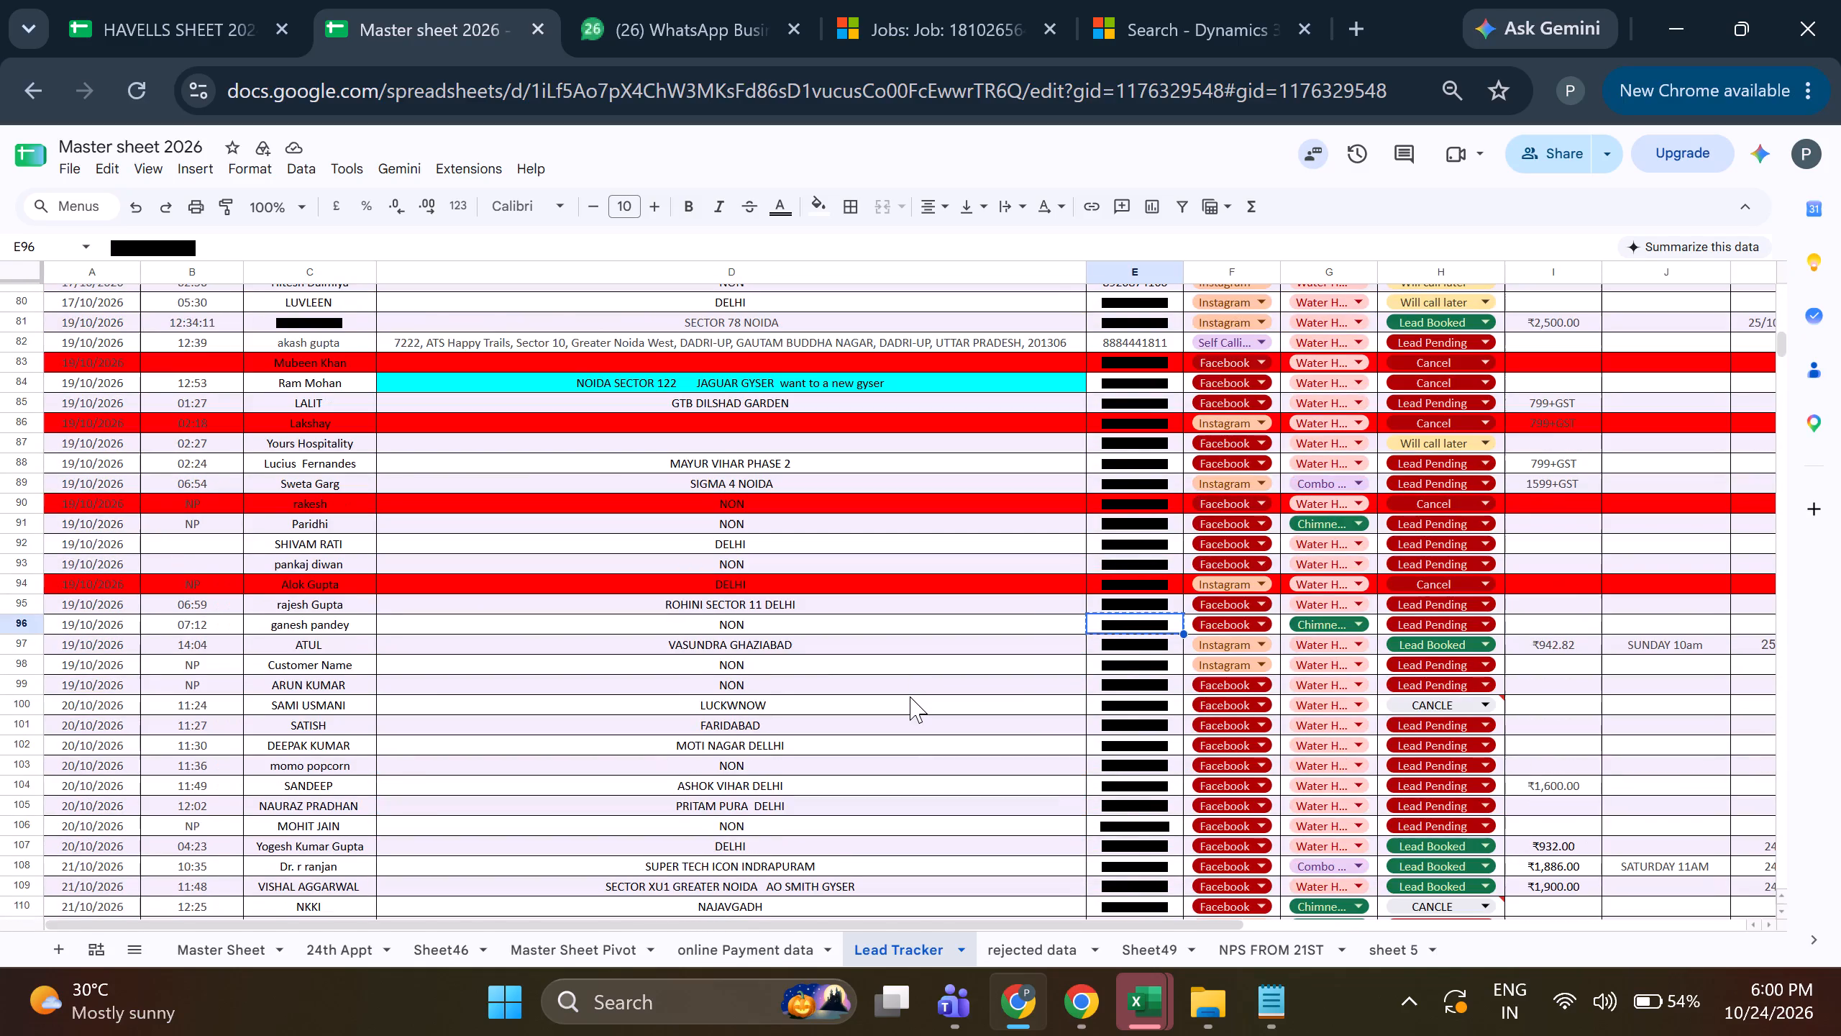
{"action": "scroll", "coordinate": [910, 696], "scroll_direction": "down", "scroll_amount": 1}
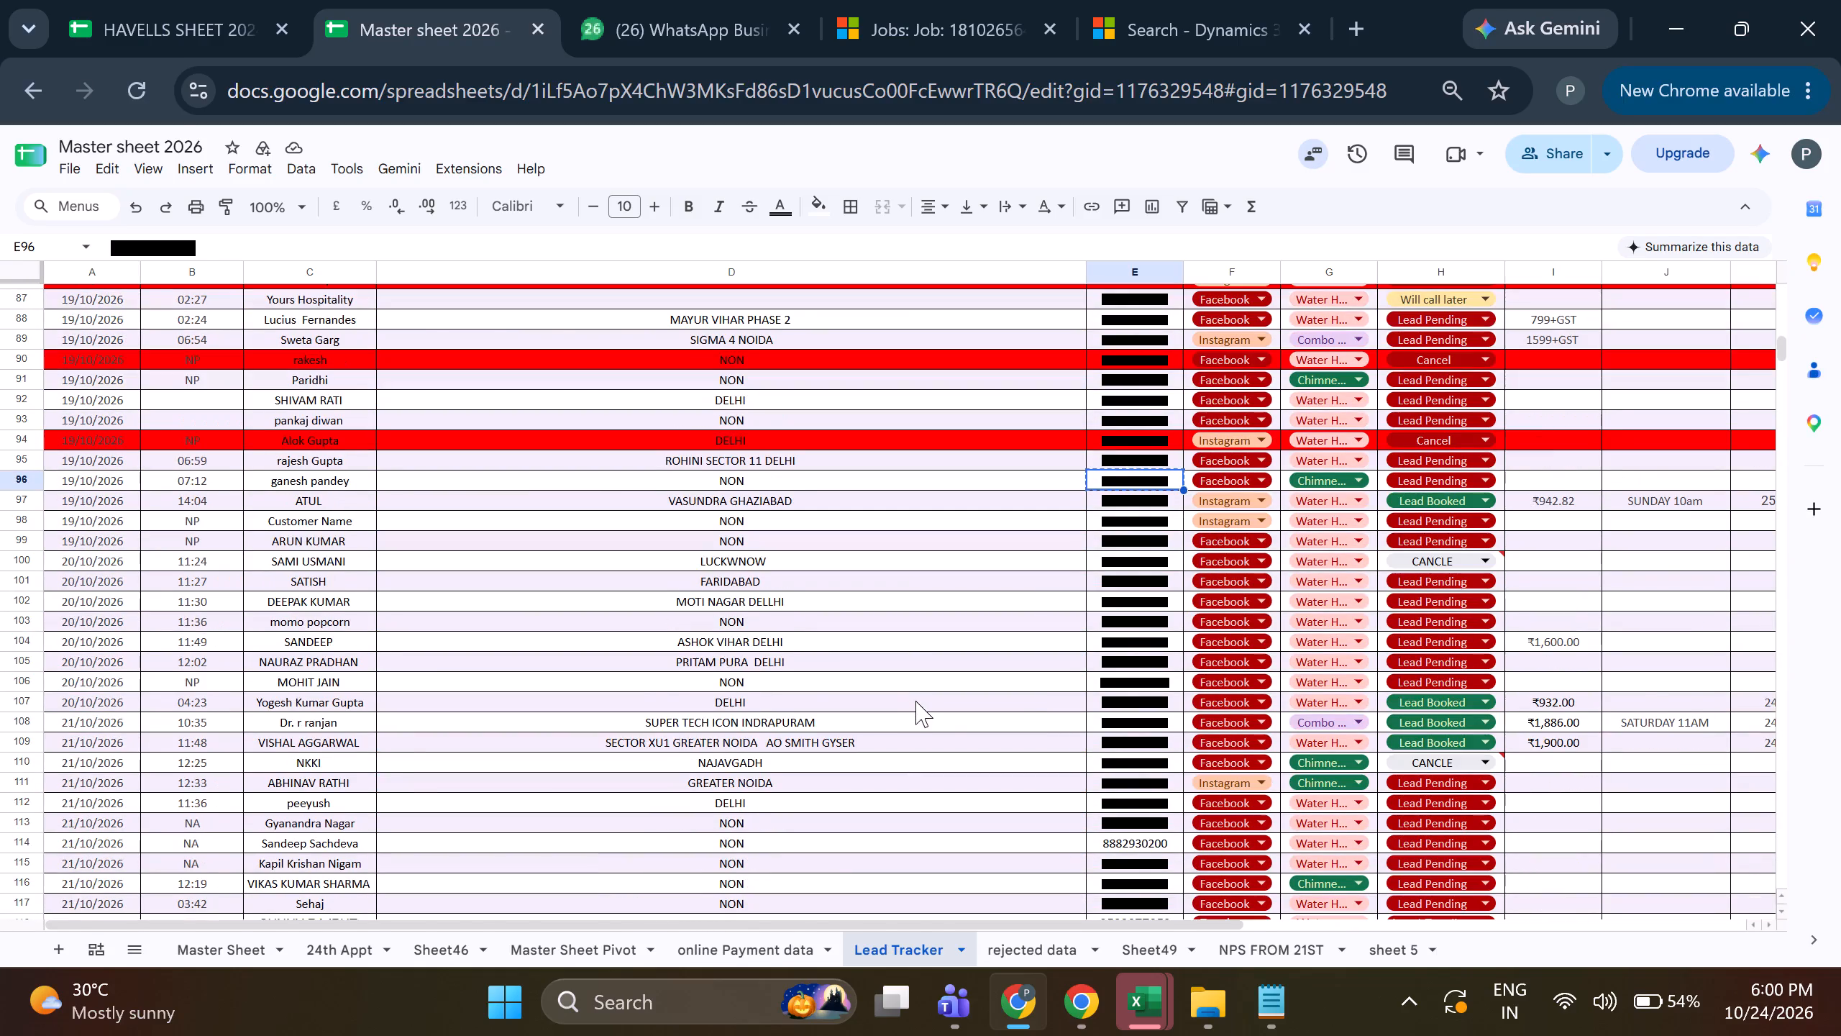
{"action": "scroll", "coordinate": [986, 756], "scroll_direction": "down", "scroll_amount": 3}
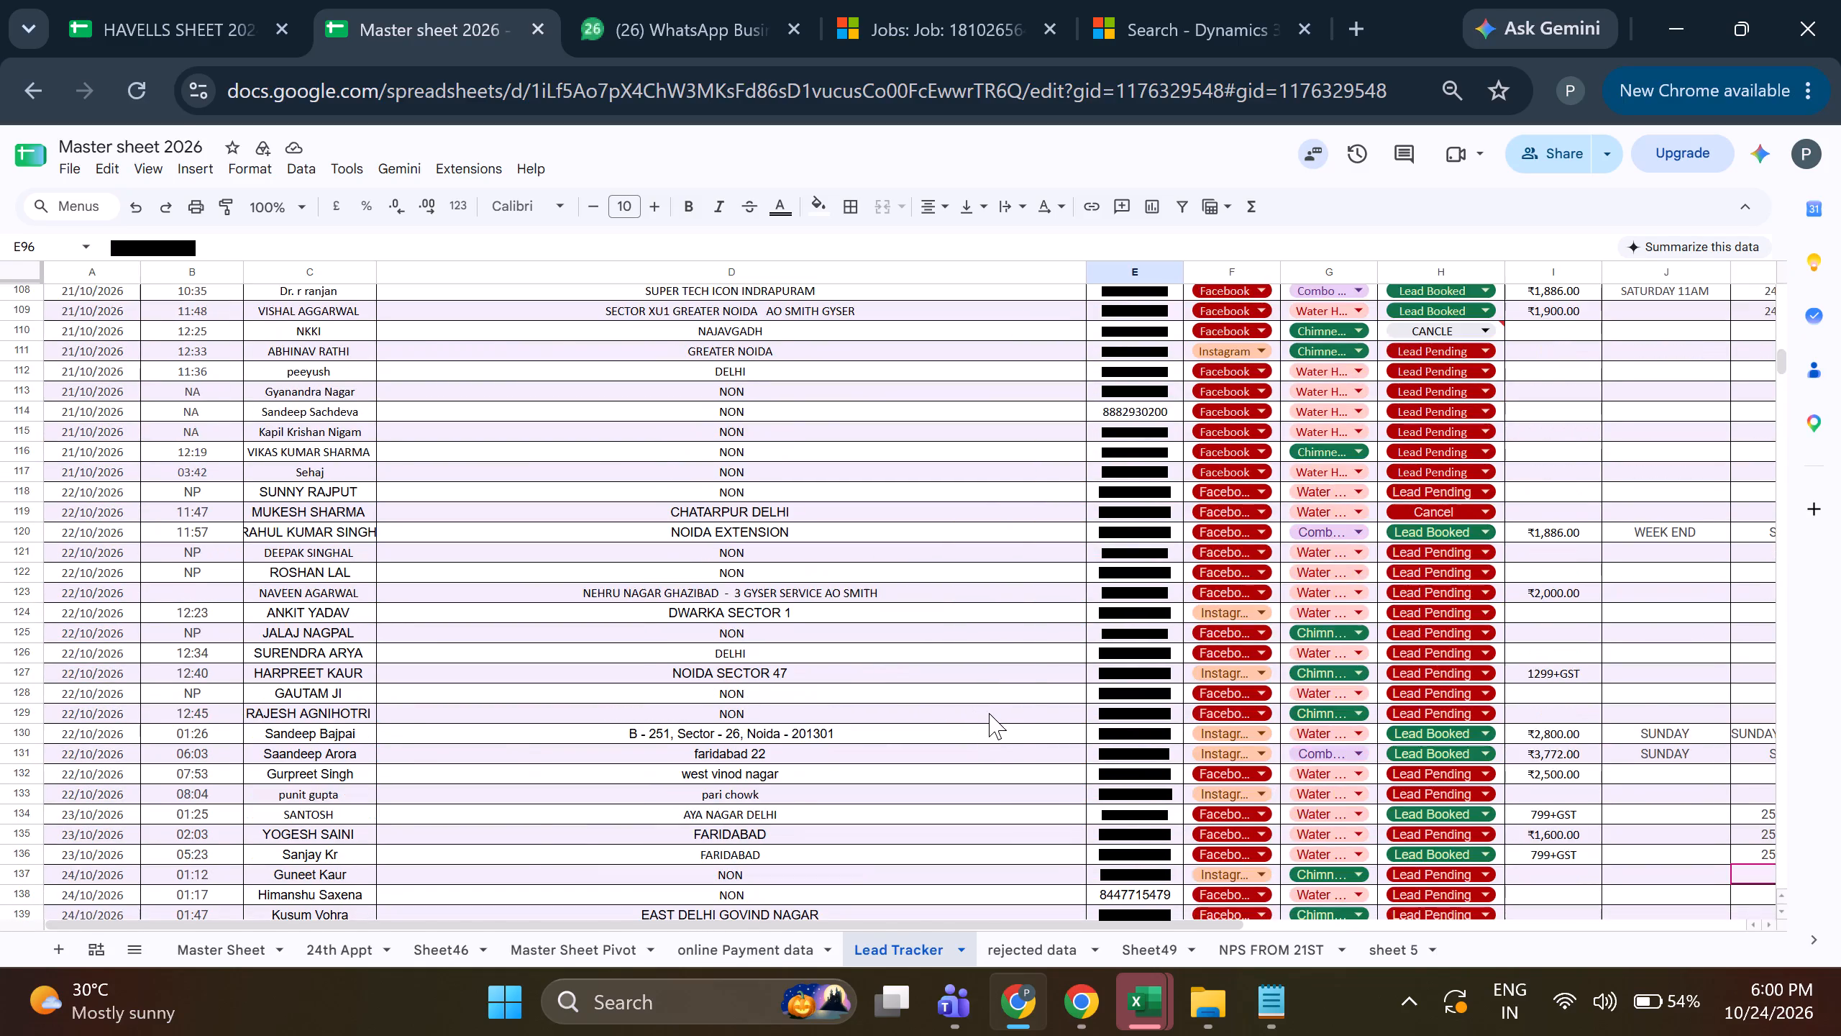
{"action": "scroll", "coordinate": [941, 649], "scroll_direction": "up", "scroll_amount": 2}
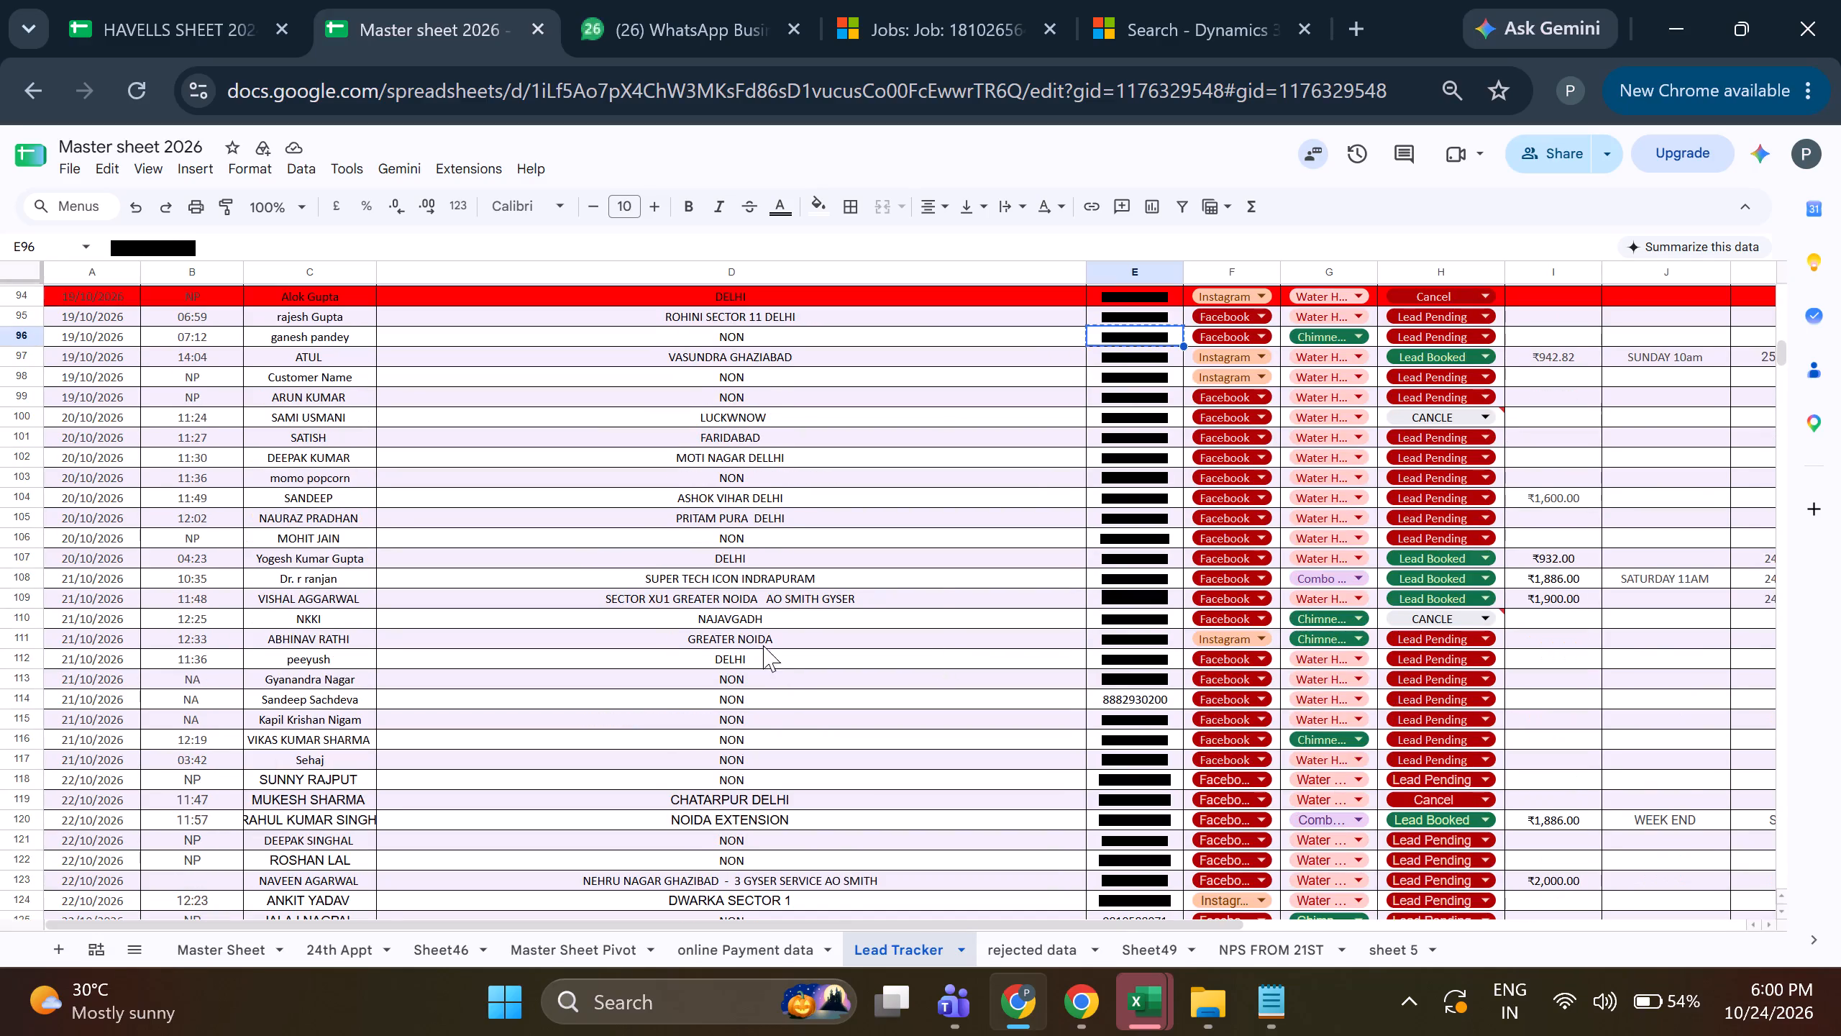
{"action": "left_click", "coordinate": [938, 628]}
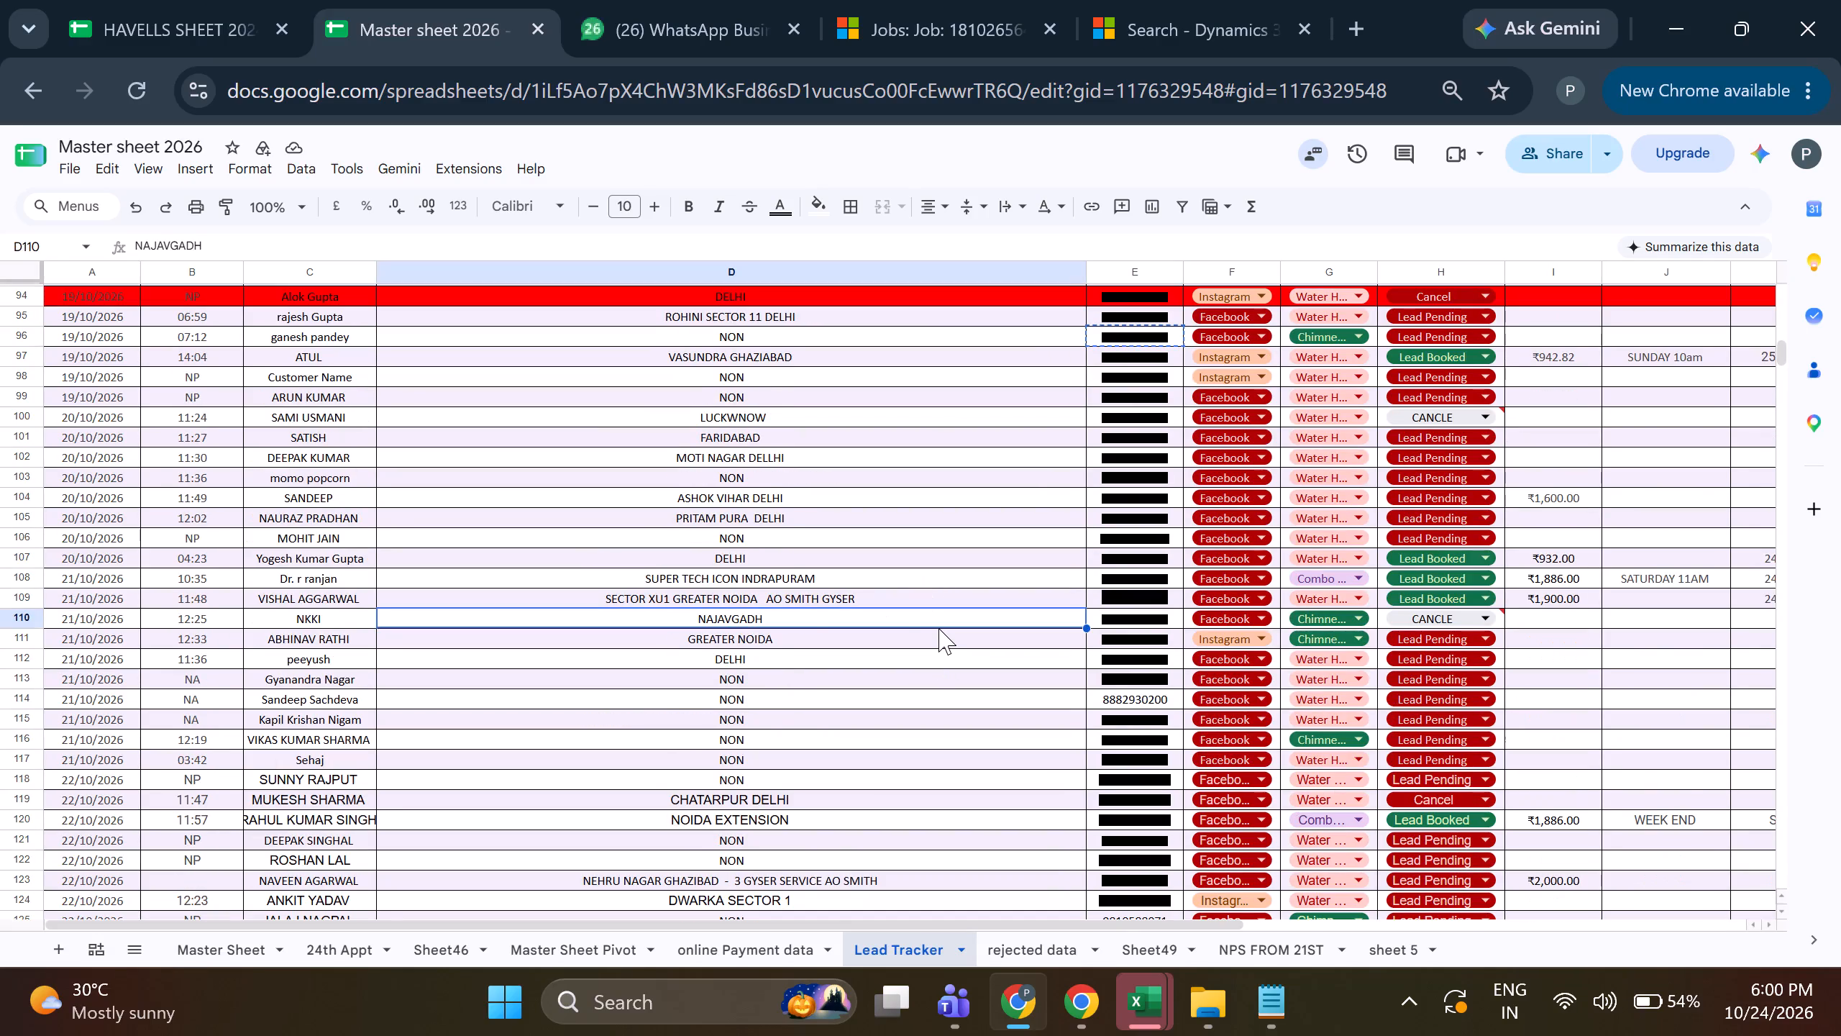
{"action": "left_click", "coordinate": [860, 581]}
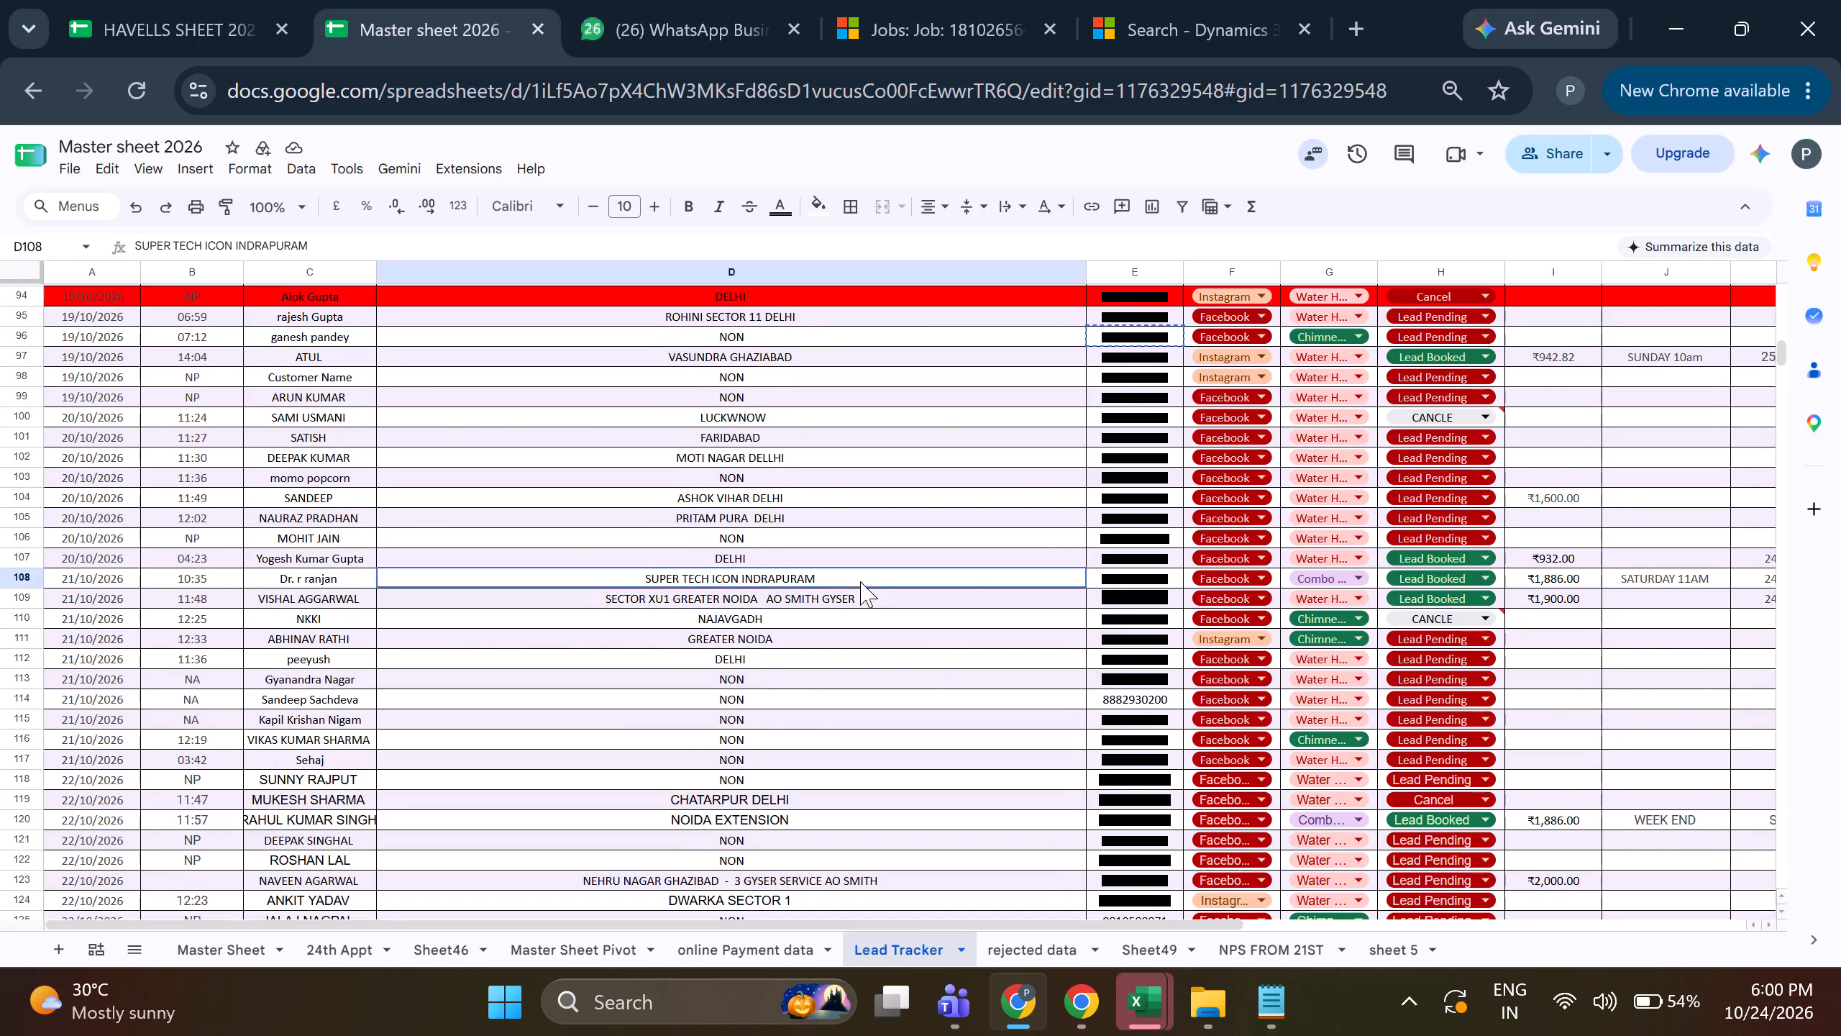
{"action": "left_click", "coordinate": [1519, 573]}
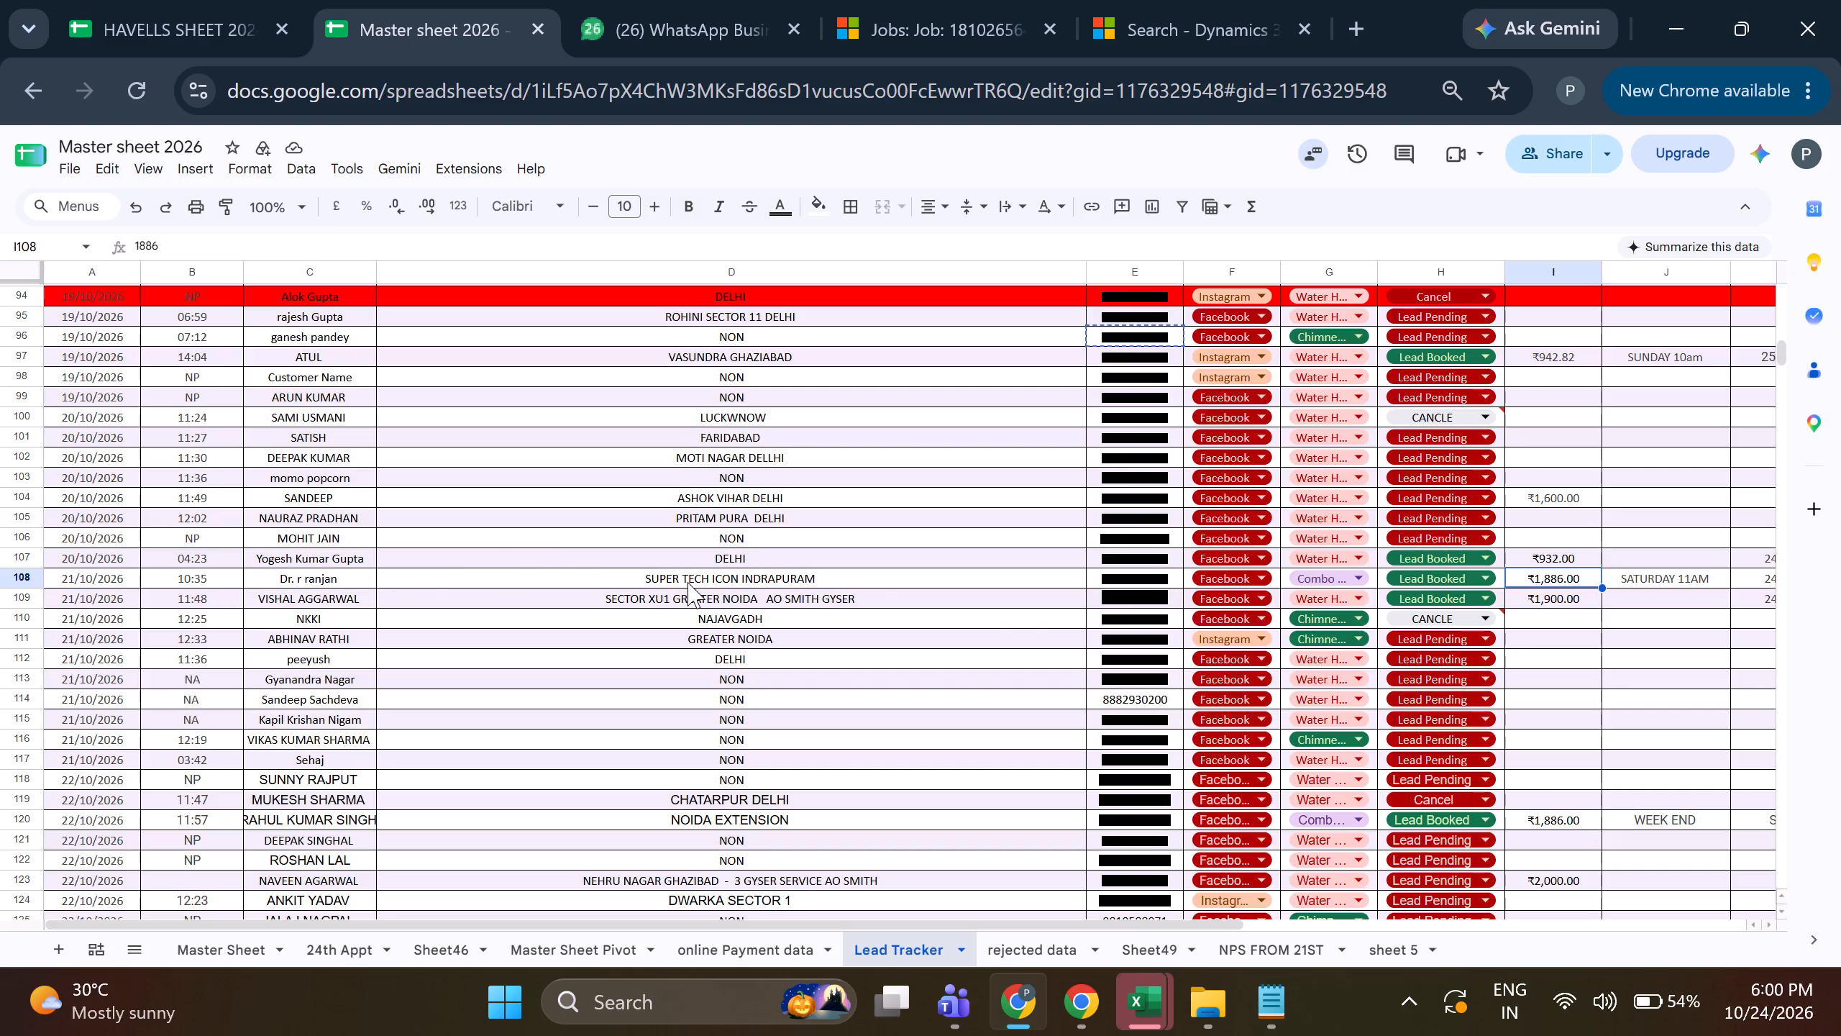
{"action": "left_click", "coordinate": [1047, 576]}
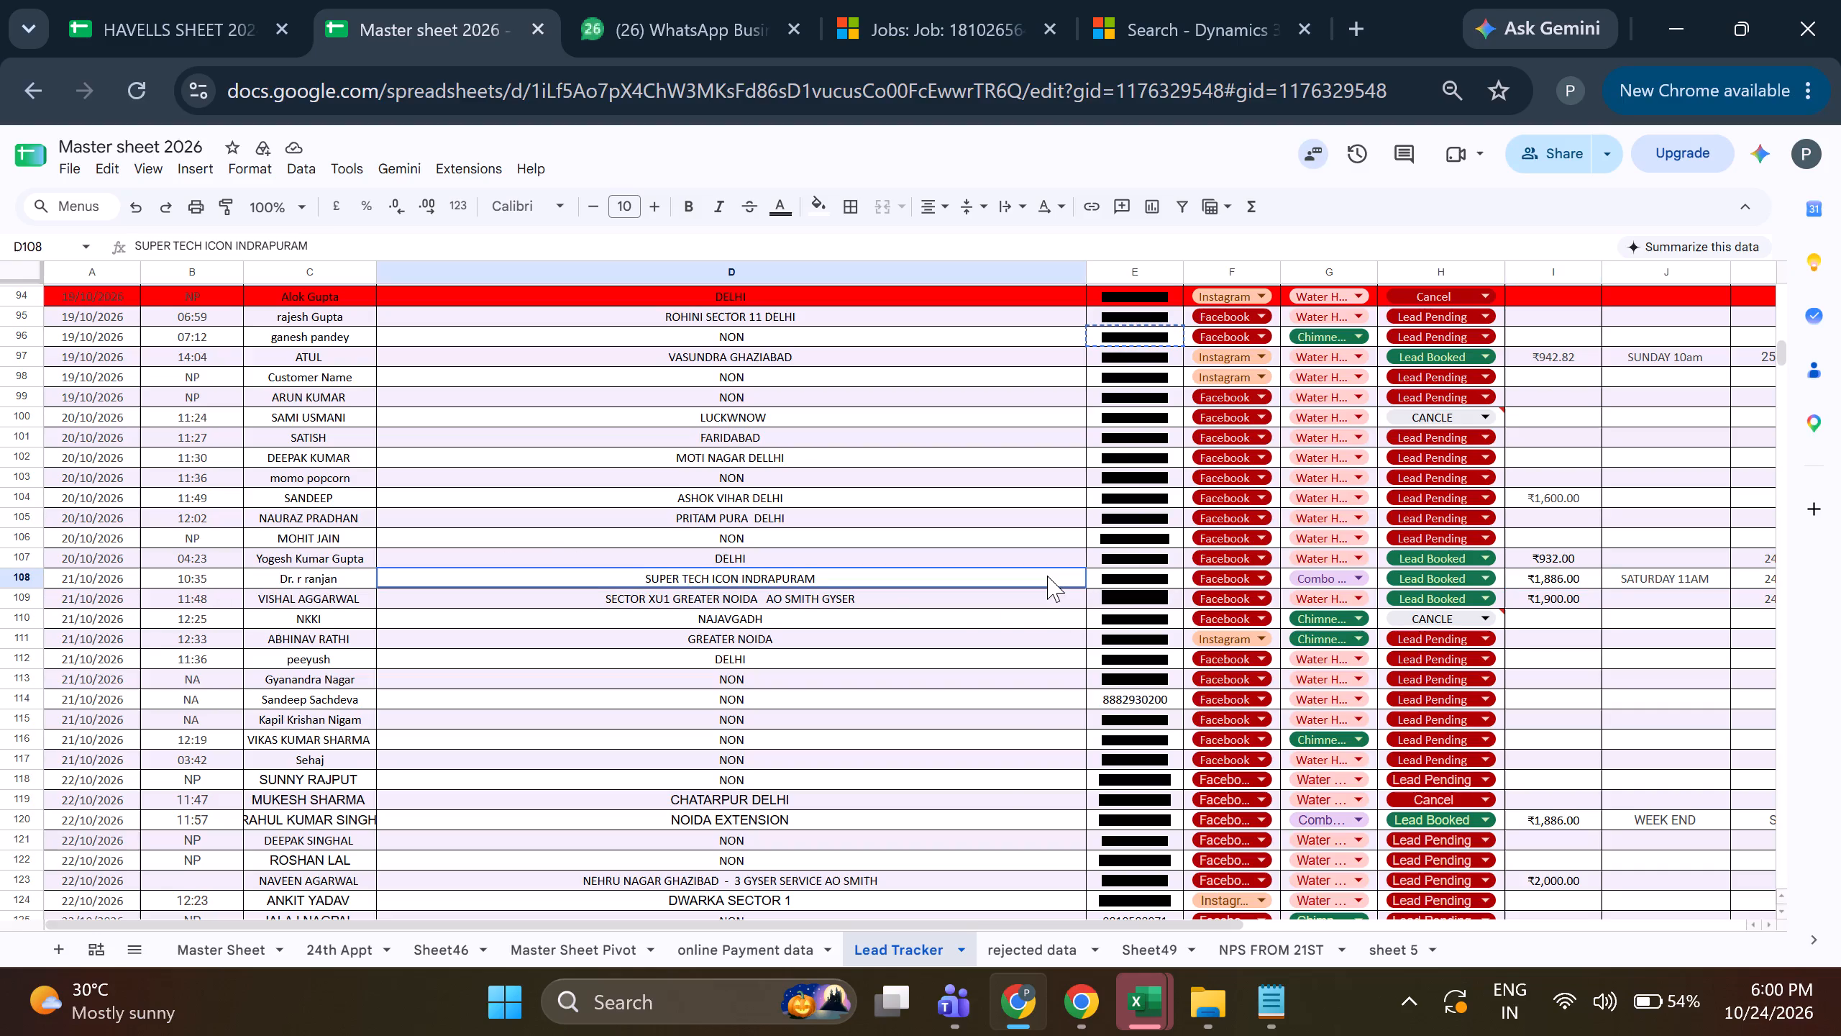
{"action": "left_click", "coordinate": [1014, 812]}
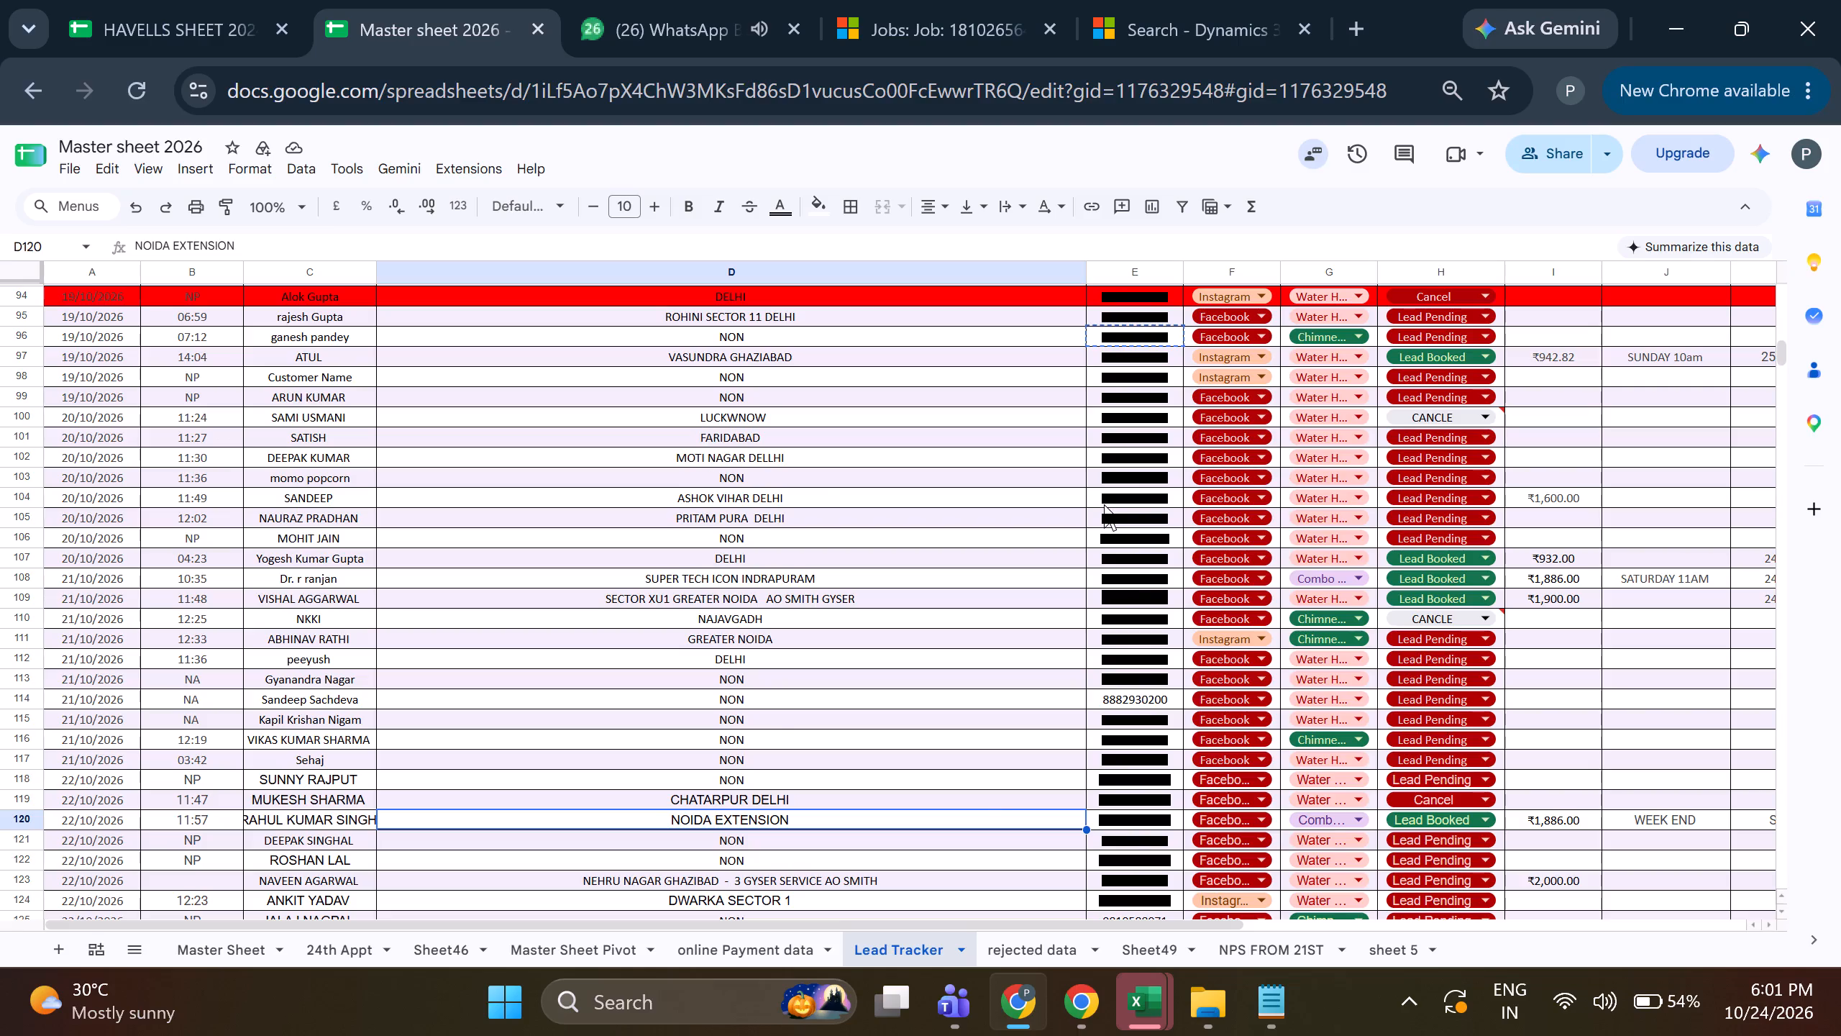
Find the Greater Noida West lead in row 82 by its mobile number, then fill its row red and set its status to Cancel.
{"action": "key", "text": "ctrl+f"}
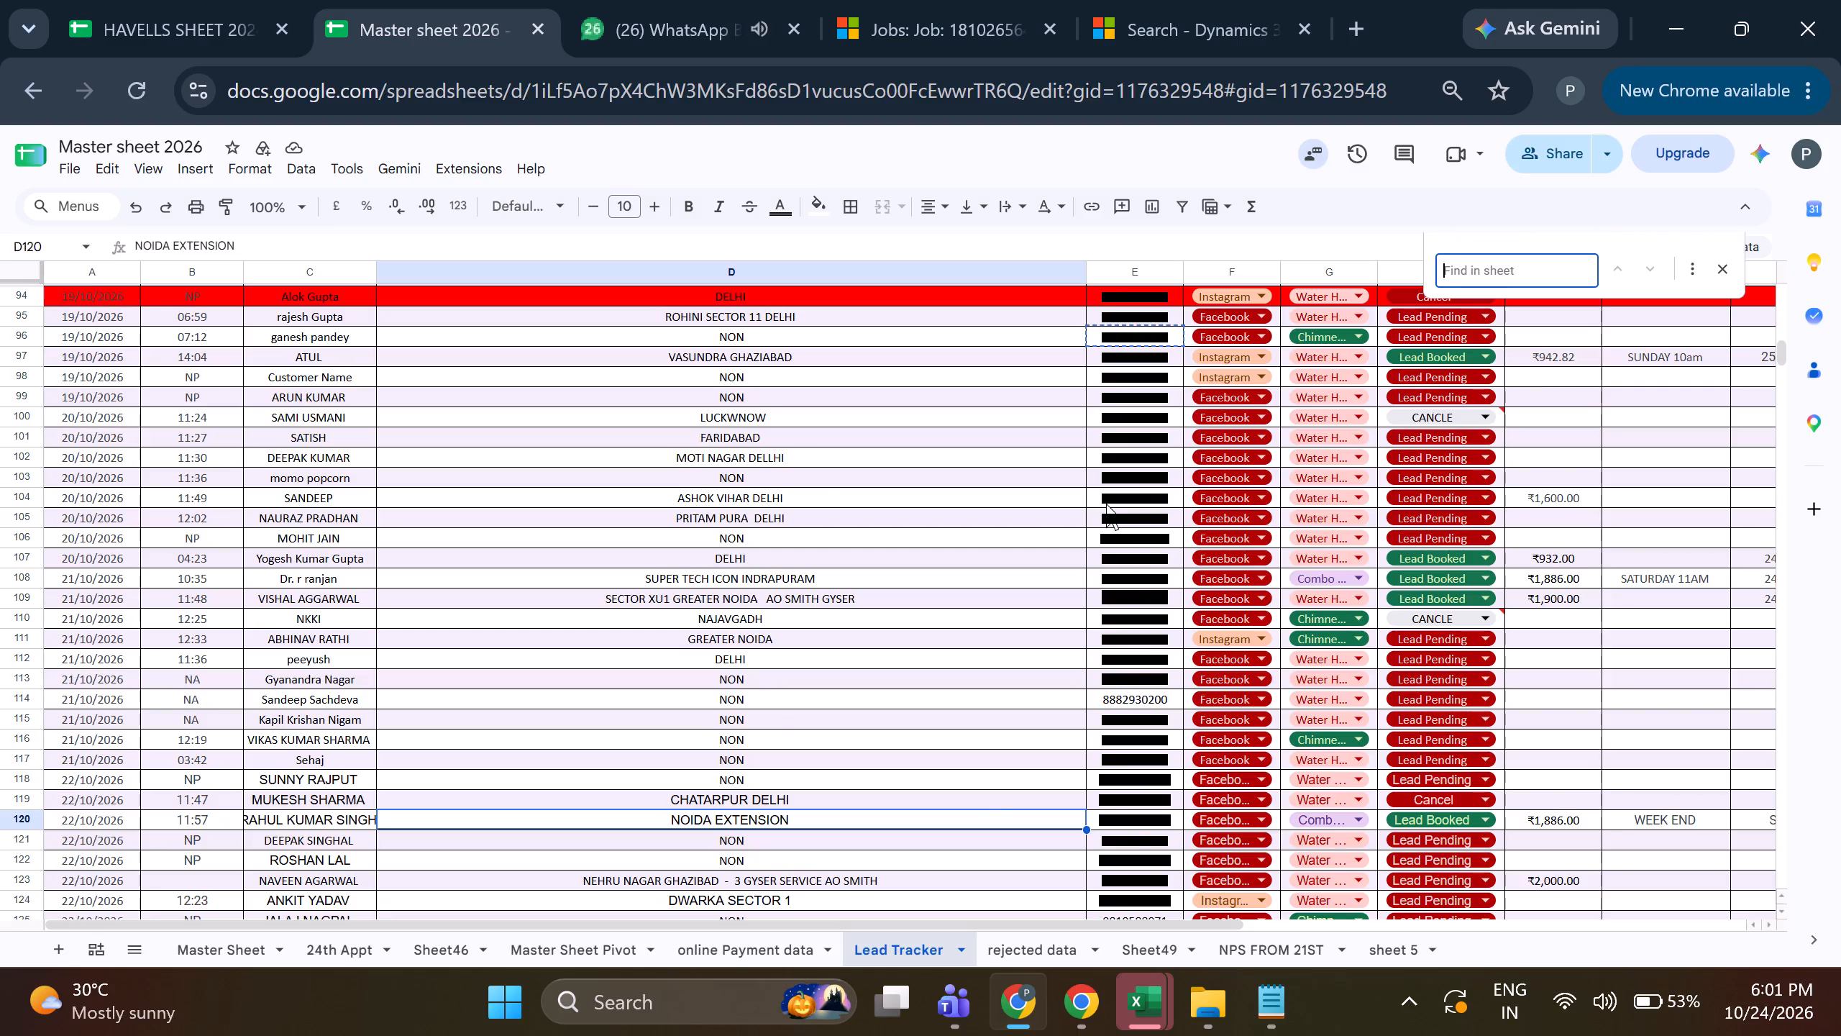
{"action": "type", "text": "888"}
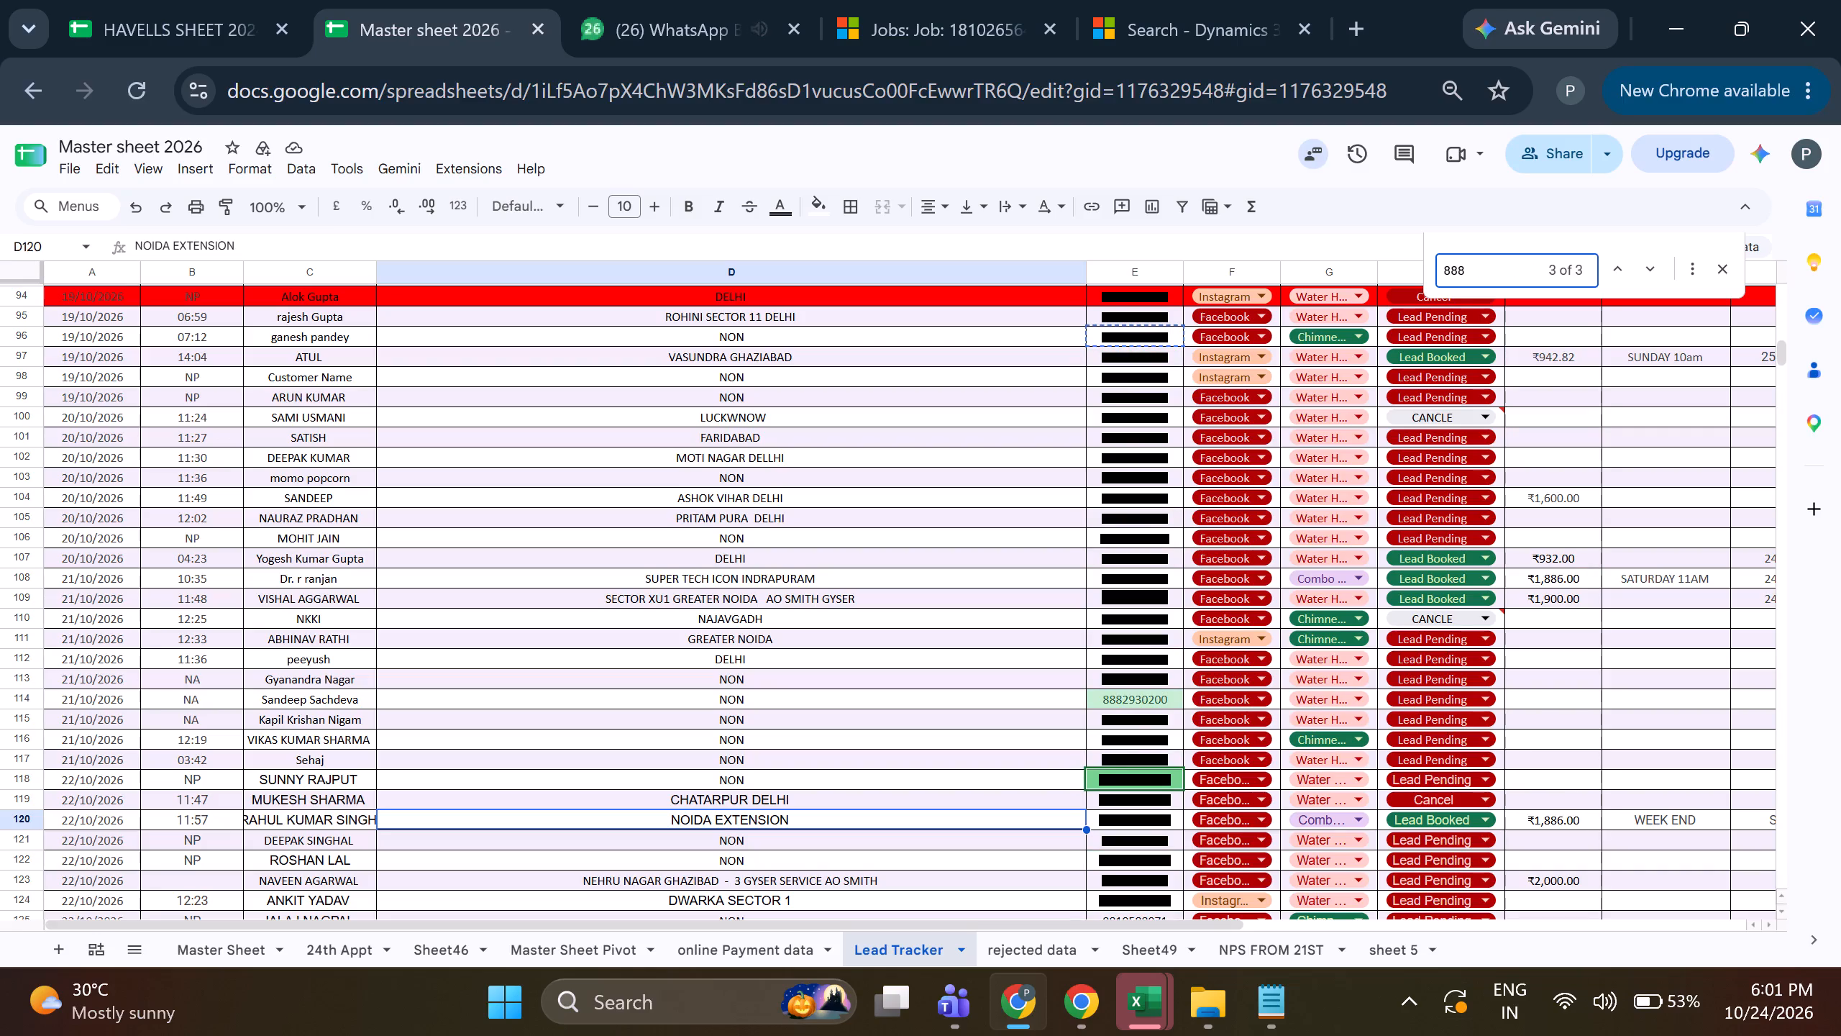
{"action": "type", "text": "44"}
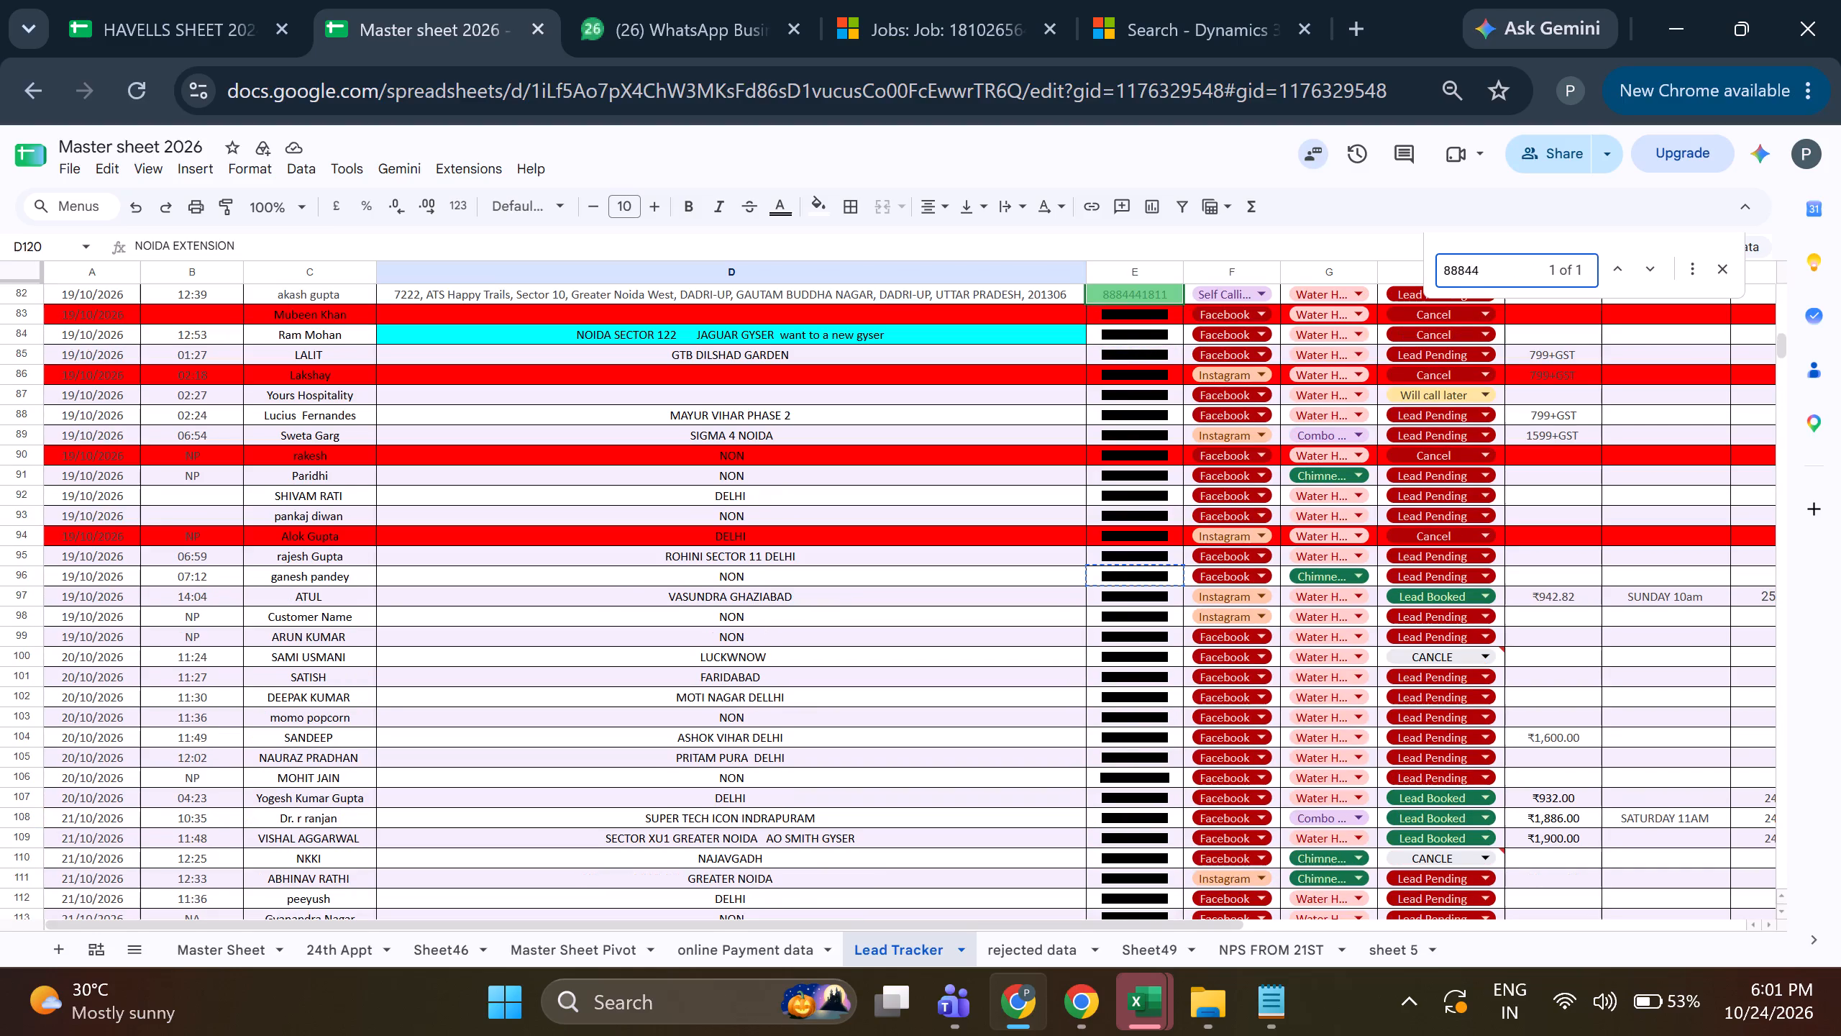
{"action": "scroll", "coordinate": [898, 547], "scroll_direction": "up", "scroll_amount": 1}
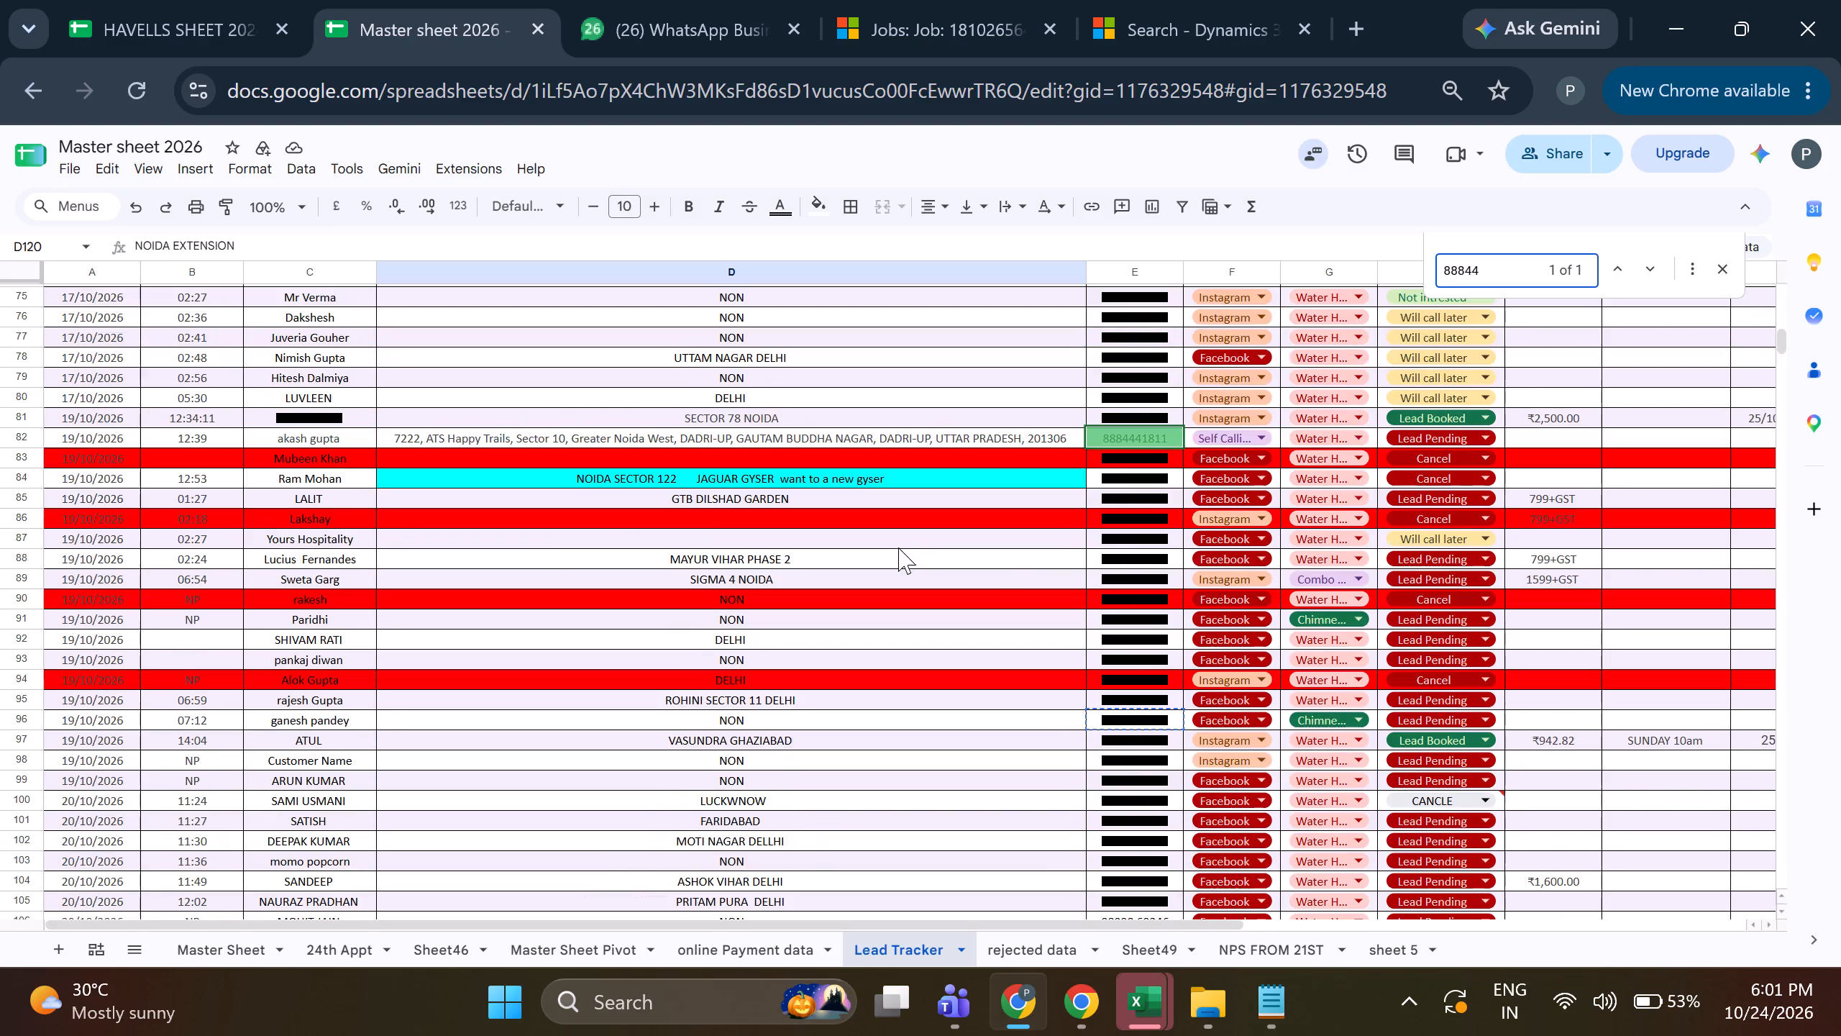
{"action": "left_click", "coordinate": [1038, 435]}
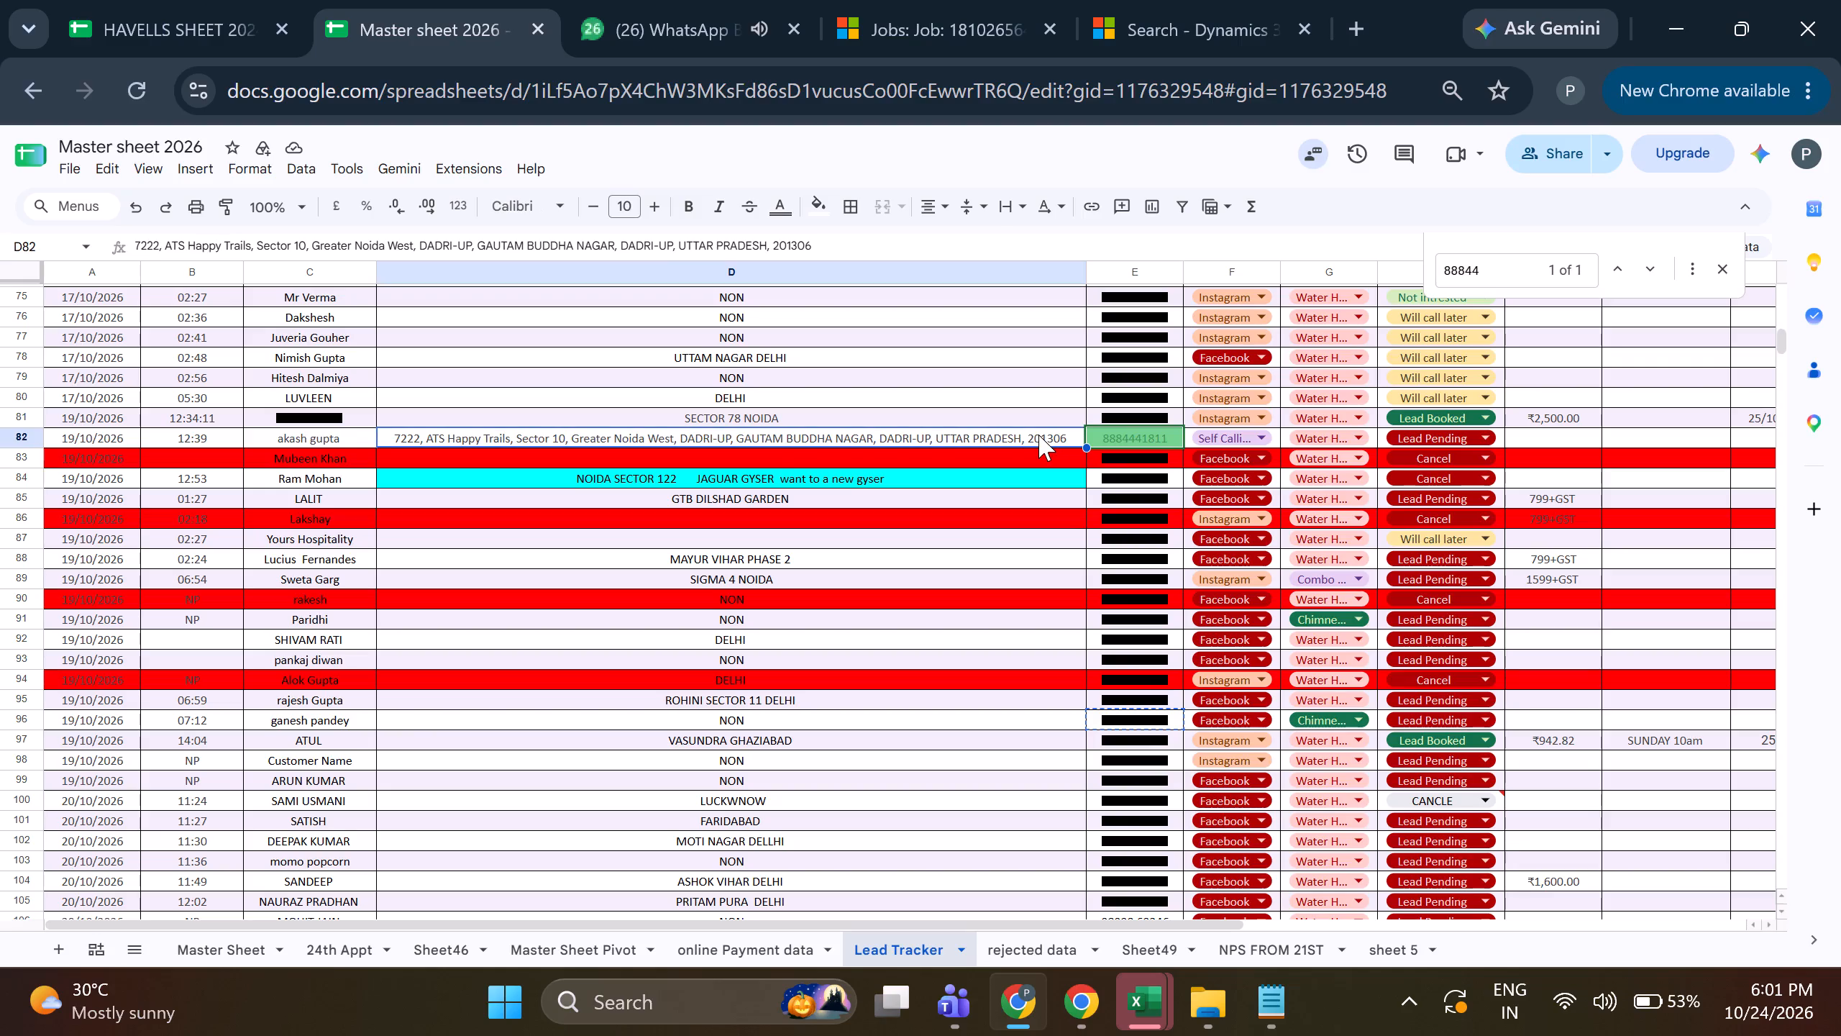
{"action": "left_click", "coordinate": [0, 438]}
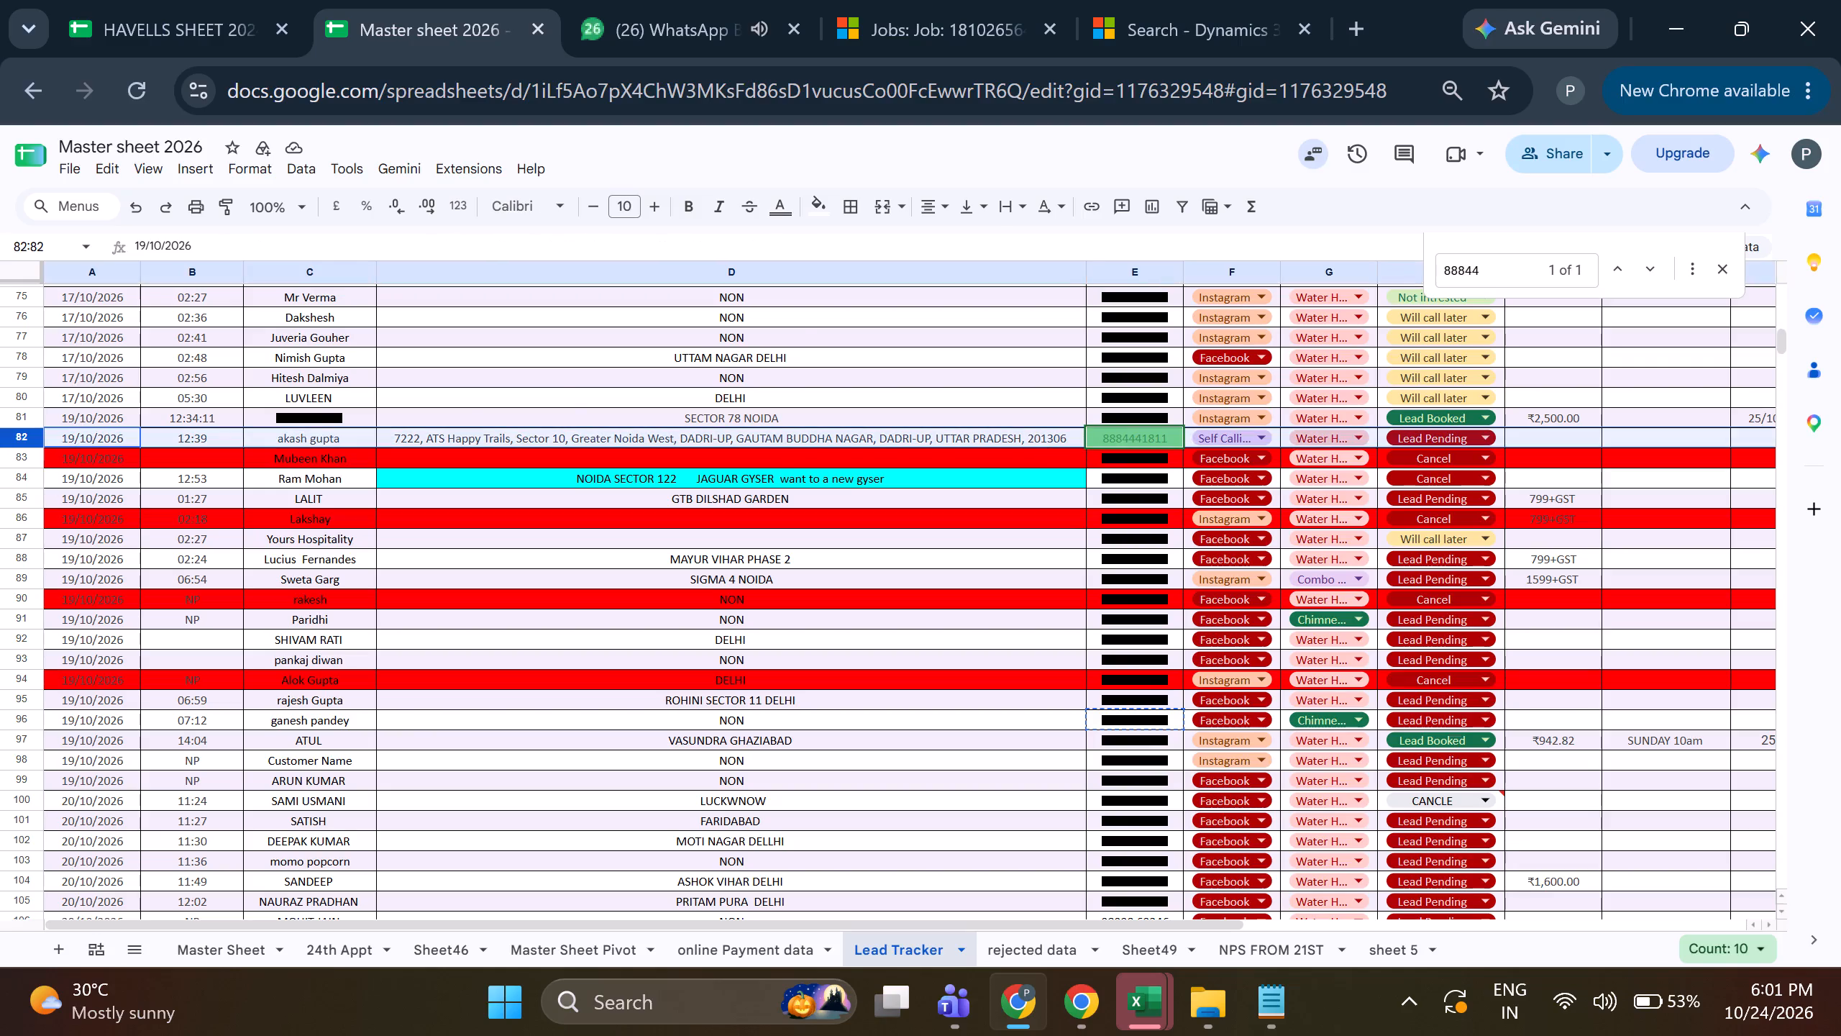
{"action": "left_click", "coordinate": [833, 206]}
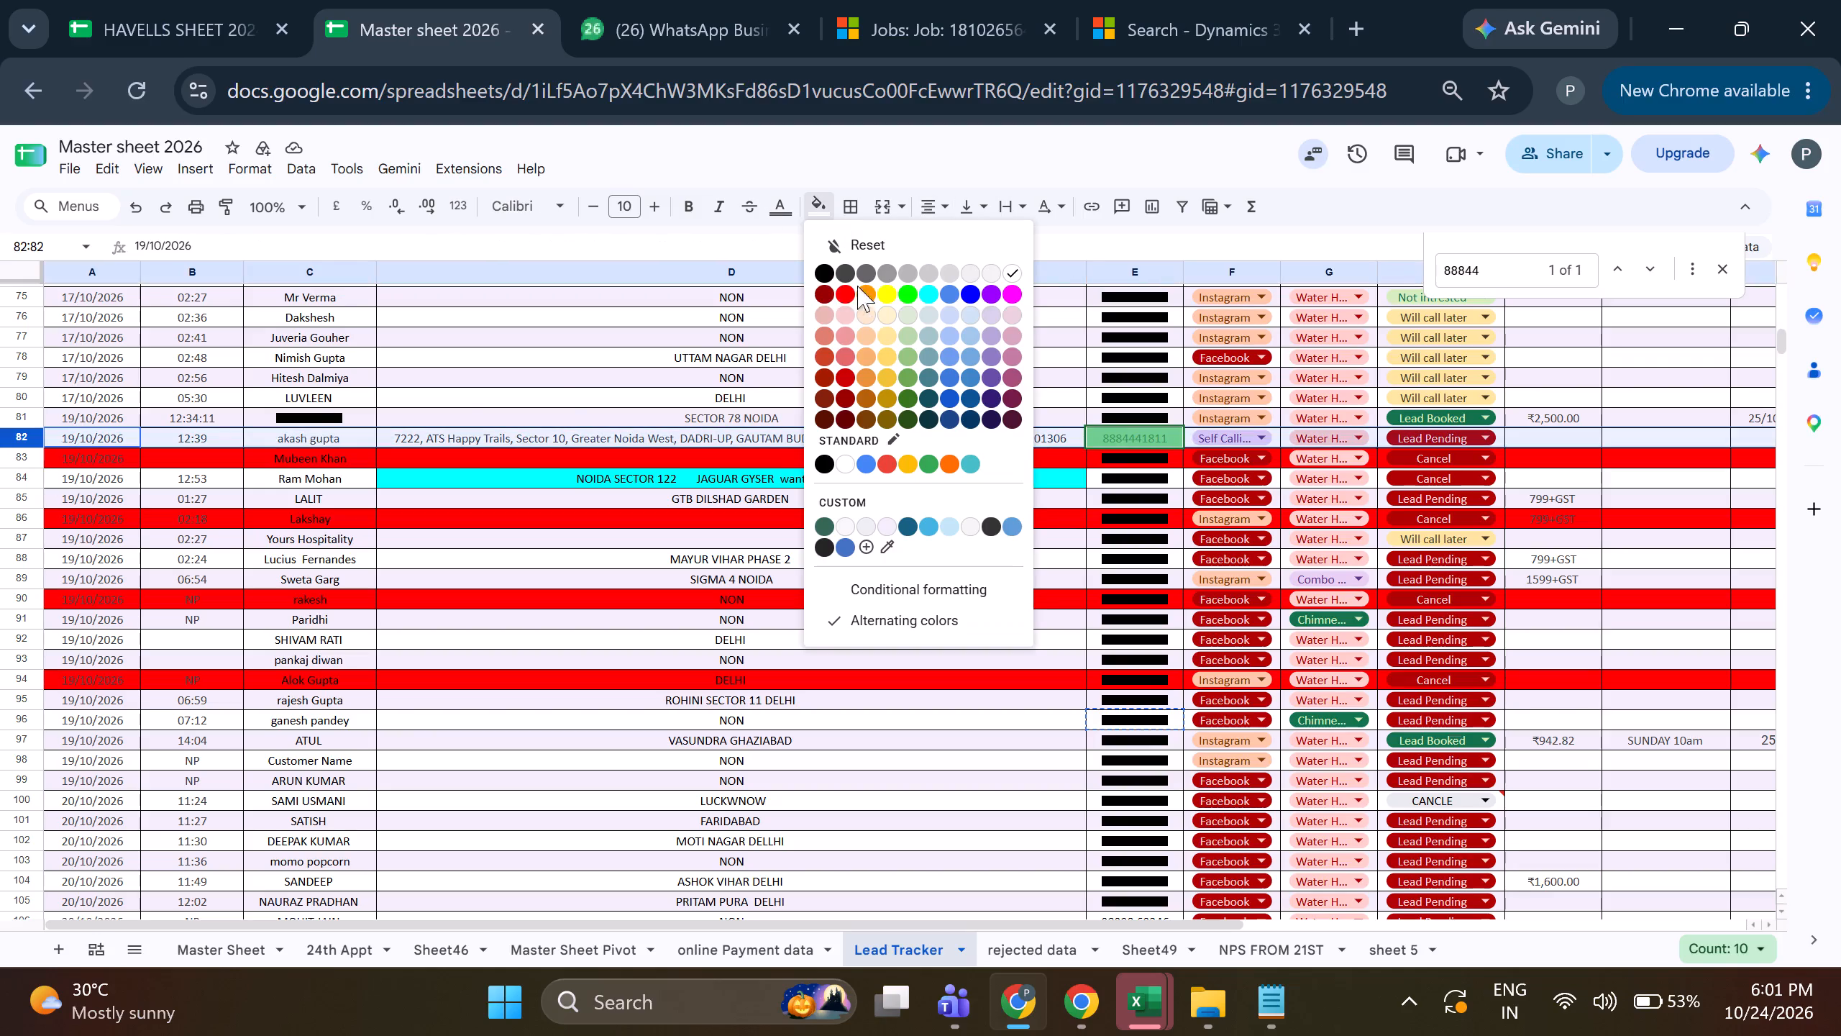
{"action": "left_click", "coordinate": [839, 292]}
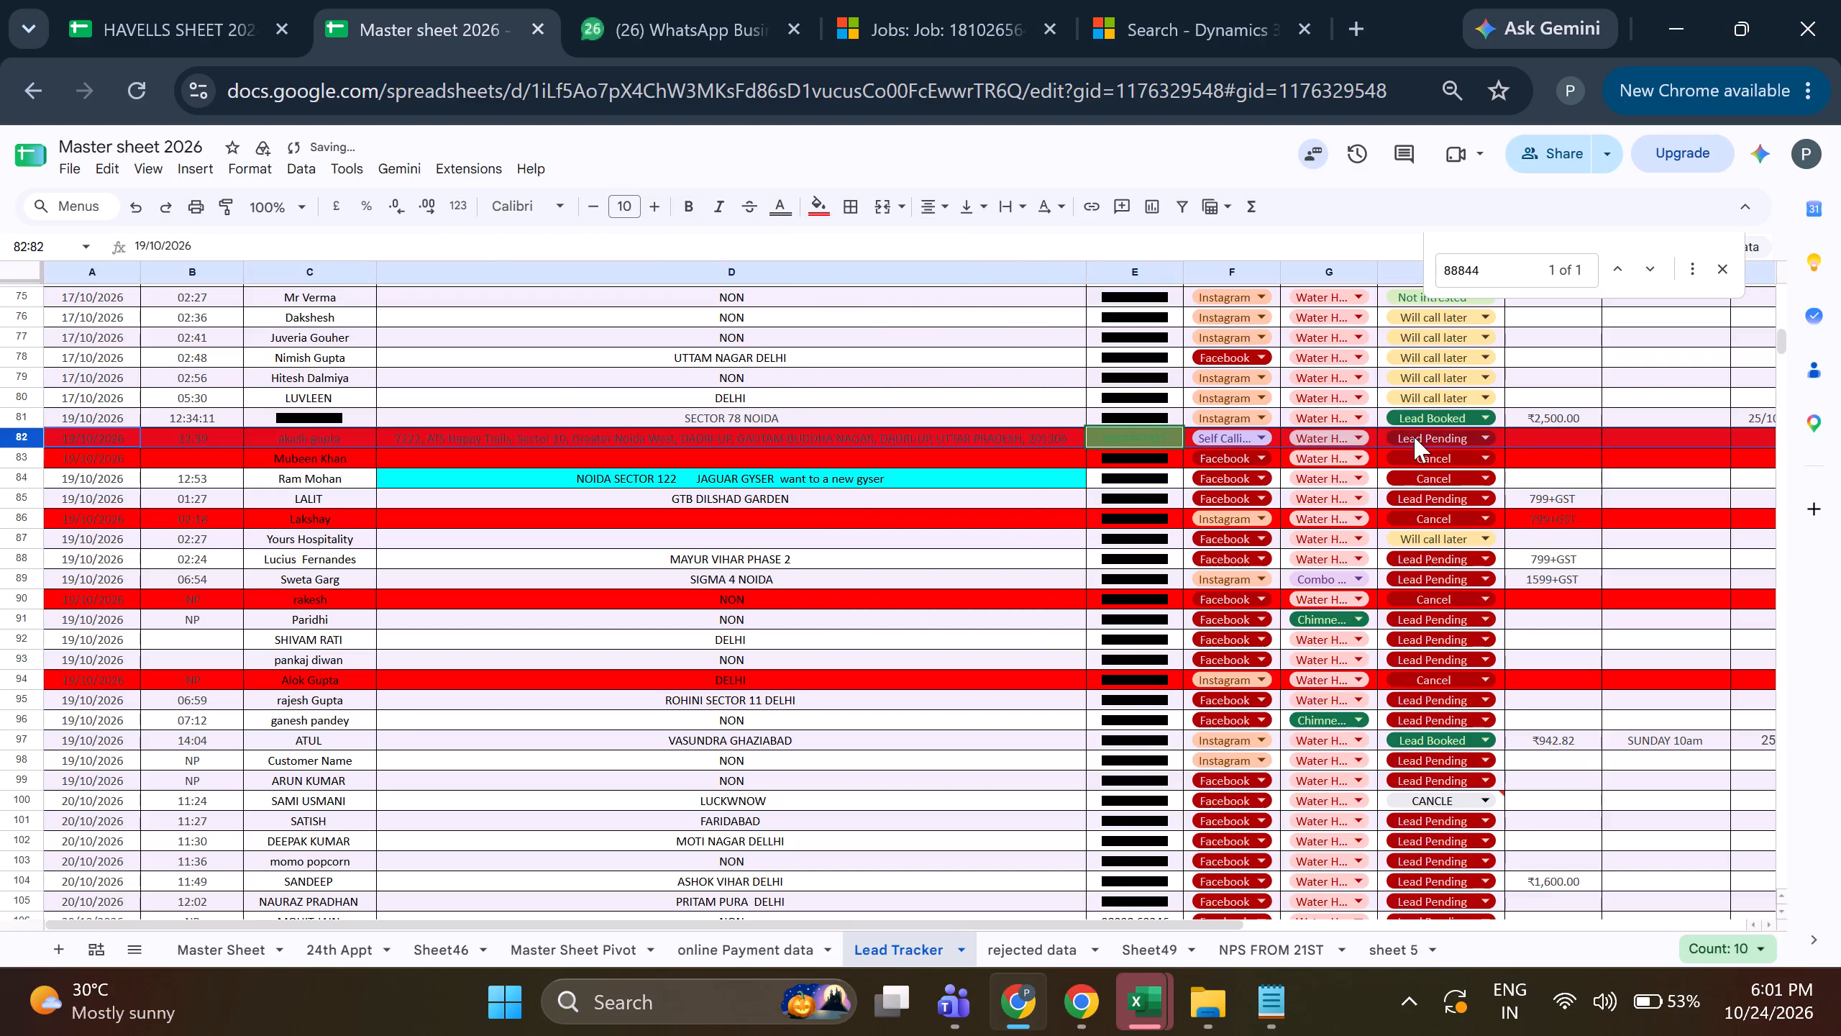
{"action": "left_click", "coordinate": [1438, 434]}
{"action": "left_click", "coordinate": [1435, 586]}
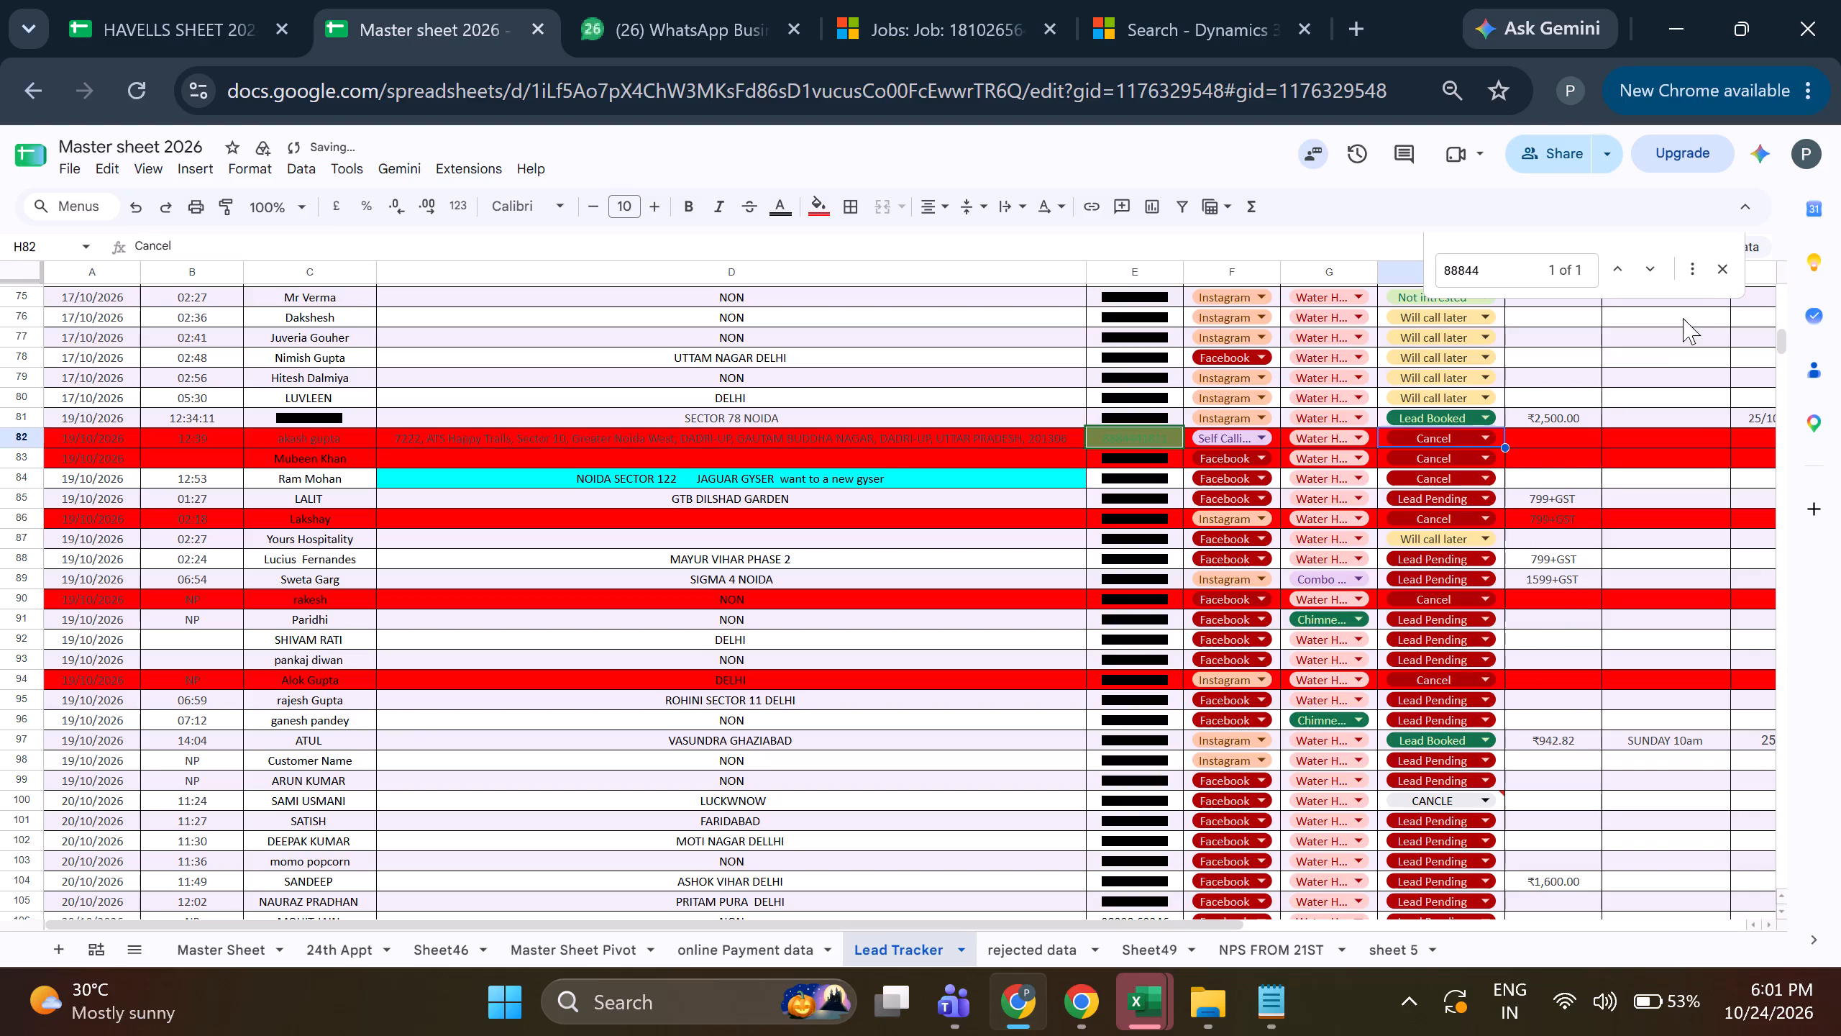
{"action": "left_click", "coordinate": [1714, 265]}
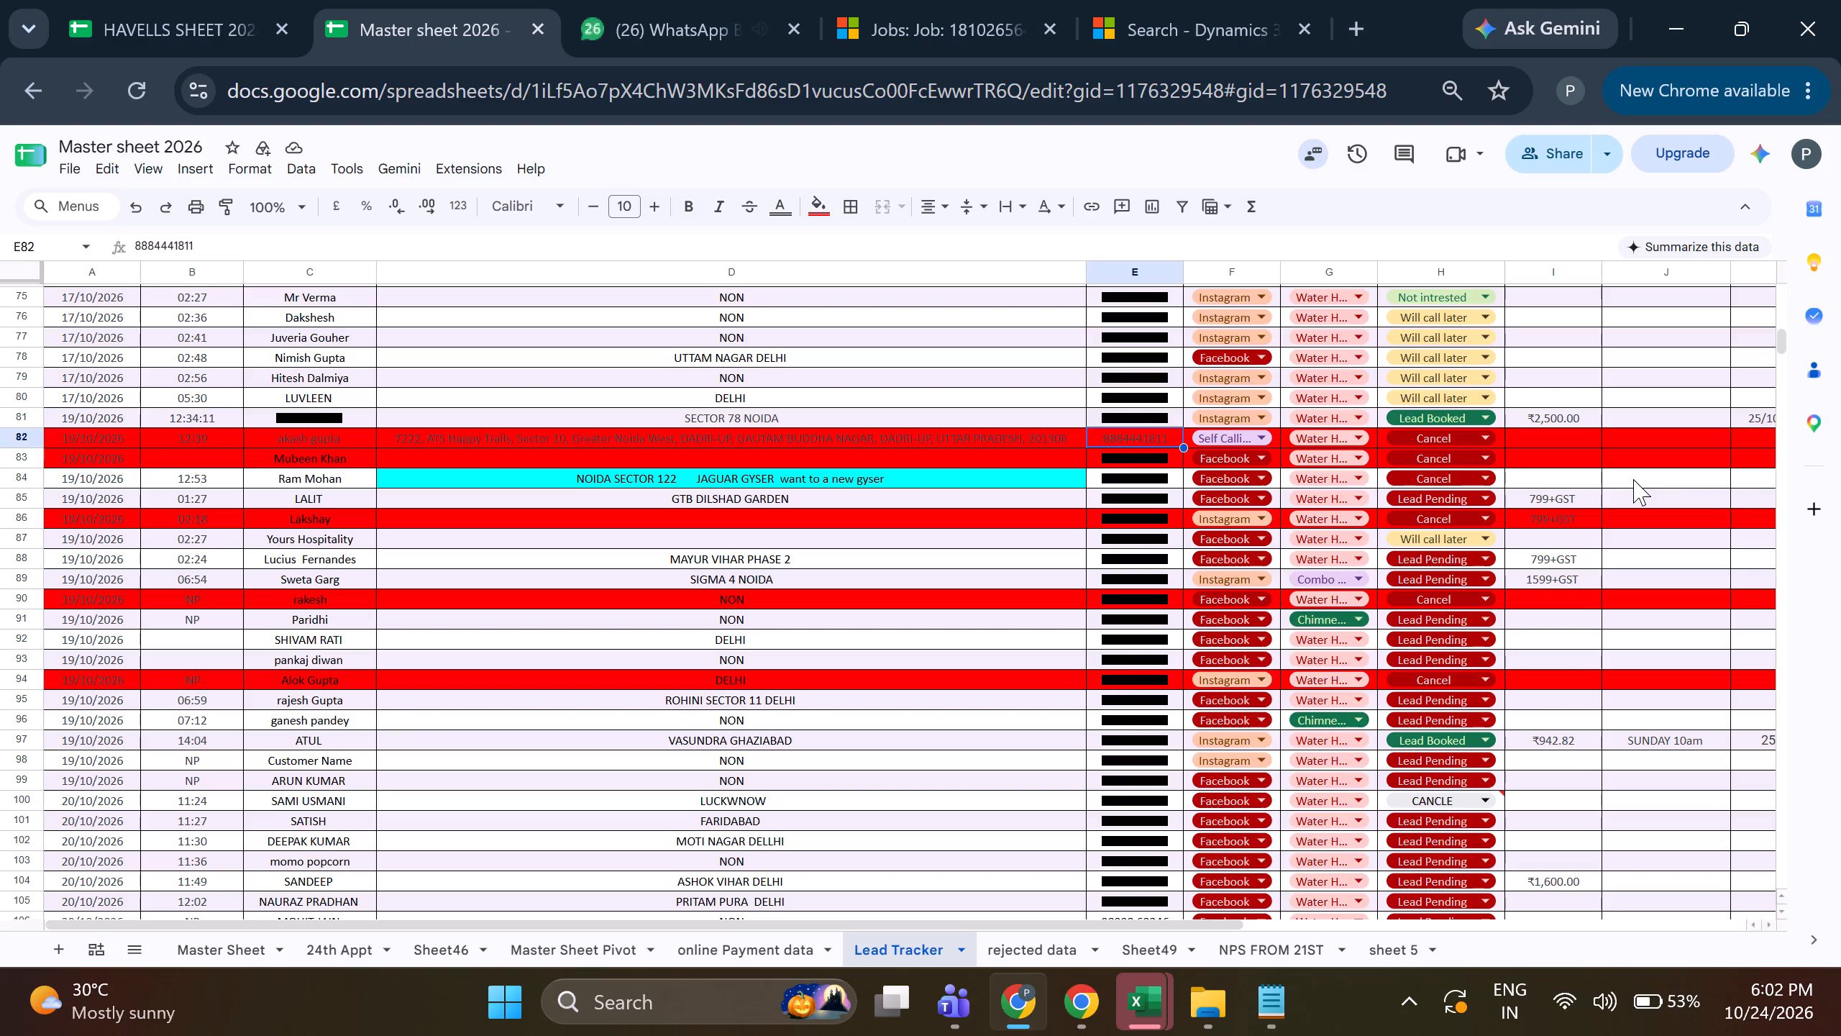
Select the mobile number of the pending chimney lead in row 96.
{"action": "scroll", "coordinate": [1220, 647], "scroll_direction": "down", "scroll_amount": 1}
{"action": "scroll", "coordinate": [1178, 691], "scroll_direction": "down", "scroll_amount": 1}
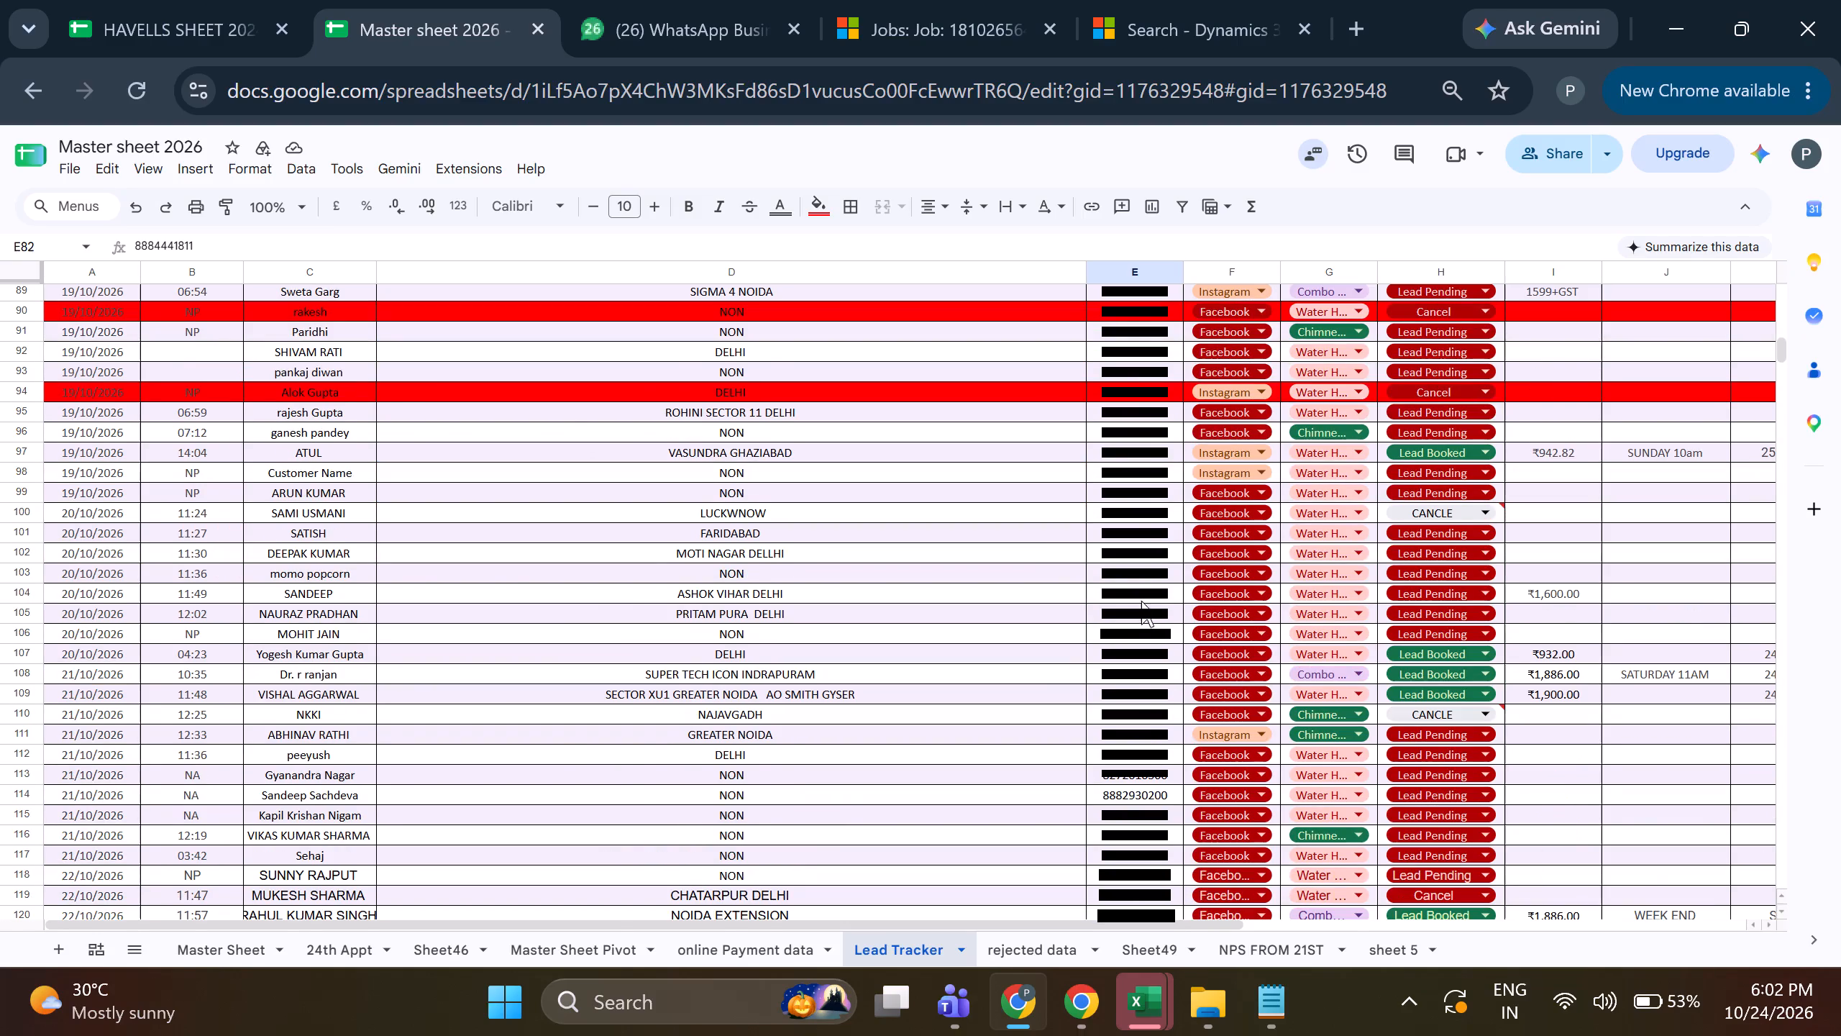
{"action": "scroll", "coordinate": [1144, 573], "scroll_direction": "up", "scroll_amount": 1}
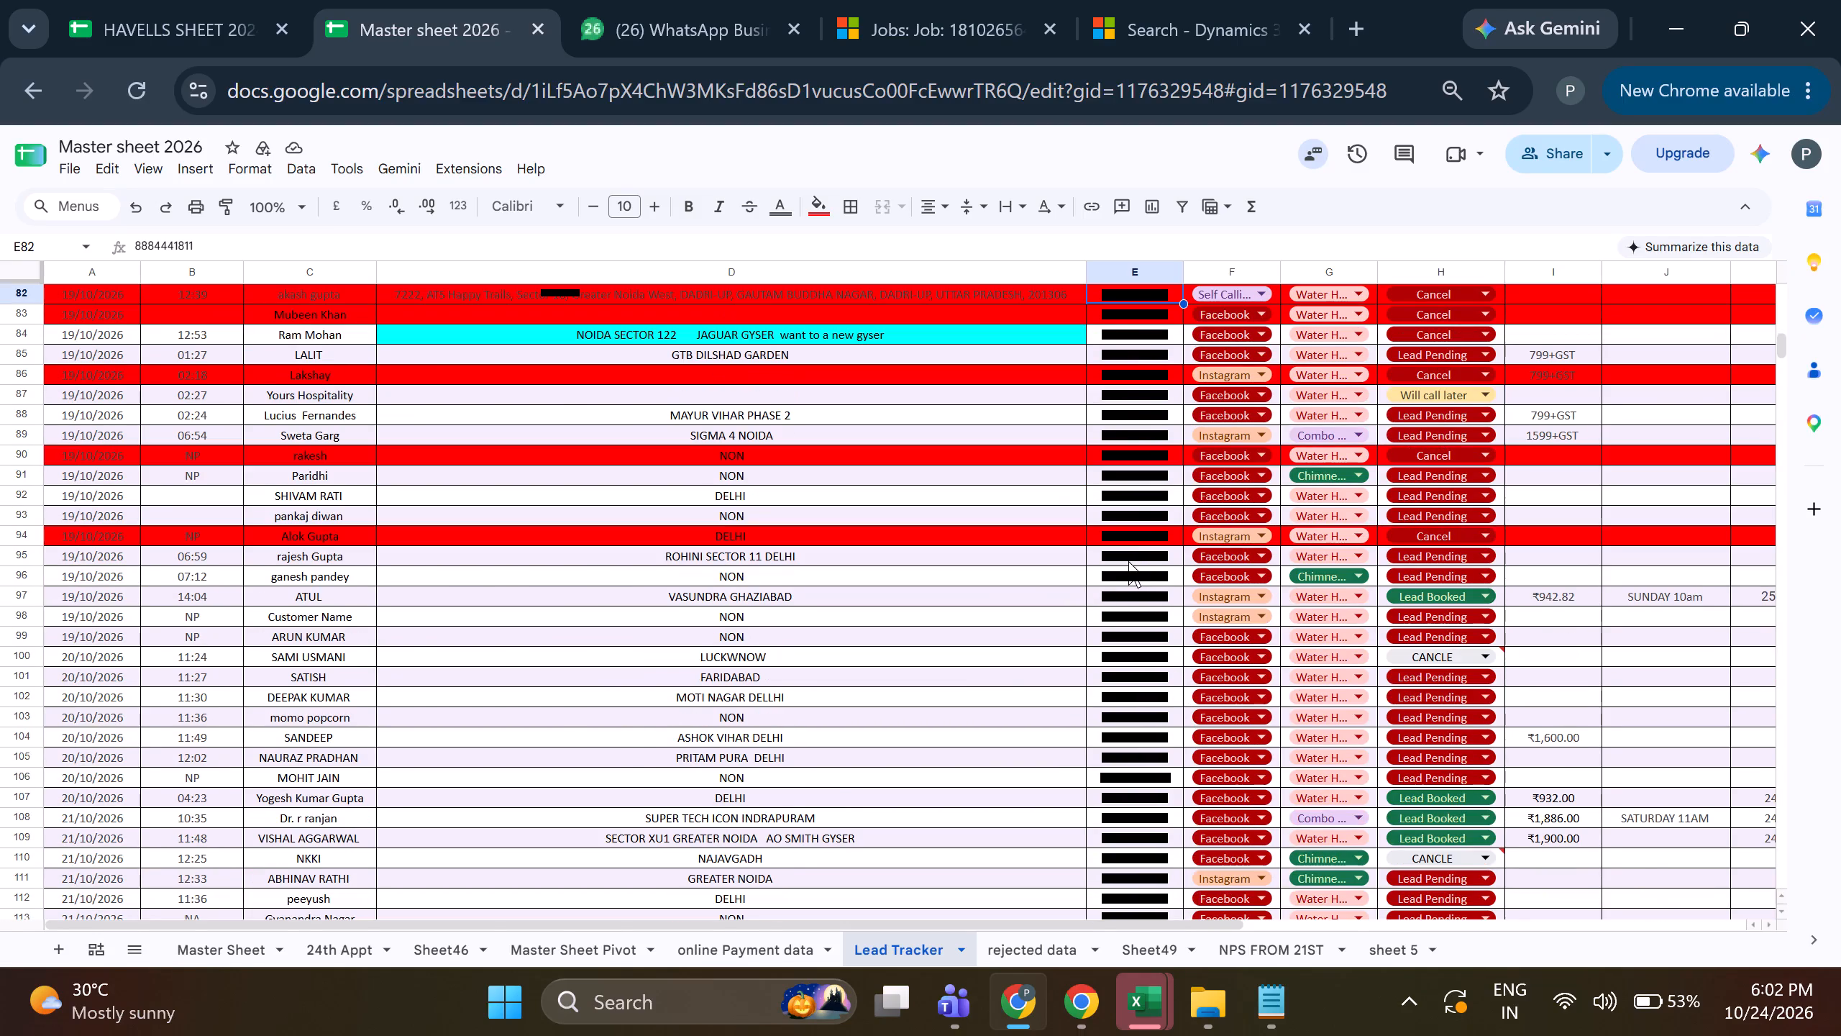
{"action": "left_click", "coordinate": [1125, 578]}
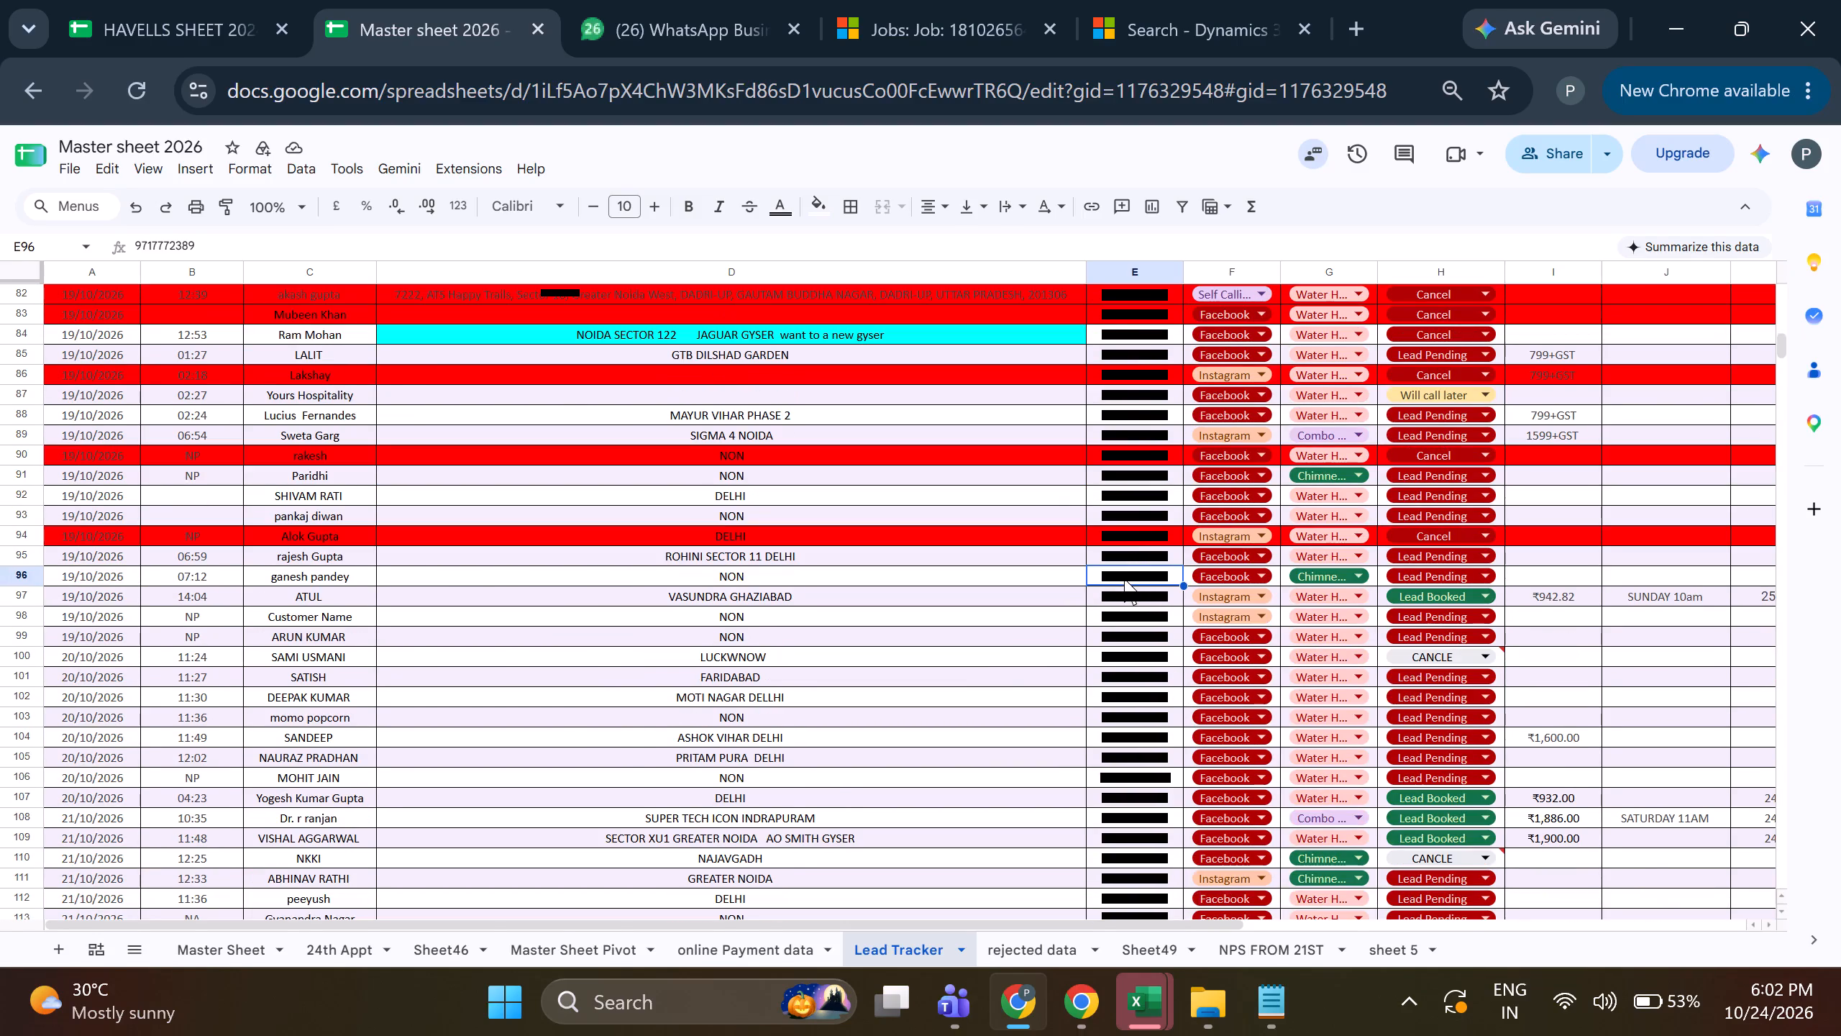
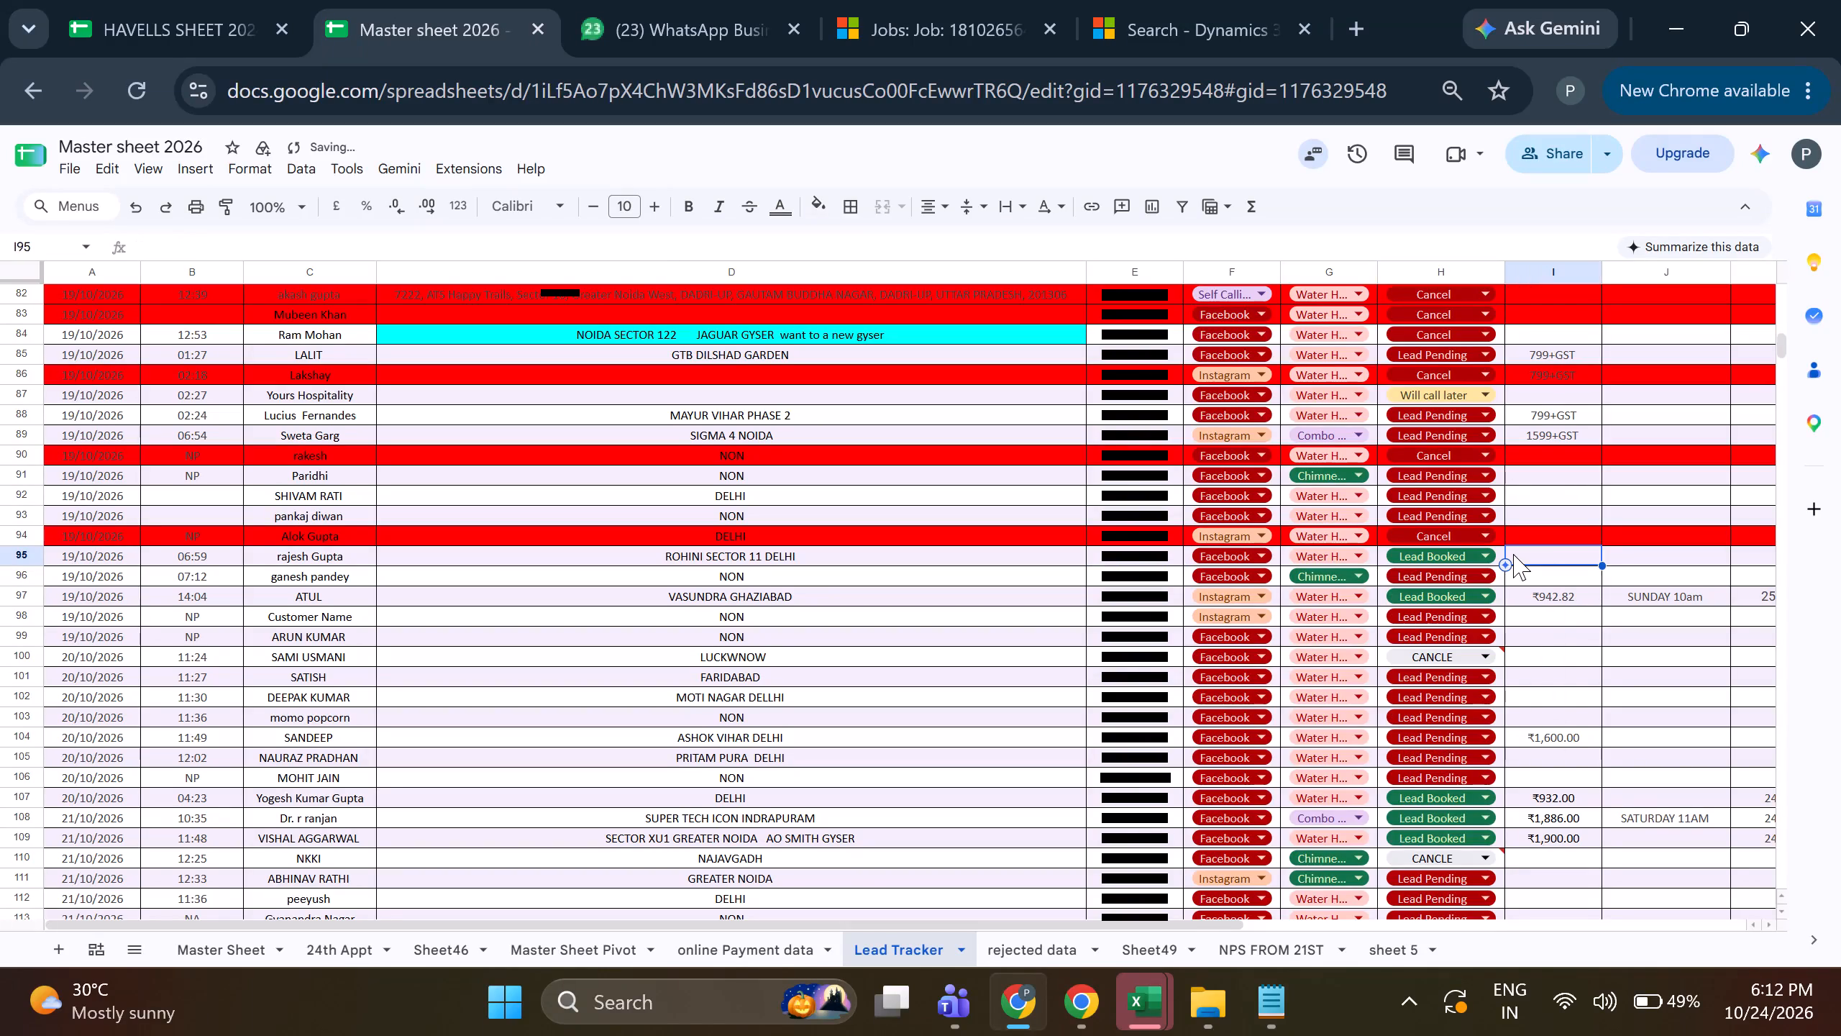
Enter 1150 as the amount for the booked Rohini Sector 11 lead in row 95.
{"action": "type", "text": "11"}
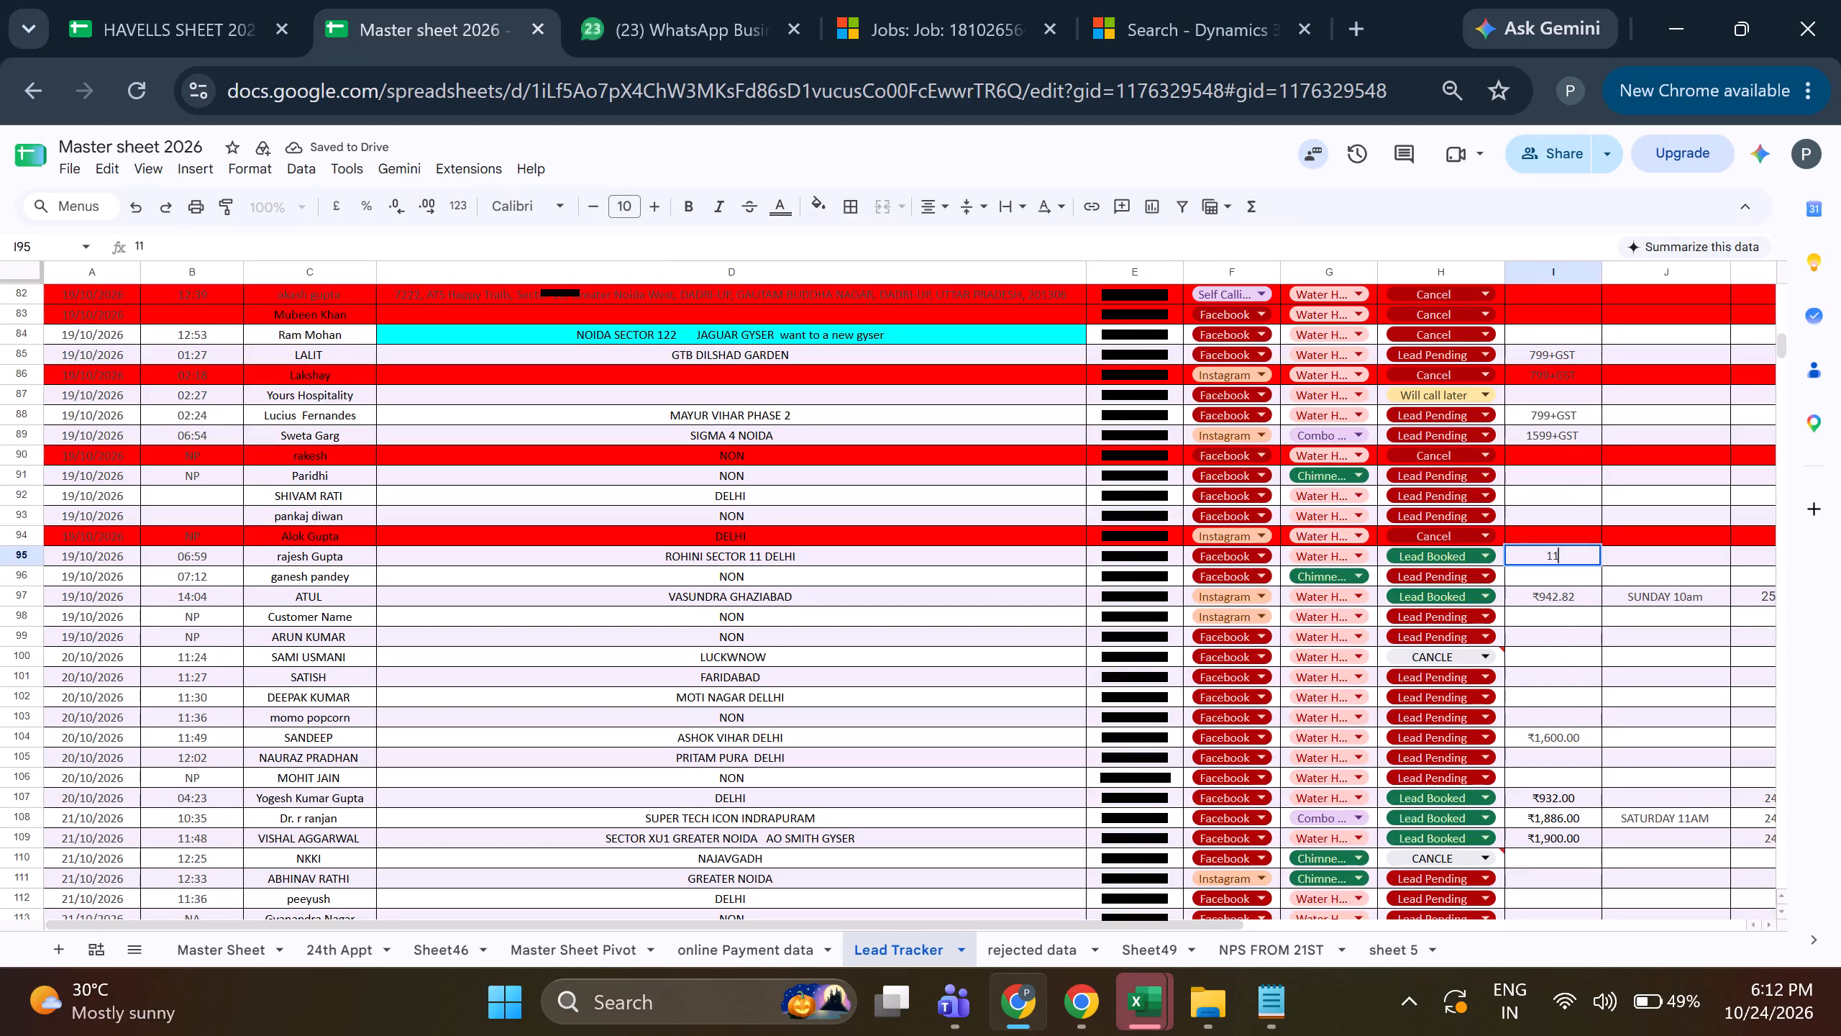
{"action": "type", "text": "50"}
{"action": "key", "text": "Return"}
Enter SUNDAY in column J as the appointment day for the booked Rohini Sector 11 lead in row 95.
{"action": "left_click", "coordinate": [1650, 560]}
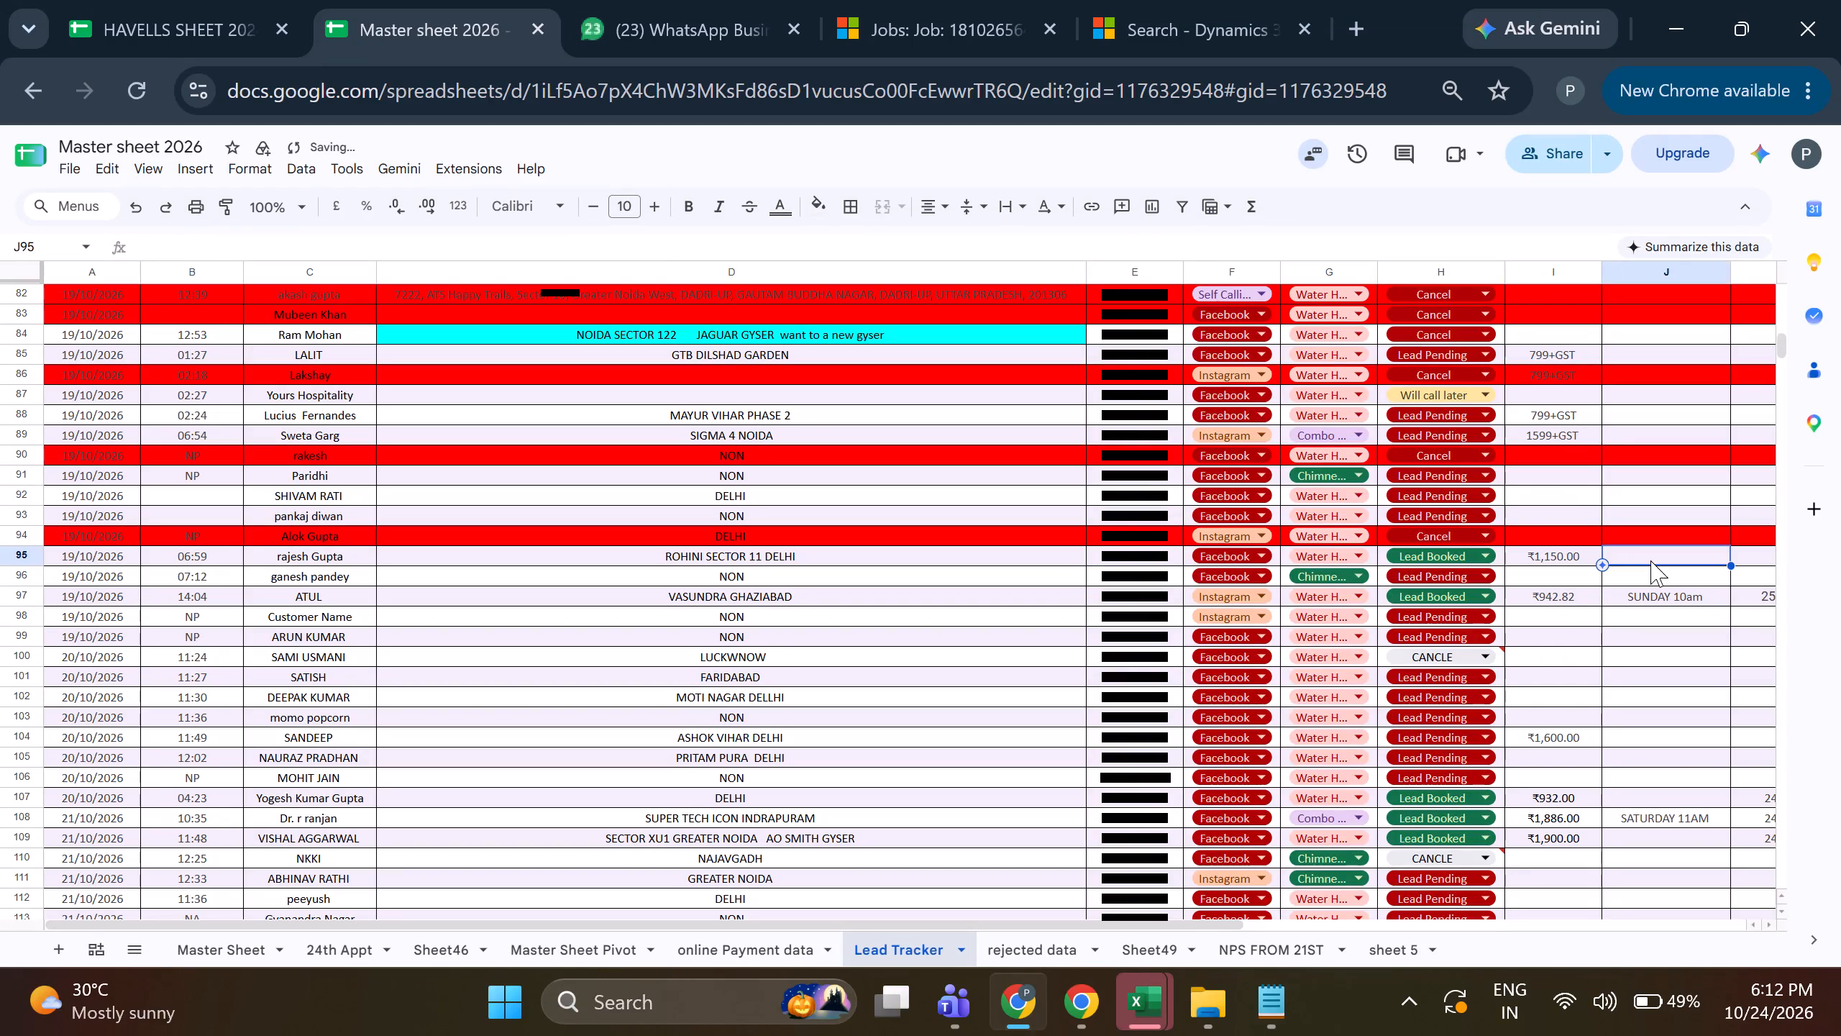
{"action": "type", "text": "sunday"}
{"action": "key", "text": "space"}
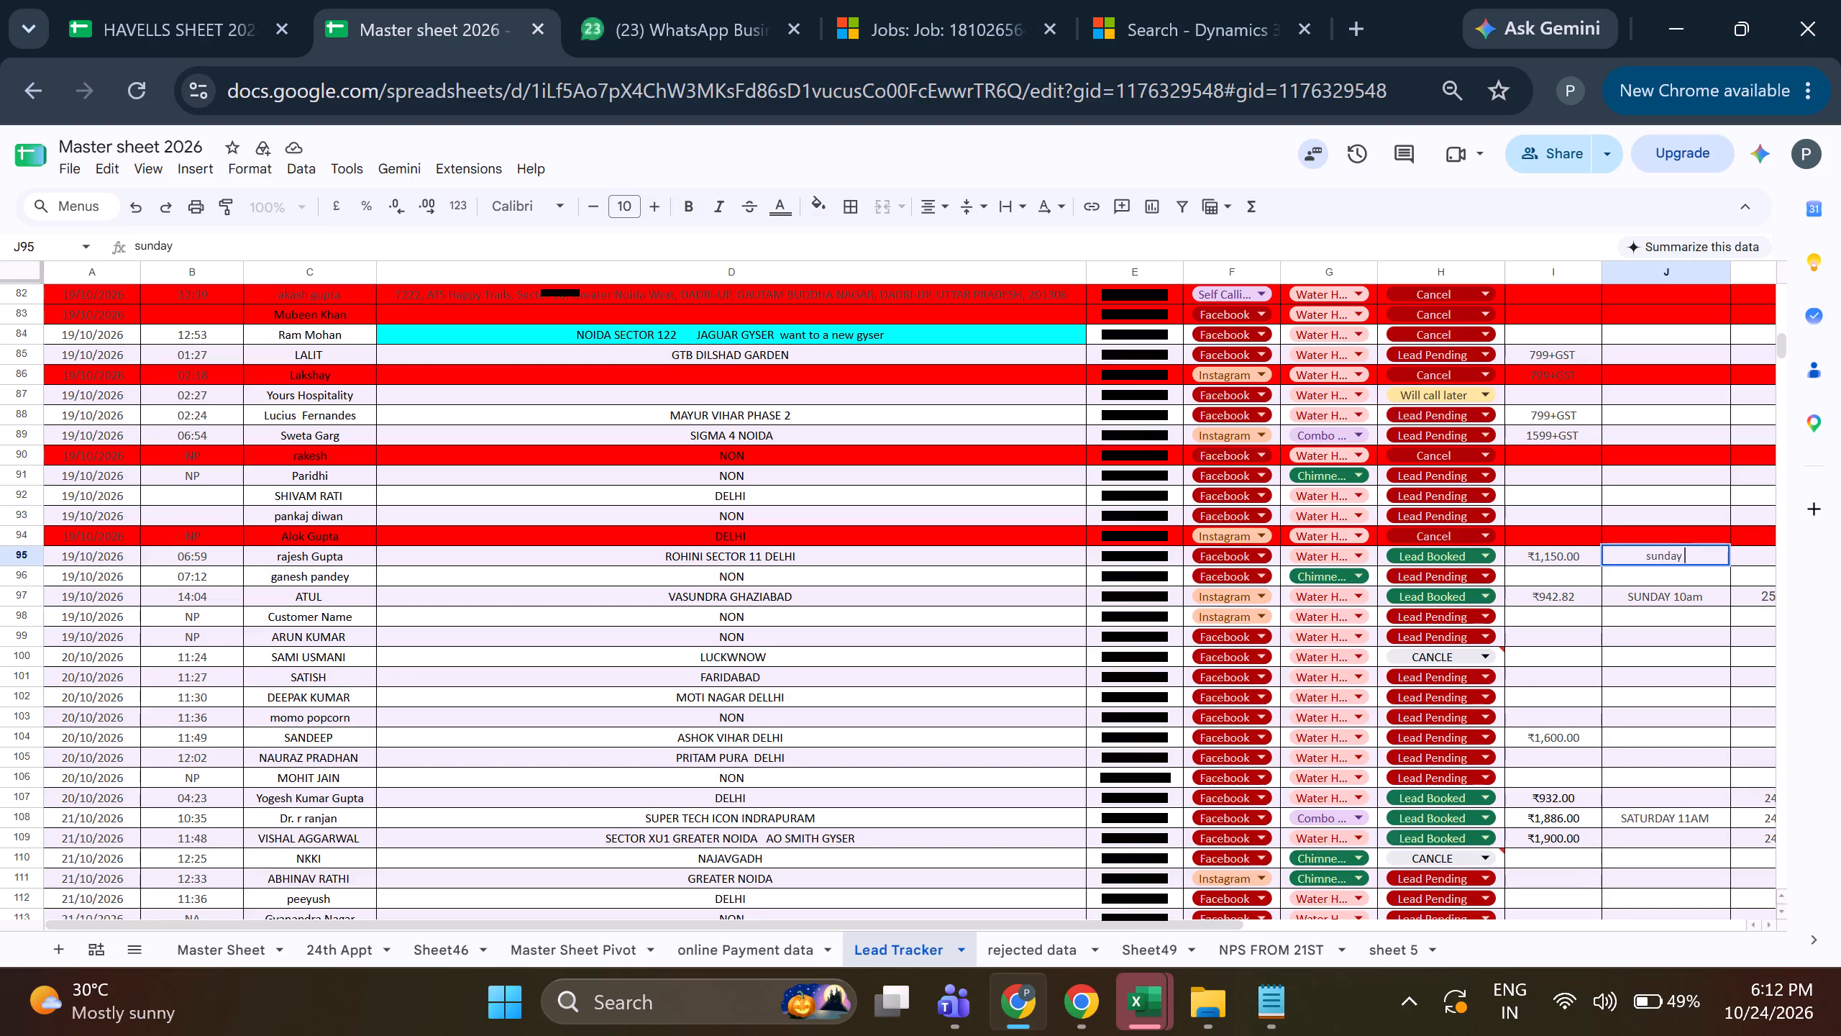
{"action": "key", "text": "BackSpace"}
{"action": "key", "text": "BackSpace"}
{"action": "key", "text": "BackSpace"}
{"action": "key", "text": "BackSpace"}
{"action": "key", "text": "BackSpace"}
{"action": "key", "text": "BackSpace"}
{"action": "key", "text": "BackSpace"}
{"action": "type", "text": "SUNDAY"}
{"action": "key", "text": "Right"}
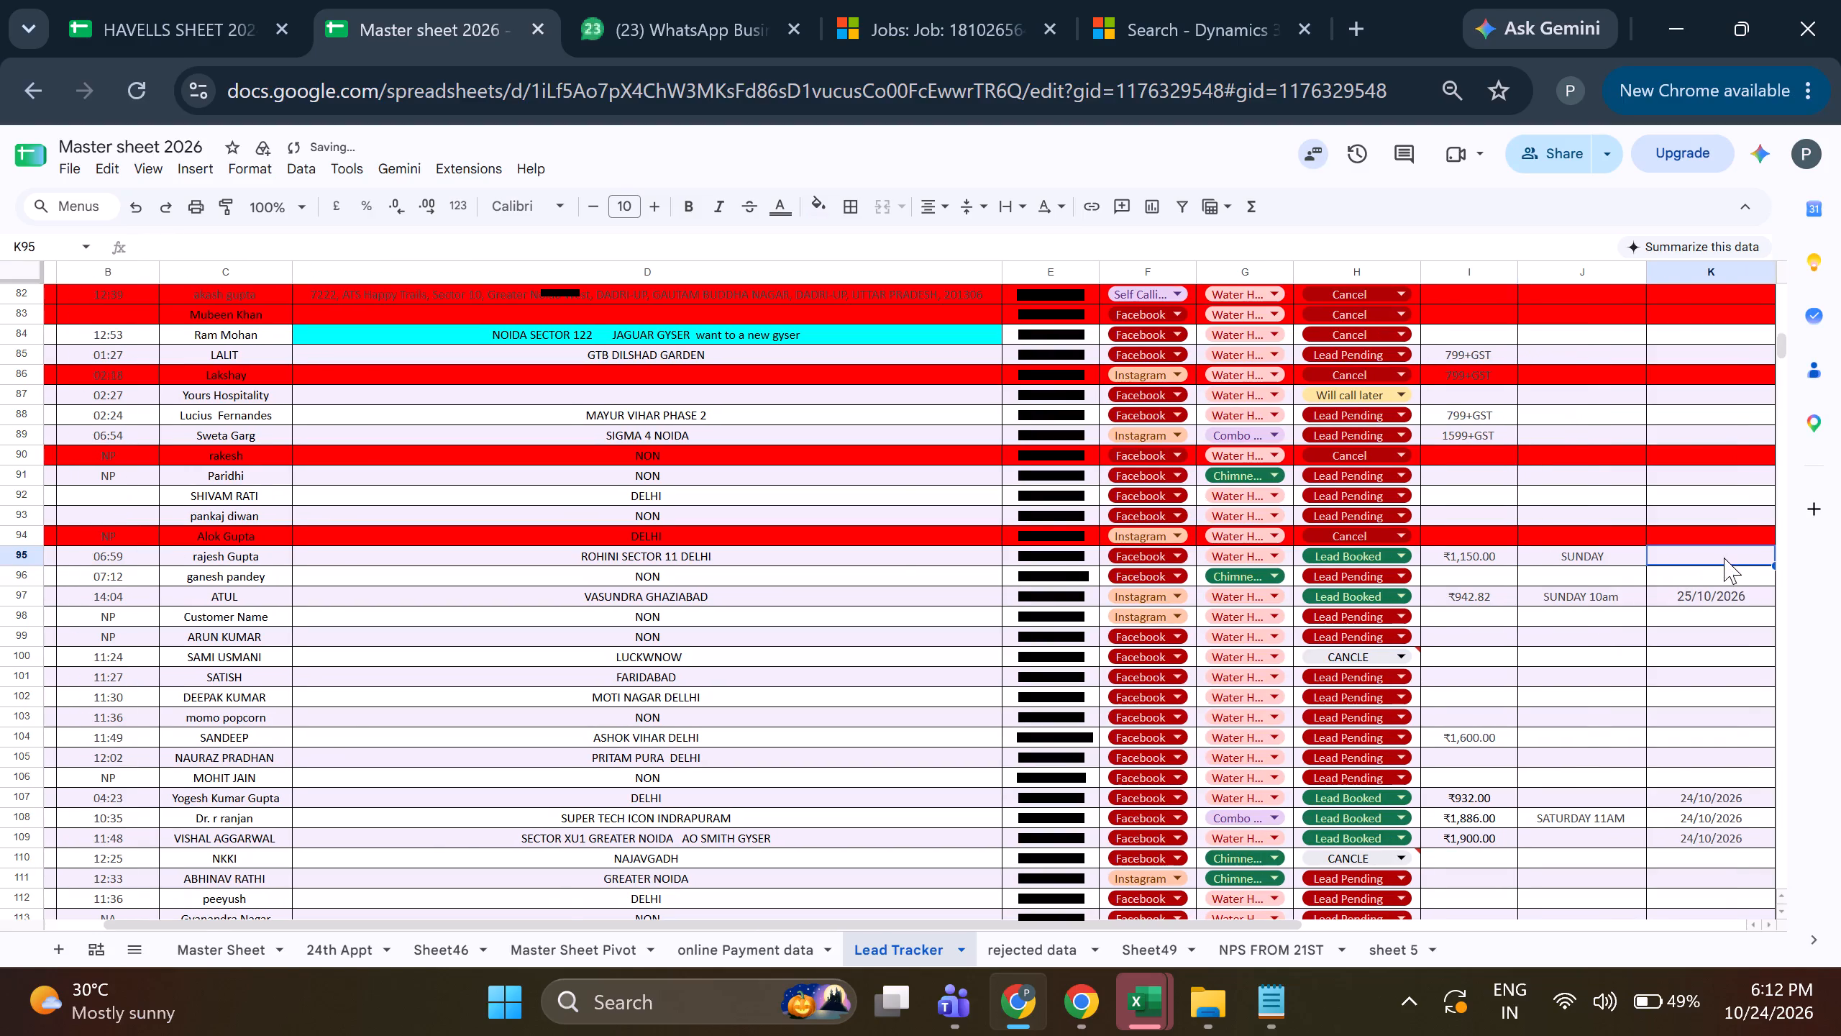
Copy the date 25/10/2026 from the Vasundra Ghaziabad lead in row 97 into column K of row 95.
{"action": "left_click", "coordinate": [1711, 602]}
{"action": "key", "text": "ctrl+c"}
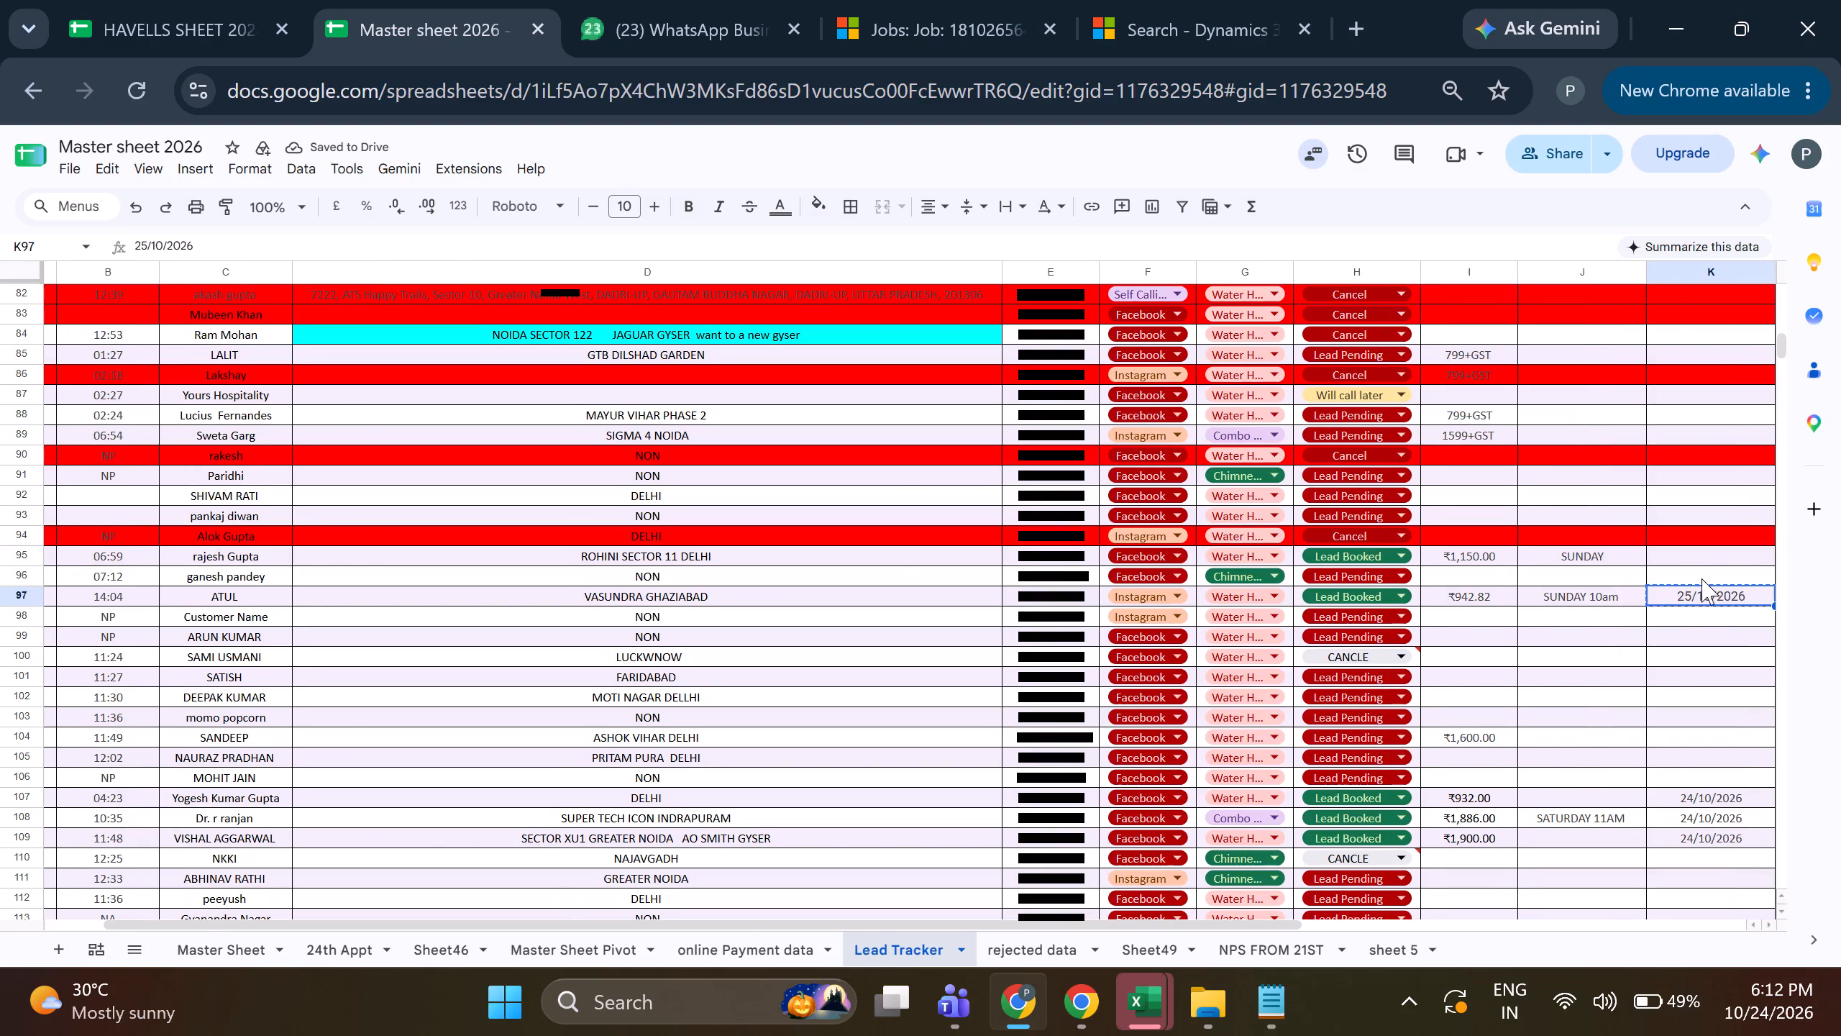
{"action": "left_click", "coordinate": [1693, 563]}
{"action": "key", "text": "ctrl+v"}
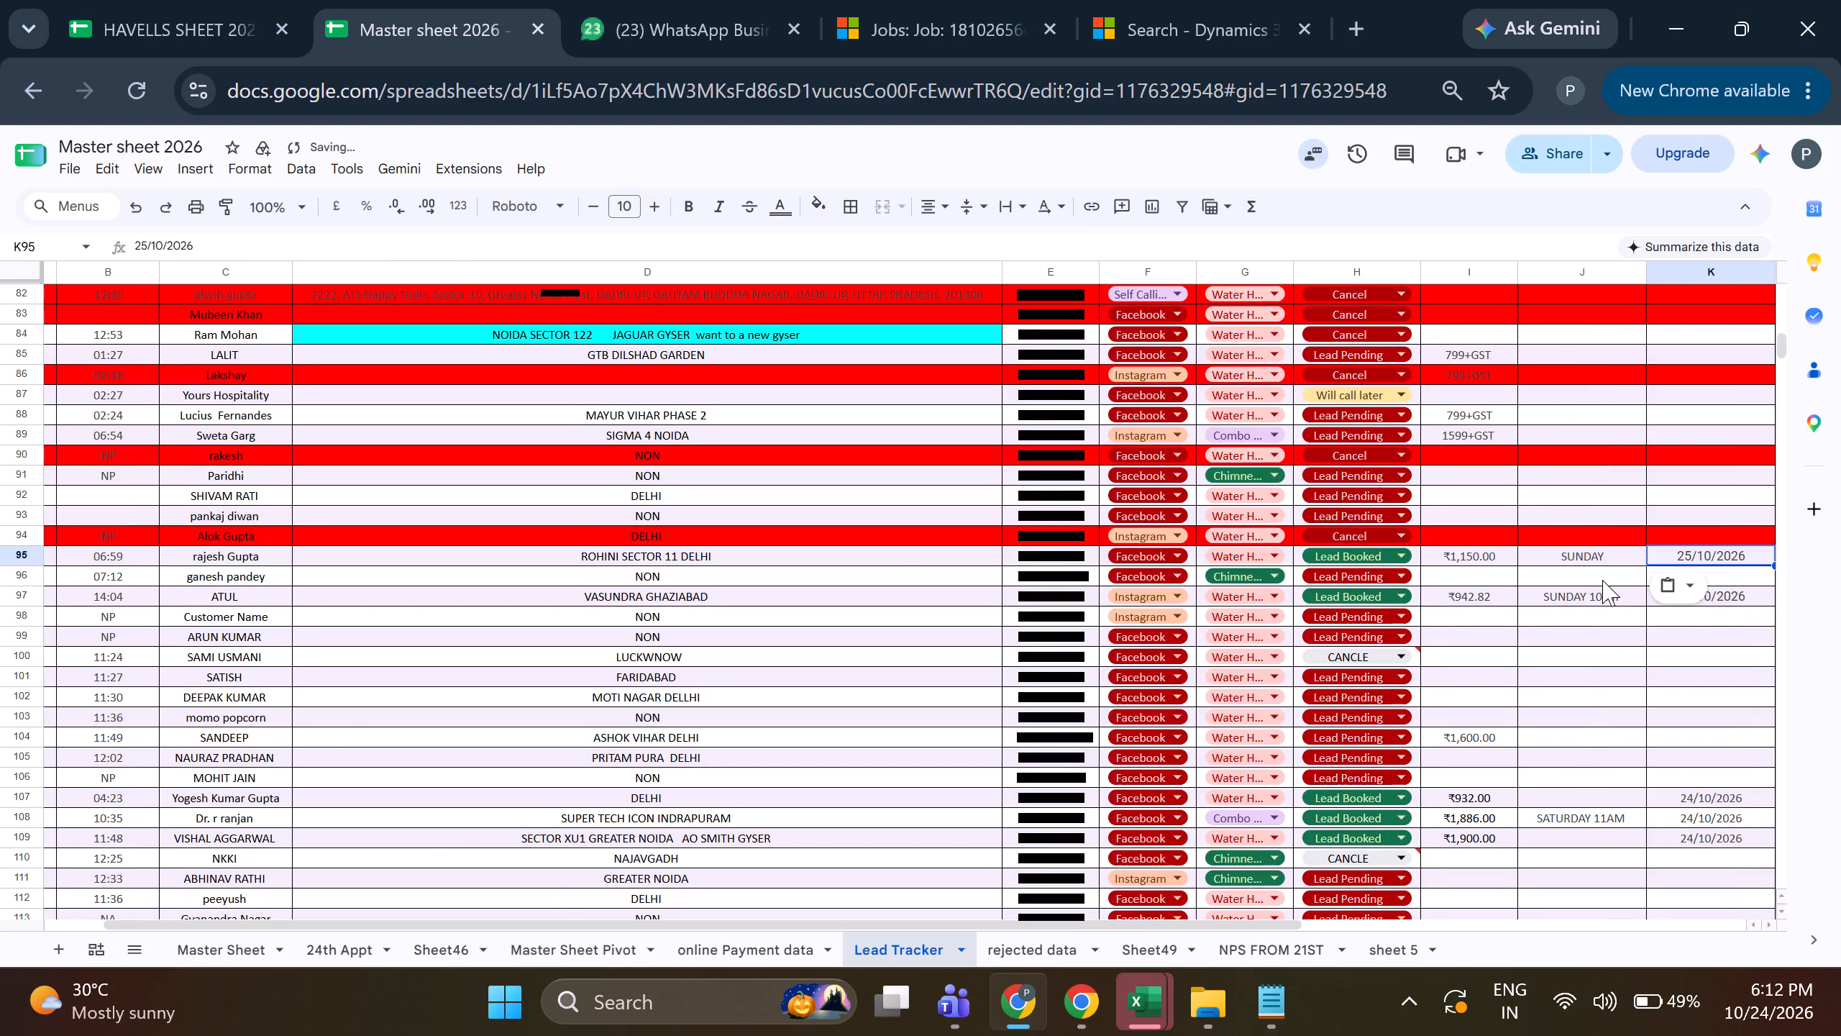
{"action": "left_click", "coordinate": [1602, 580]}
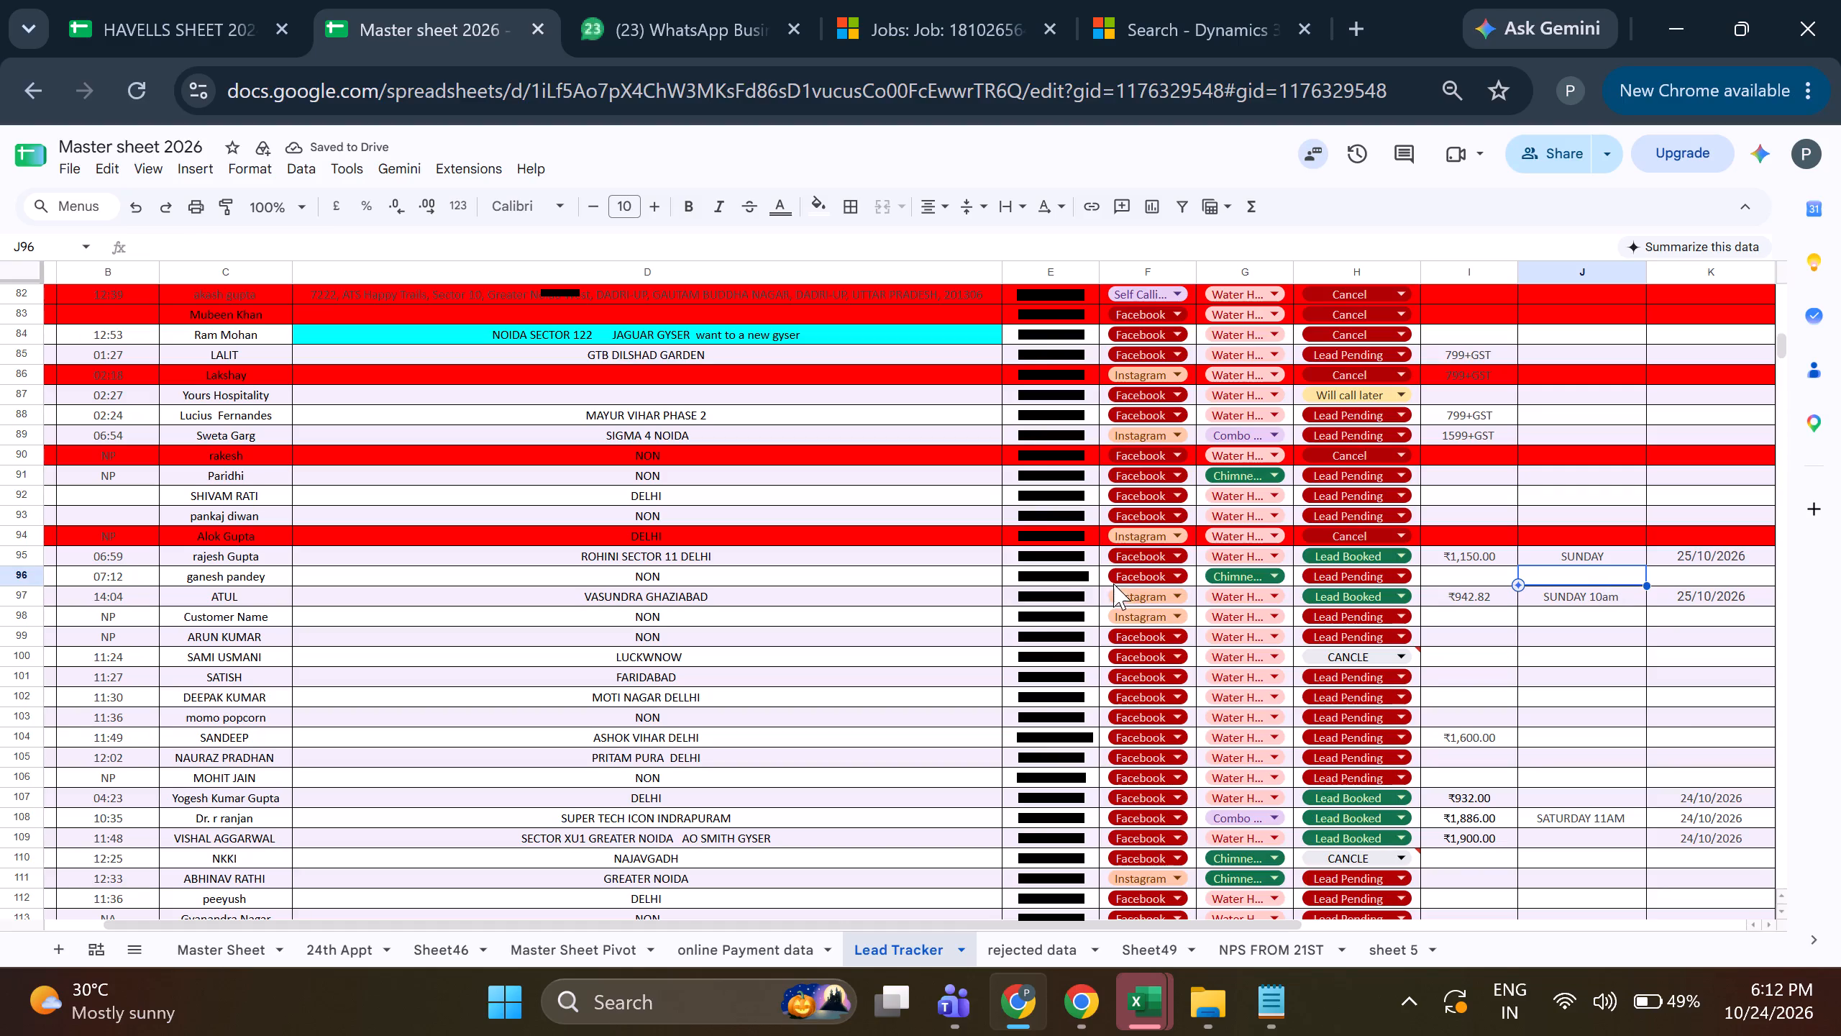
Check the mobile numbers of the leads in rows 96 to 98 one after another.
{"action": "left_click", "coordinate": [1070, 576]}
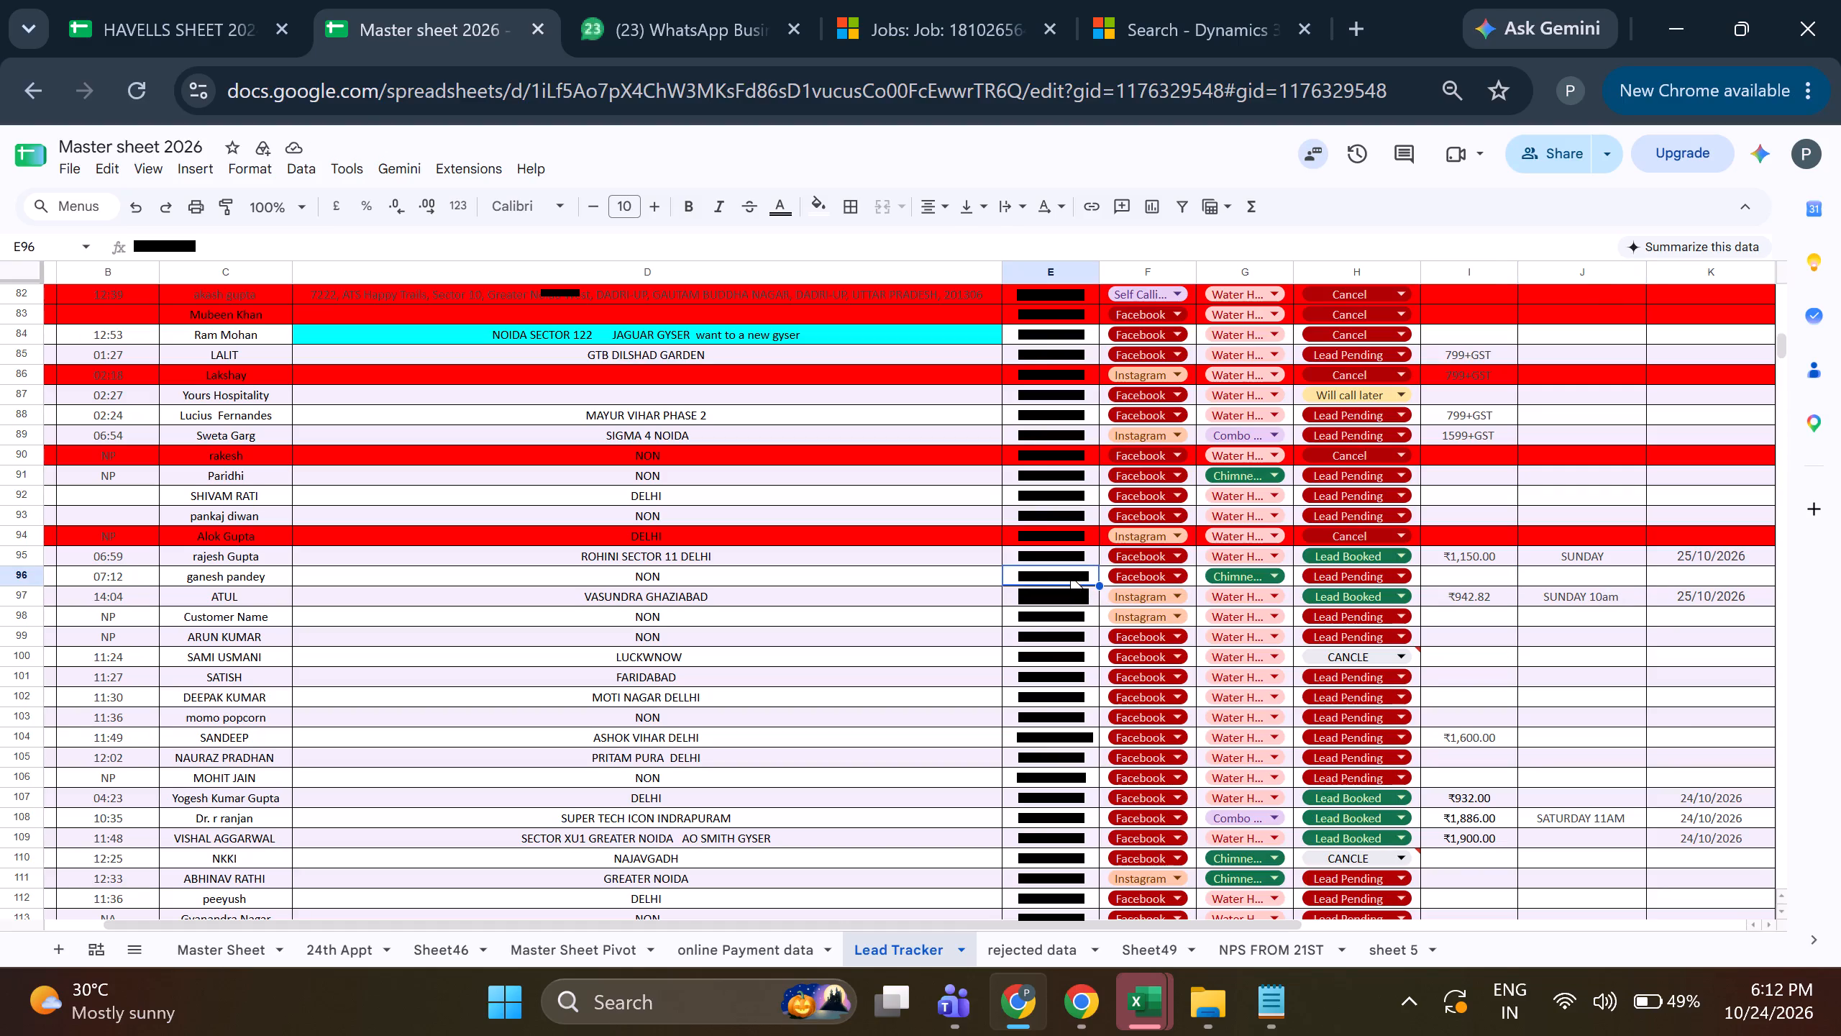
{"action": "left_click", "coordinate": [1049, 598]}
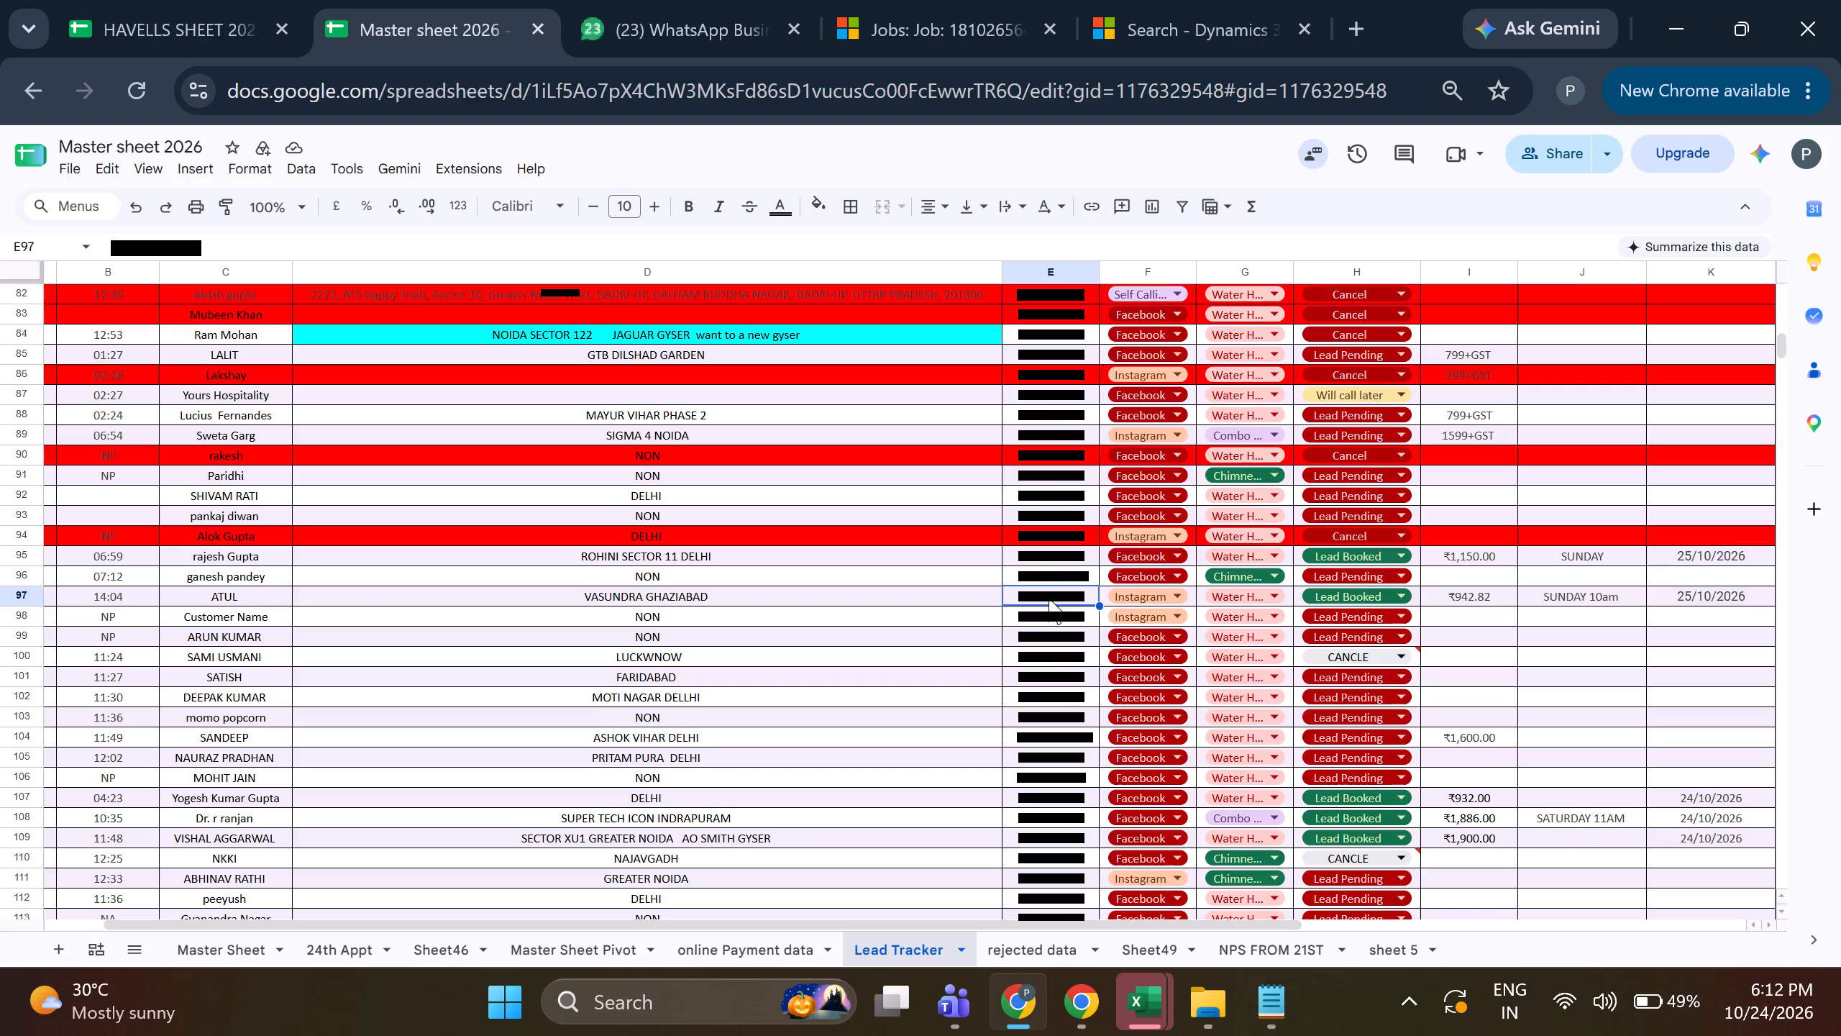
{"action": "left_click", "coordinate": [1043, 619]}
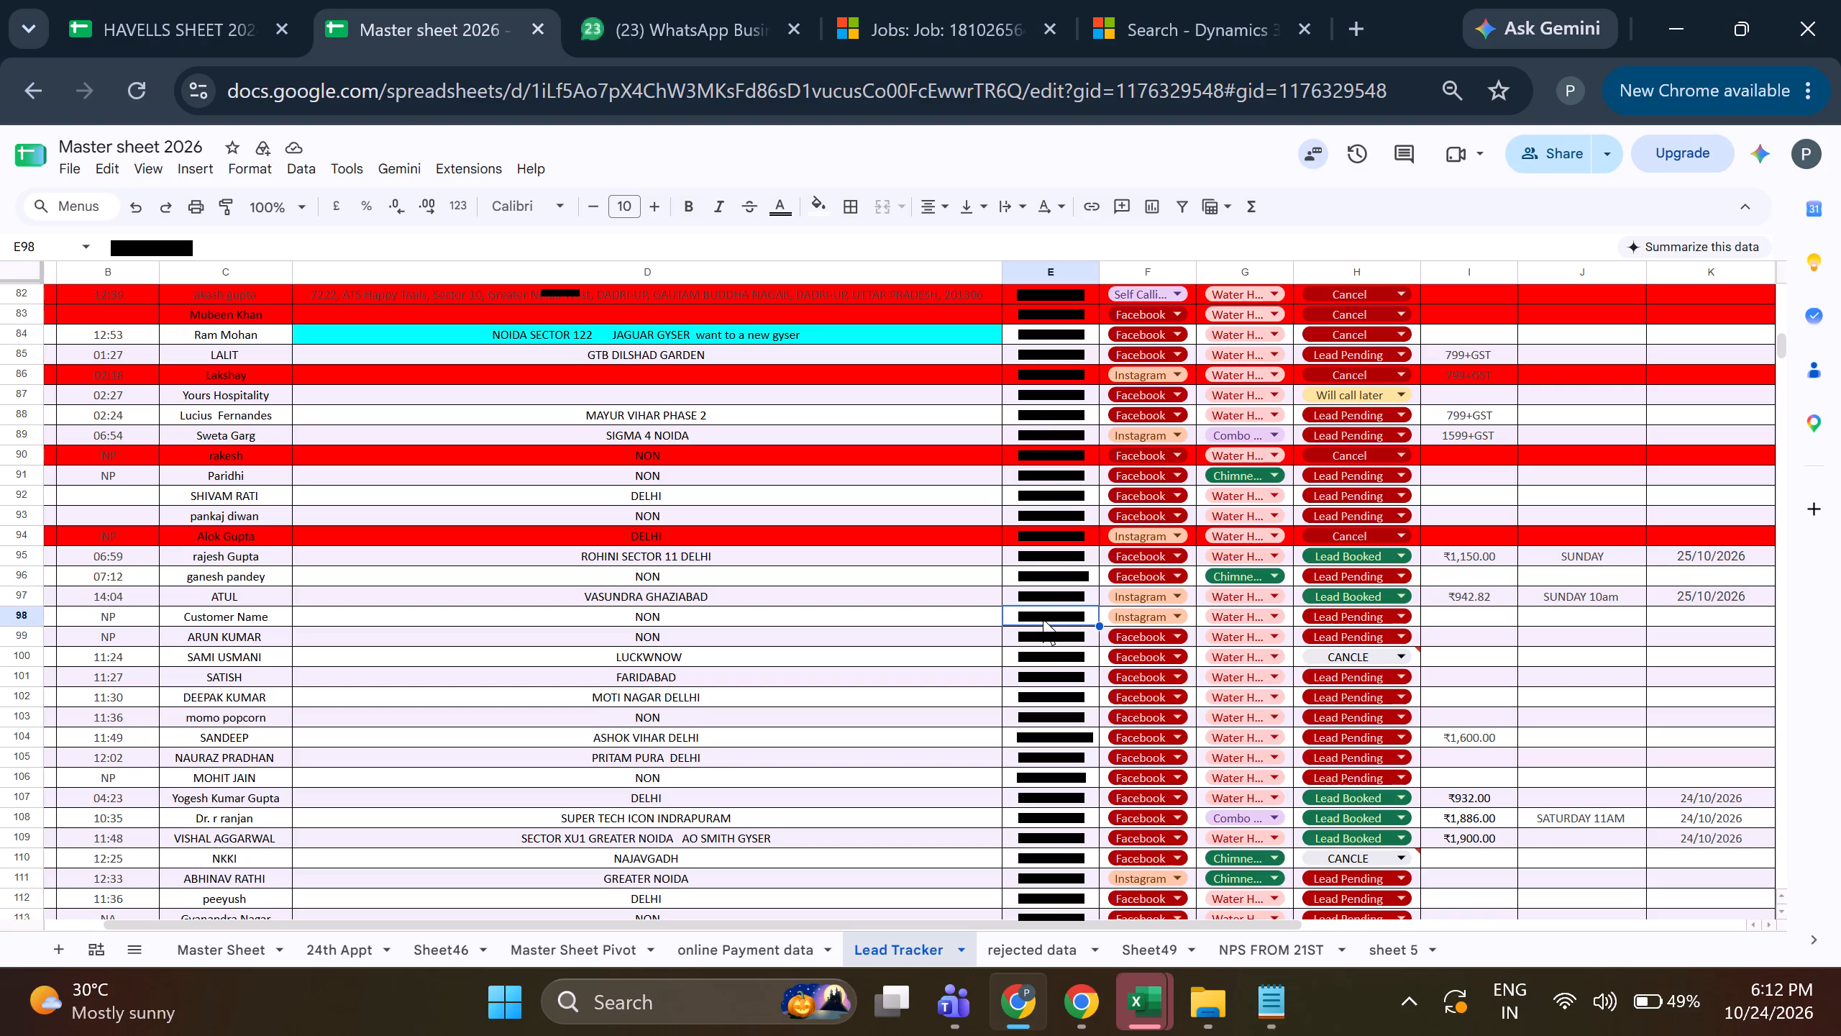
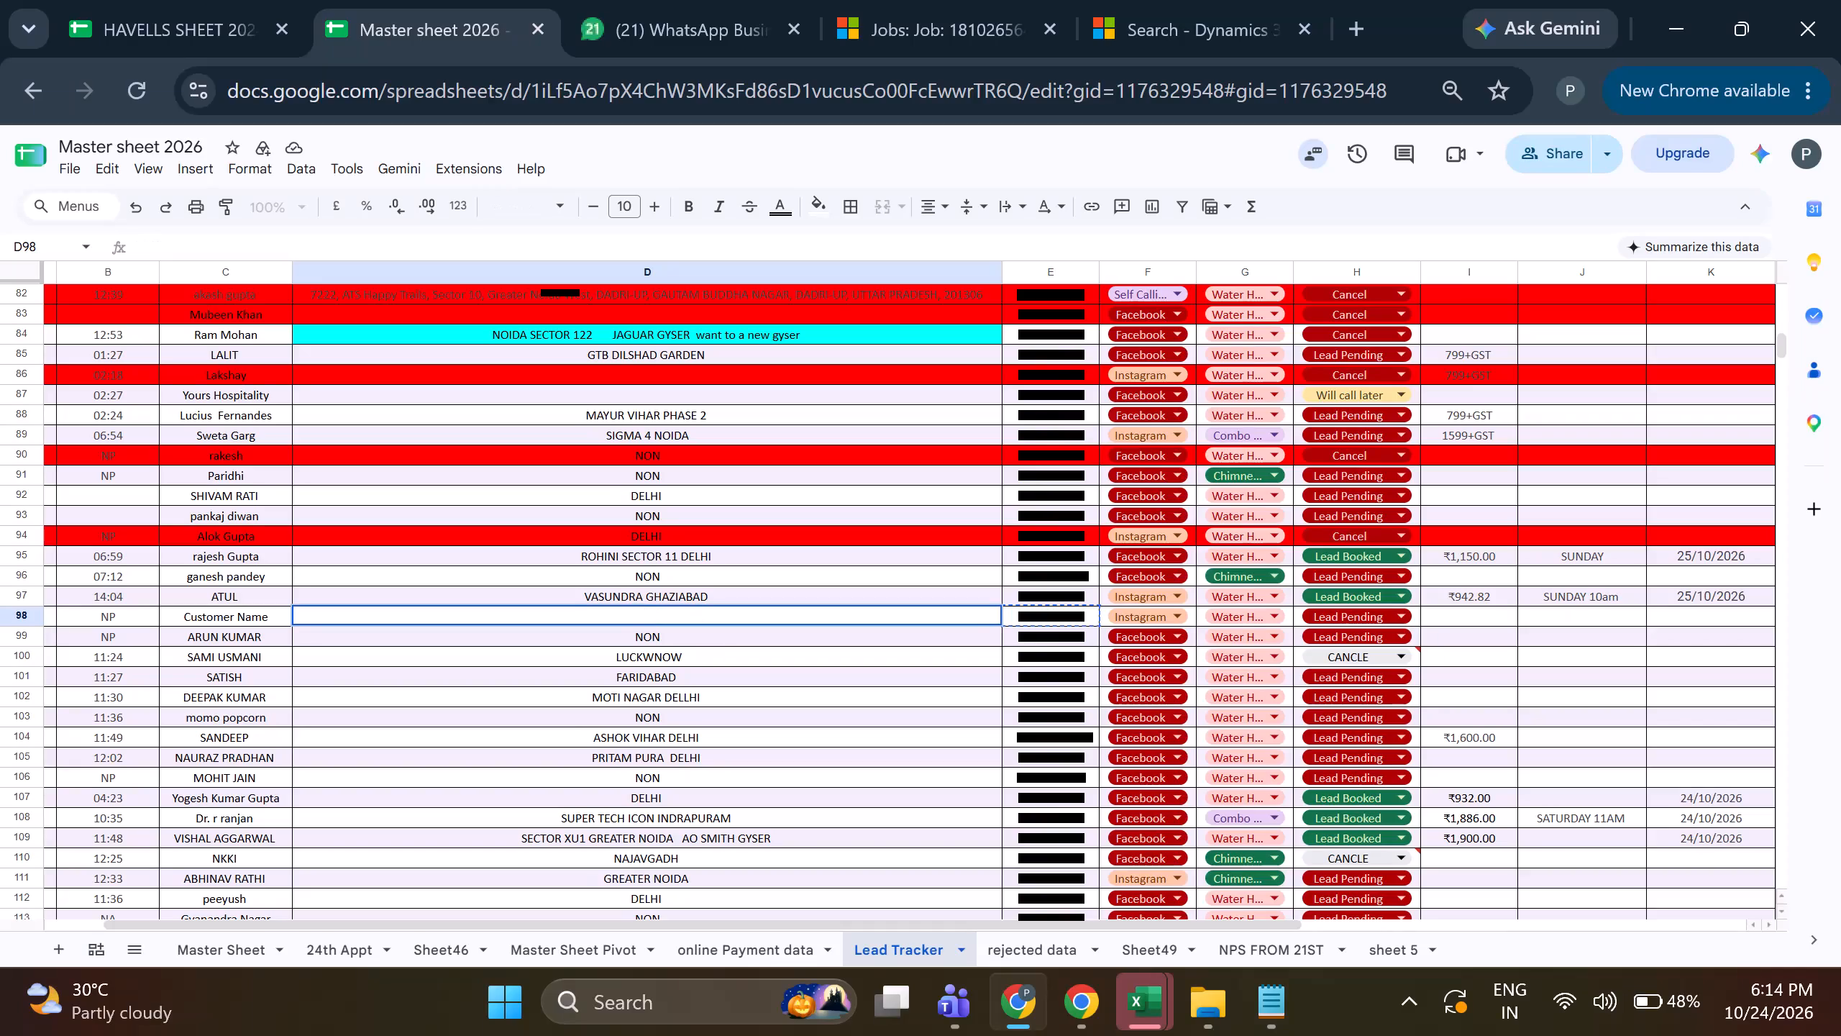
Enter UTTAM NAGAR as the location in column D of the row 98 lead.
{"action": "type", "text": "UTTAM"}
{"action": "key", "text": "space"}
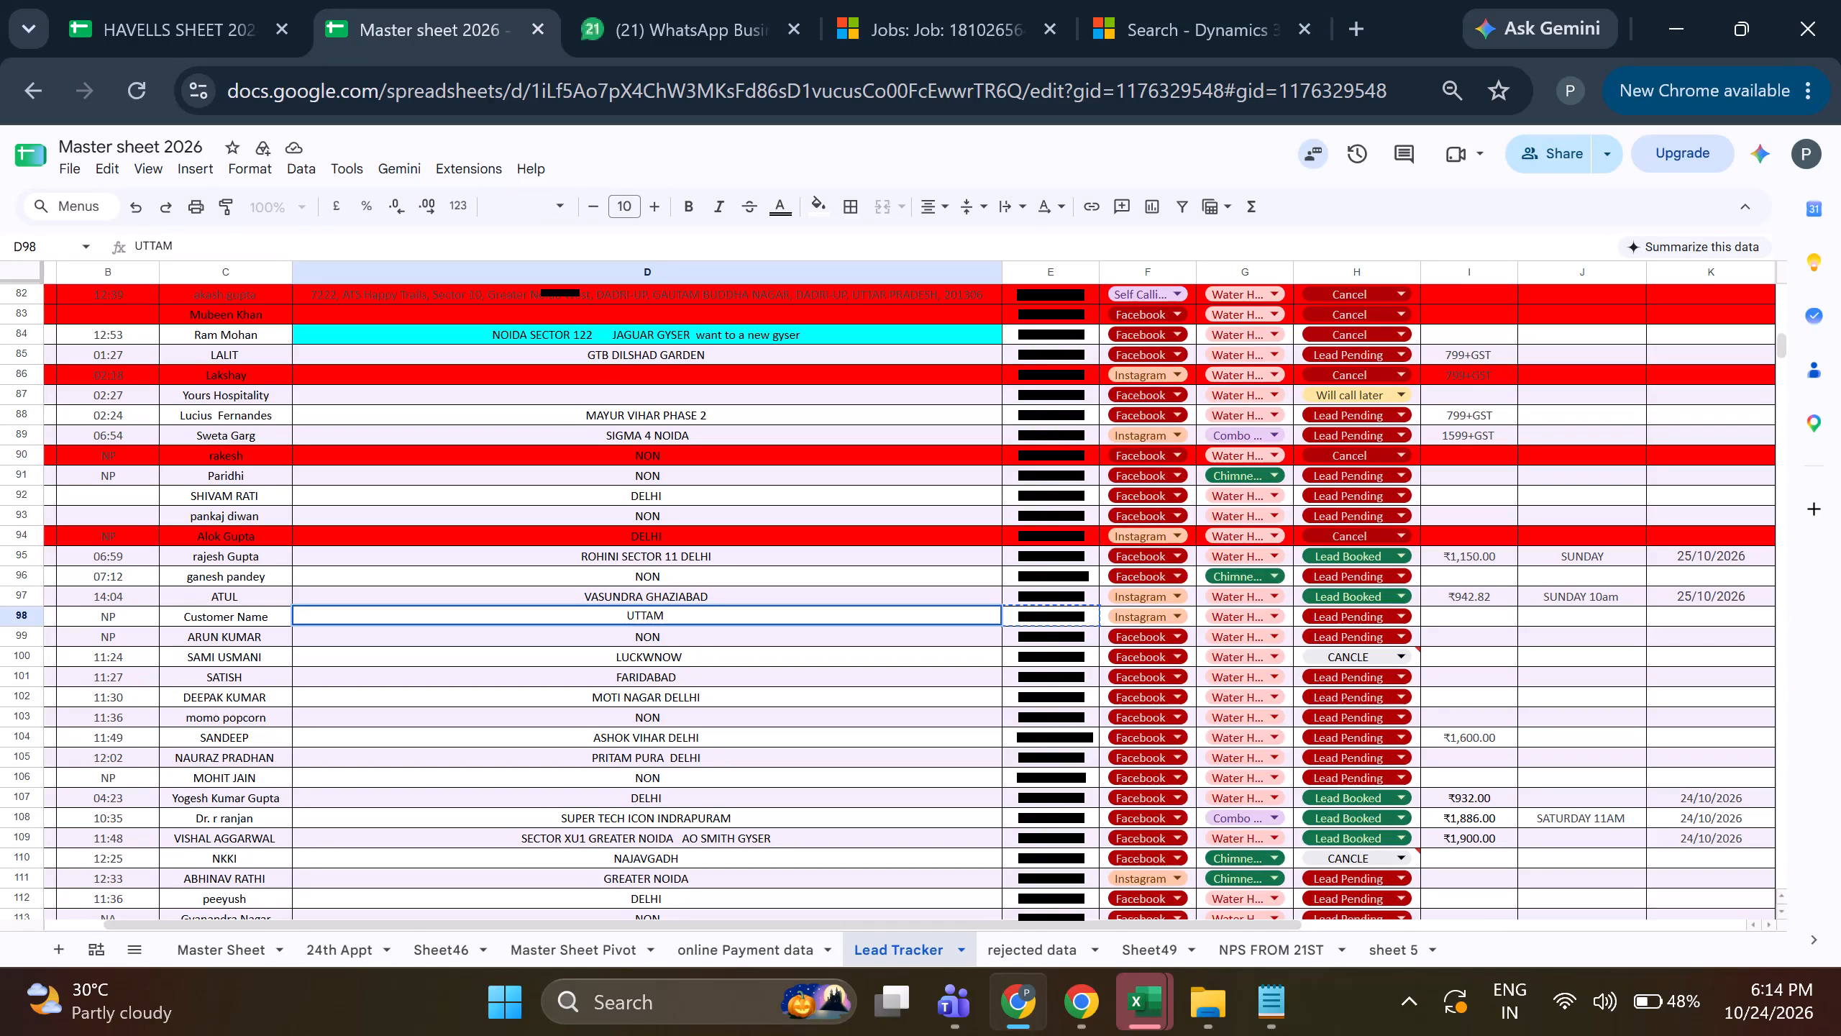
{"action": "type", "text": "NA"}
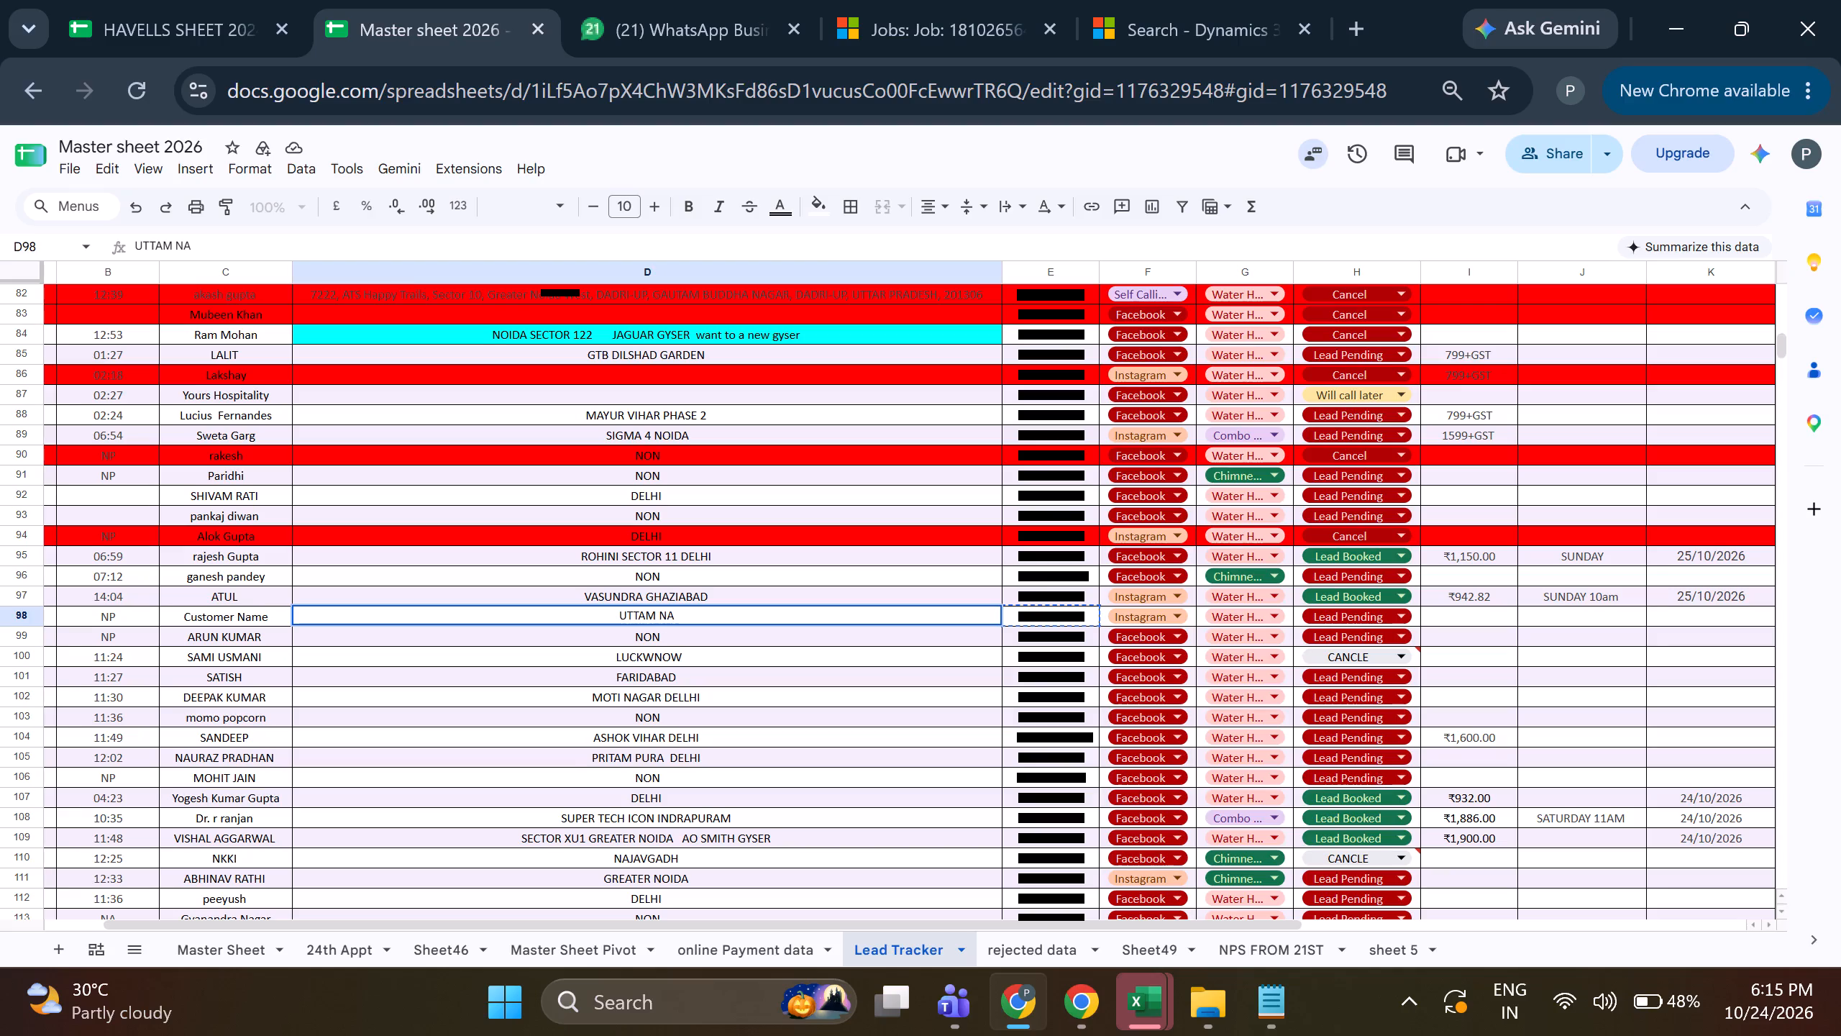
{"action": "type", "text": "GAR"}
{"action": "key", "text": "space"}
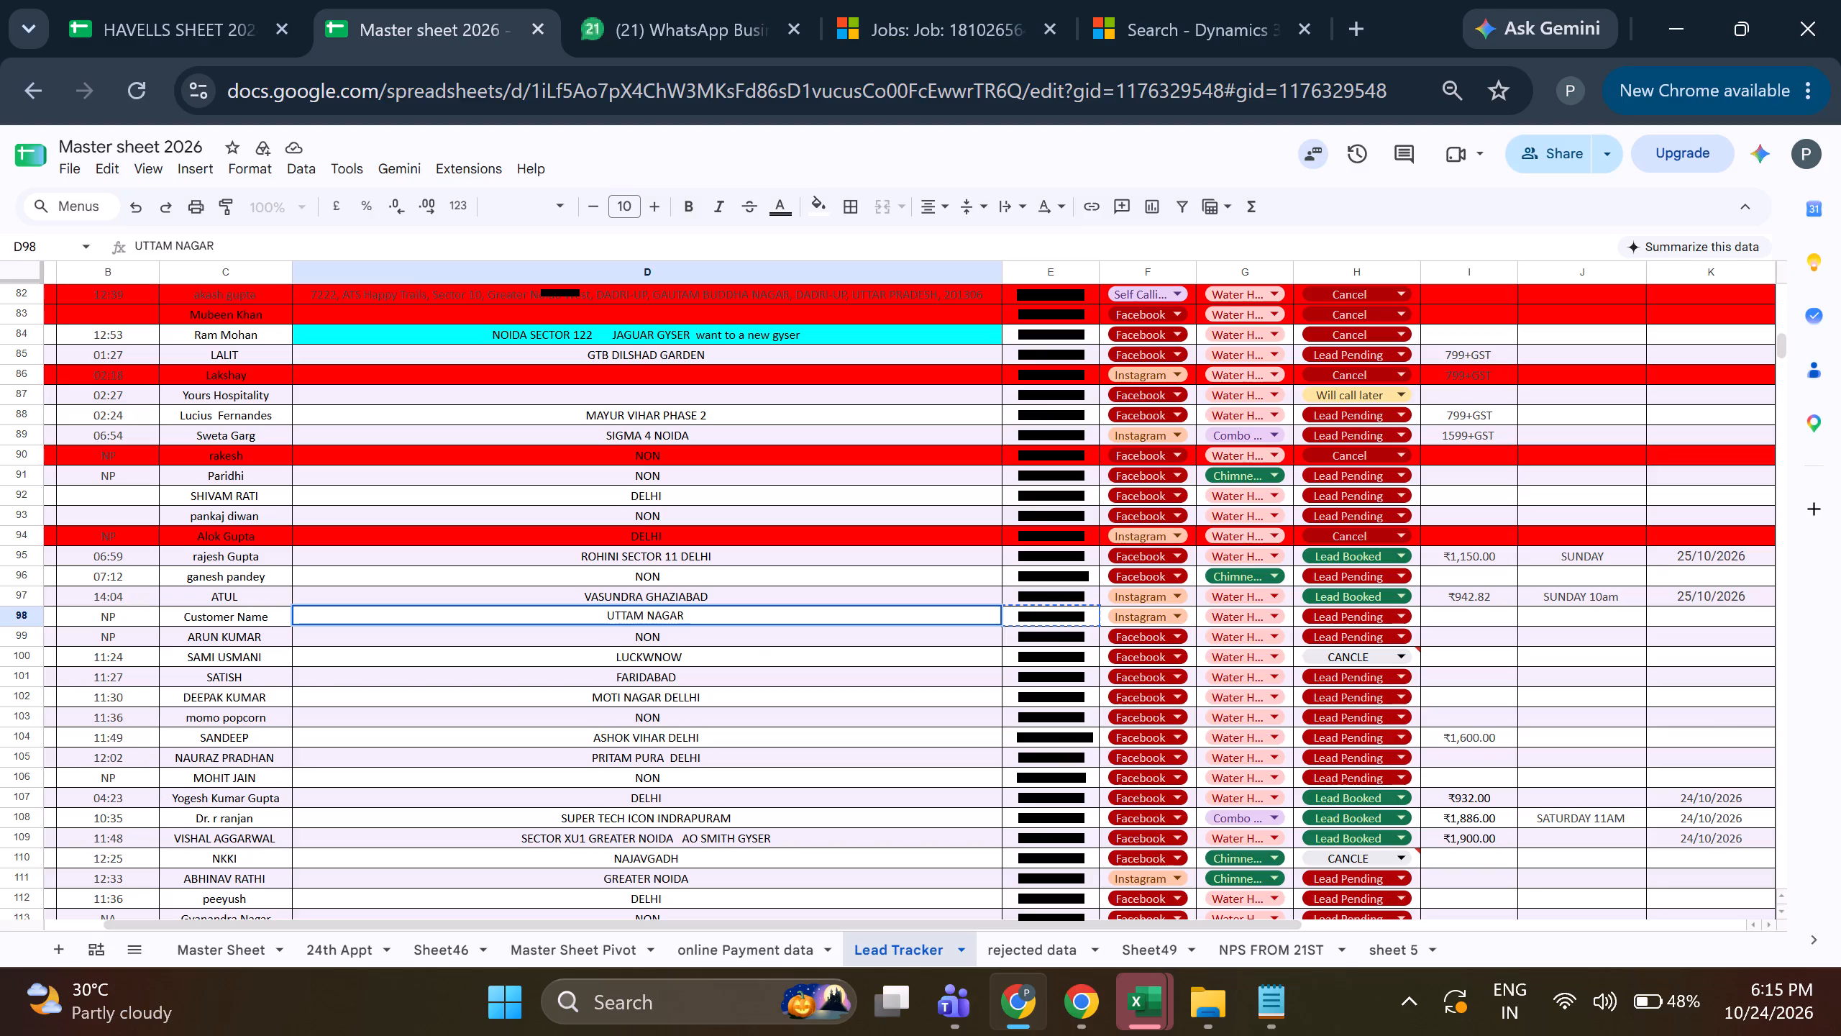
{"action": "left_click", "coordinate": [568, 622]}
{"action": "left_click", "coordinate": [695, 614]}
{"action": "left_click", "coordinate": [593, 608]}
Replace the placeholder customer name in column C of row 98 with ANKIT only, without any autocompleted surname.
{"action": "triple_click", "coordinate": [265, 618]}
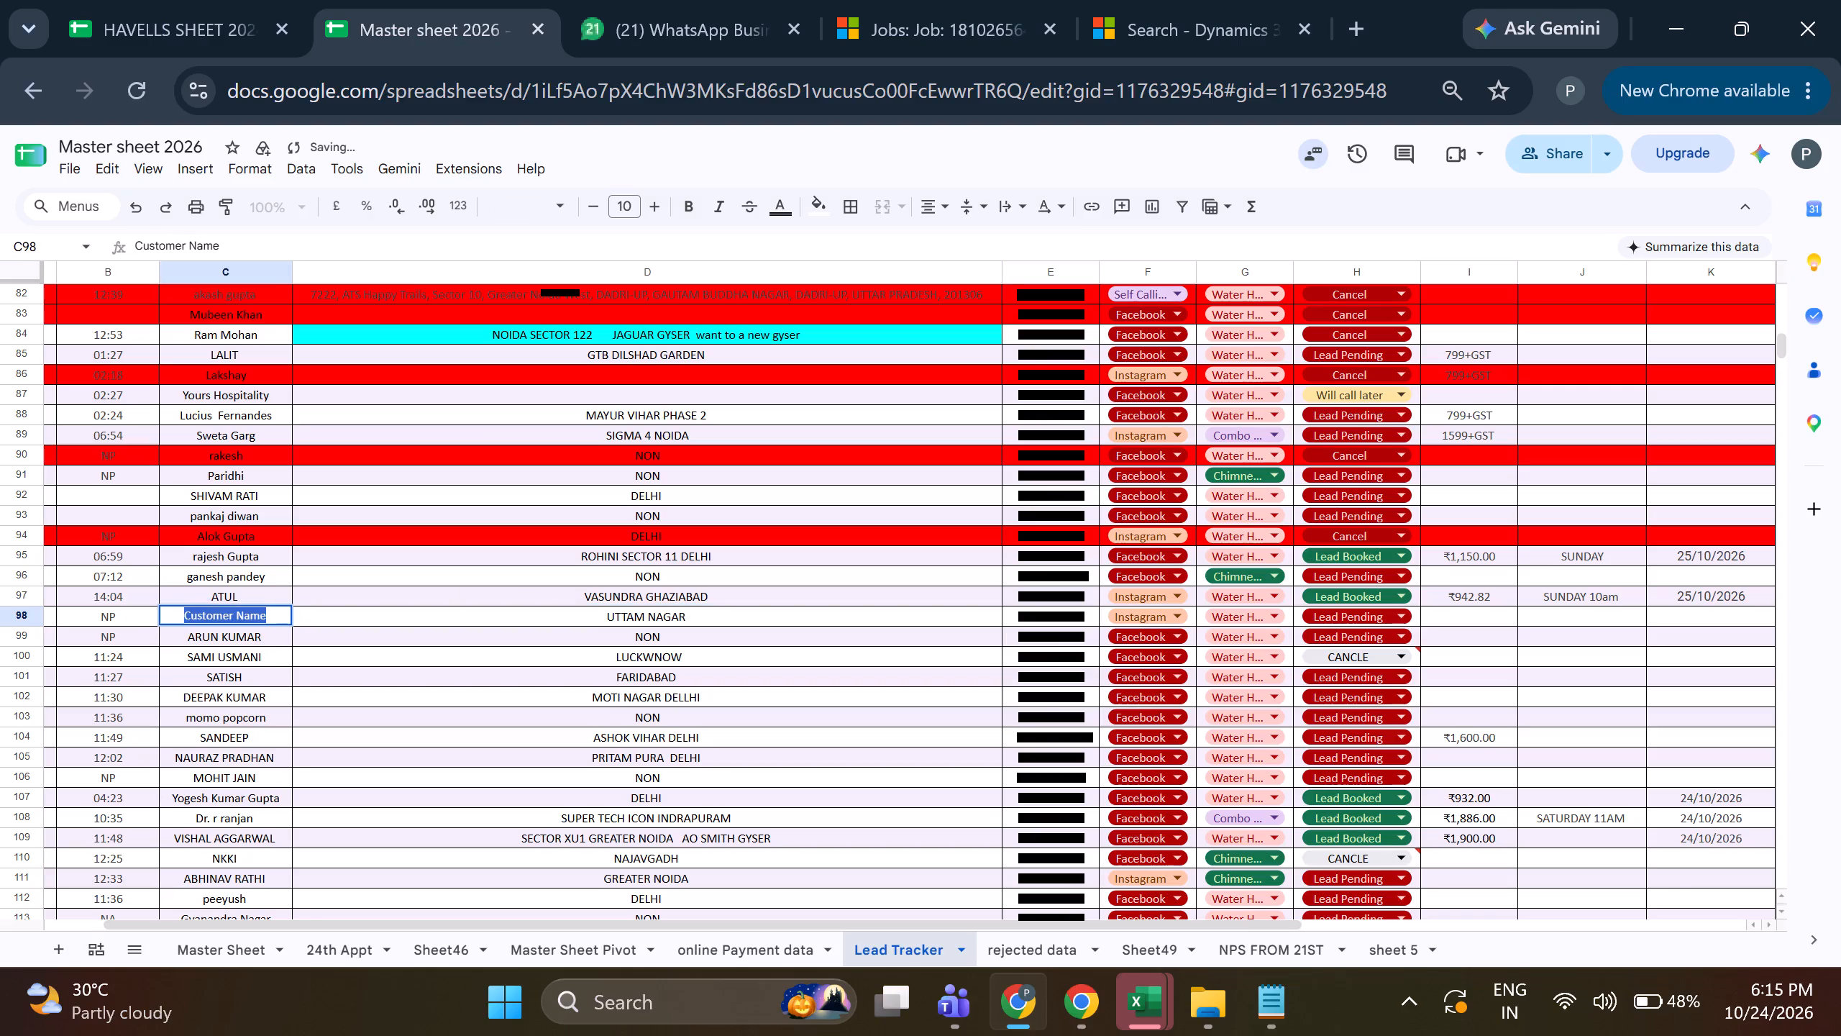
{"action": "key", "text": "BackSpace"}
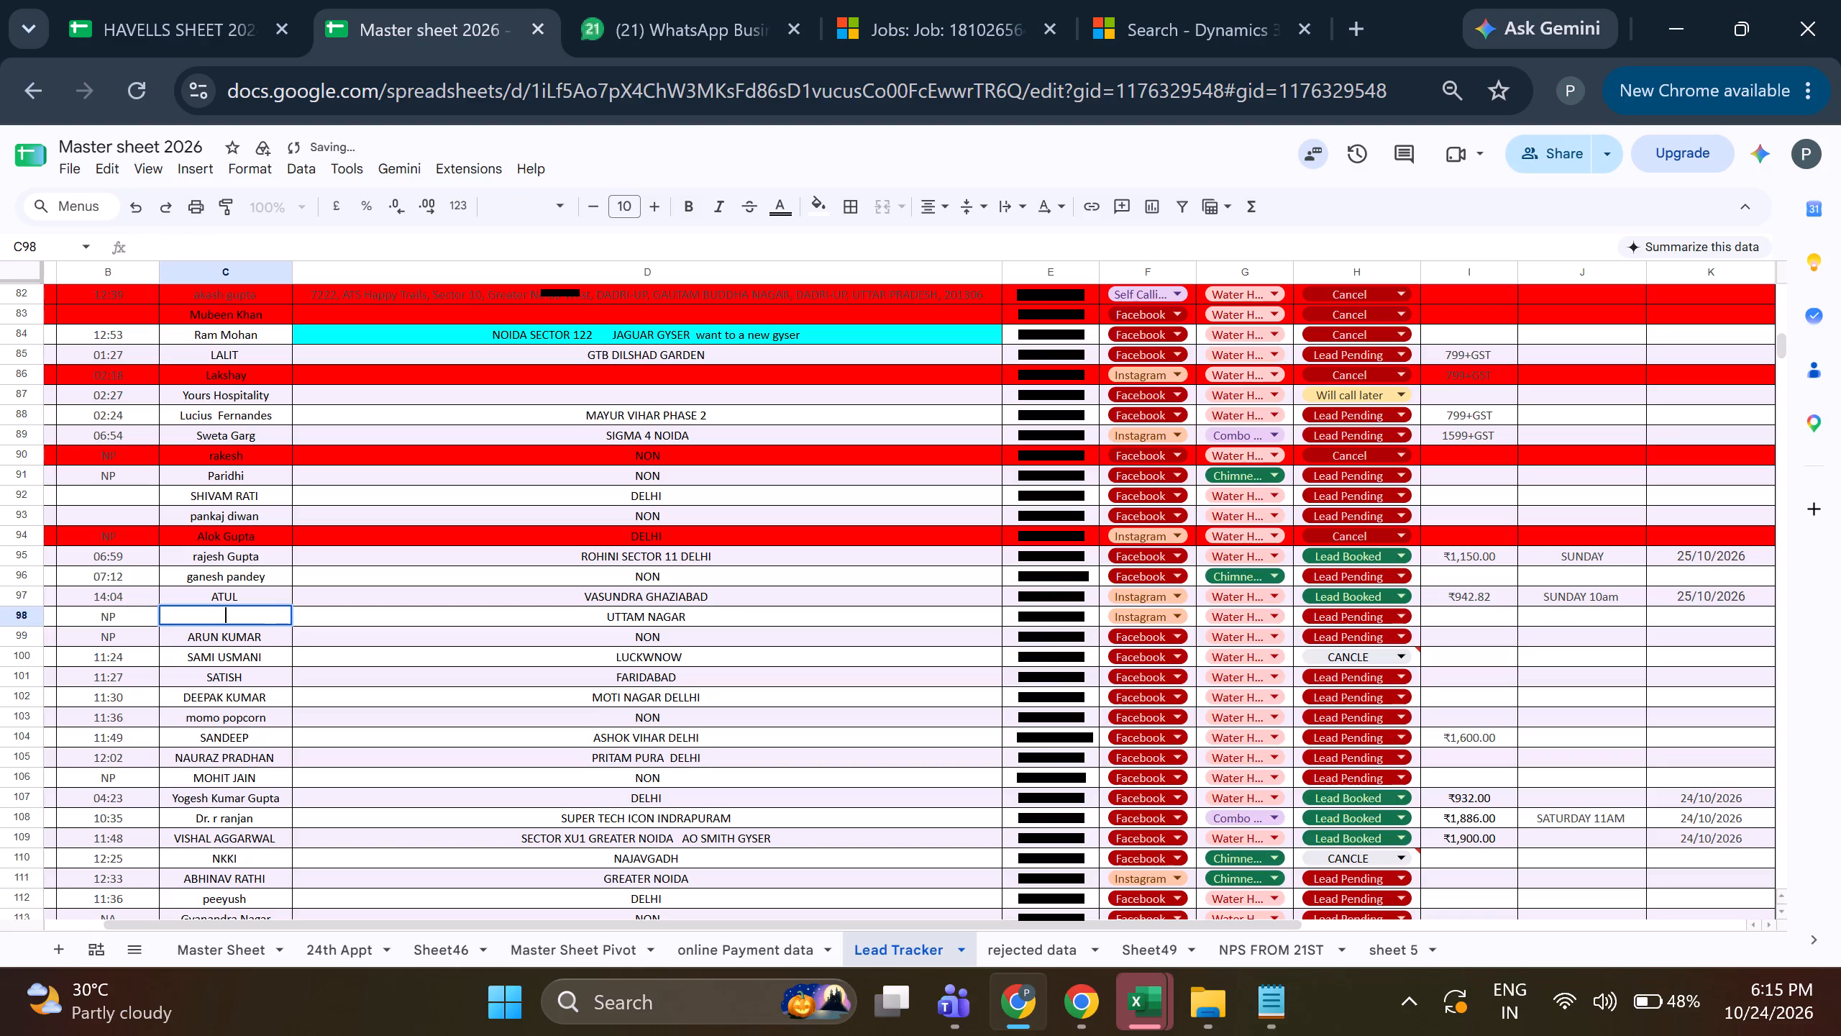
{"action": "left_click", "coordinate": [249, 612]}
{"action": "key", "text": "a"}
{"action": "type", "text": "NKIT"}
{"action": "key", "text": "space"}
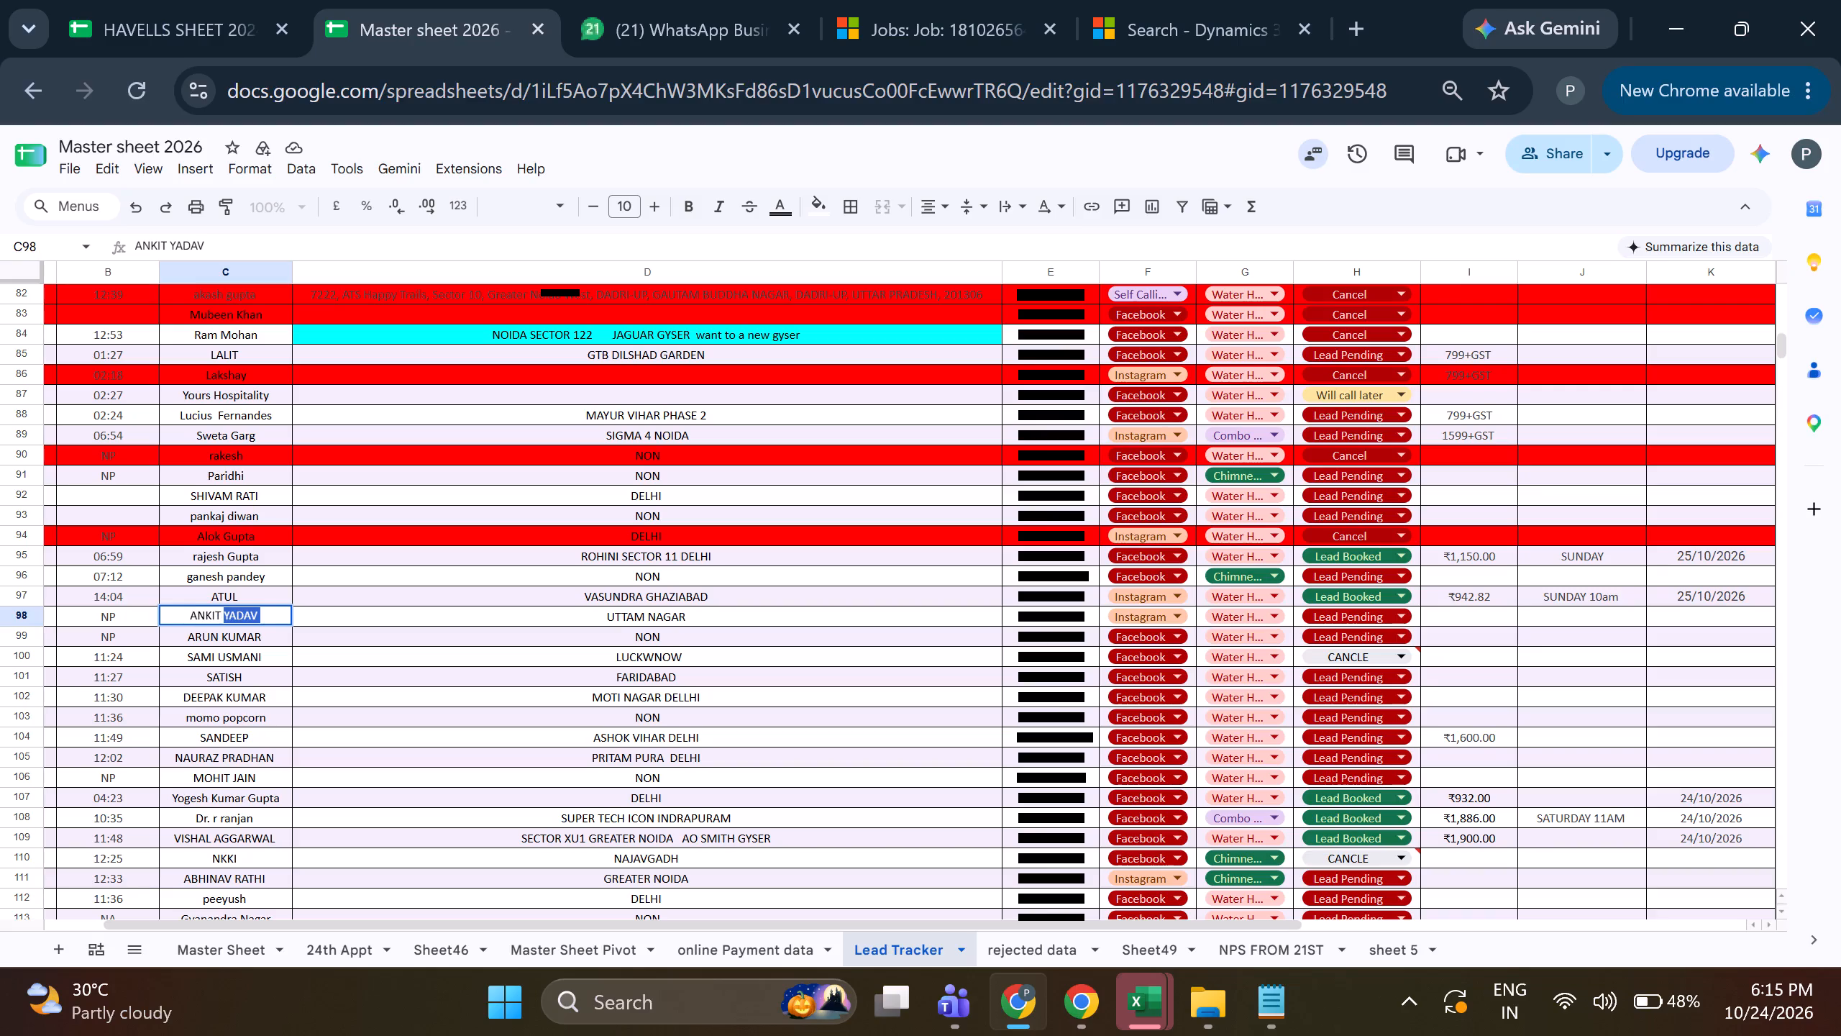
{"action": "key", "text": "Return"}
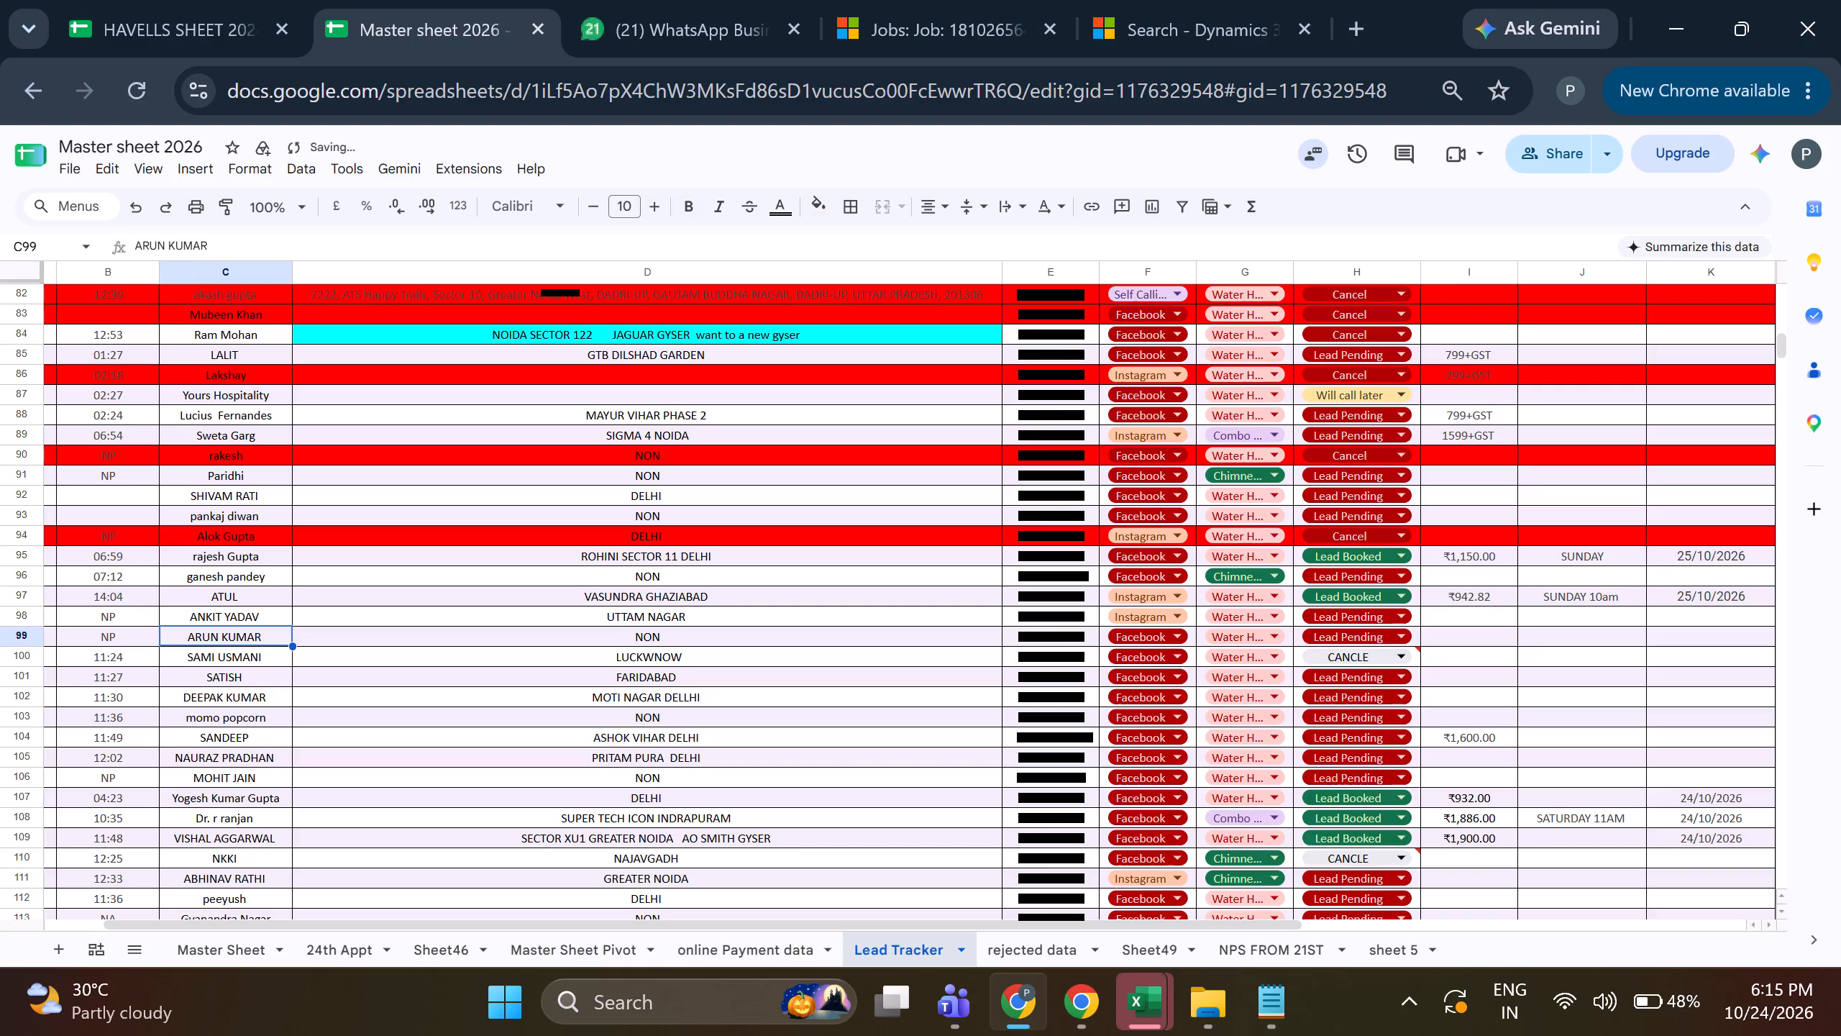
{"action": "triple_click", "coordinate": [272, 616]}
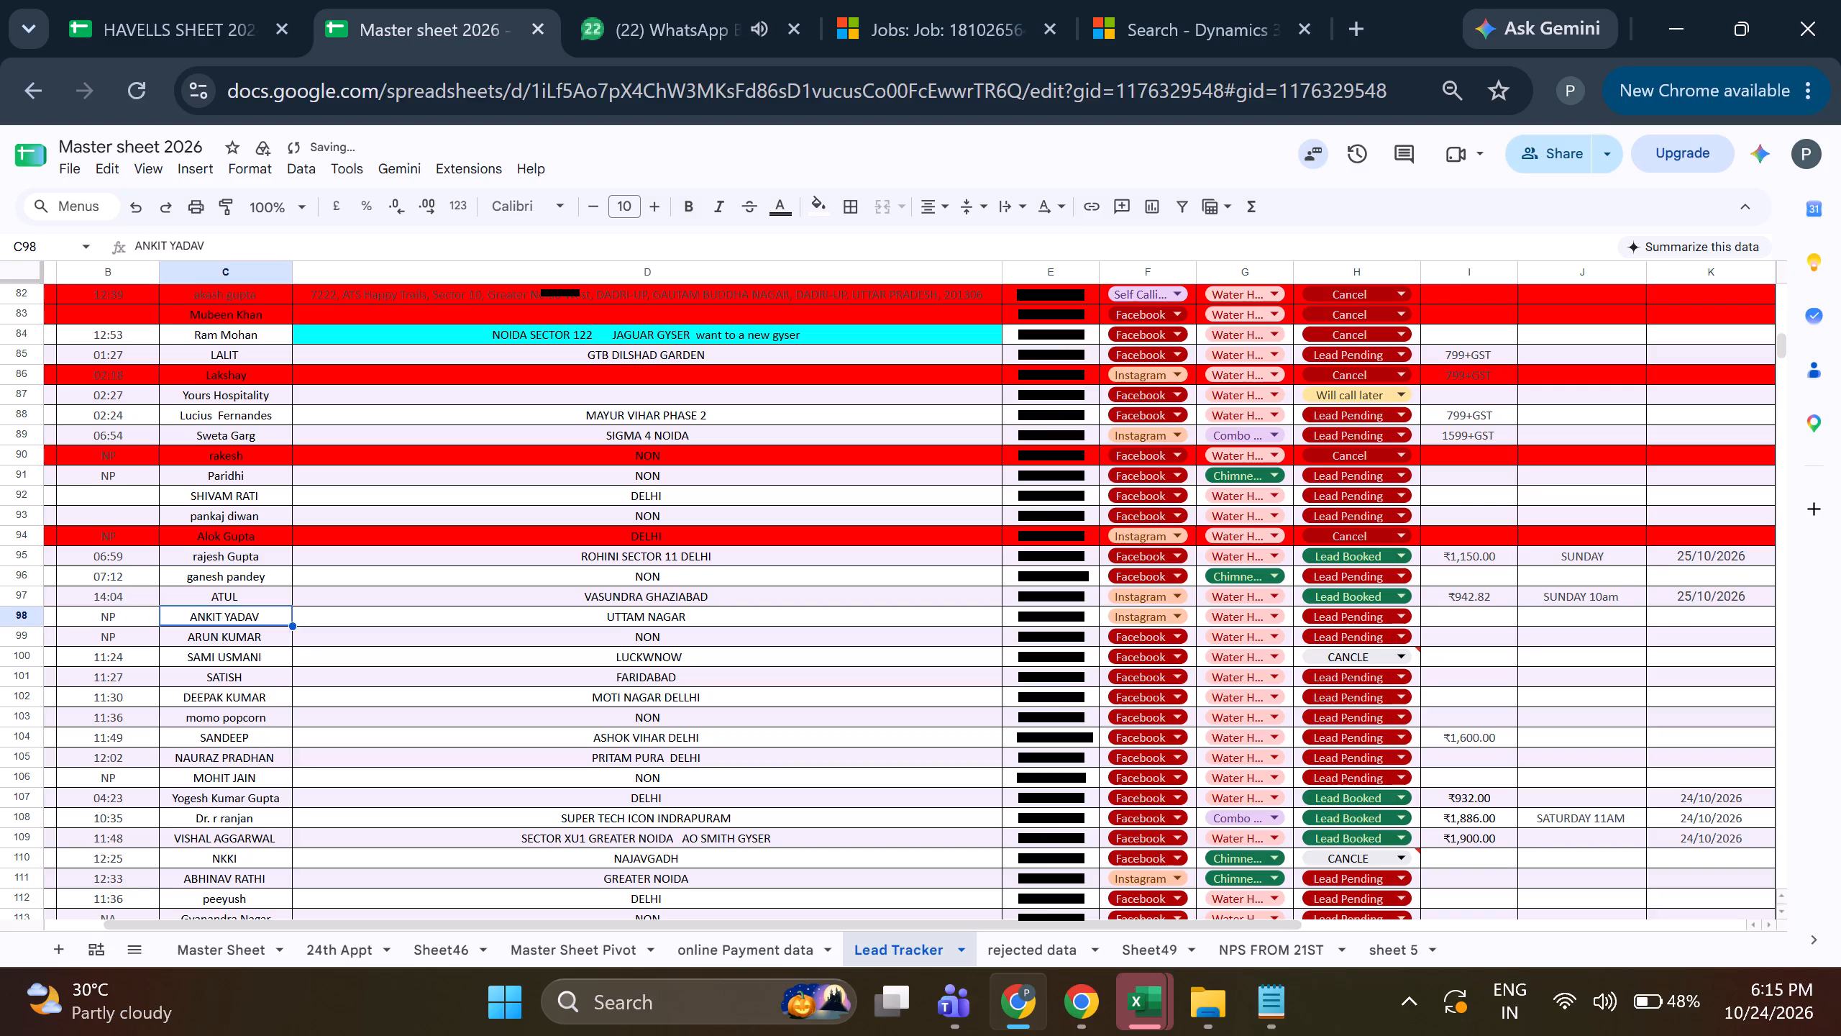
{"action": "left_click", "coordinate": [271, 616]}
{"action": "key", "text": "BackSpace"}
{"action": "key", "text": "BackSpace"}
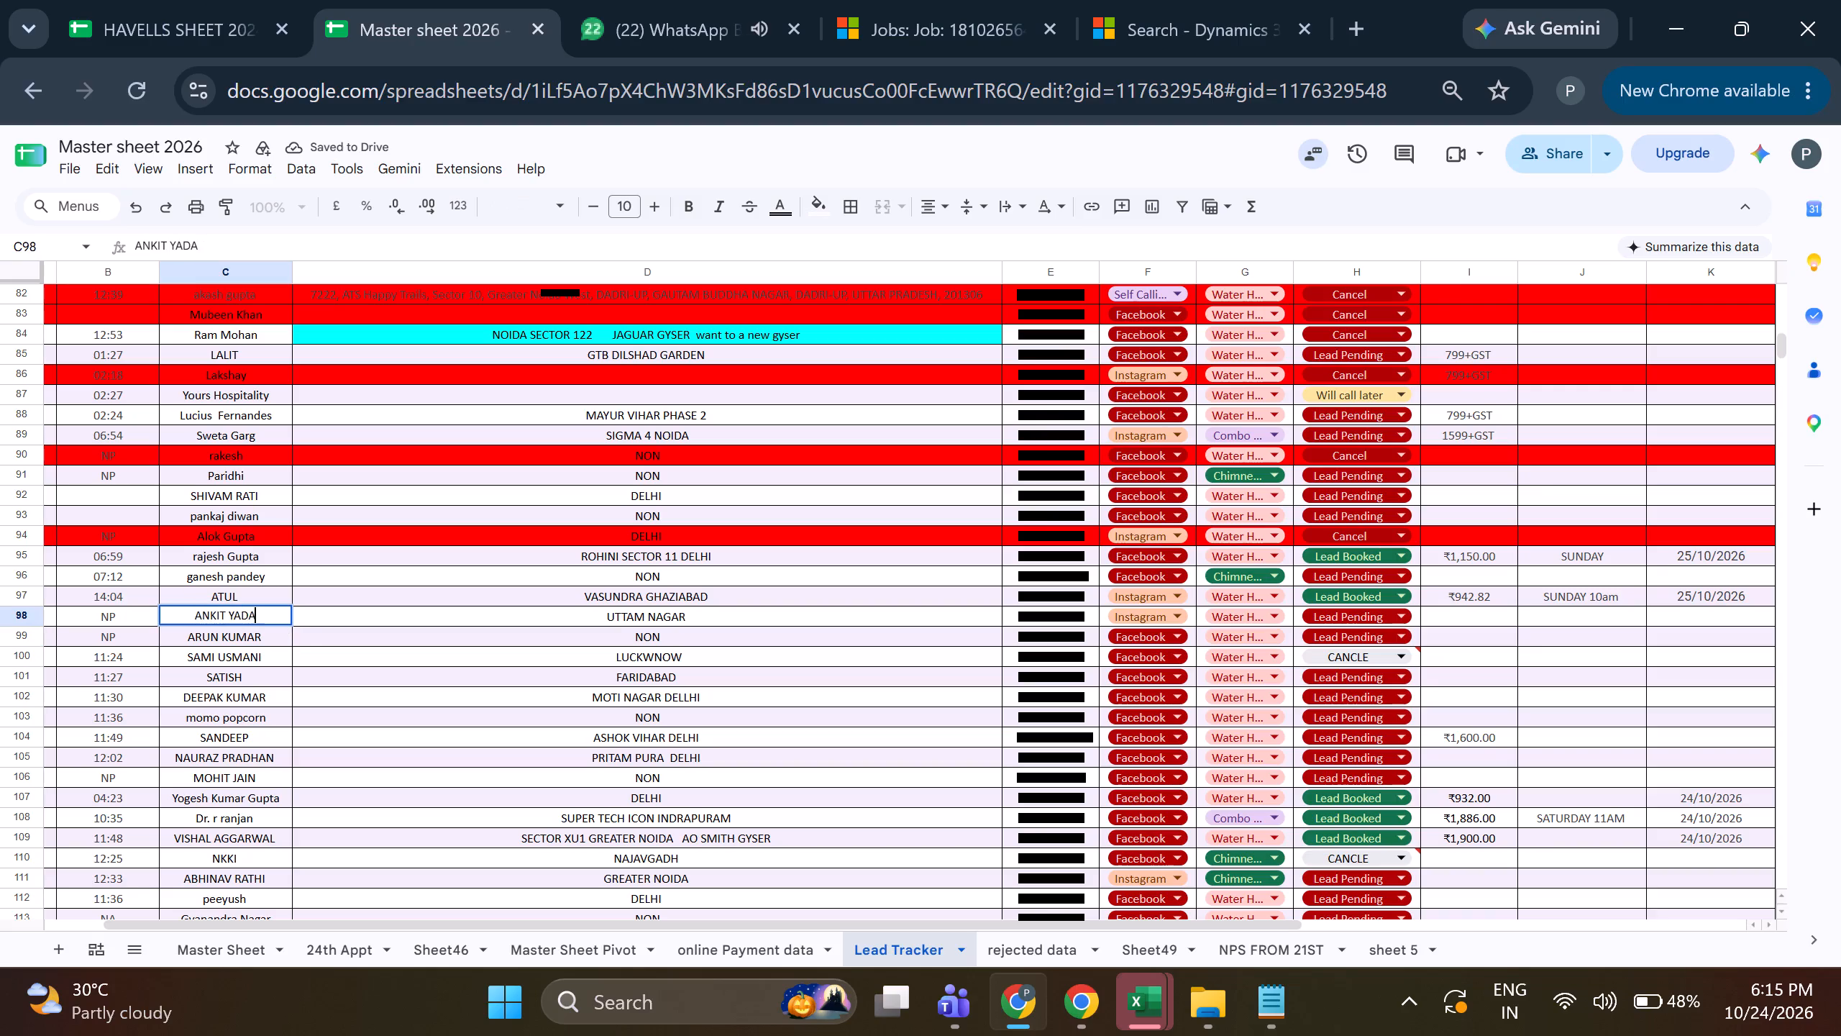
{"action": "key", "text": "BackSpace"}
{"action": "key", "text": "BackSpace"}
{"action": "key", "text": "BackSpace"}
{"action": "key", "text": "BackSpace"}
{"action": "key", "text": "Return"}
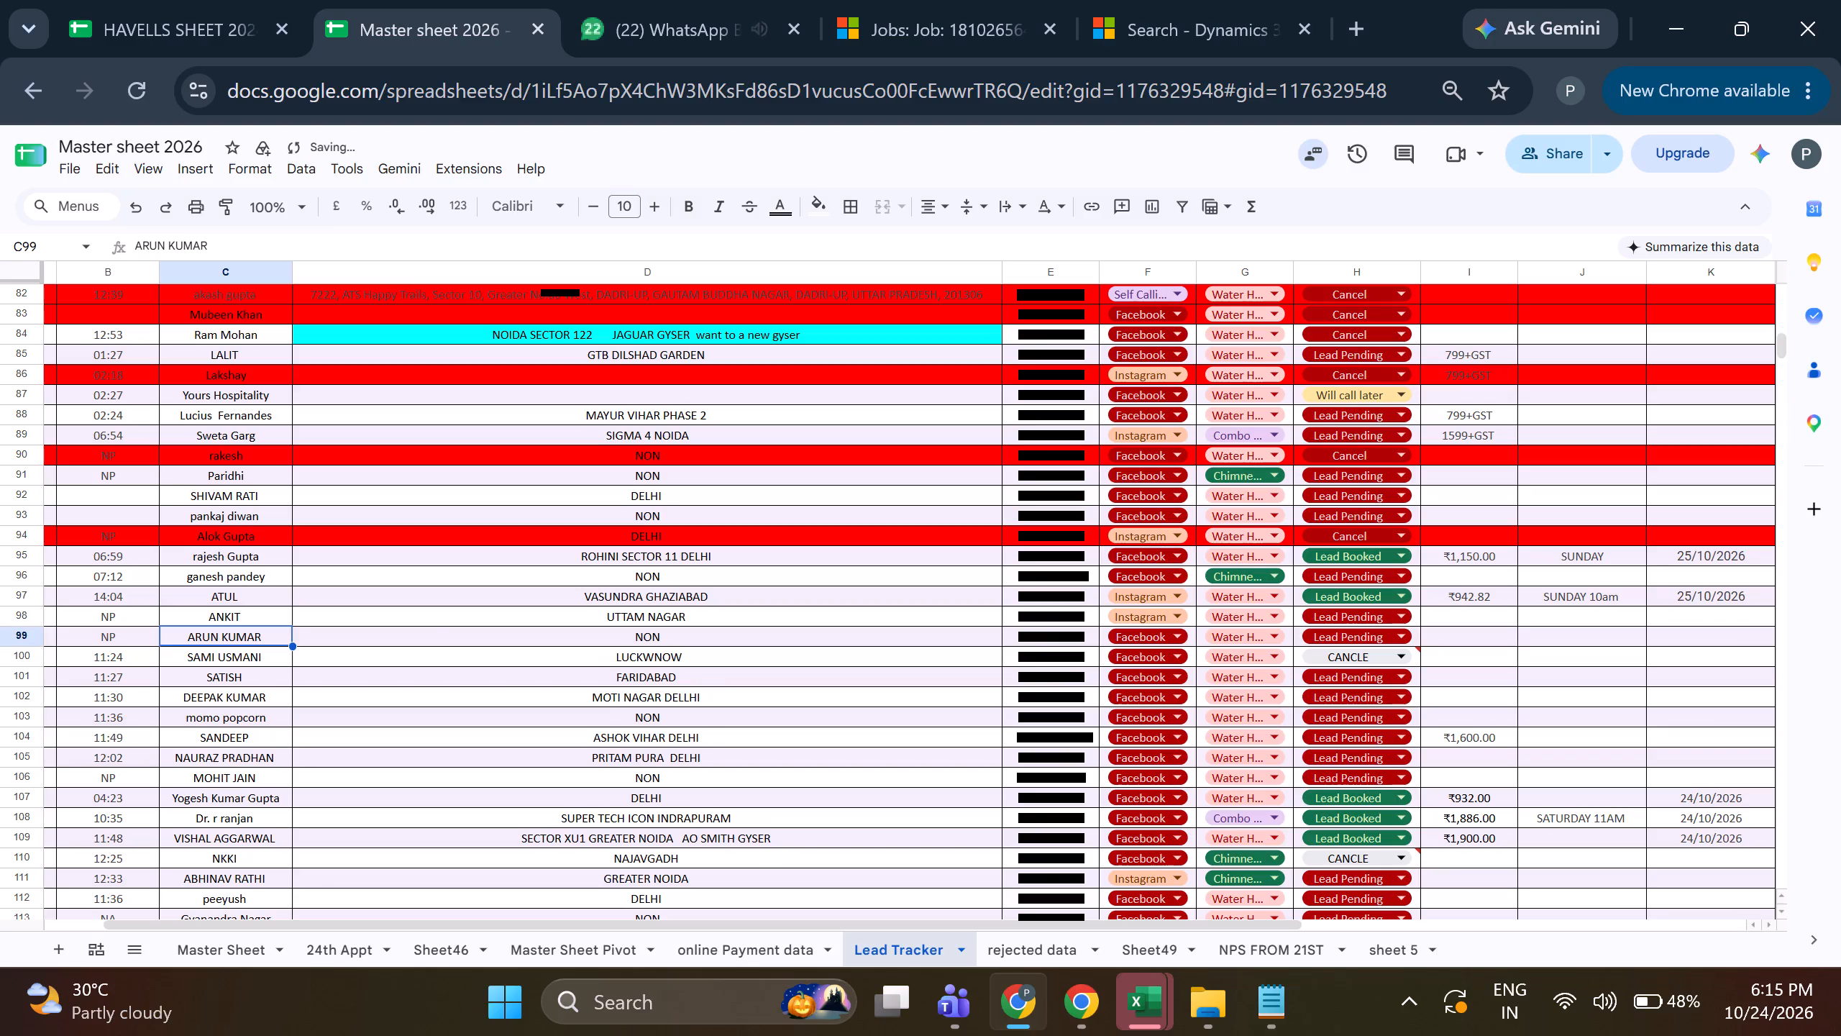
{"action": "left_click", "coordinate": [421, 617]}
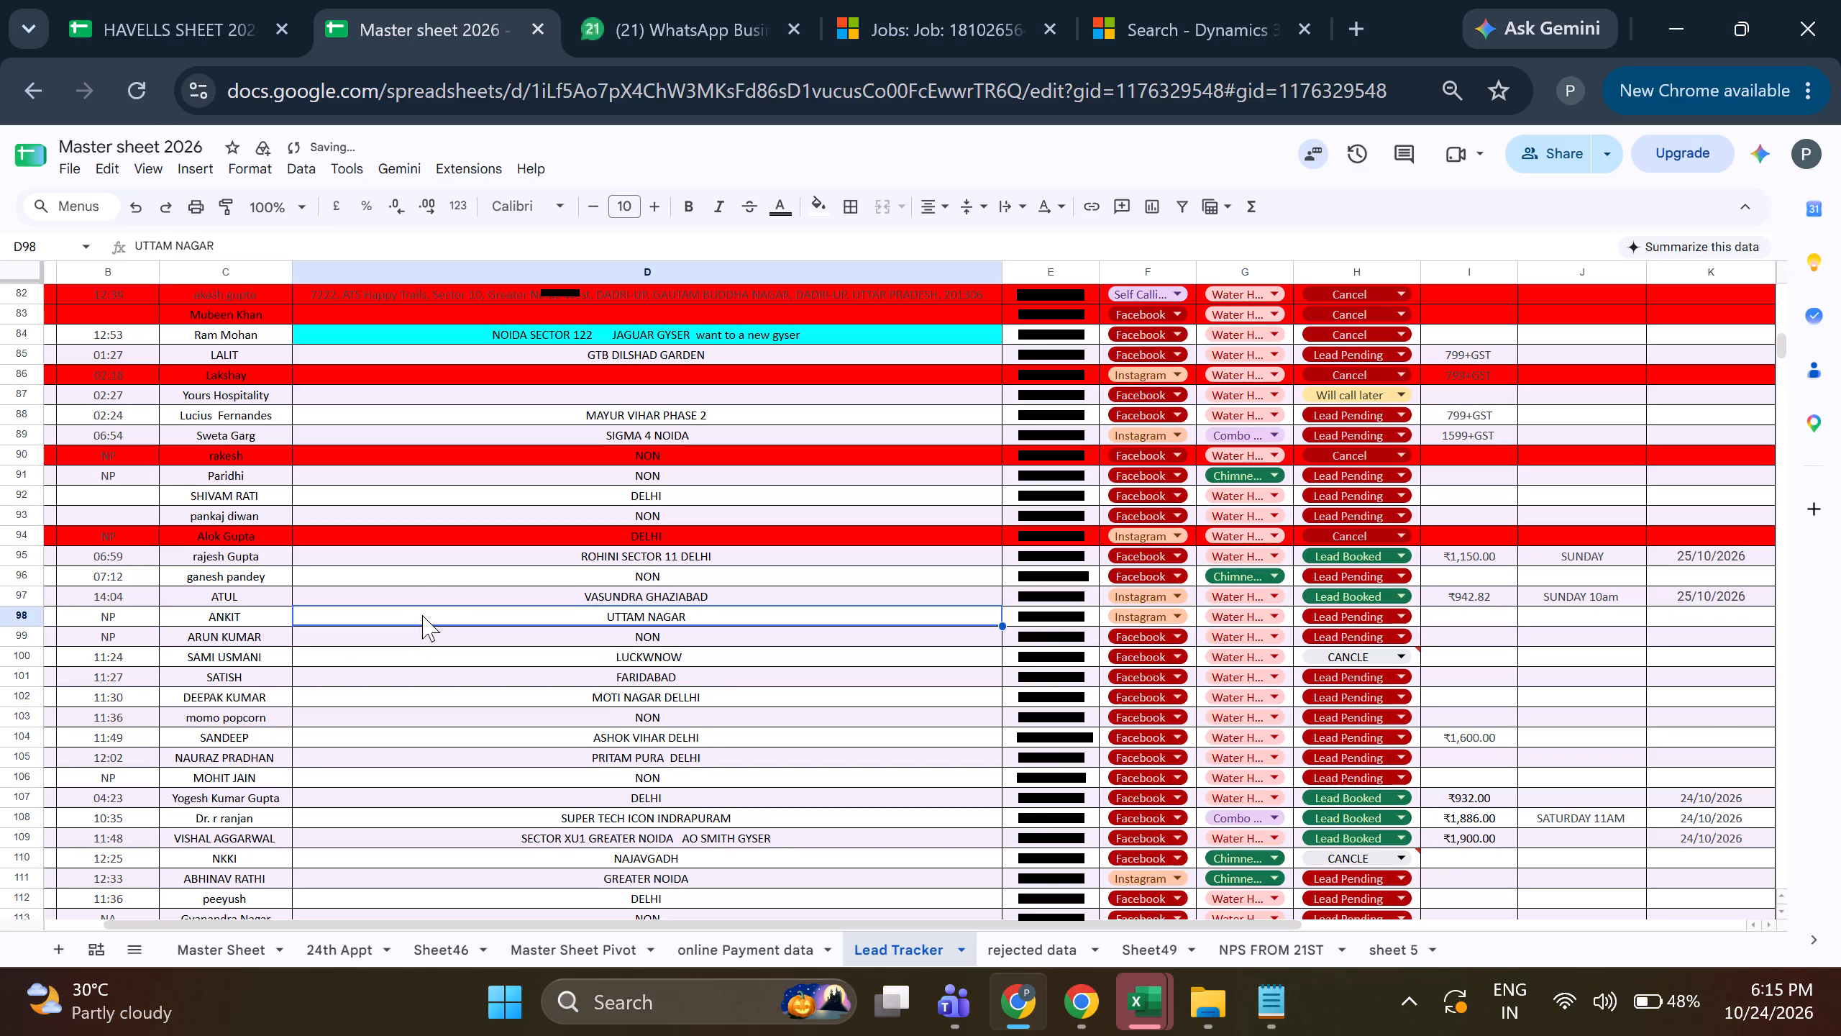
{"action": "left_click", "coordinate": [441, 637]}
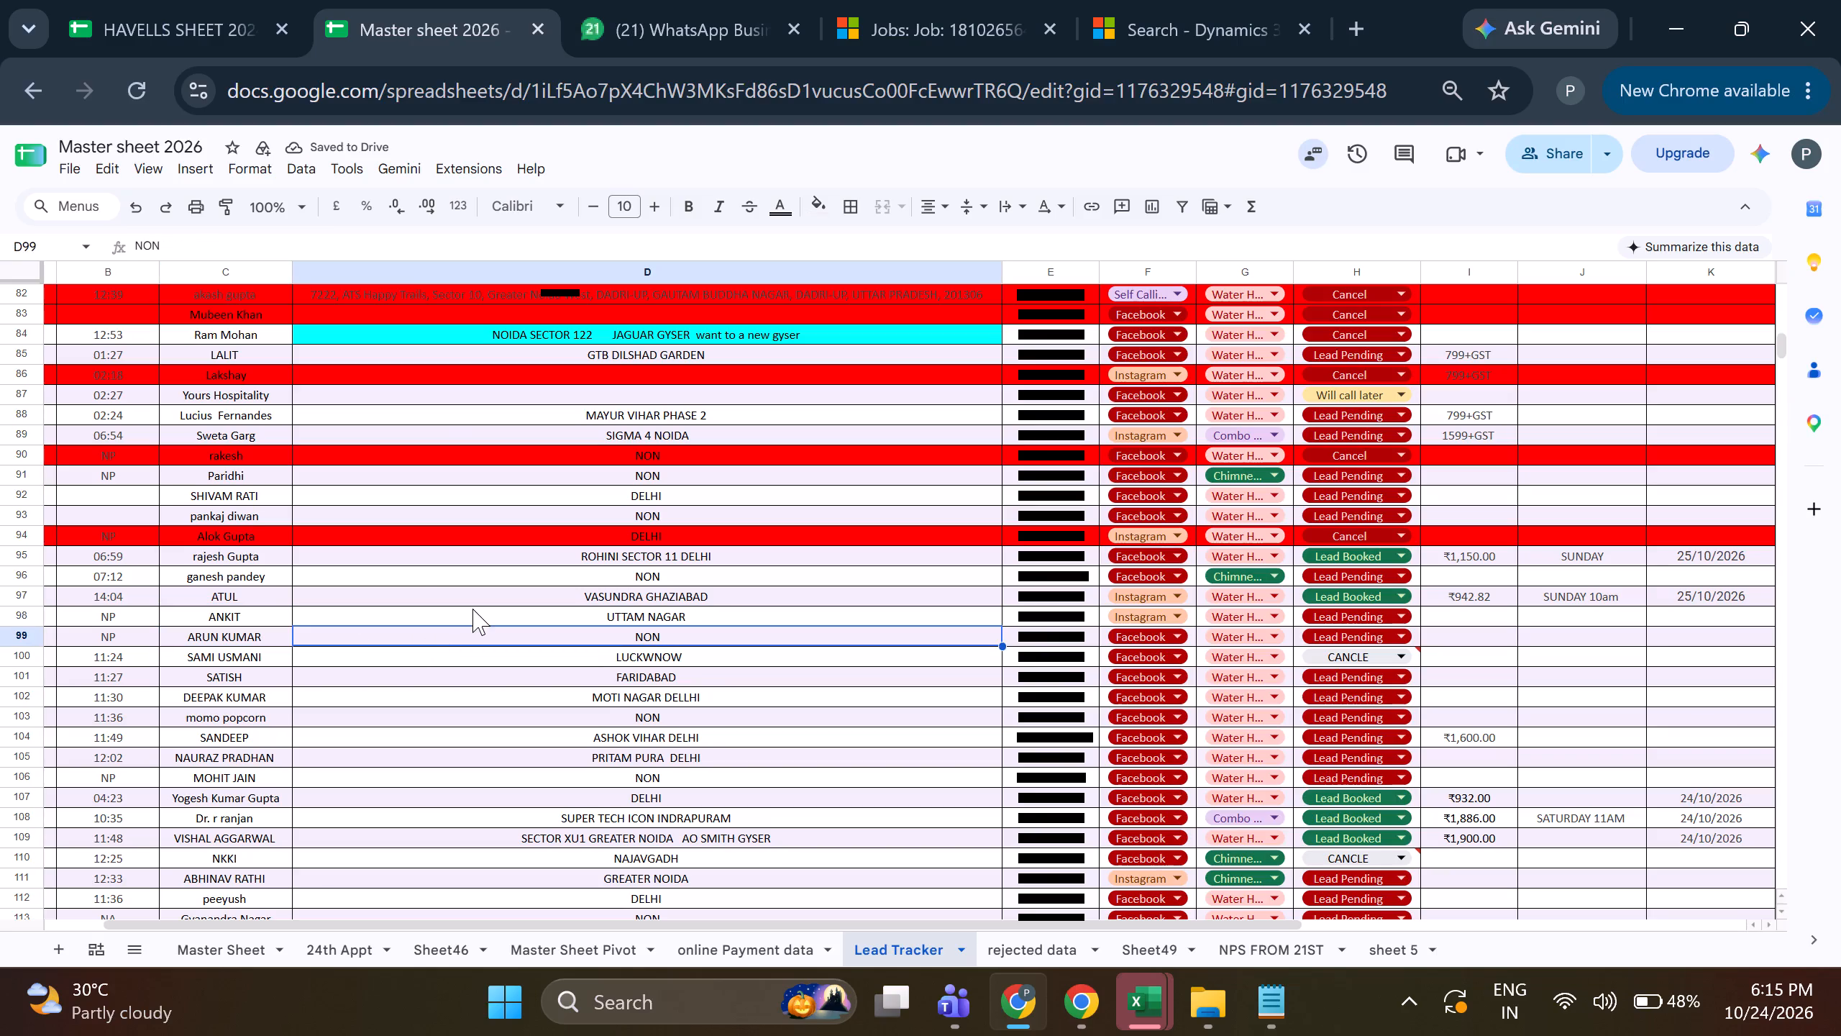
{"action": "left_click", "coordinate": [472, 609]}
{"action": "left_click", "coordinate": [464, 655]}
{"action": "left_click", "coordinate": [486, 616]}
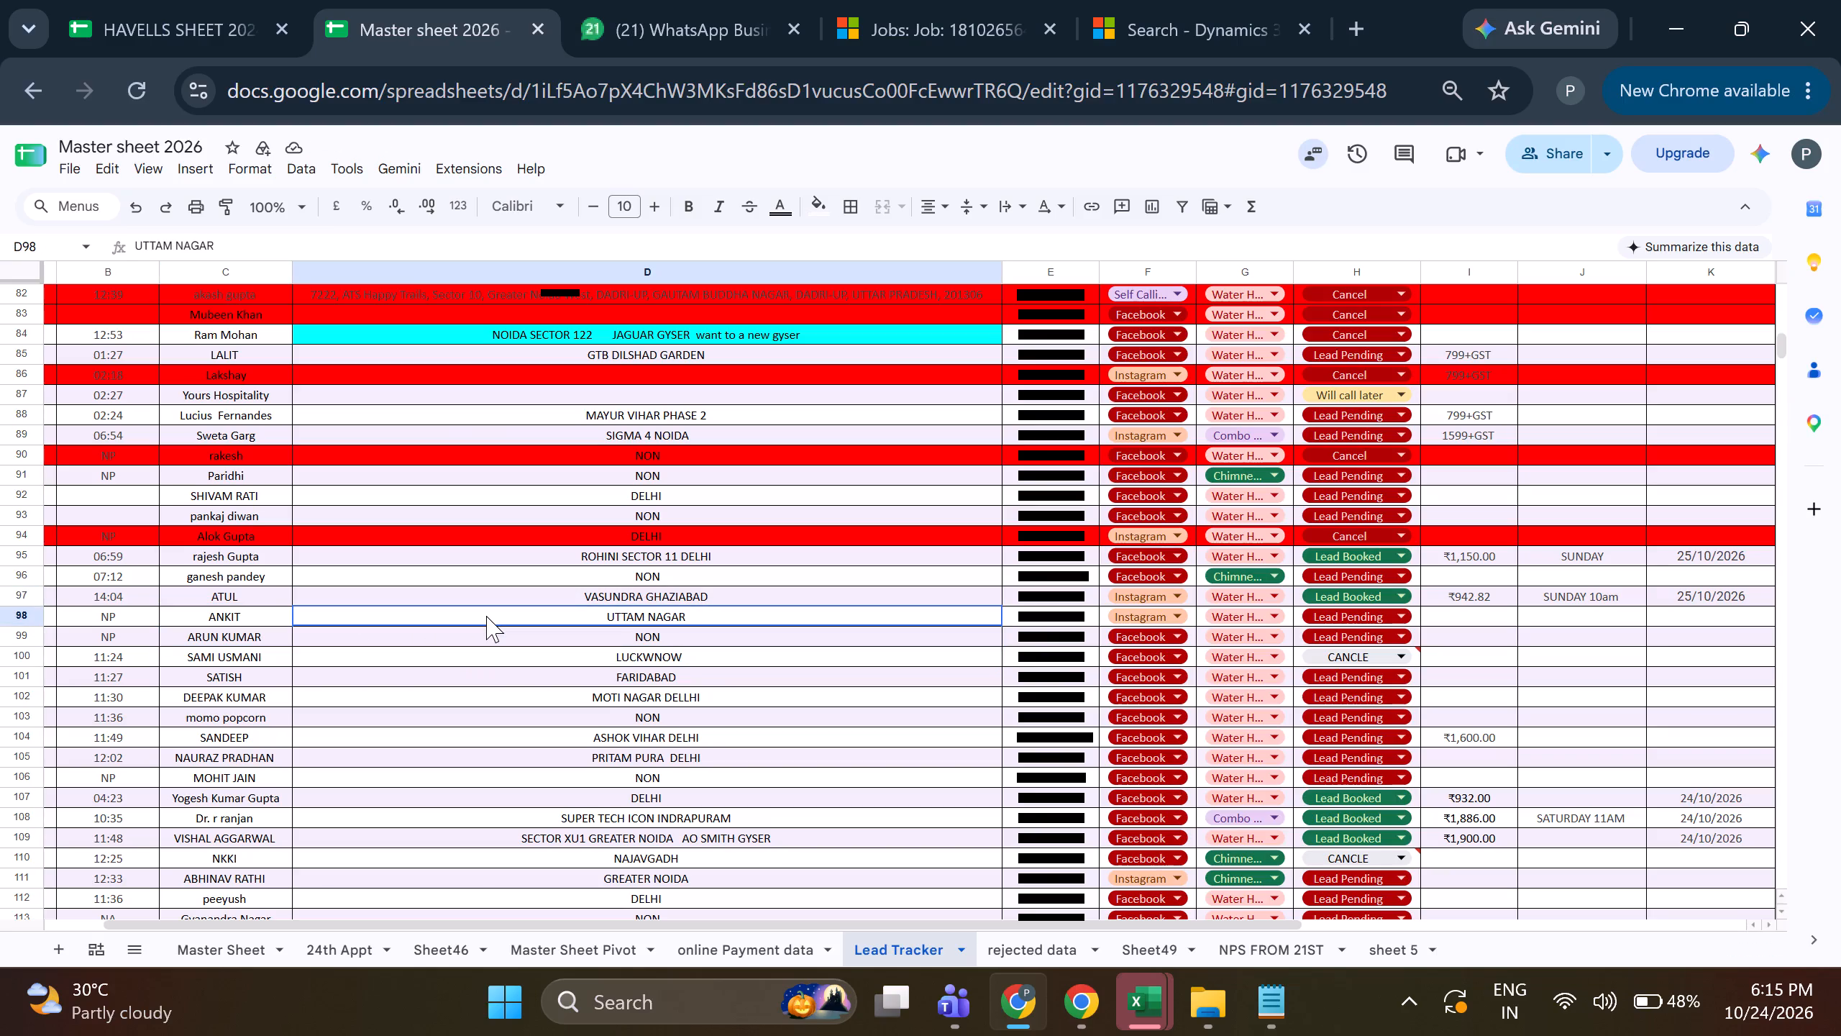
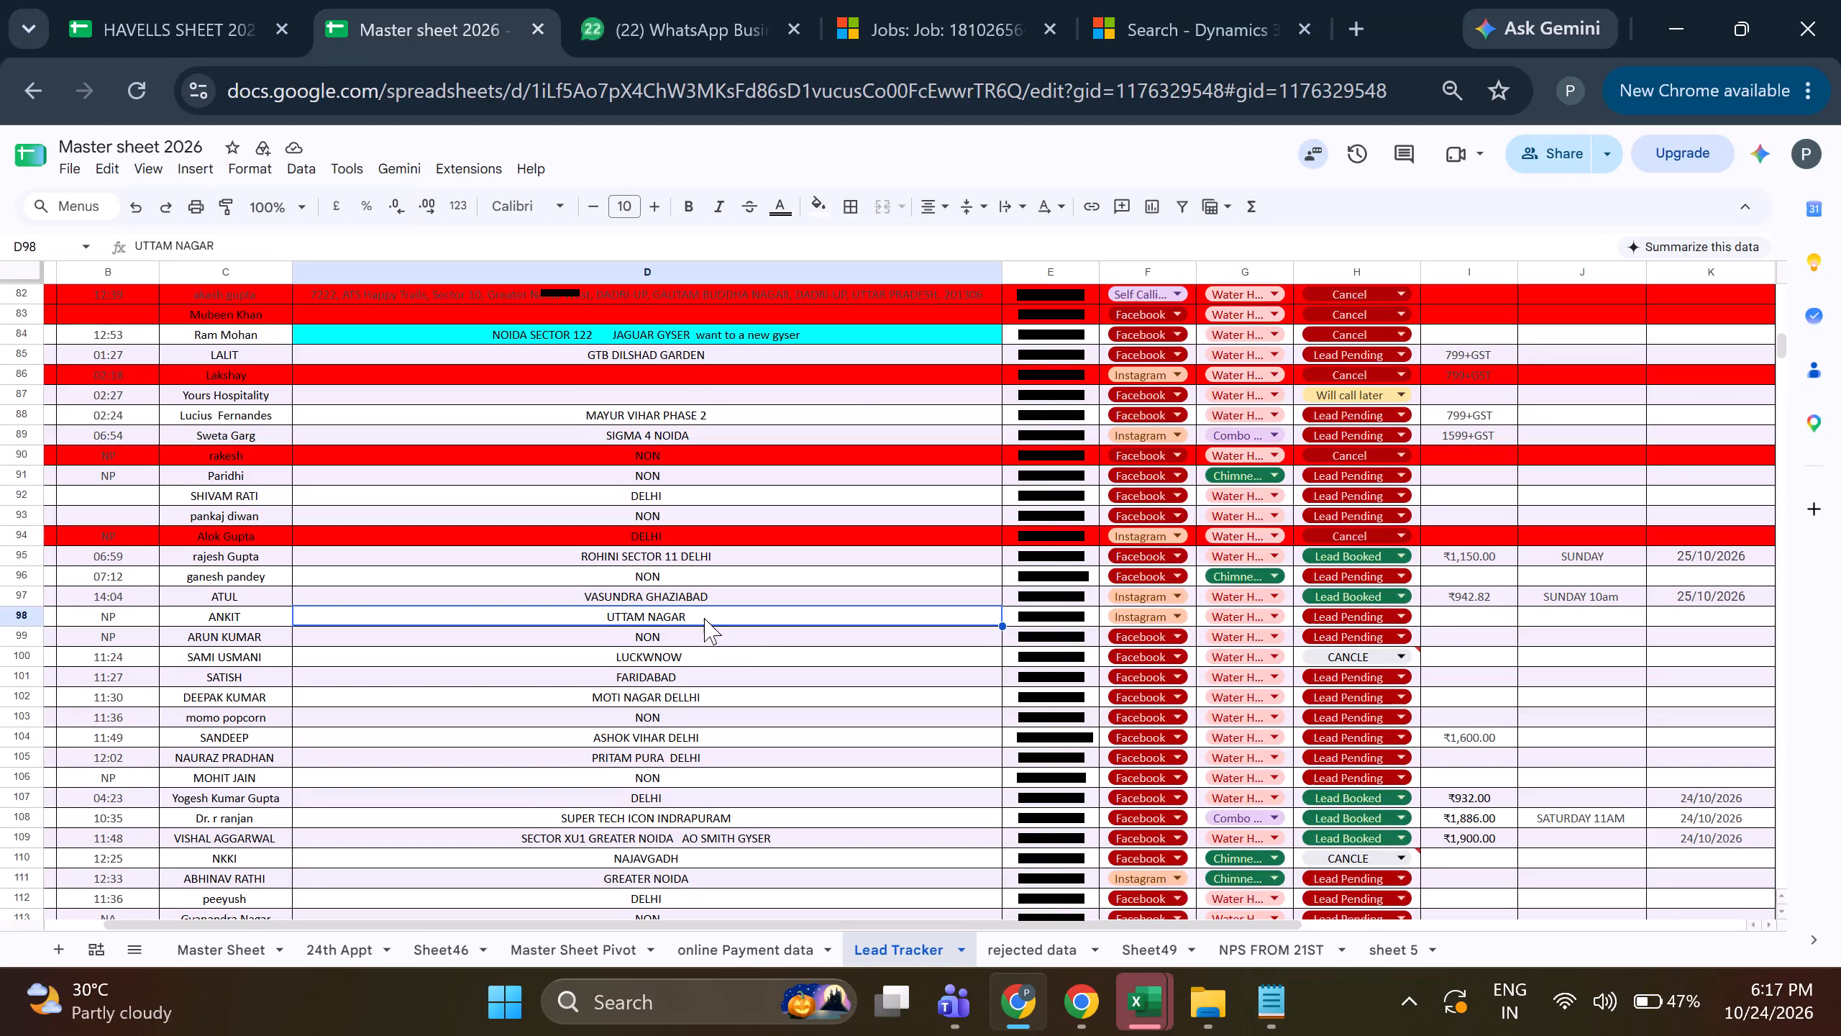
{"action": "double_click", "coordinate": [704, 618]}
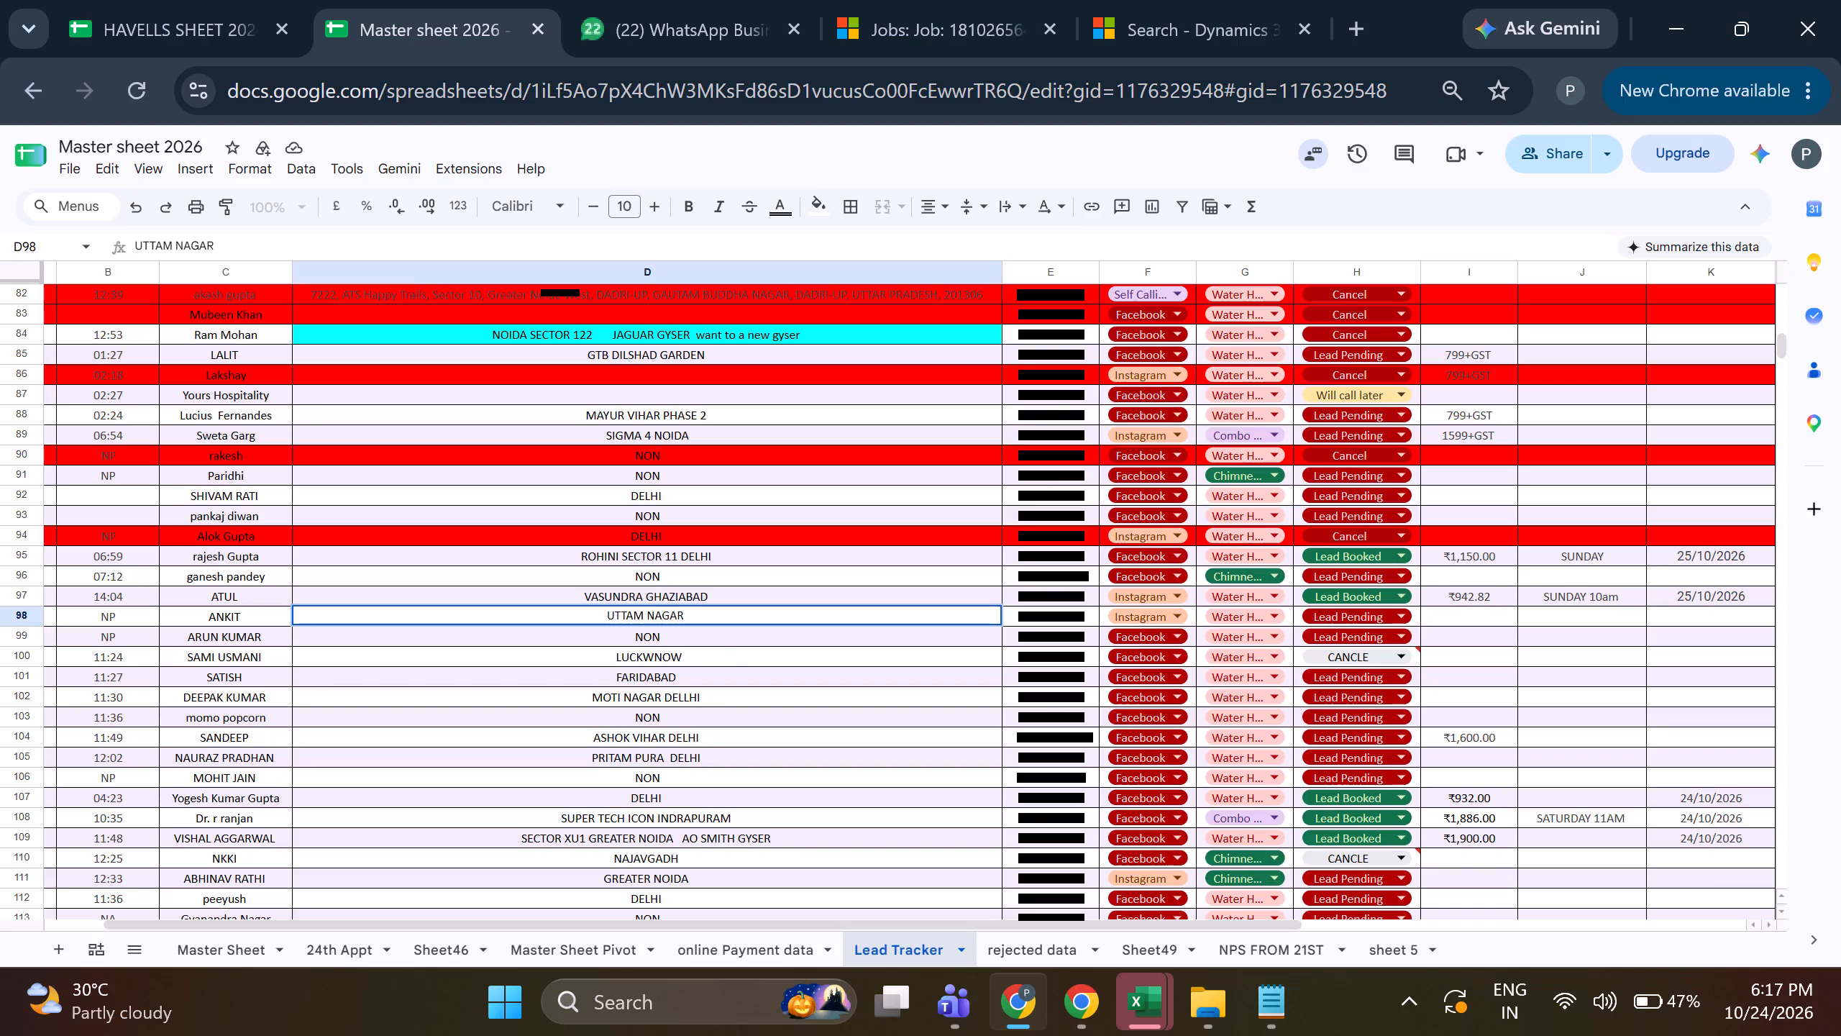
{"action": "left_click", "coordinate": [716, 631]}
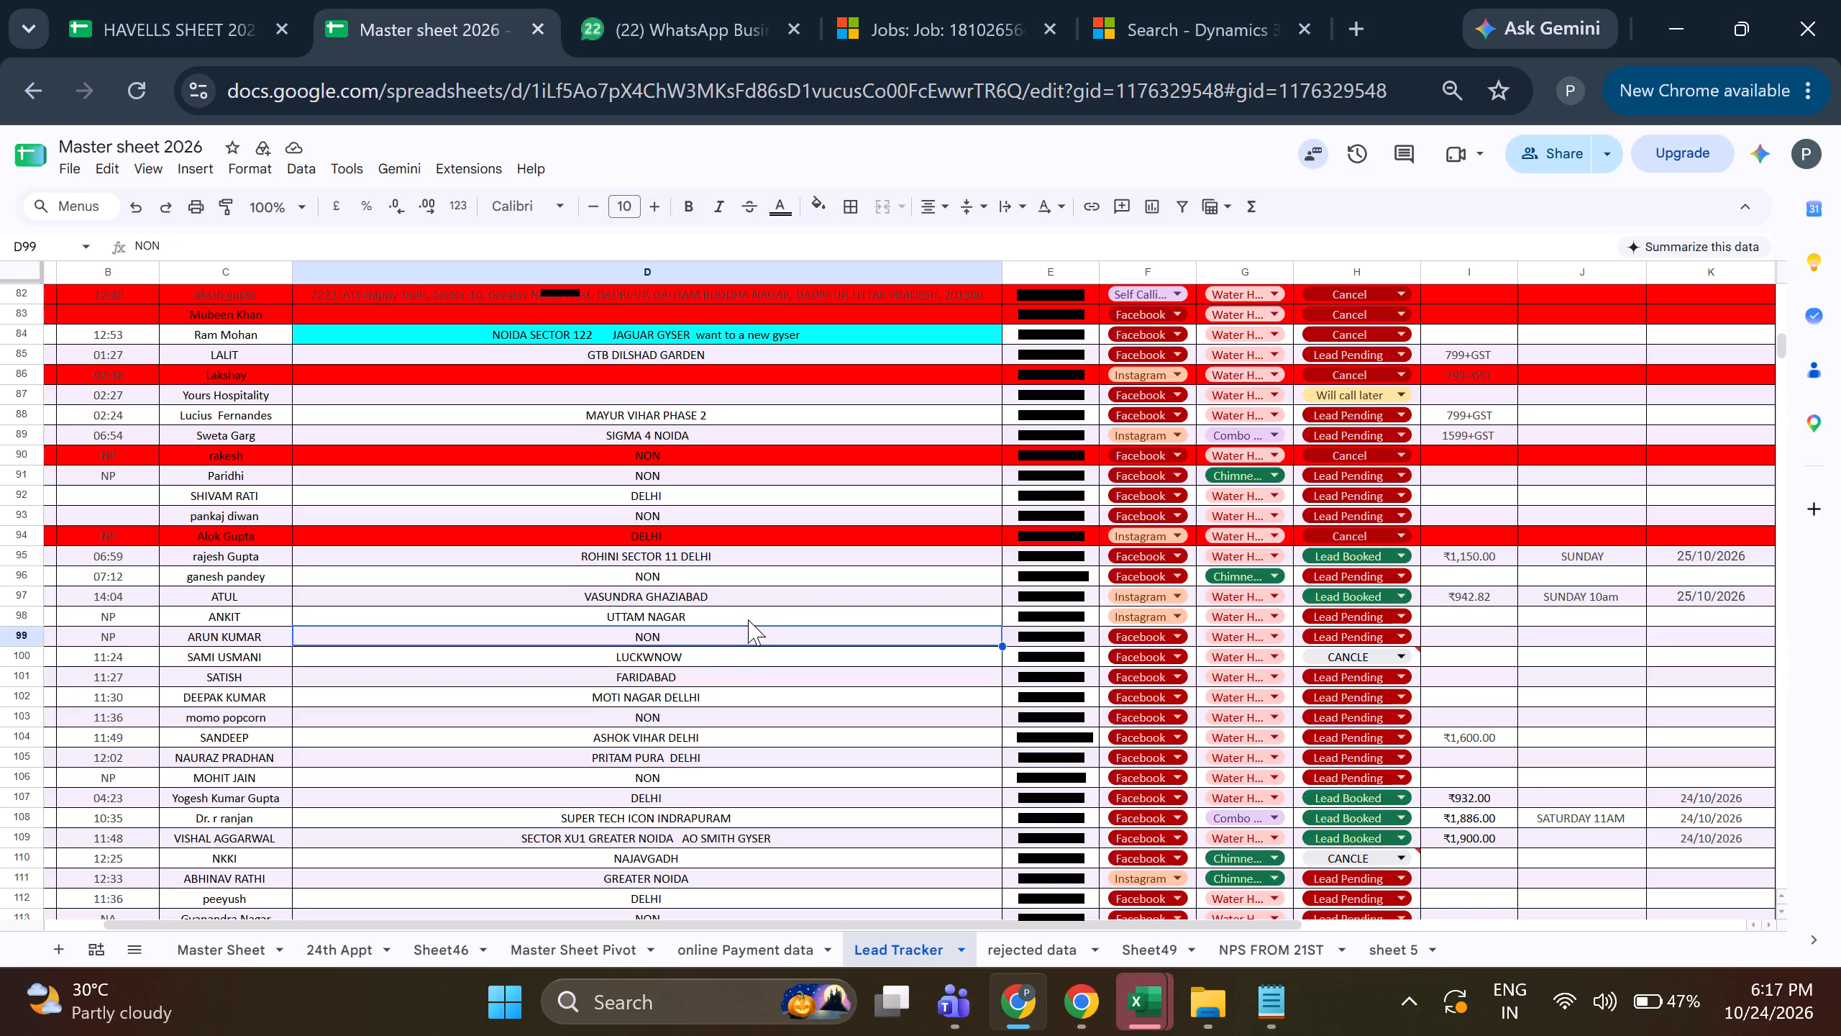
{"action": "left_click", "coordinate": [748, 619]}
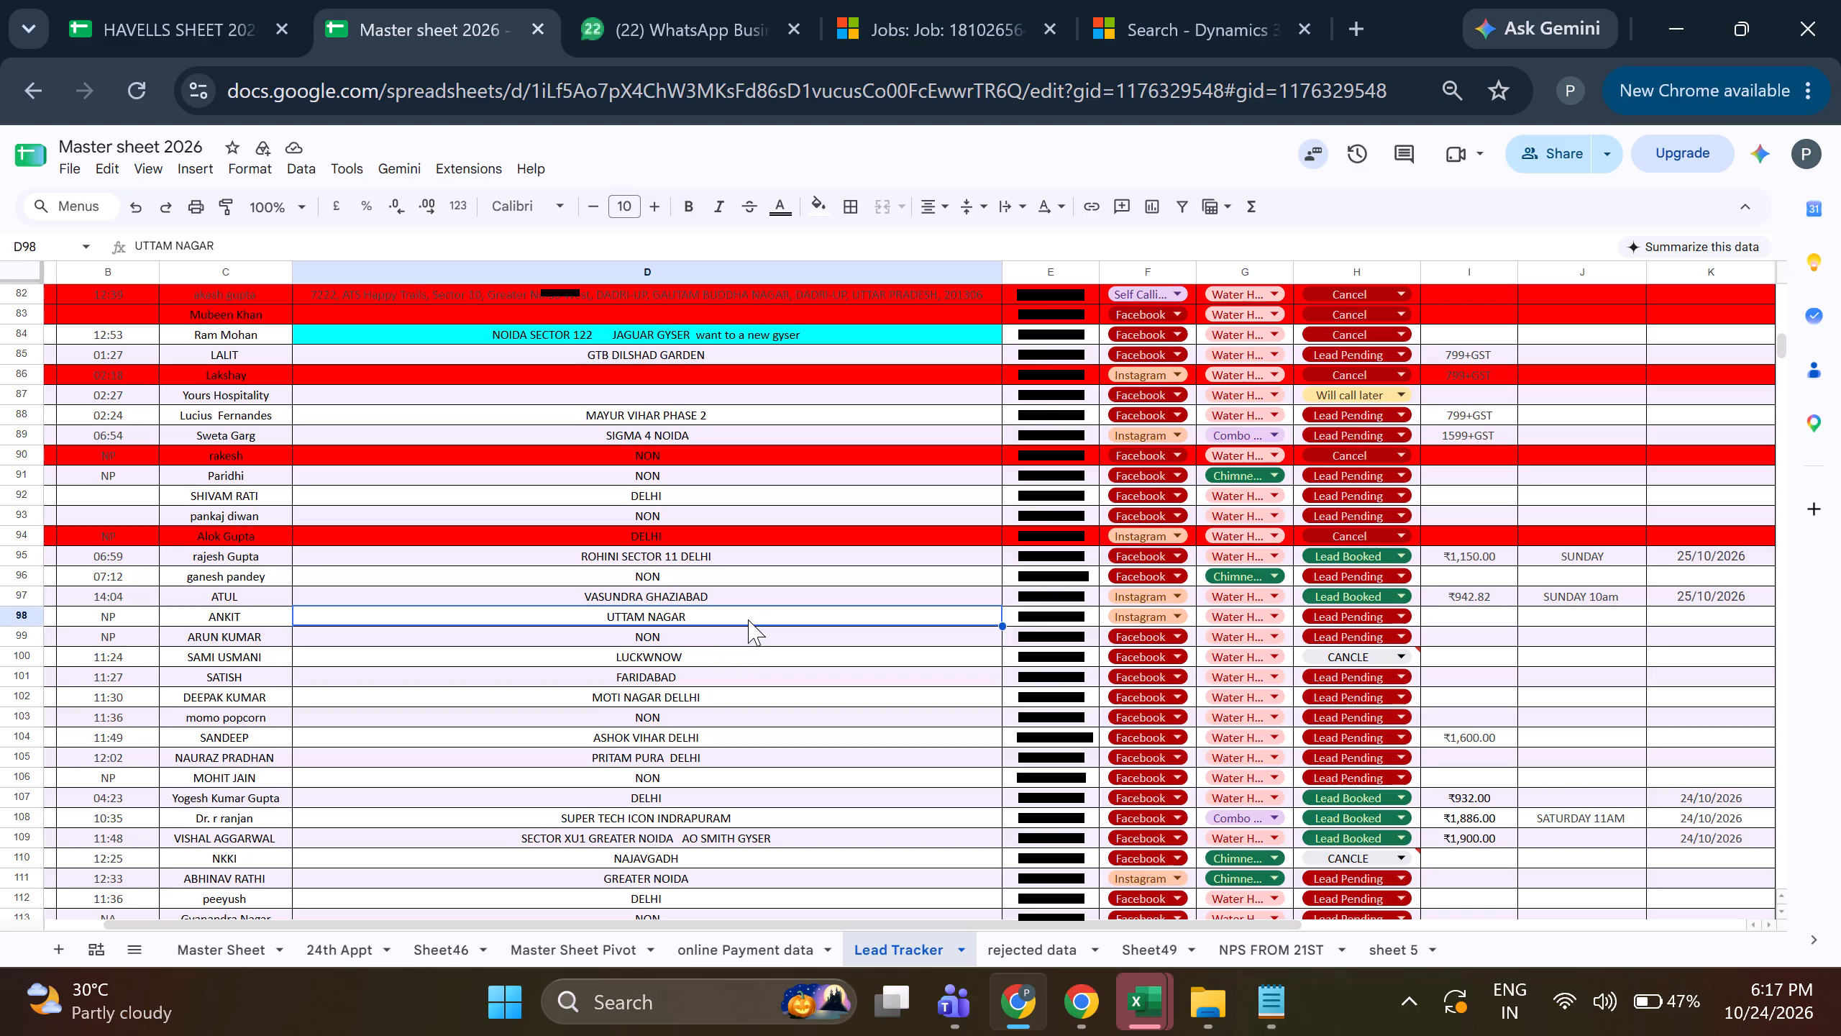
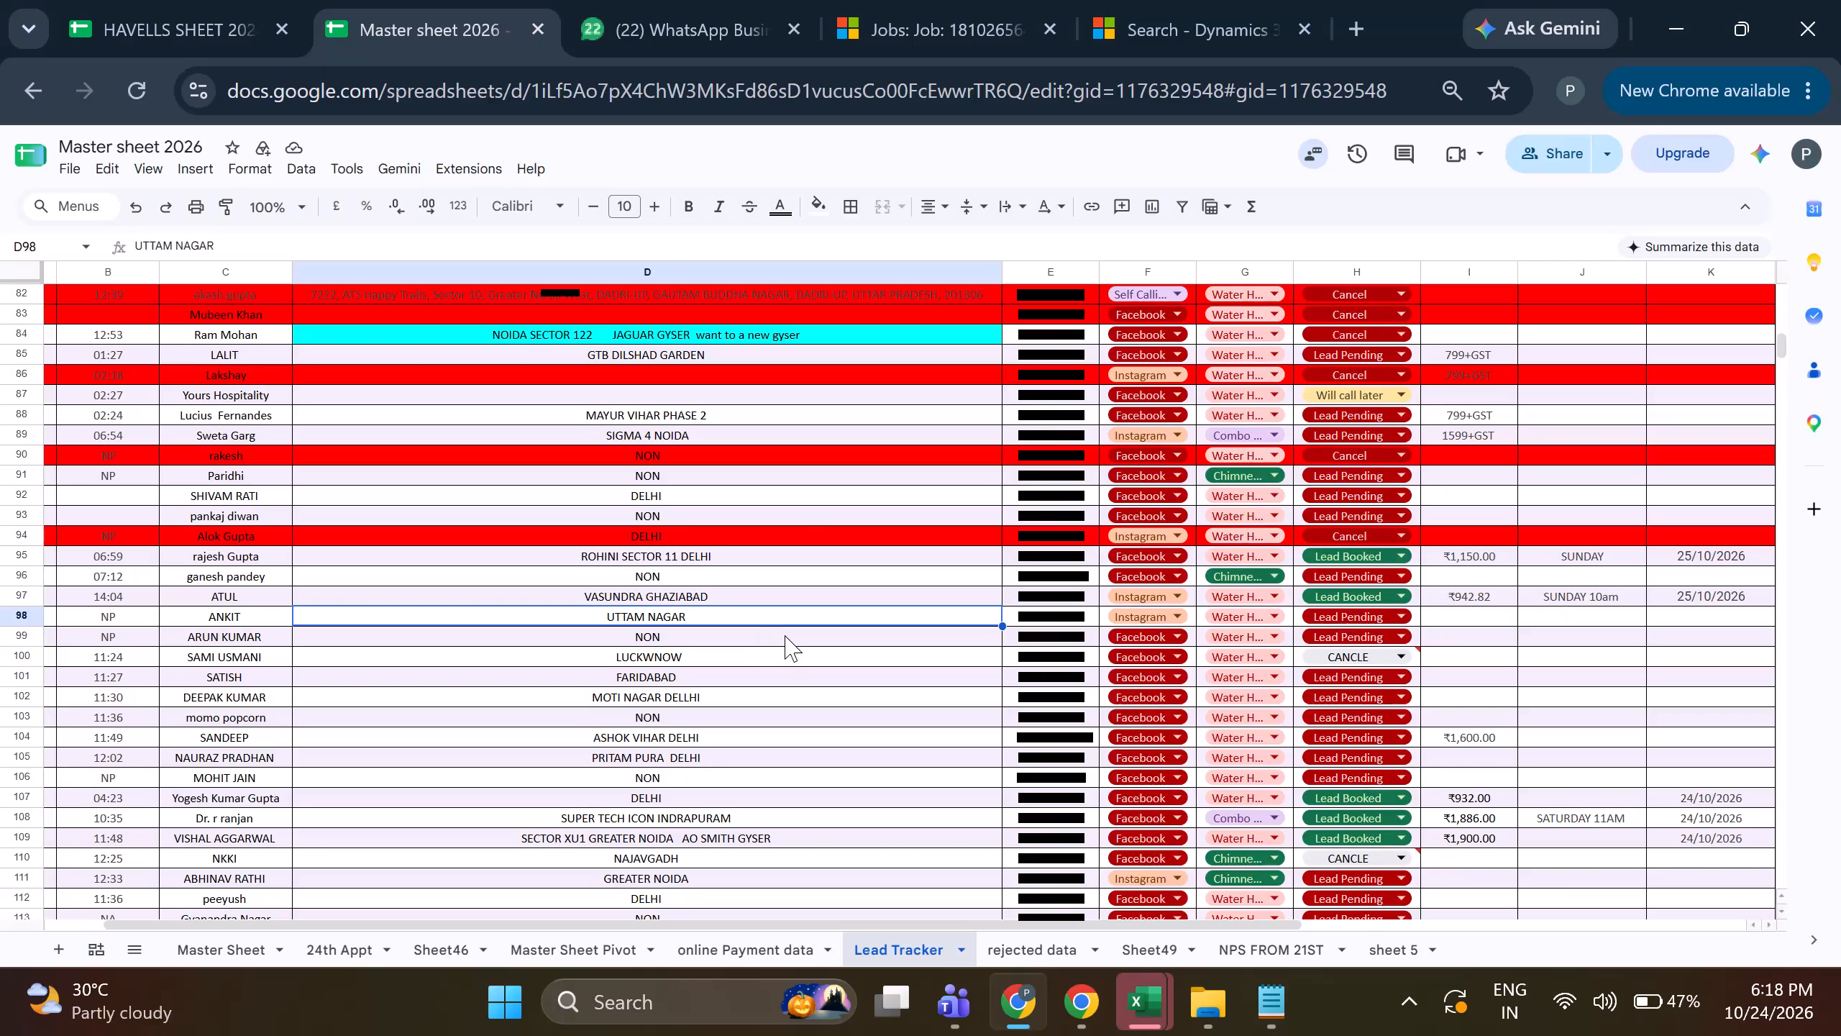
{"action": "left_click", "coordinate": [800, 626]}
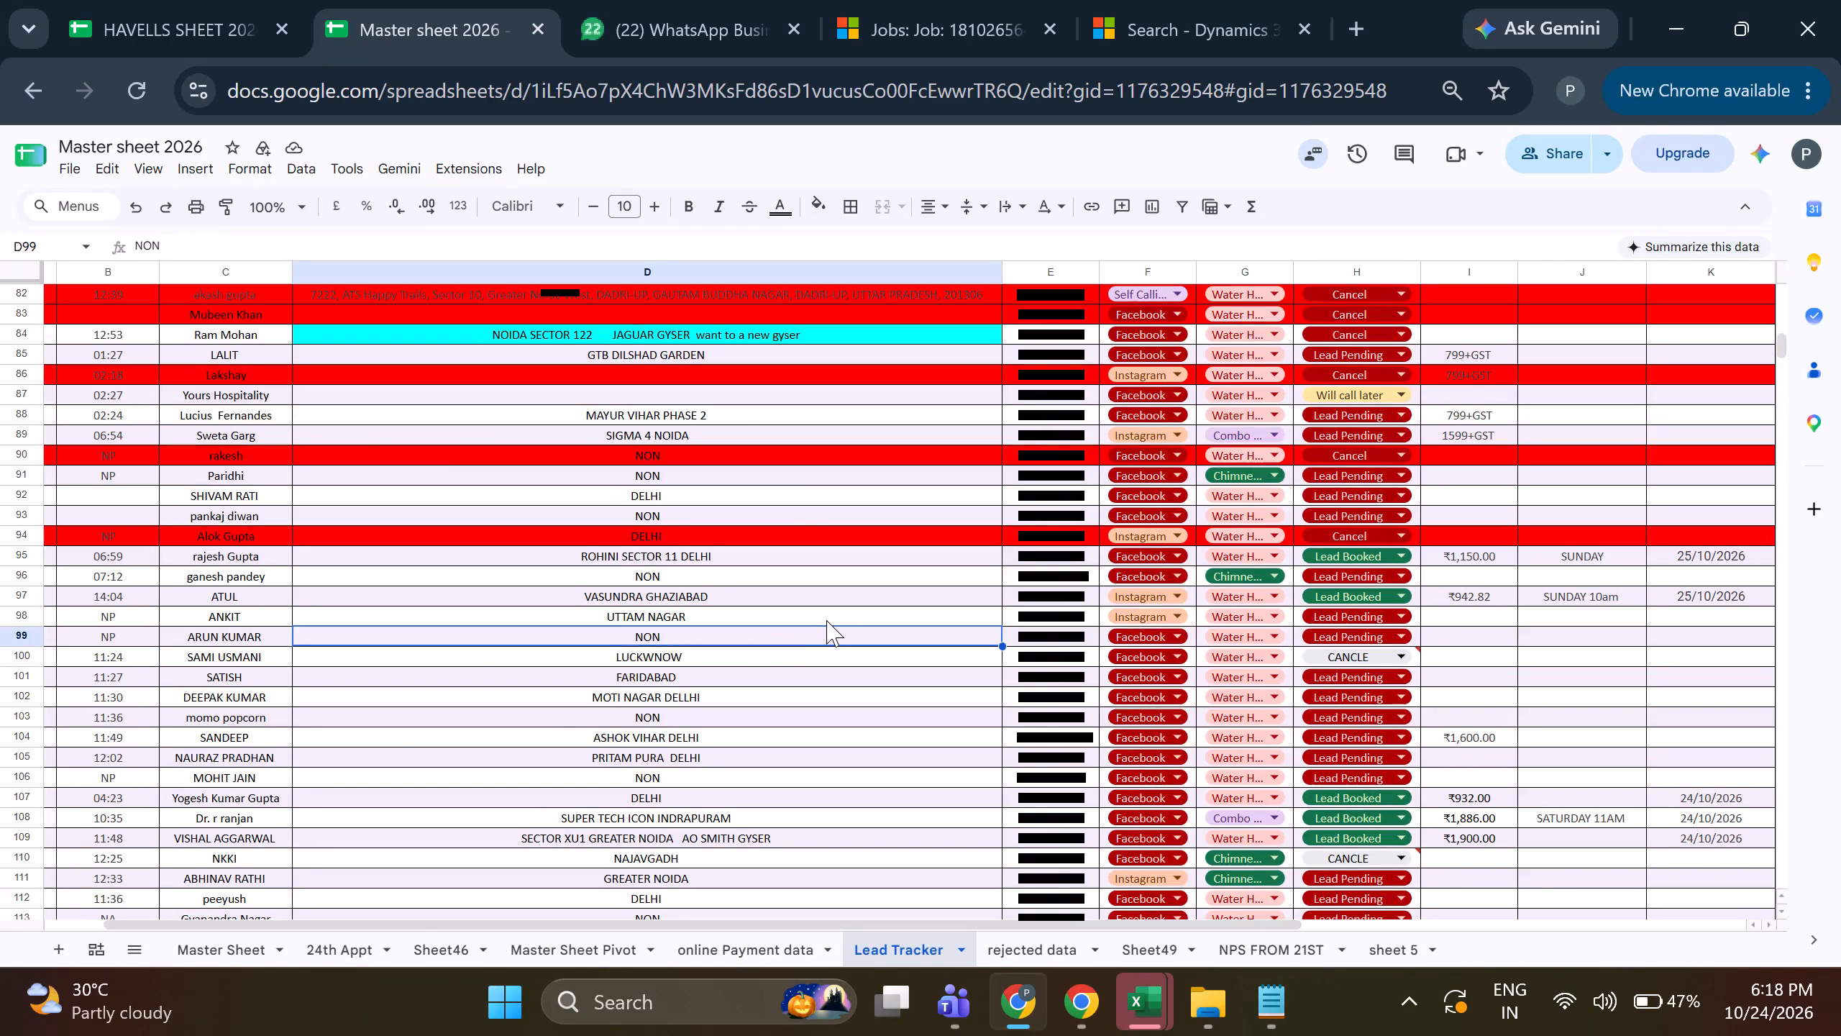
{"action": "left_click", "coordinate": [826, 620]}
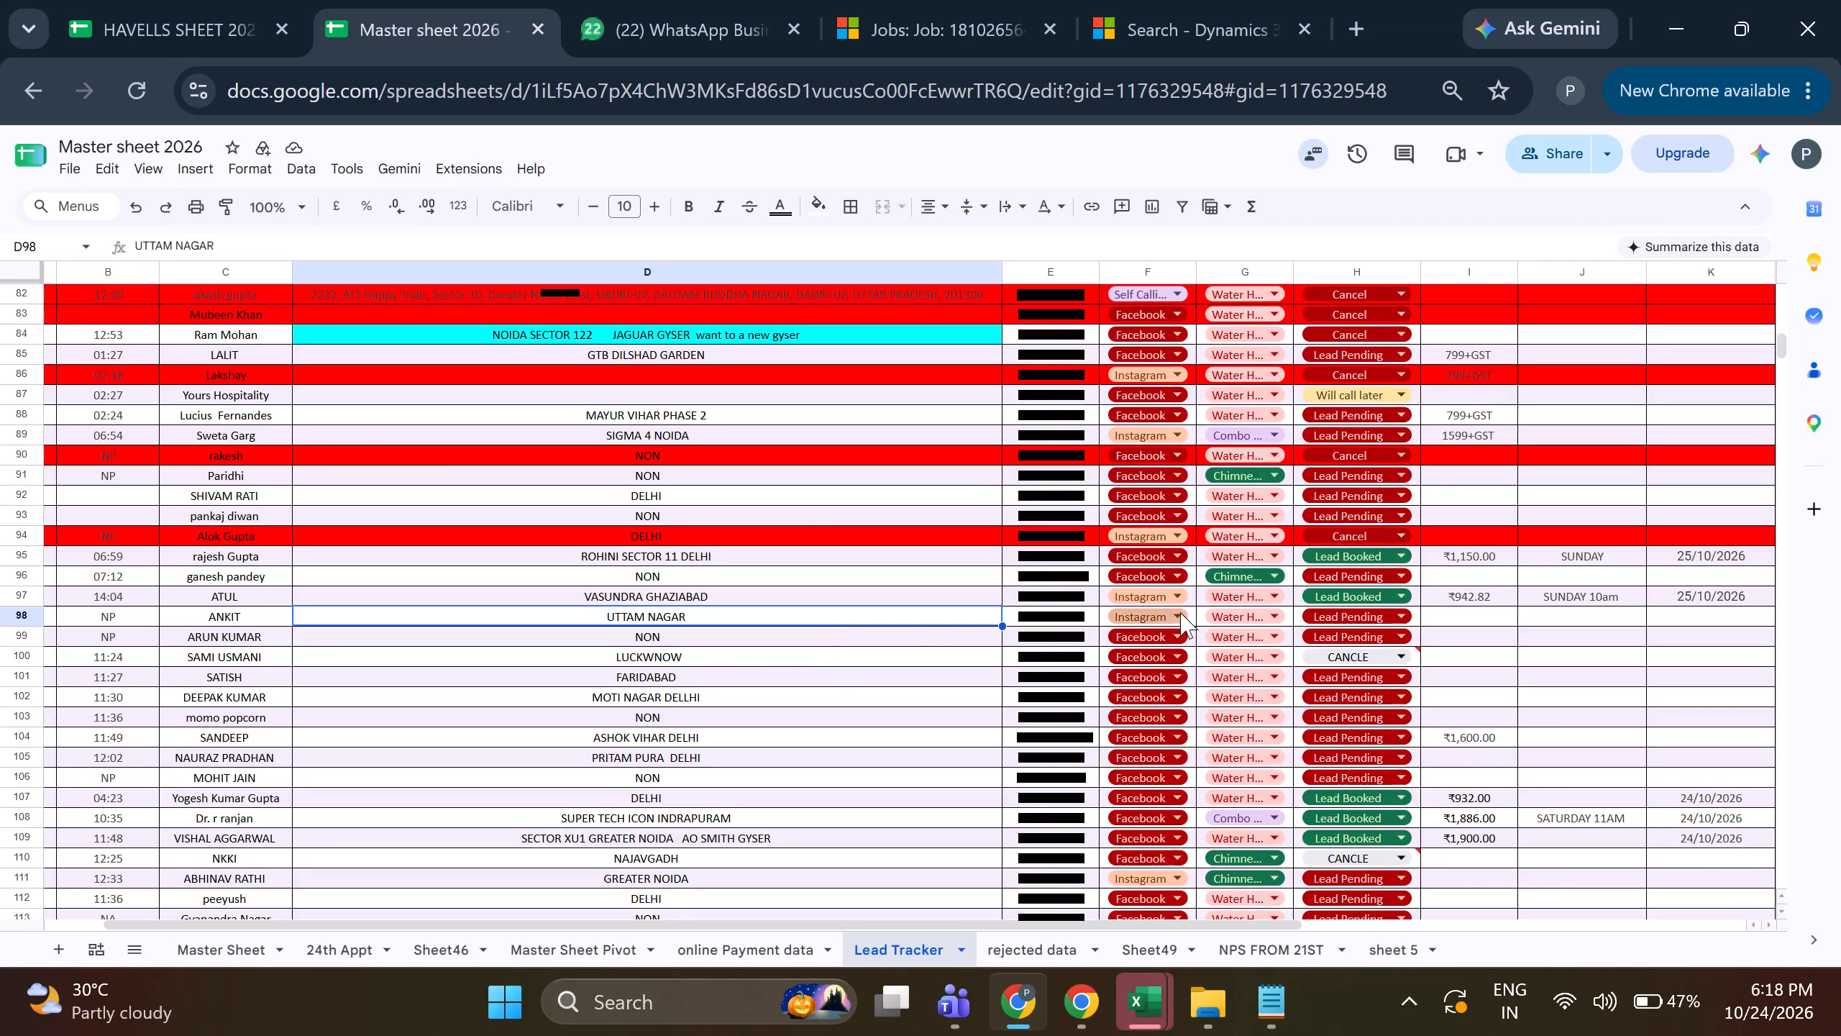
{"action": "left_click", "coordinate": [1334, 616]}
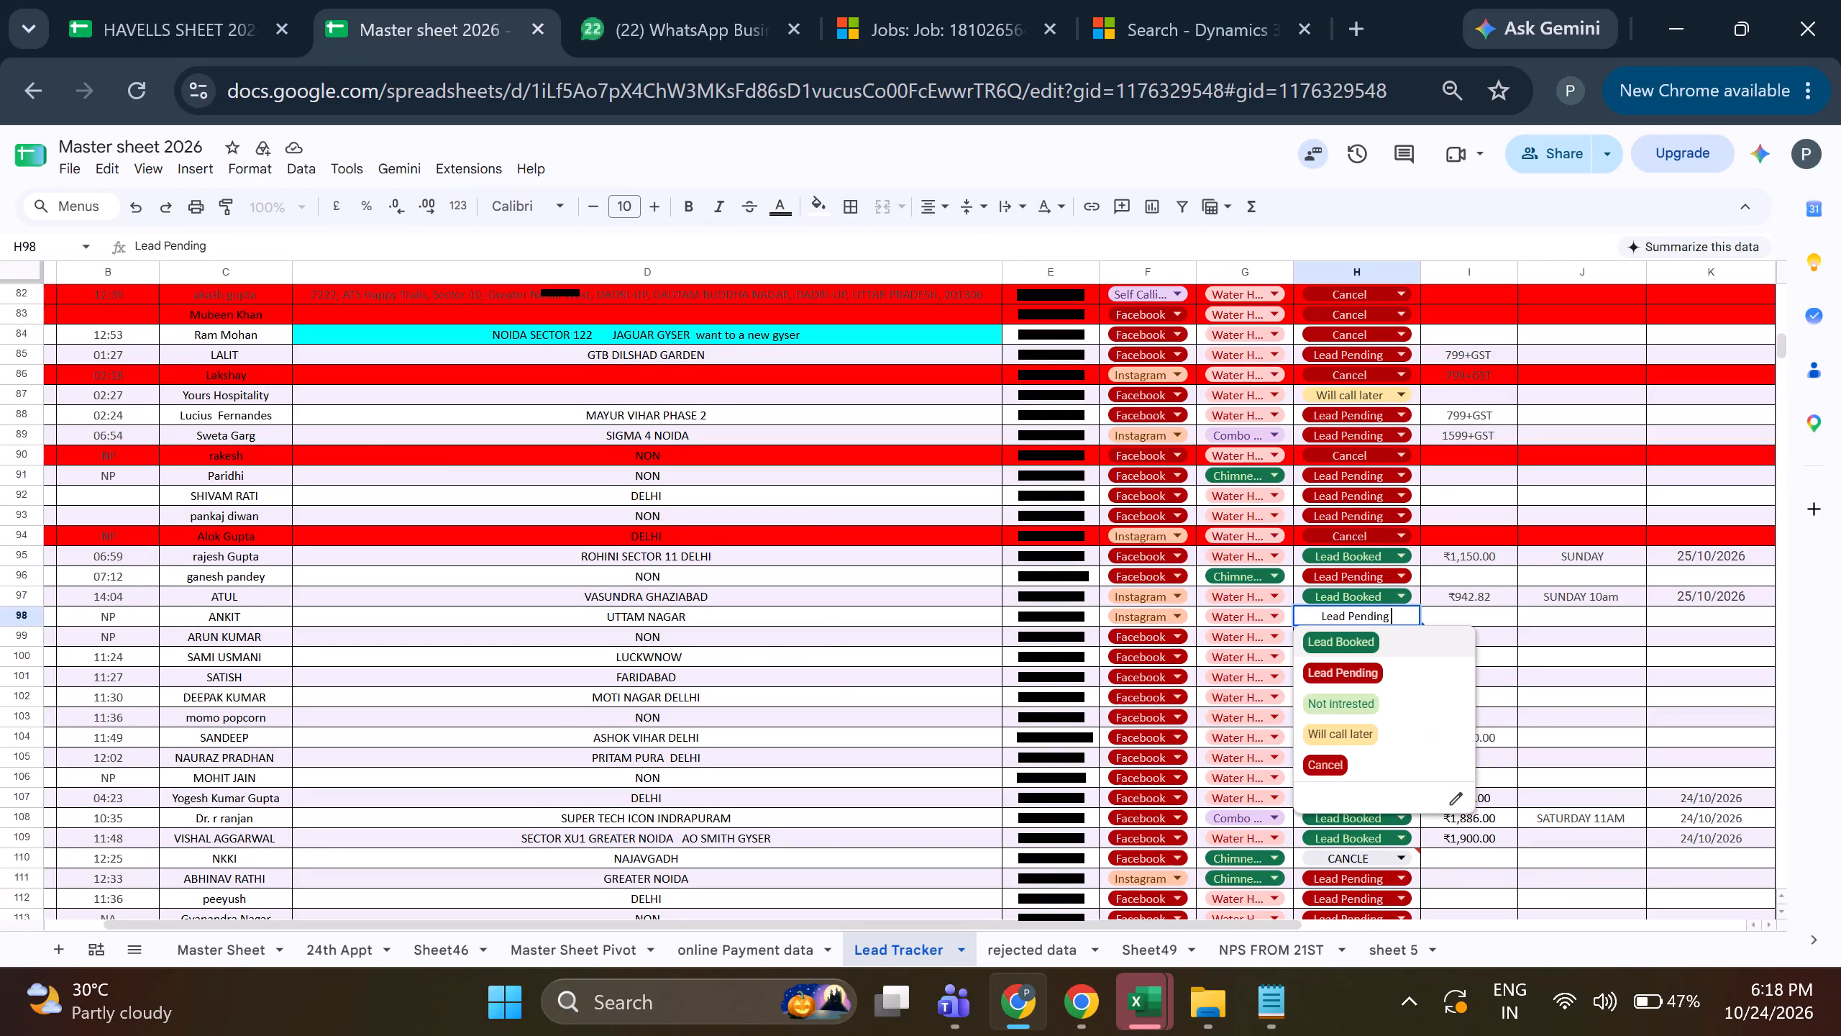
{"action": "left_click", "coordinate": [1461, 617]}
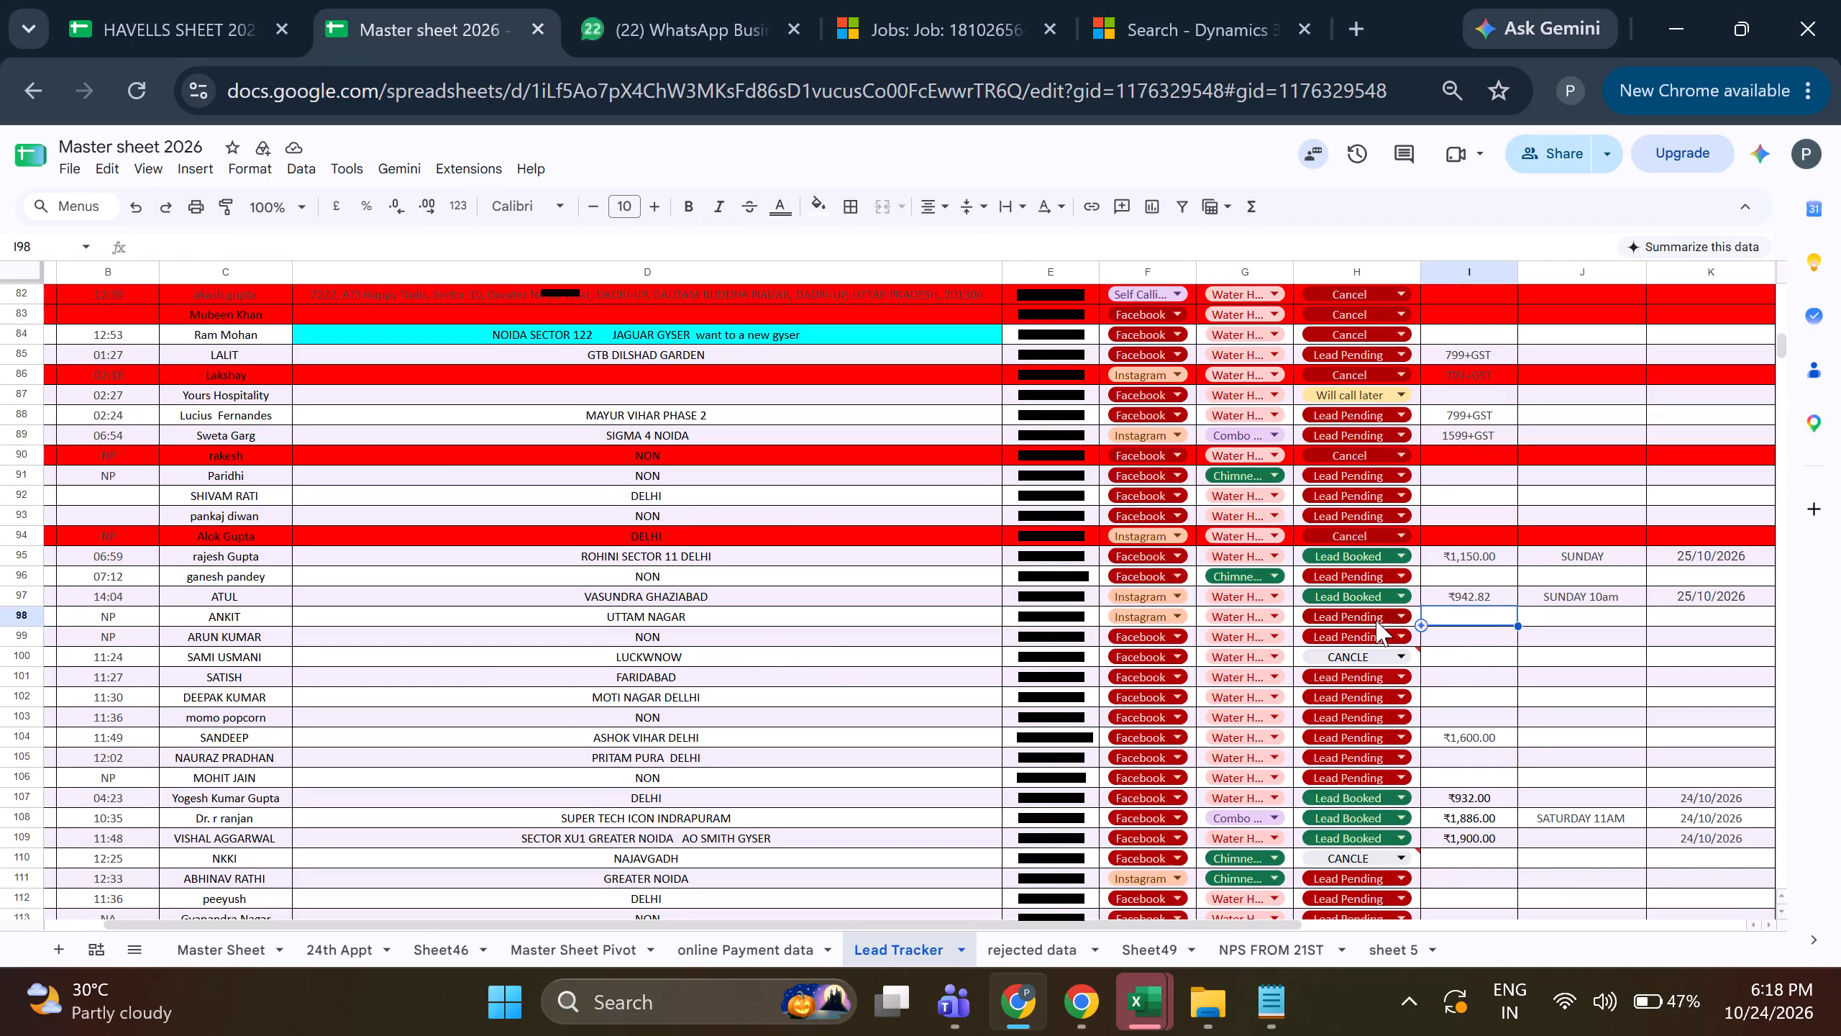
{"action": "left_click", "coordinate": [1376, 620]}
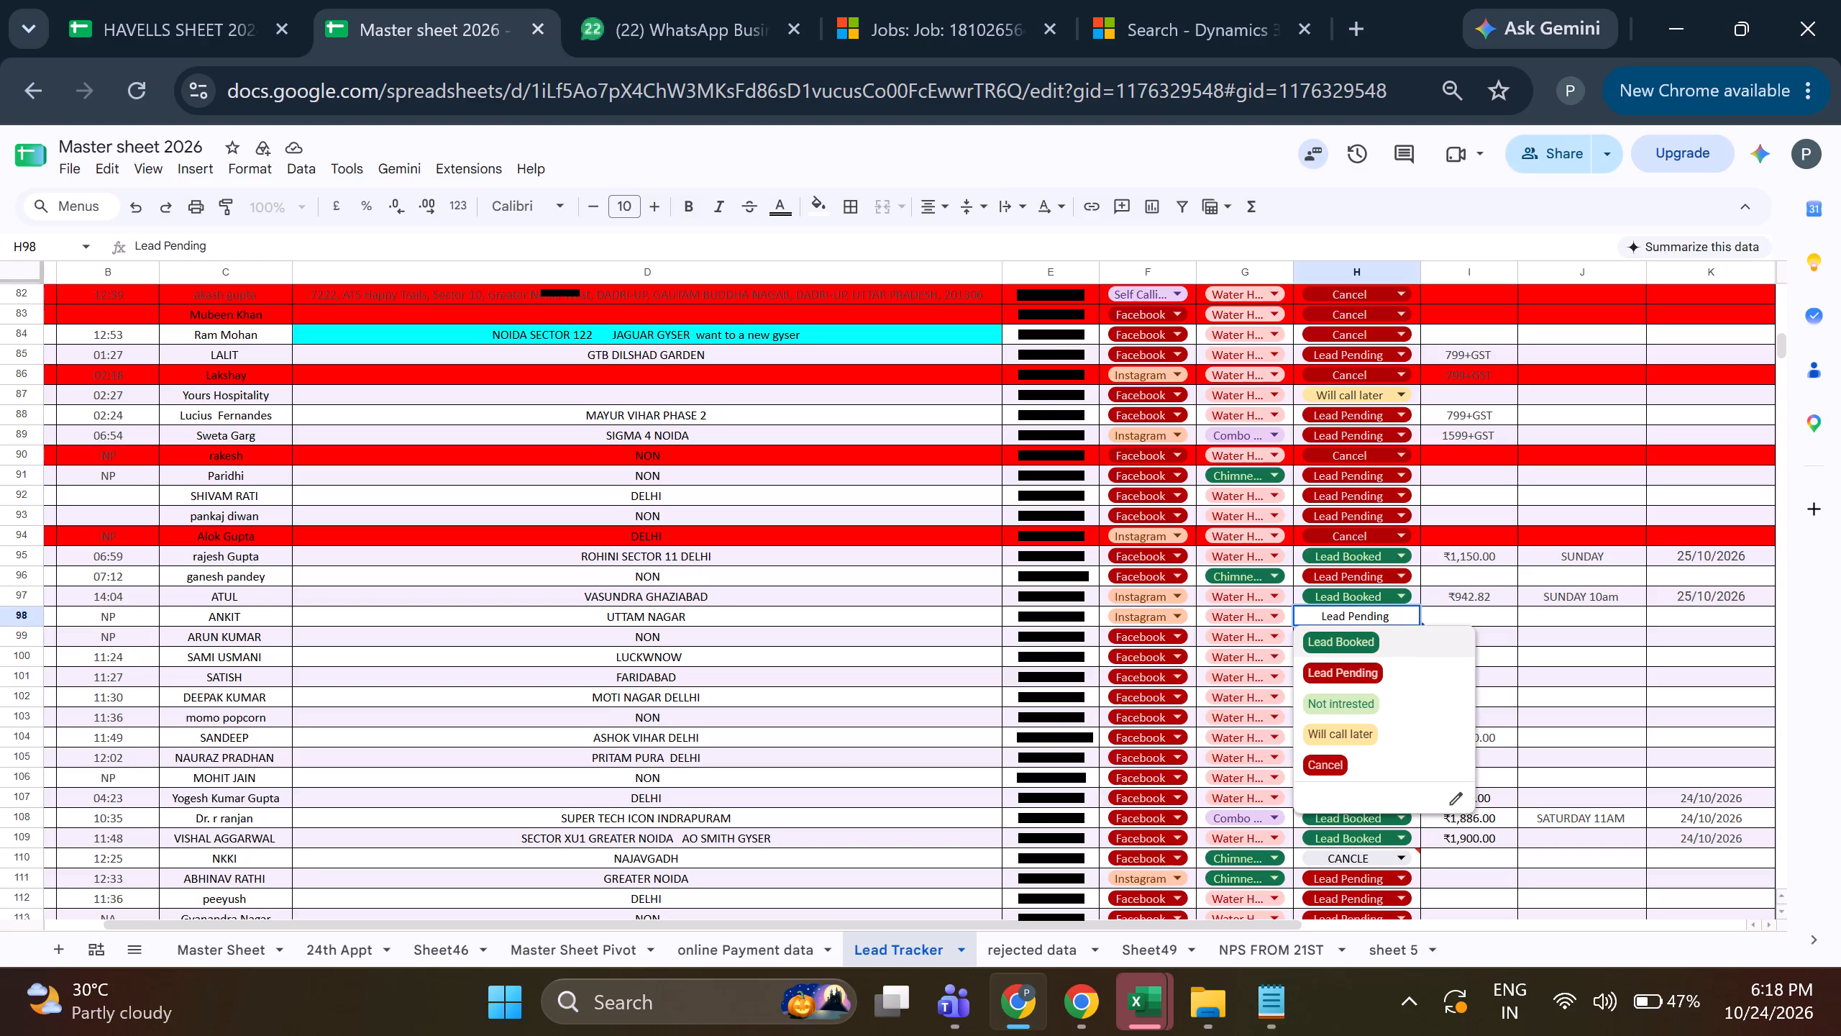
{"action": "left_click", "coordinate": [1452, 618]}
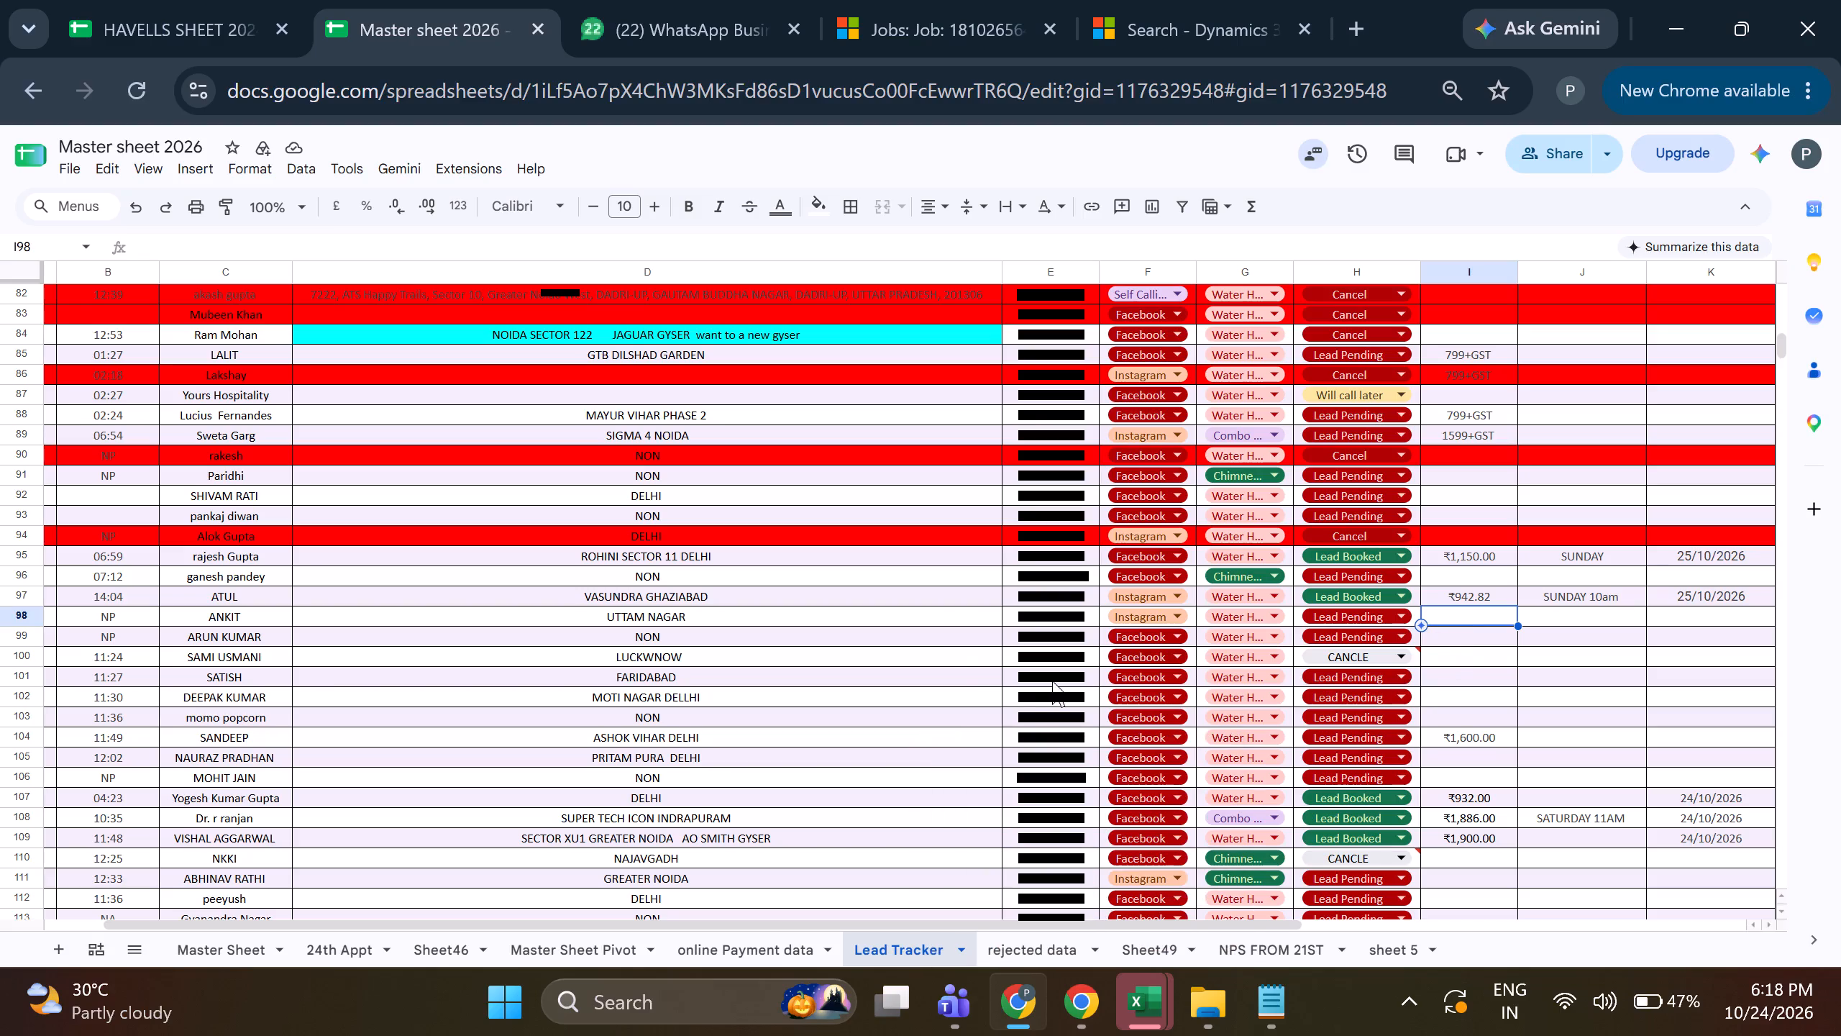
Set the status of the Uttam Nagar lead in row 98 to Lead Booked.
{"action": "left_click", "coordinate": [929, 619]}
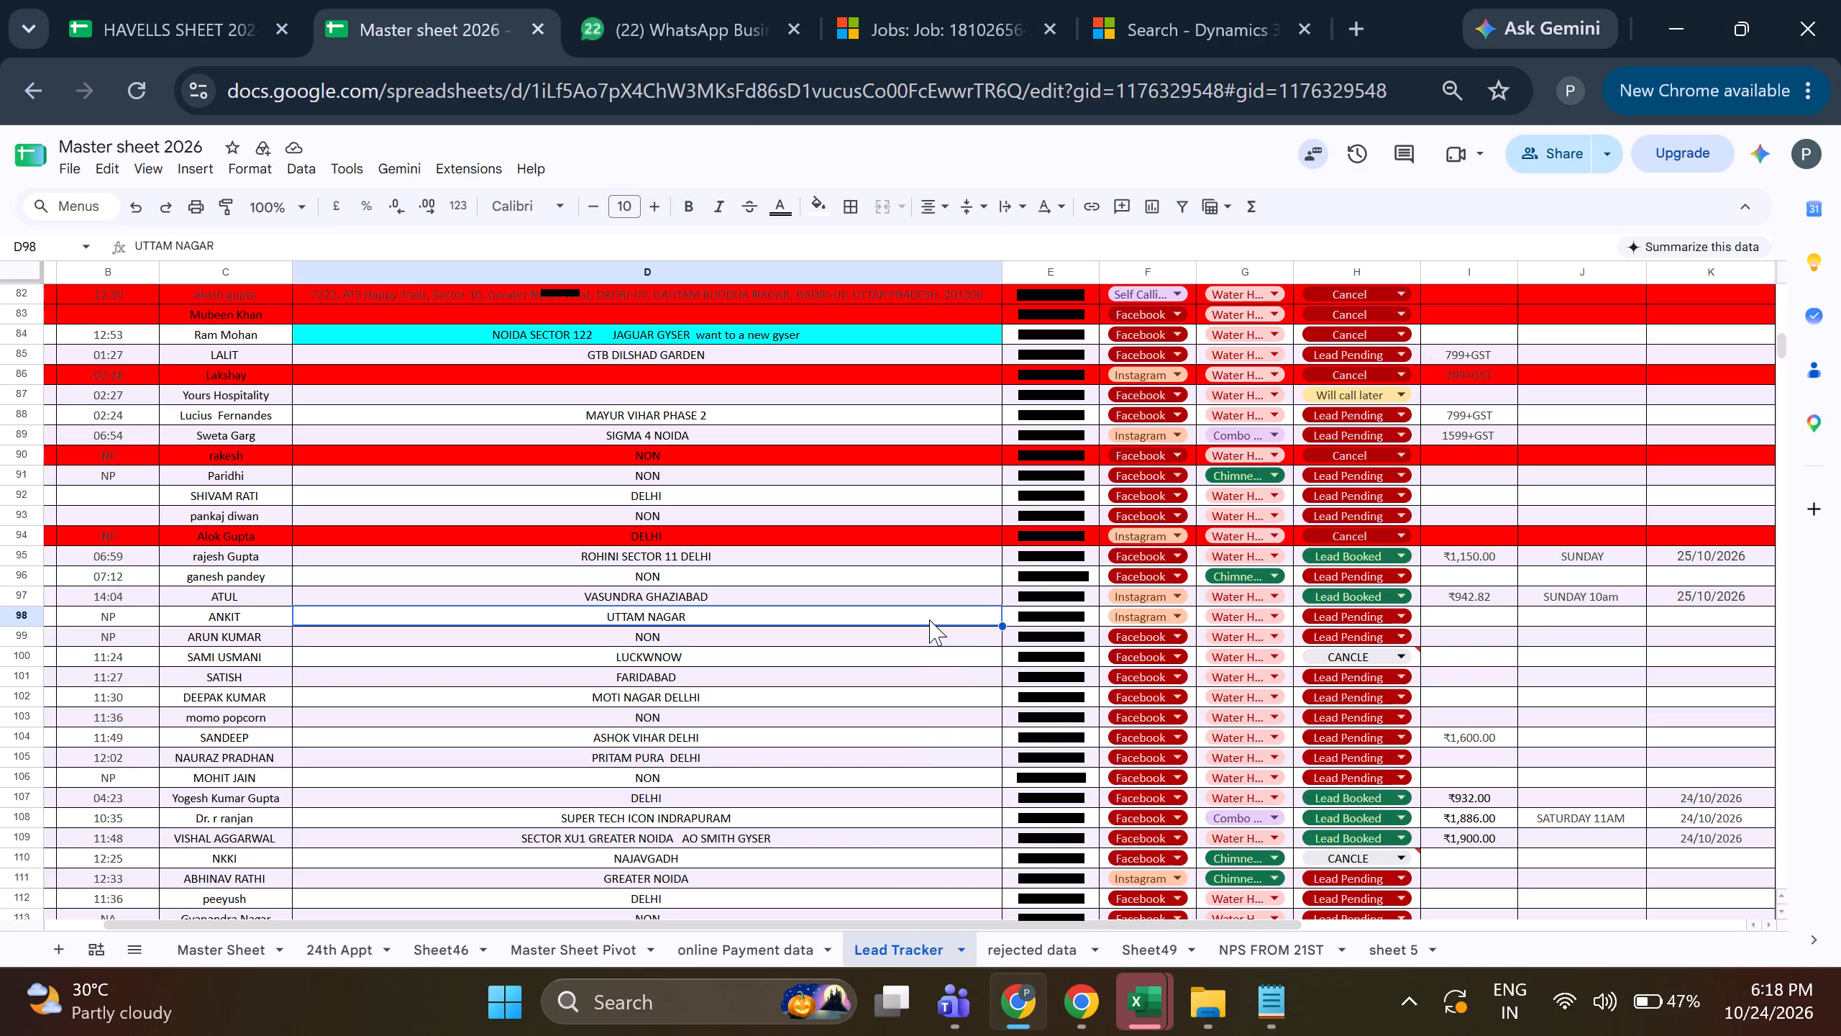
{"action": "left_click", "coordinate": [1030, 622]}
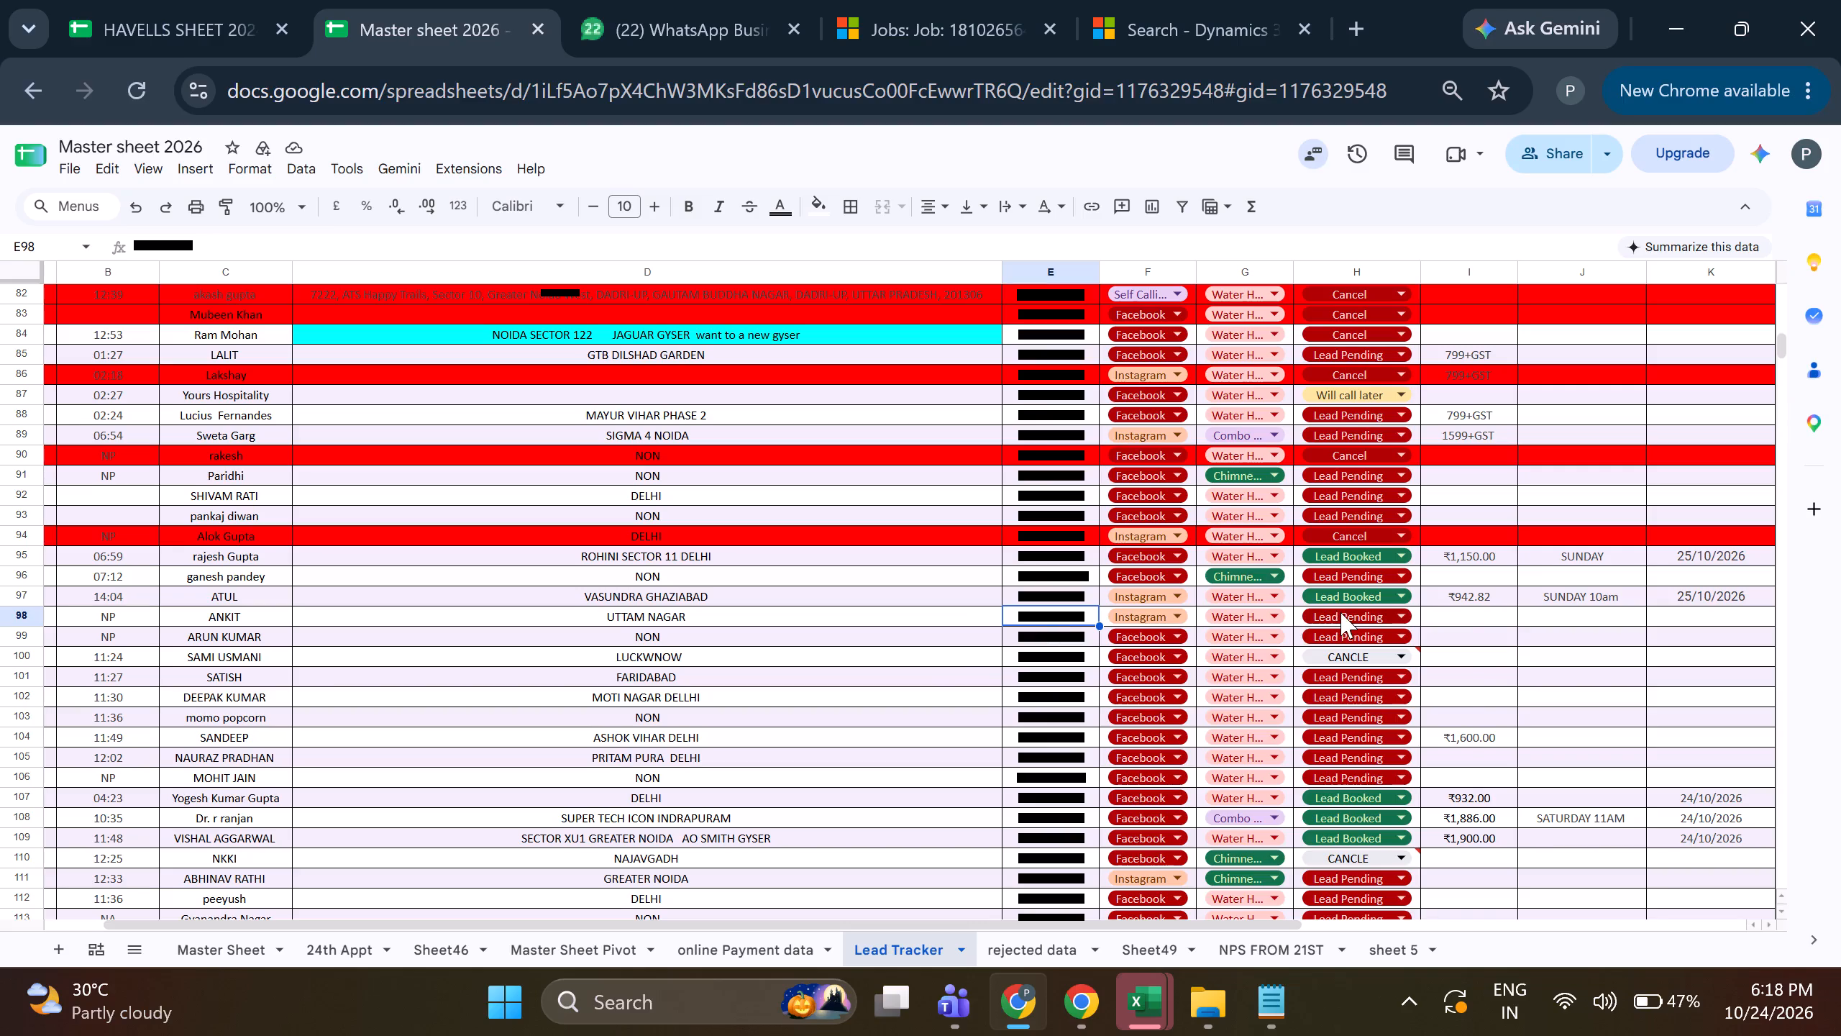
{"action": "left_click", "coordinate": [1340, 612]}
{"action": "left_click", "coordinate": [1347, 631]}
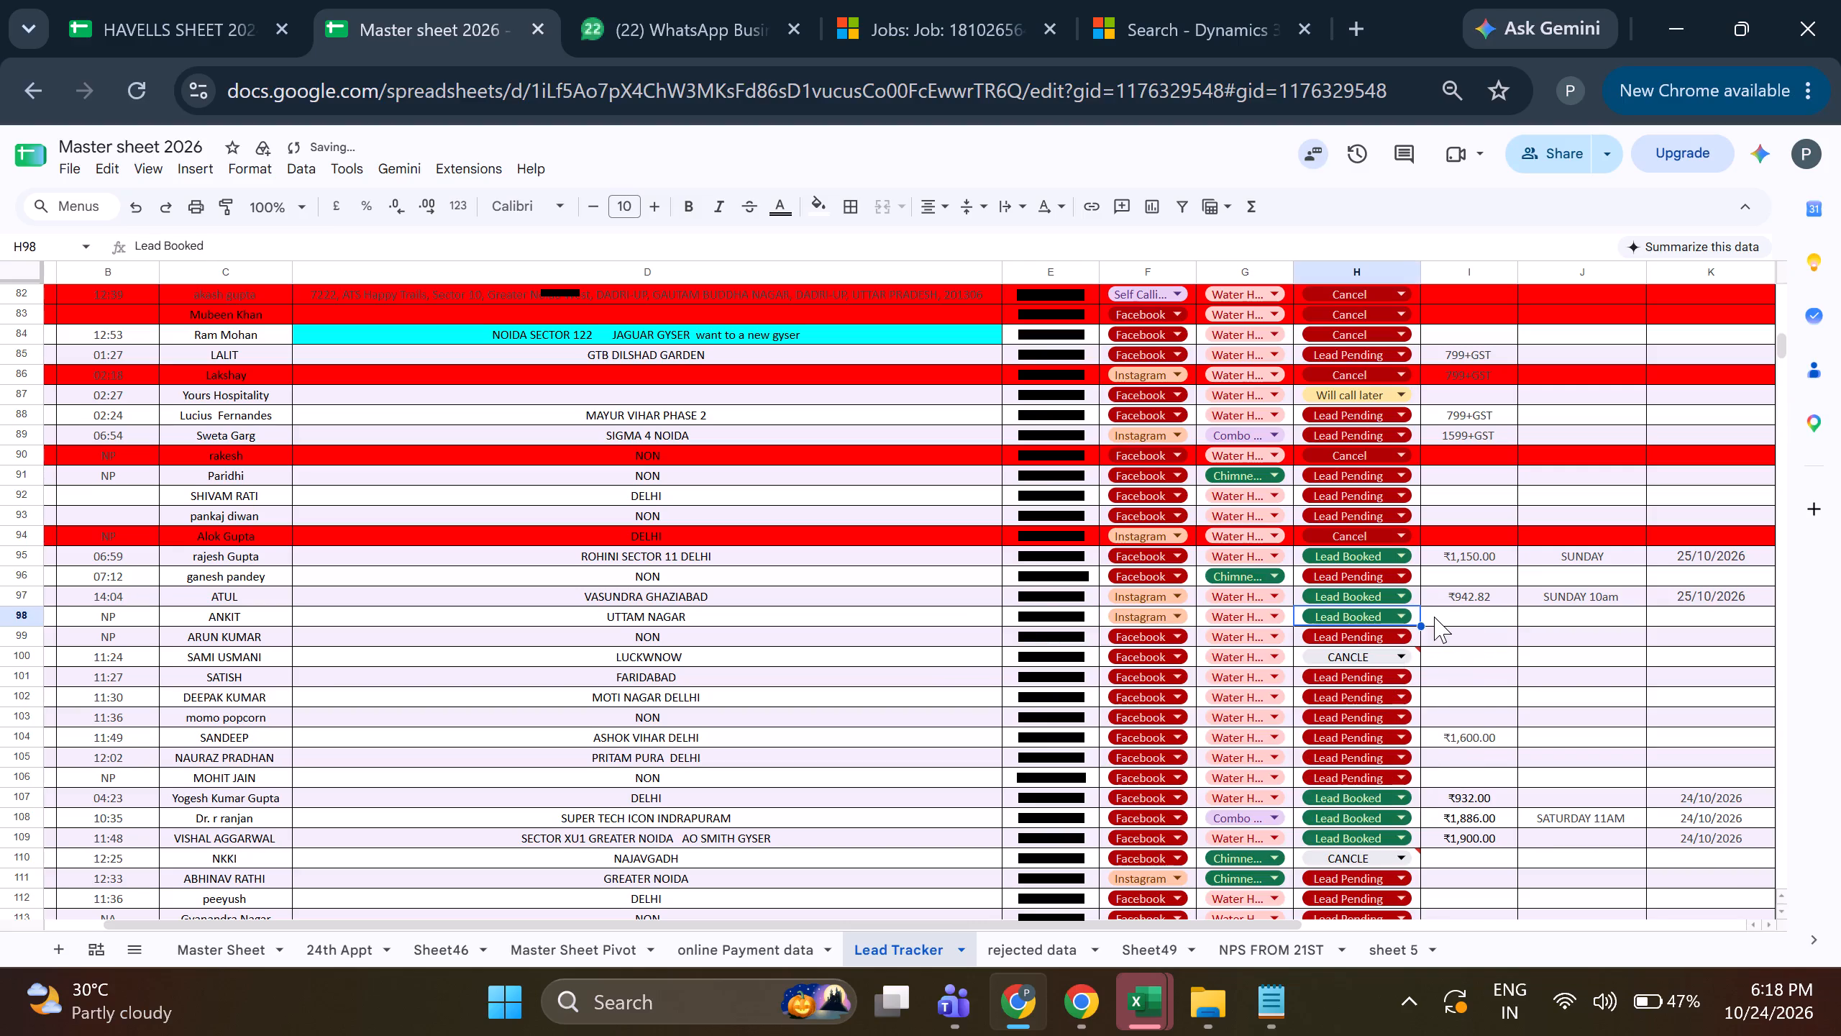
Append the note "CALL TOMORROW" after UTTAM NAGAR in the row 98 location cell.
{"action": "left_click", "coordinate": [1033, 622]}
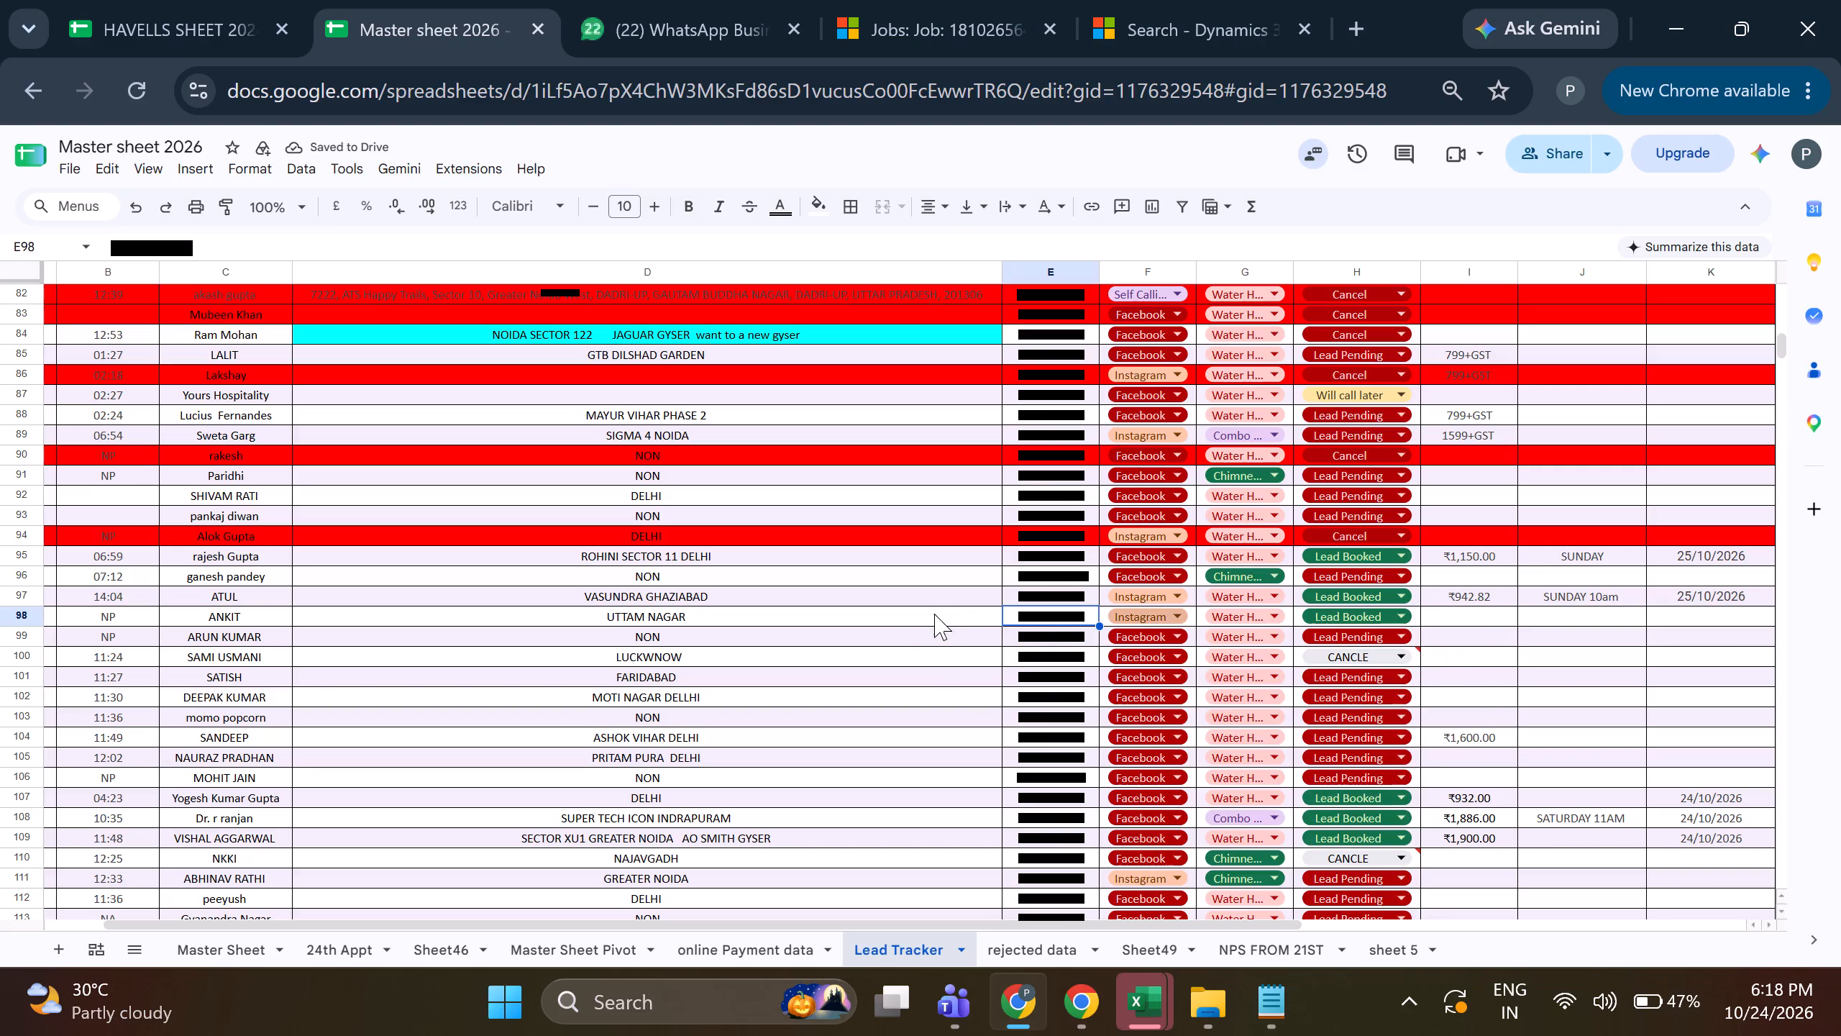
{"action": "double_click", "coordinate": [890, 624]}
{"action": "key", "text": "space"}
{"action": "key", "text": "space"}
{"action": "key", "text": "space"}
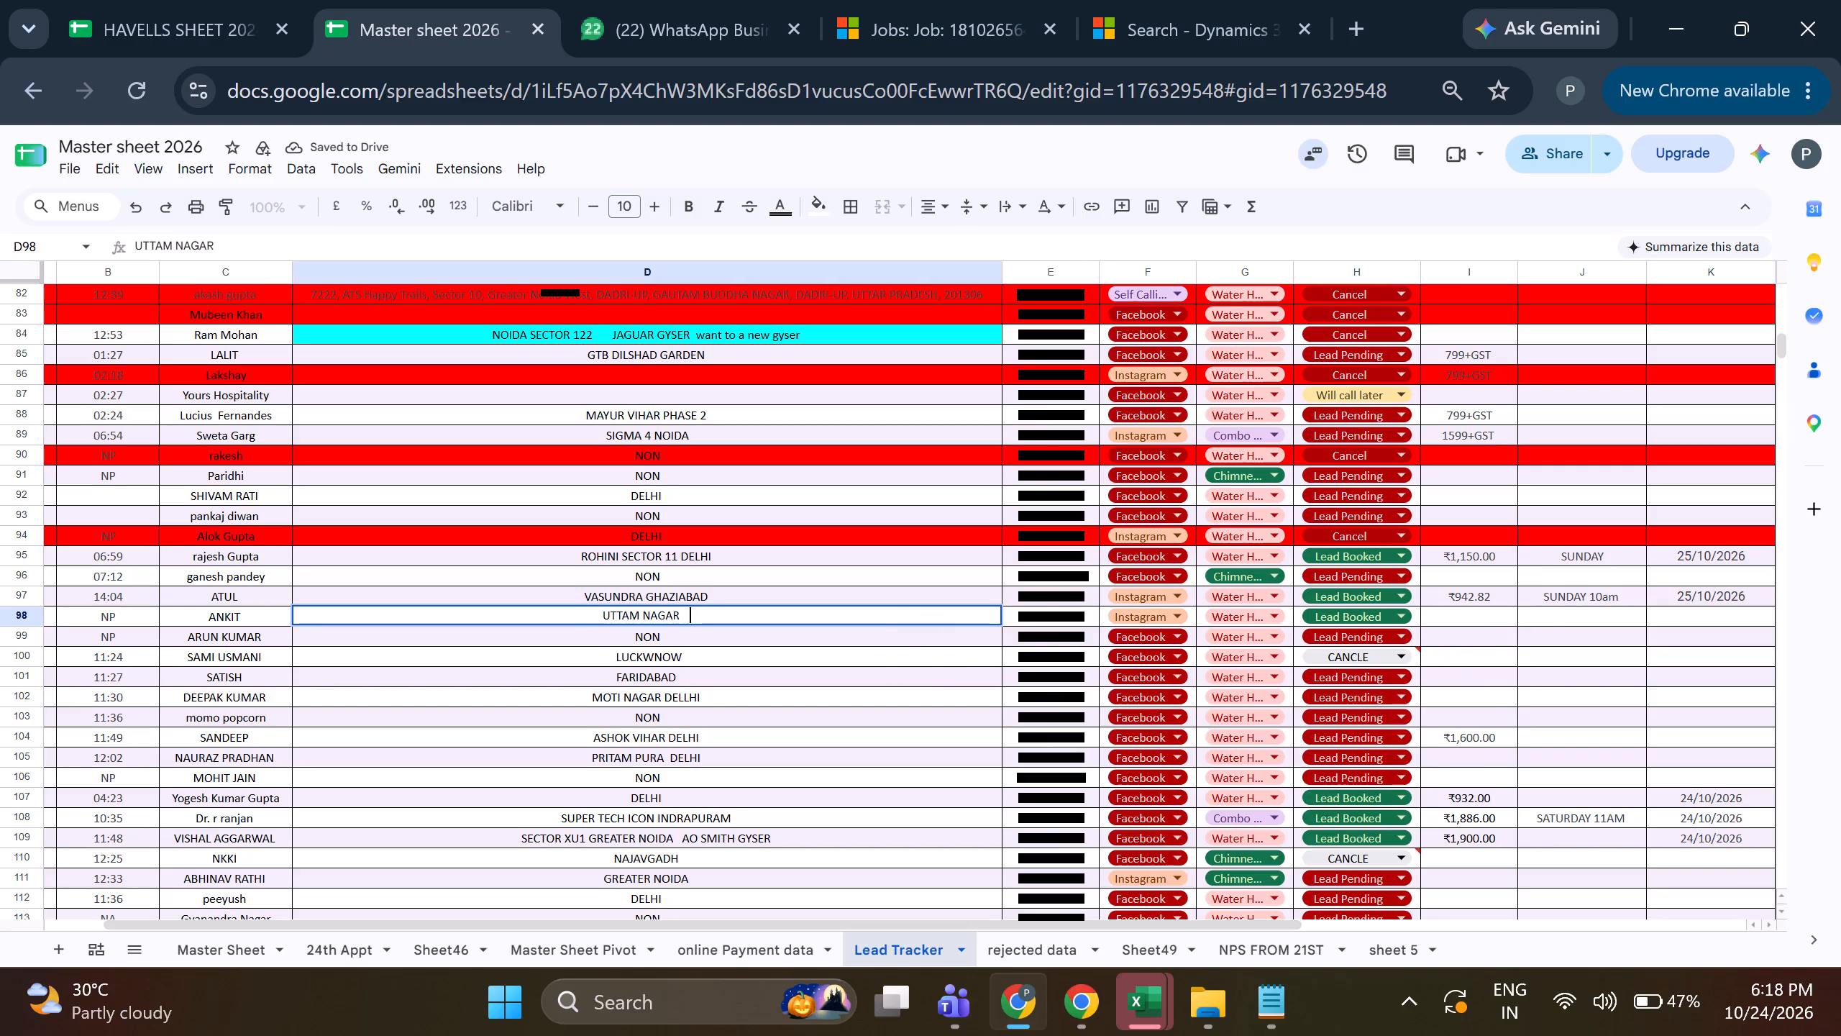
{"action": "key", "text": "space"}
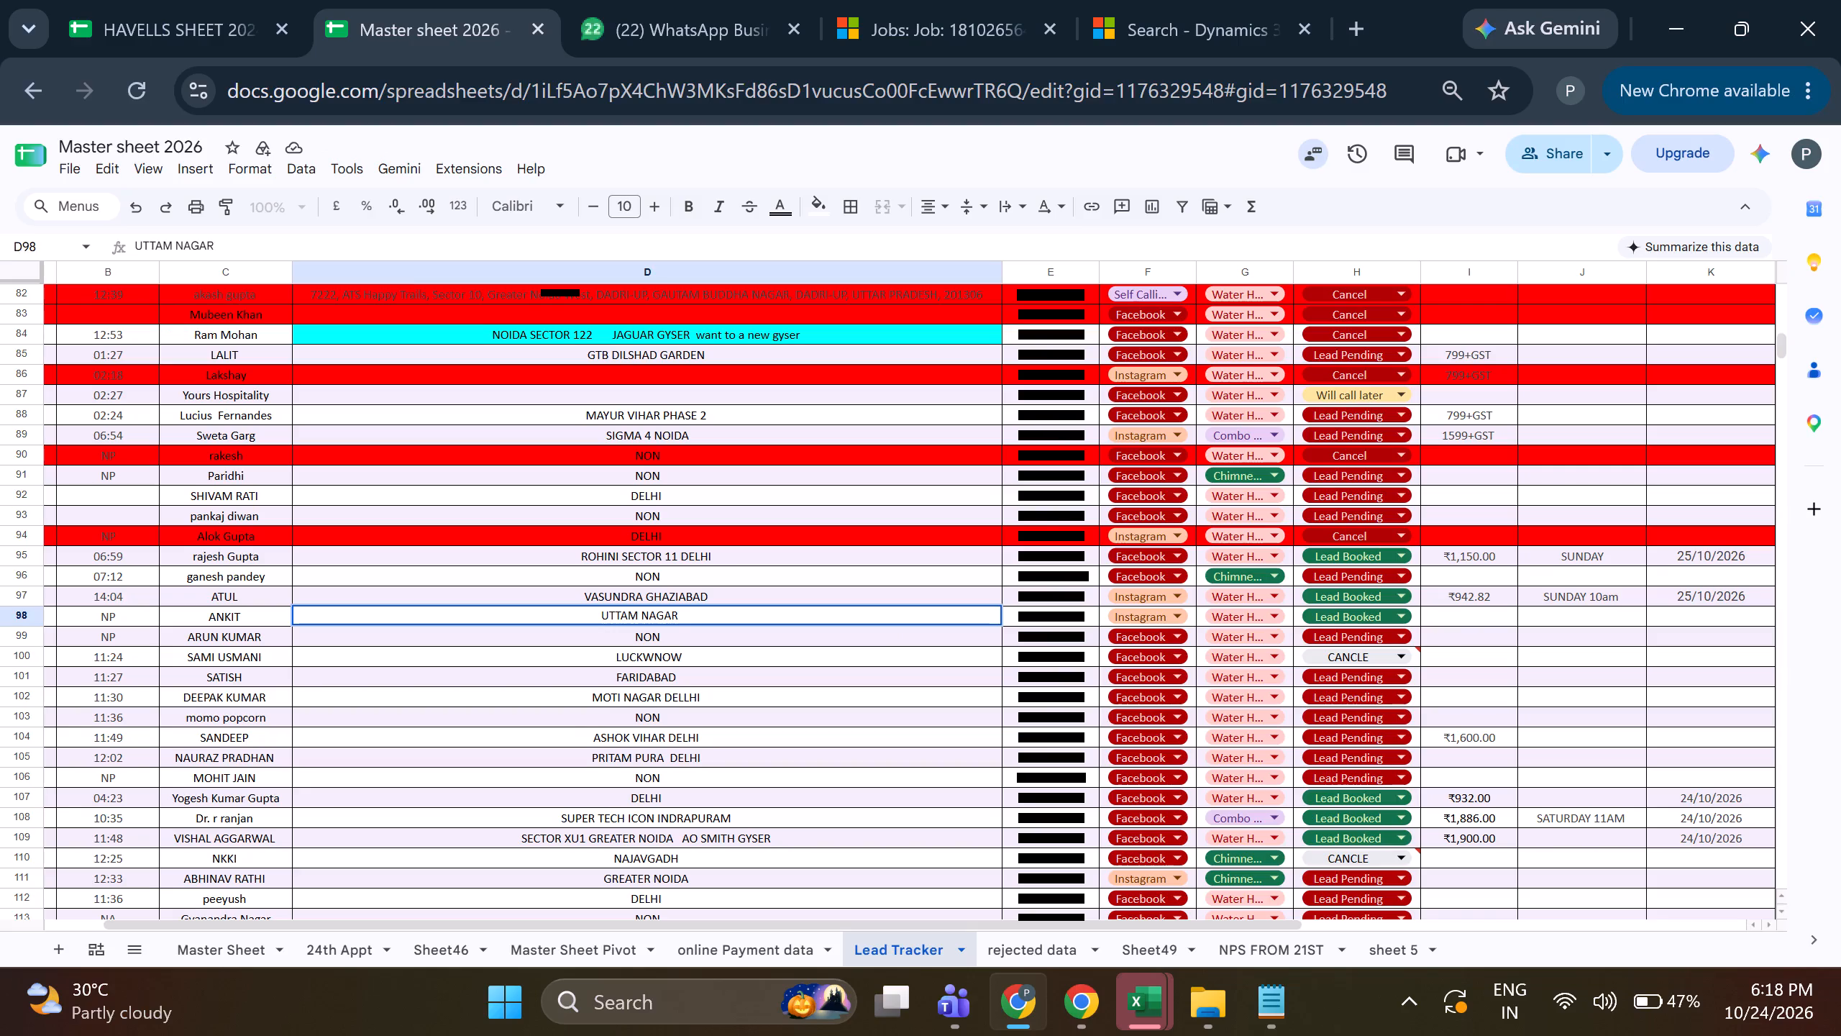
{"action": "key", "text": "Left"}
{"action": "type", "text": "CALK"}
{"action": "key", "text": "BackSpace"}
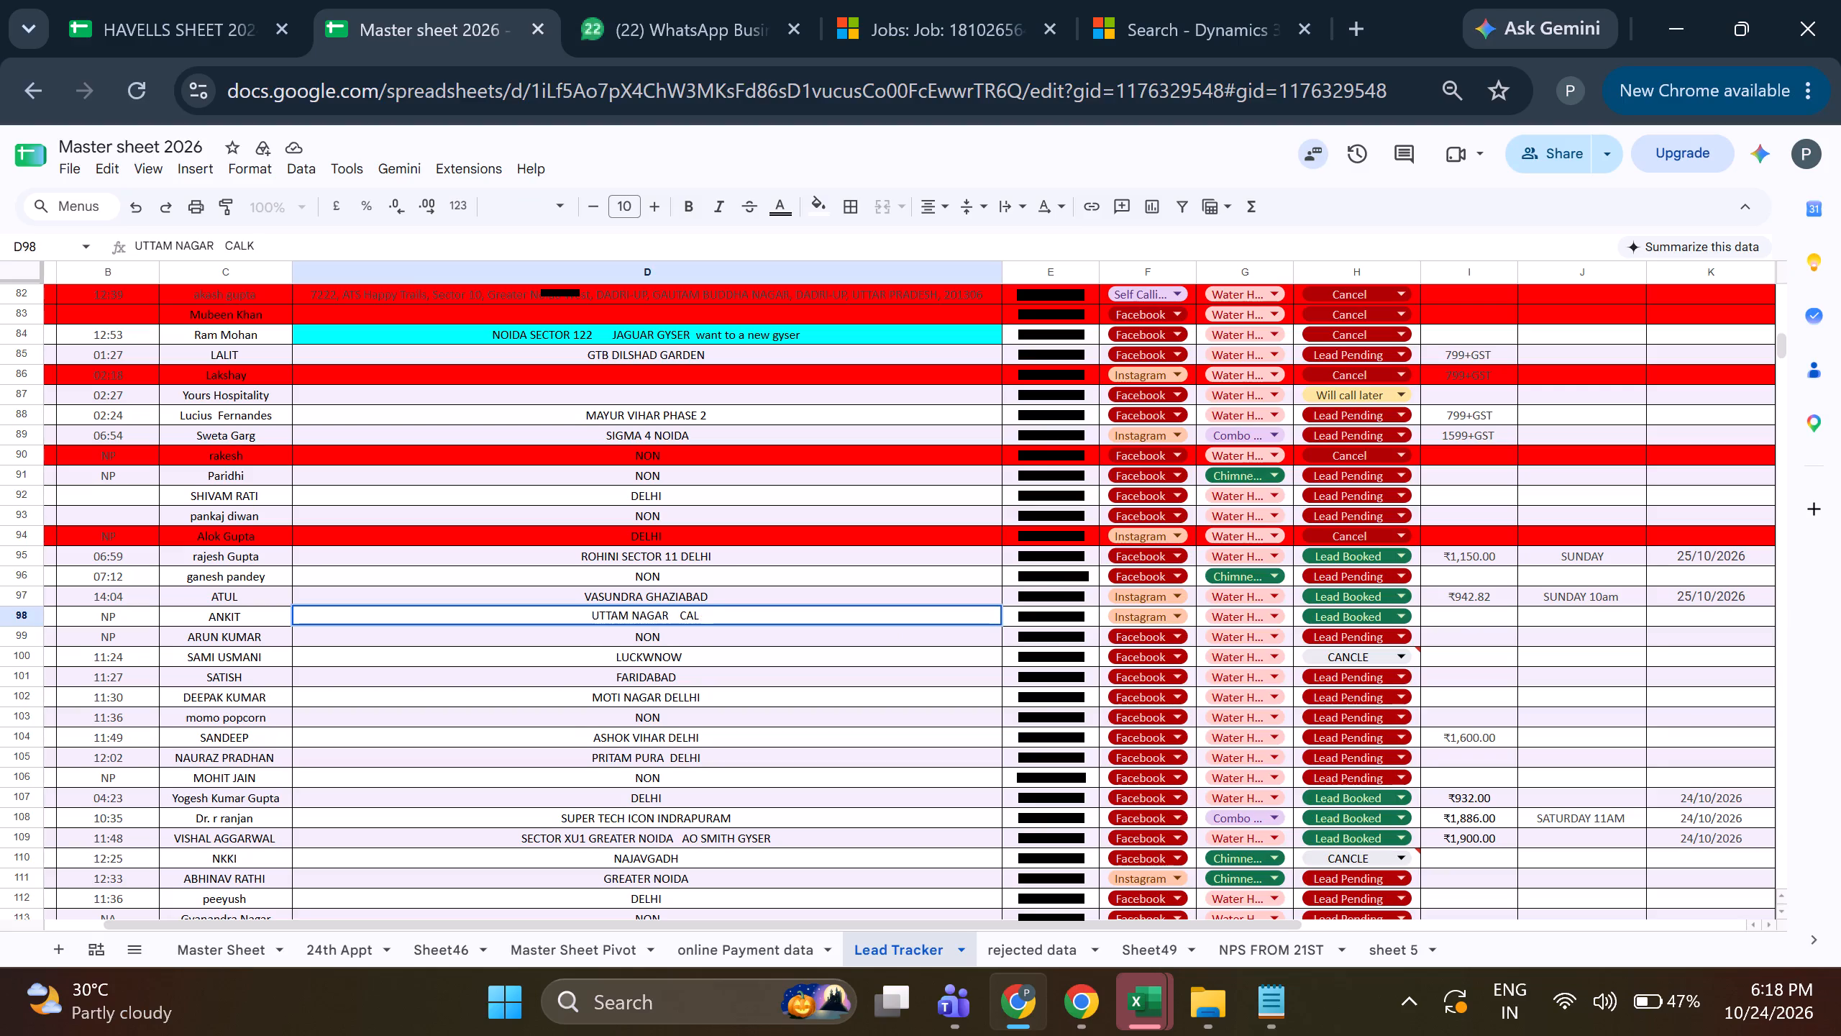
{"action": "type", "text": "L TOMMO"}
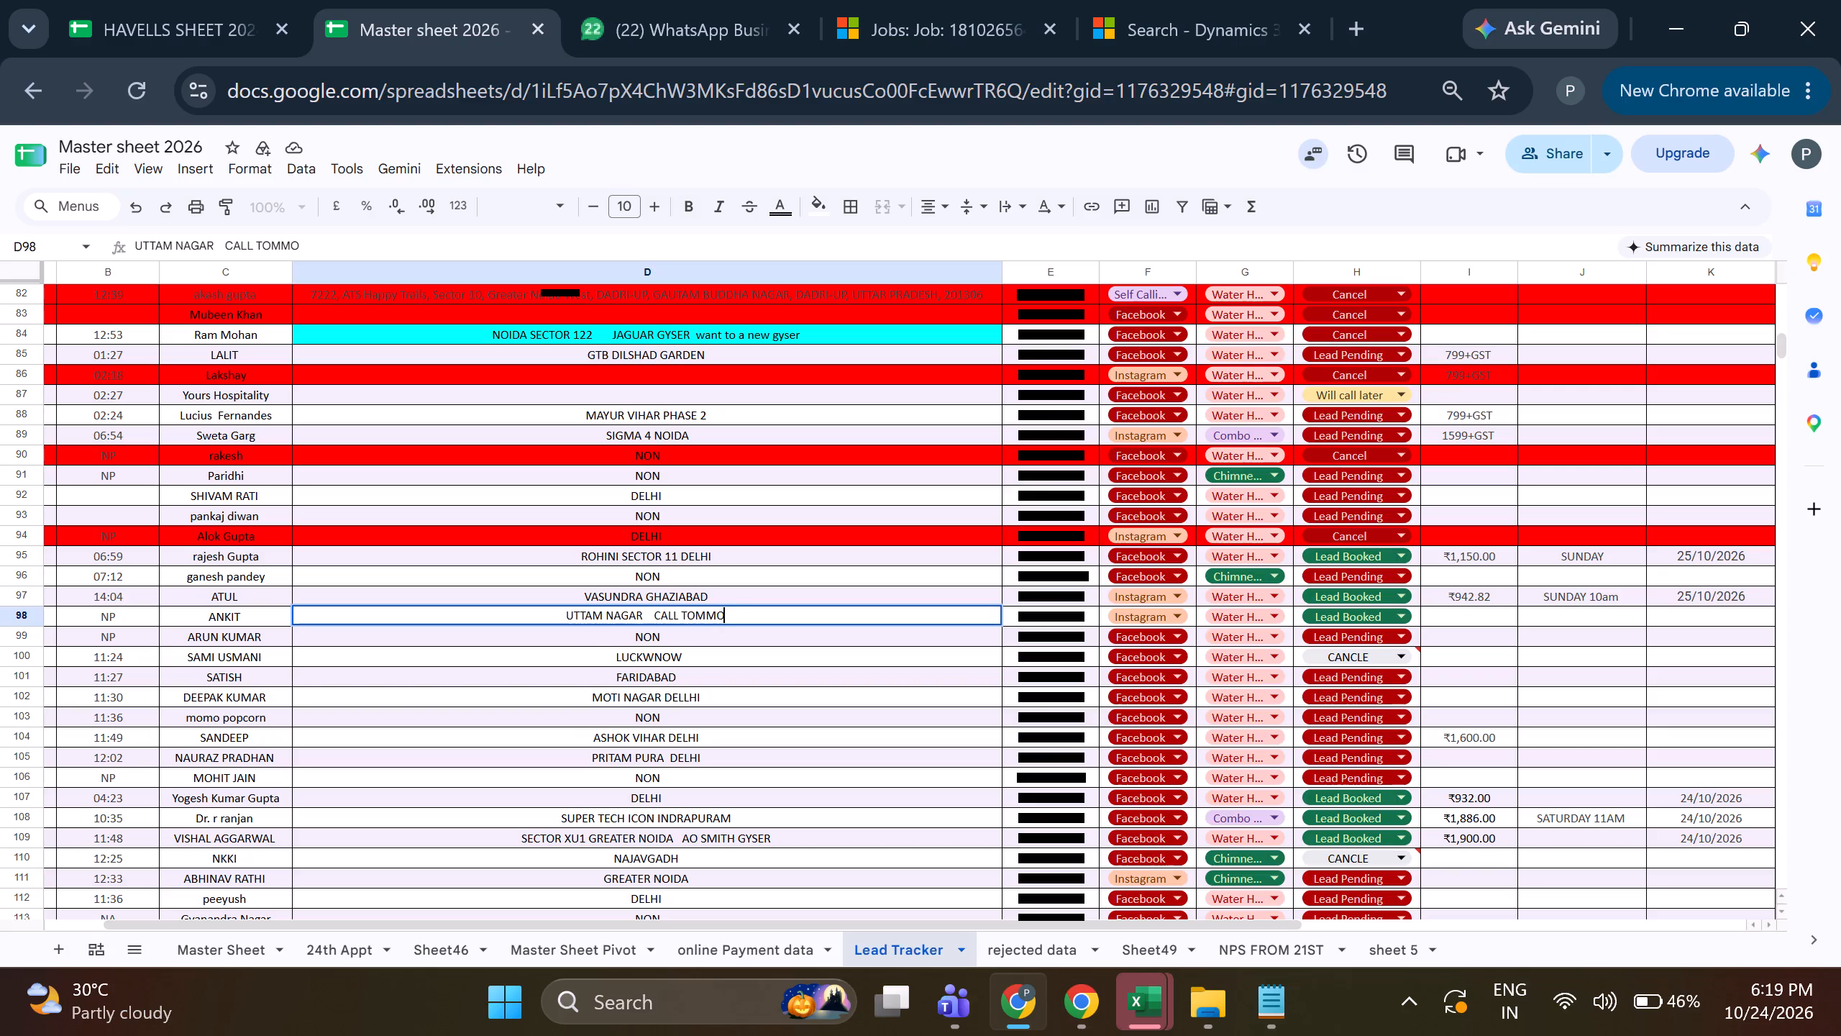
{"action": "key", "text": "BackSpace"}
{"action": "key", "text": "BackSpace"}
{"action": "type", "text": "ORROW"}
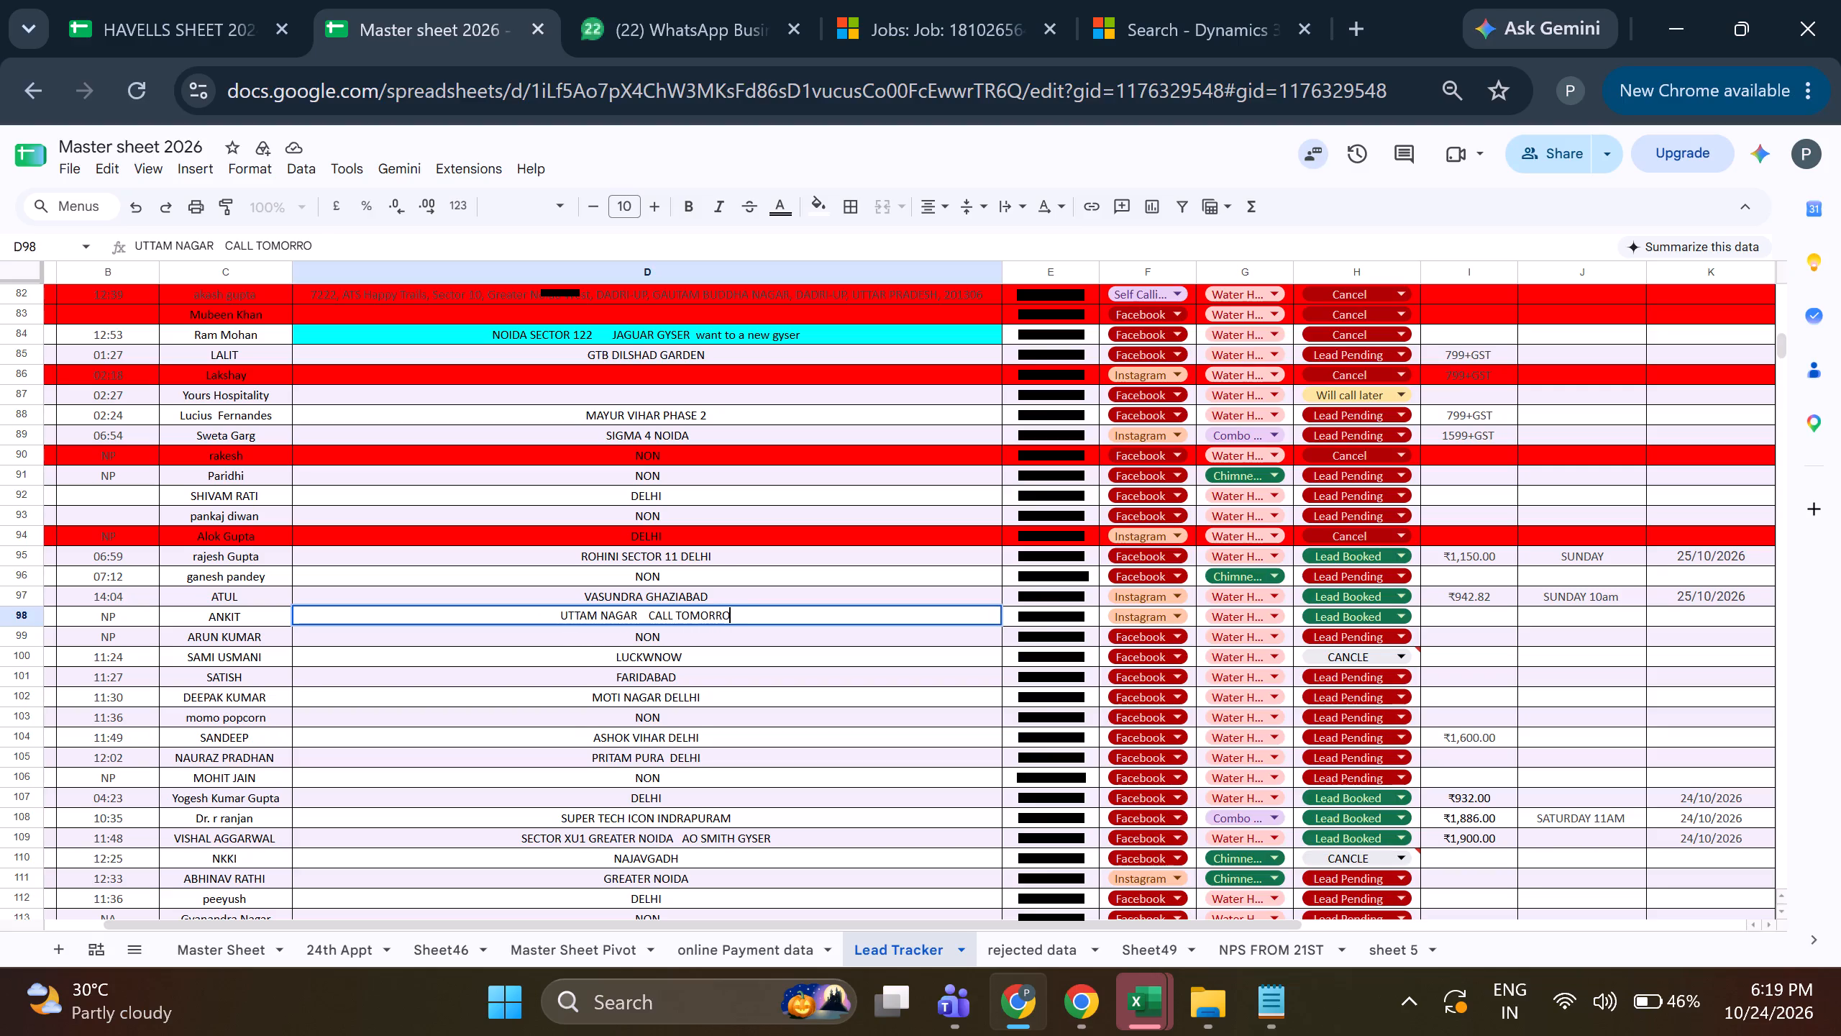
{"action": "key", "text": "space"}
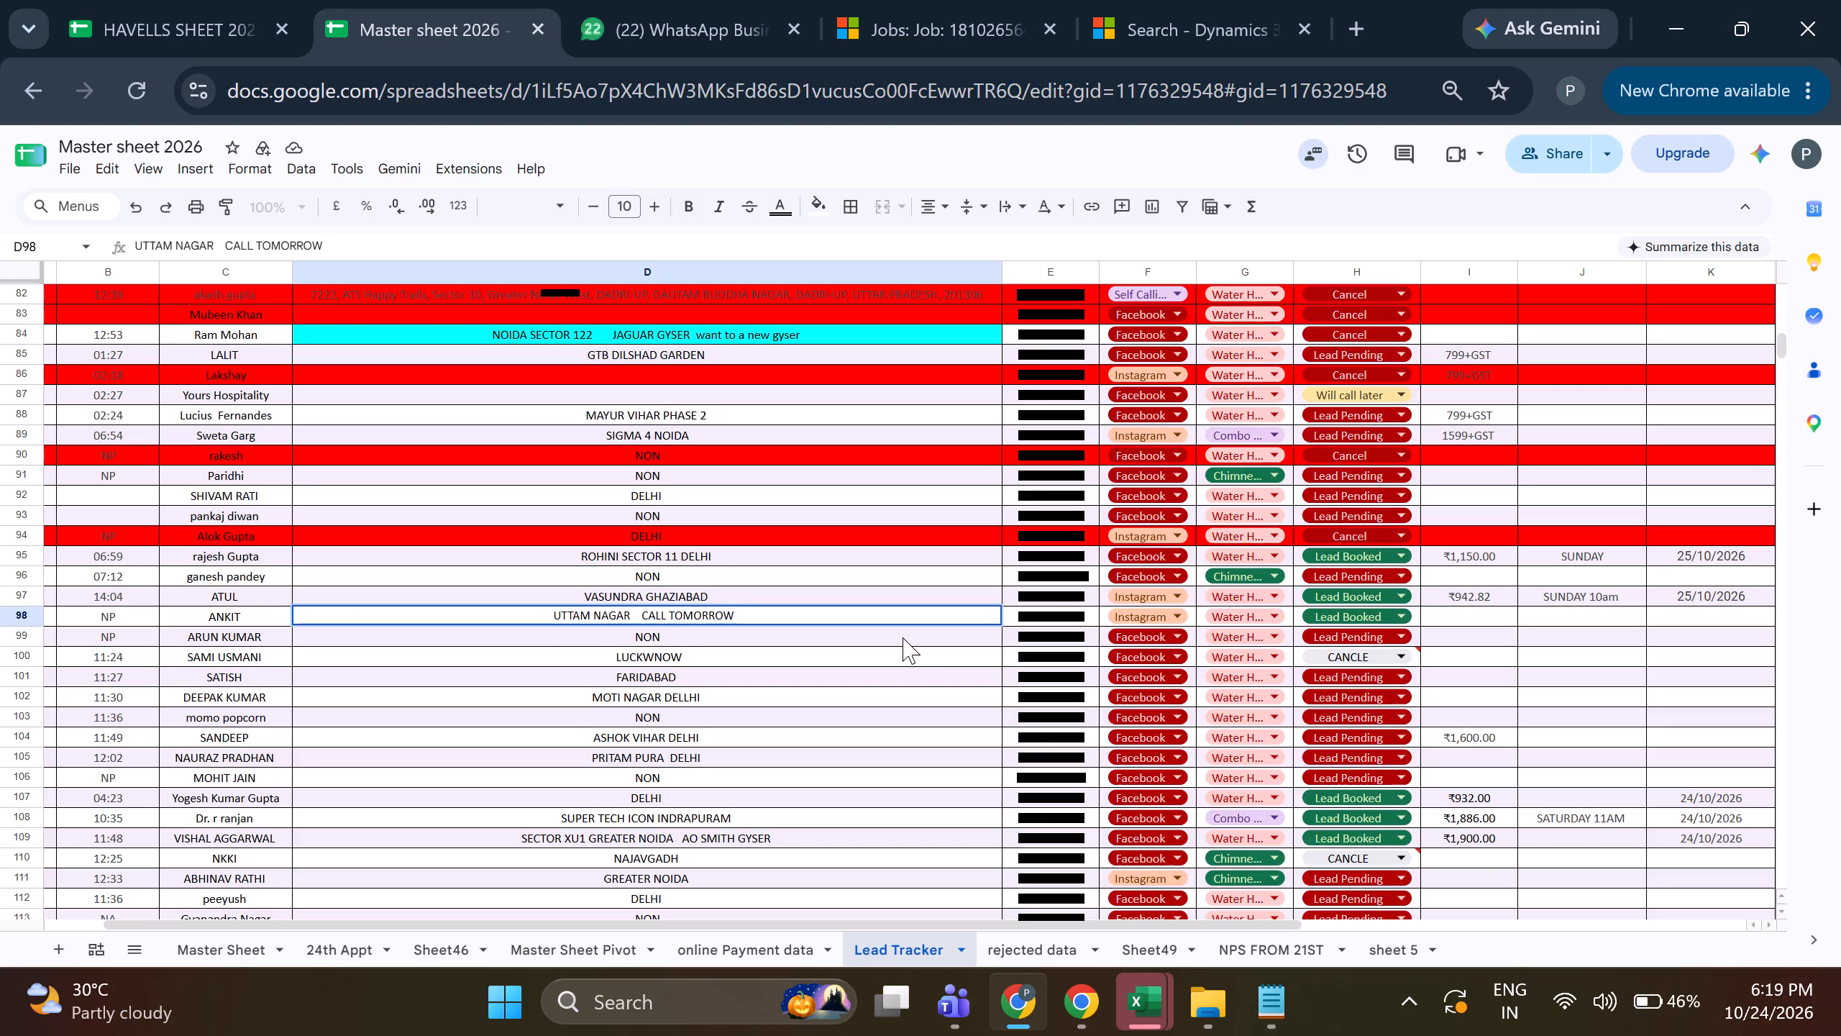
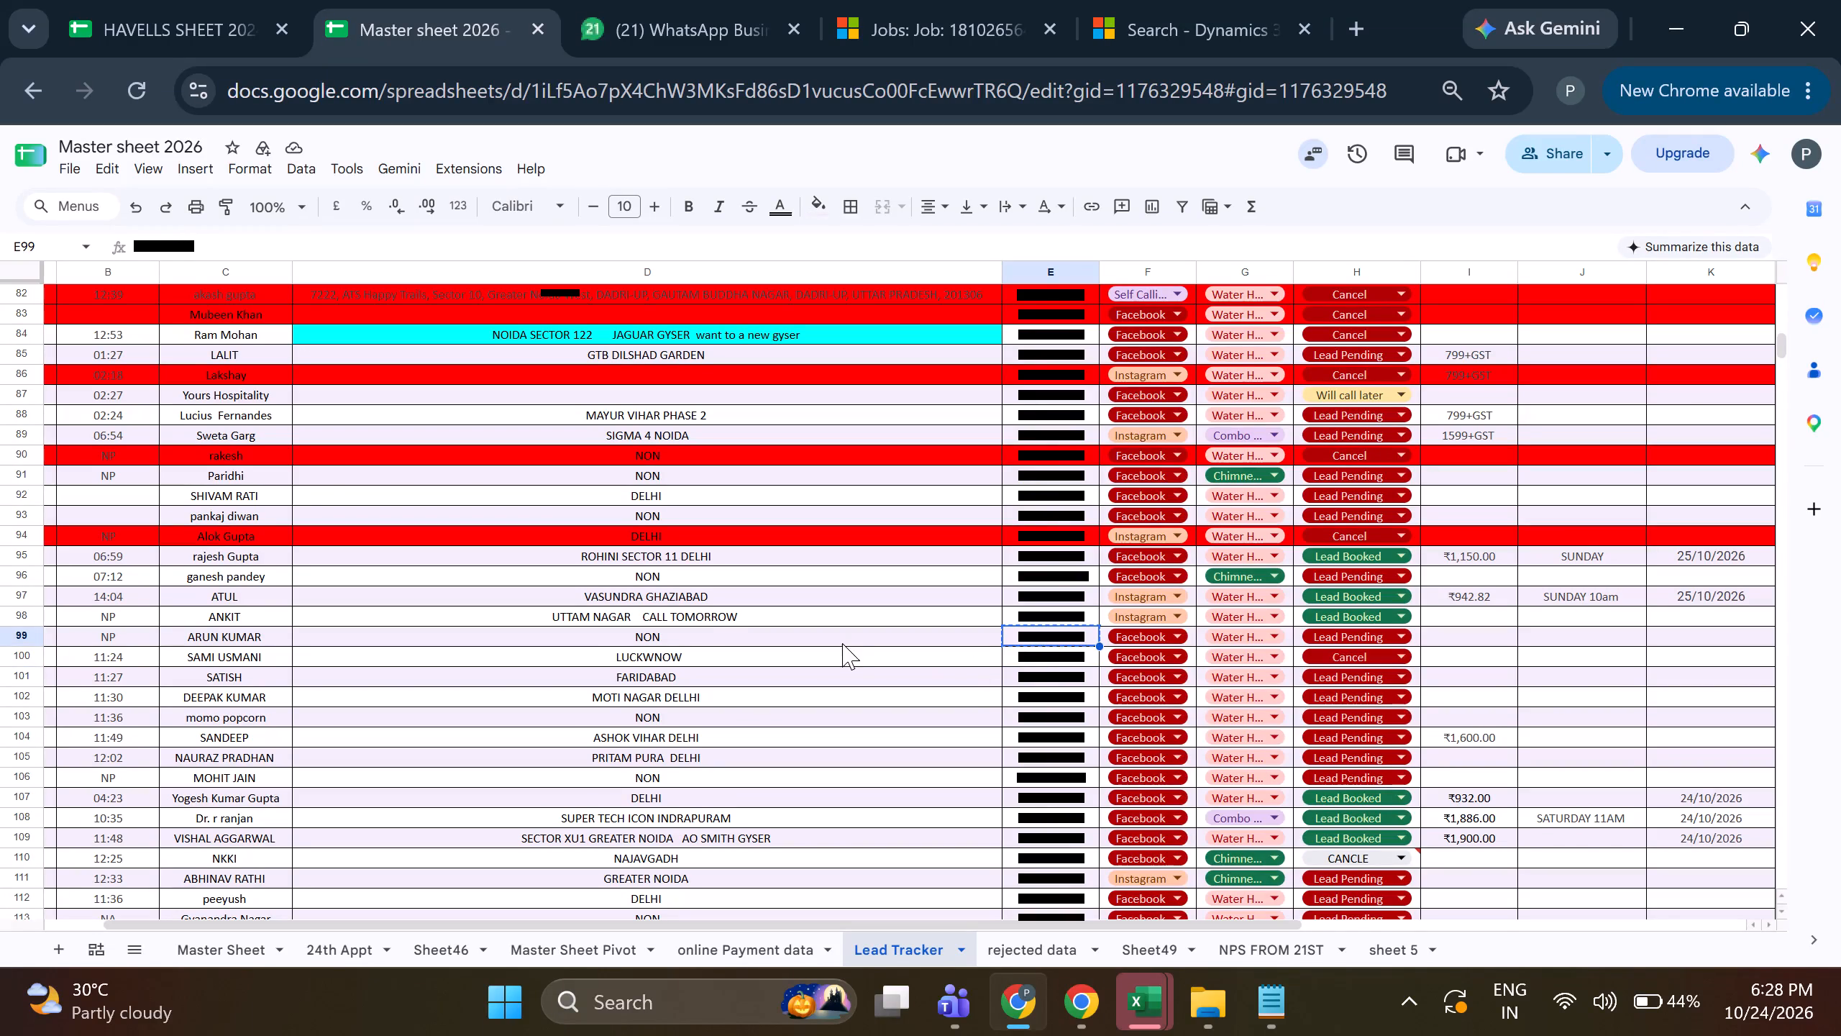
Highlight the row 98 location cell, UTTAM NAGAR CALL TOMORROW, with a yellow fill.
{"action": "double_click", "coordinate": [844, 637]}
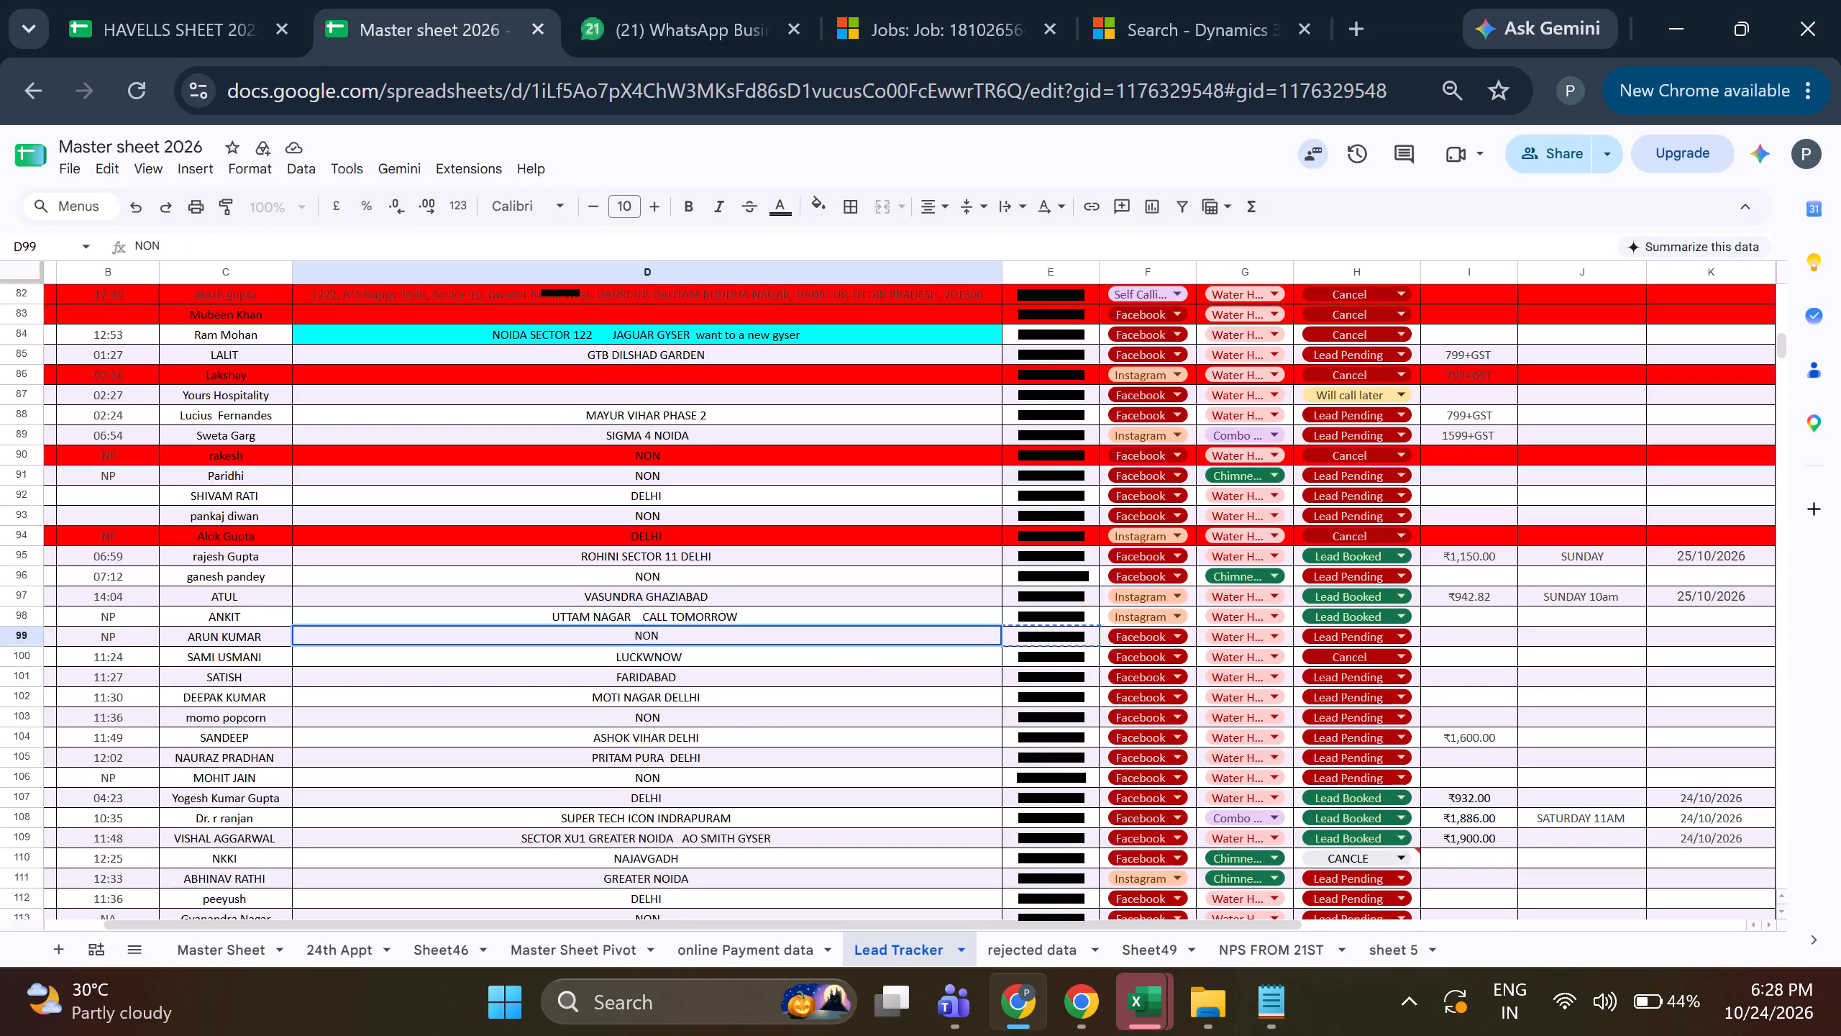
{"action": "key", "text": "space"}
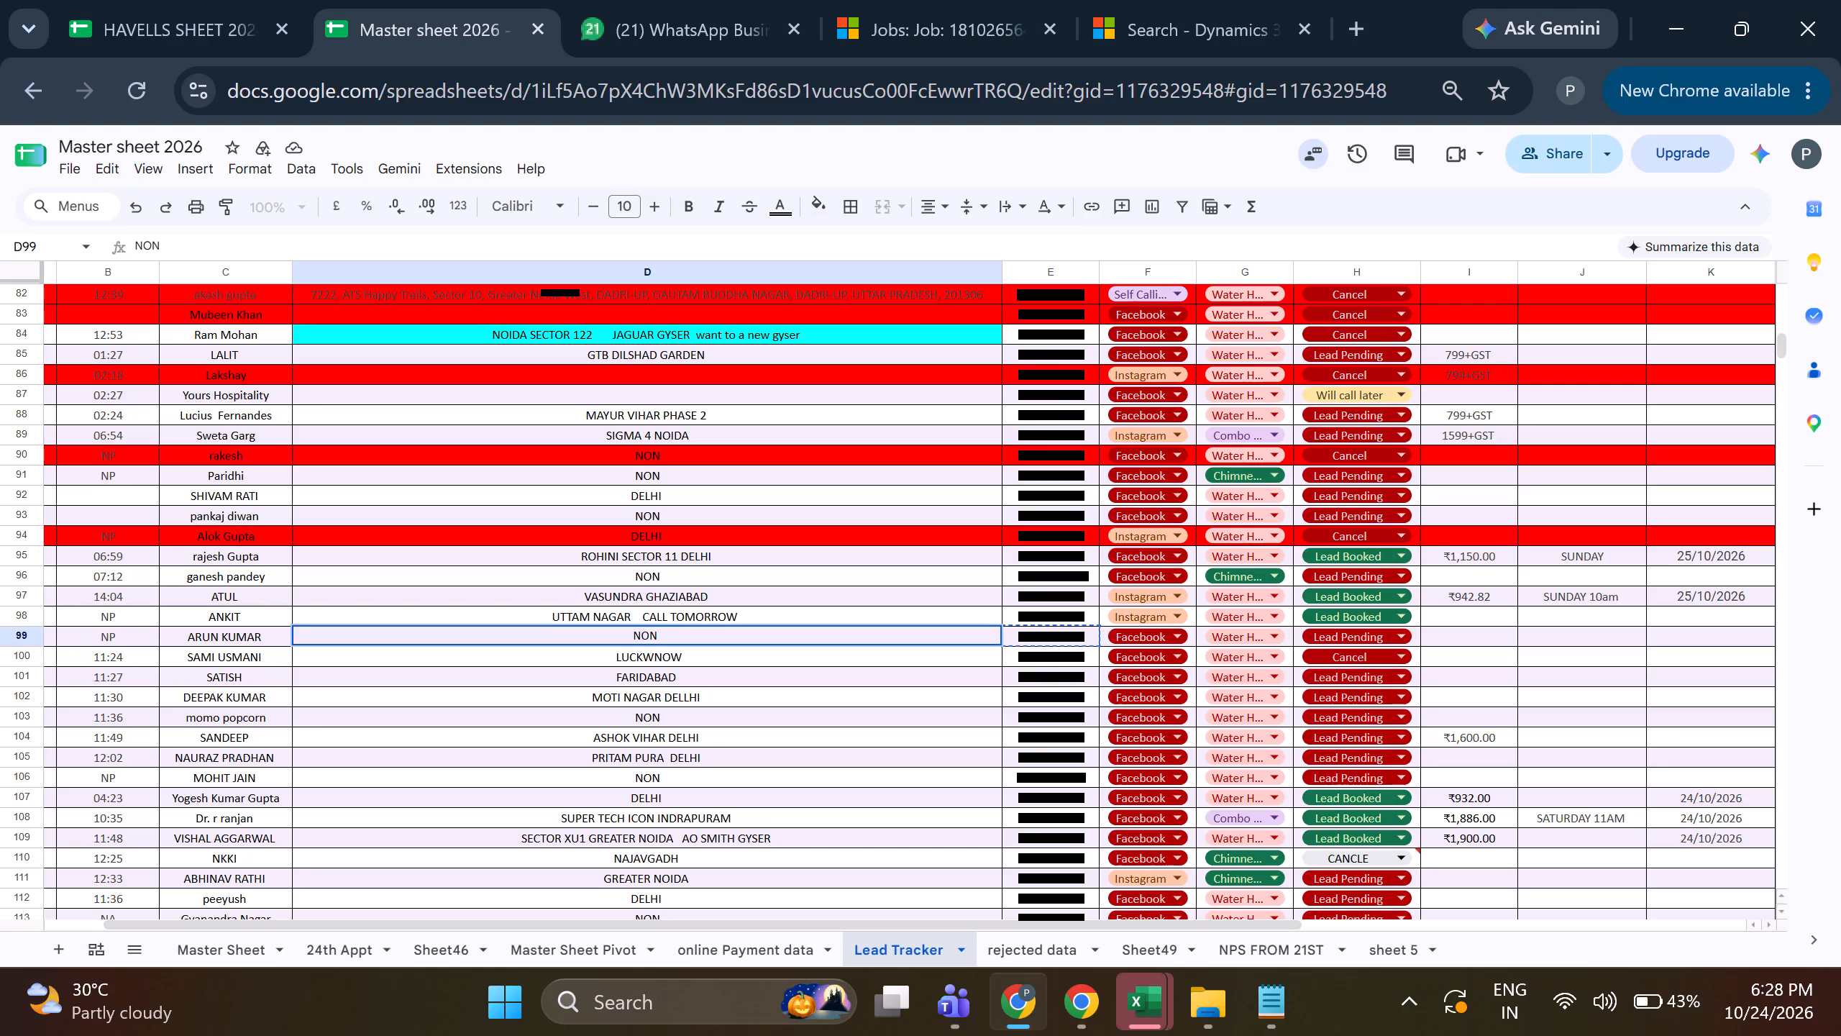
{"action": "left_click", "coordinate": [887, 625]}
{"action": "left_click", "coordinate": [898, 619]}
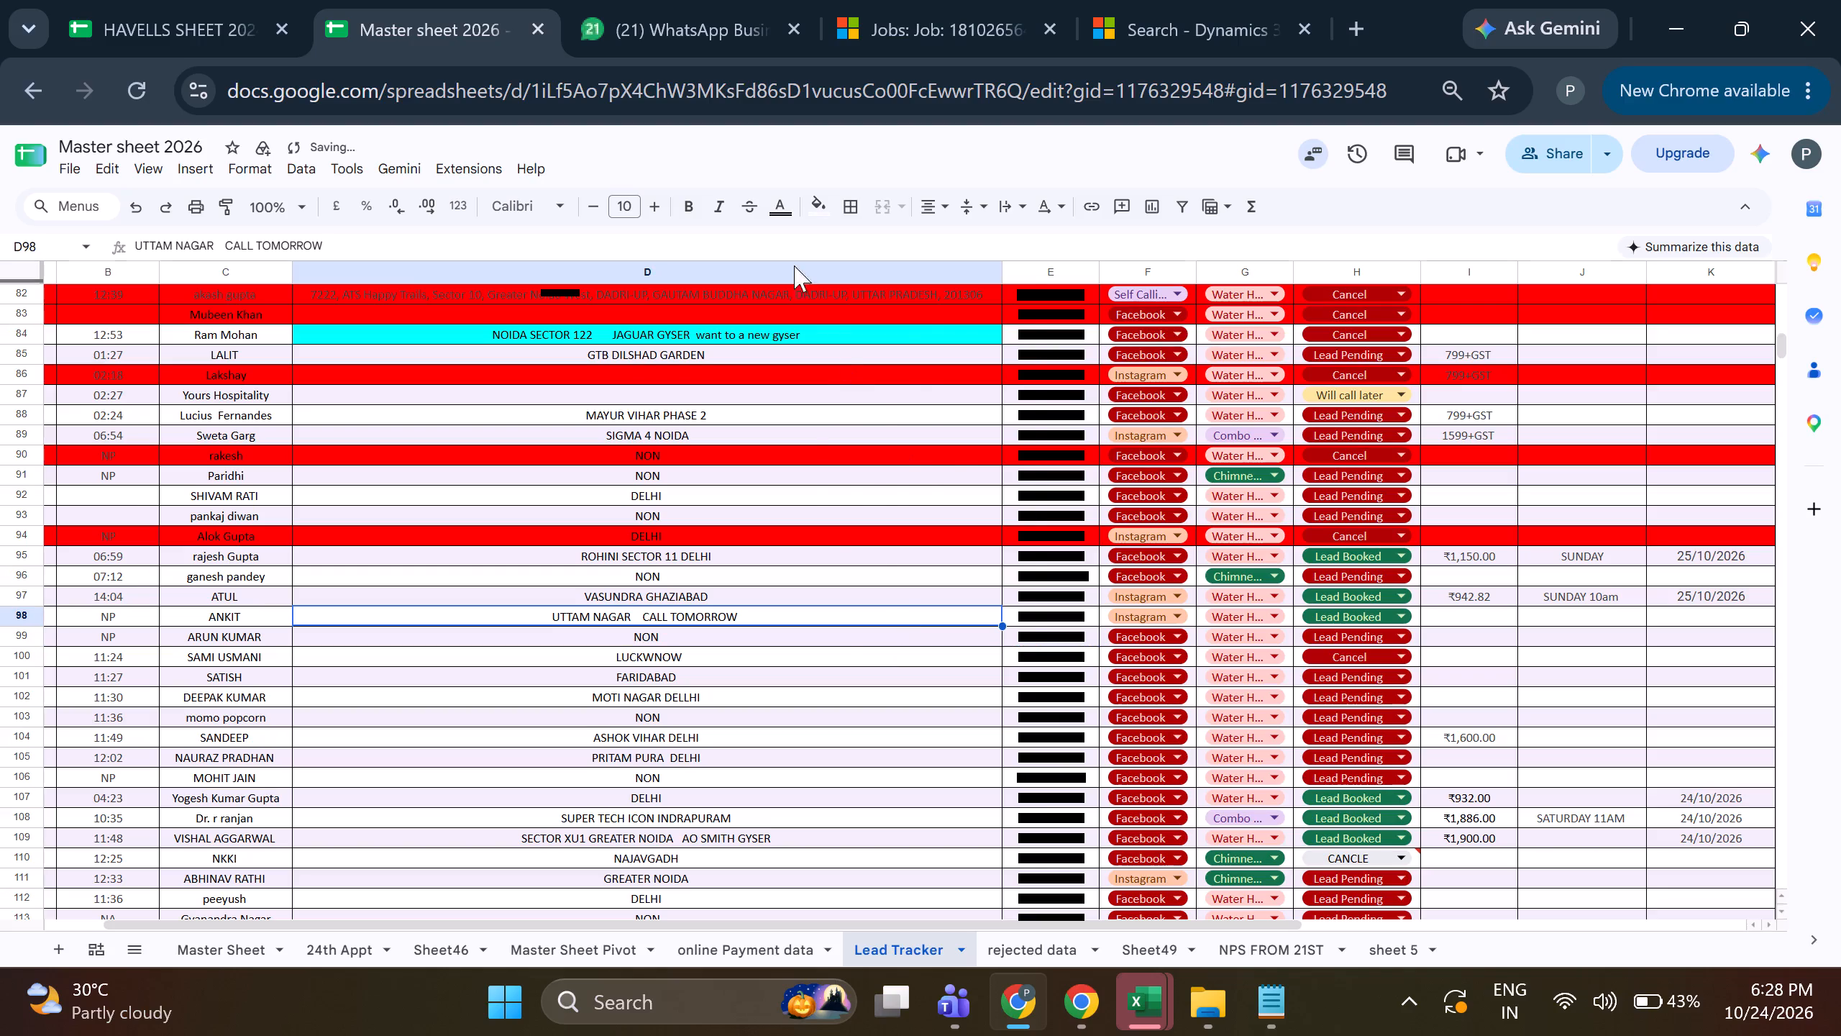
{"action": "left_click", "coordinate": [807, 209]}
{"action": "left_click", "coordinate": [890, 295]}
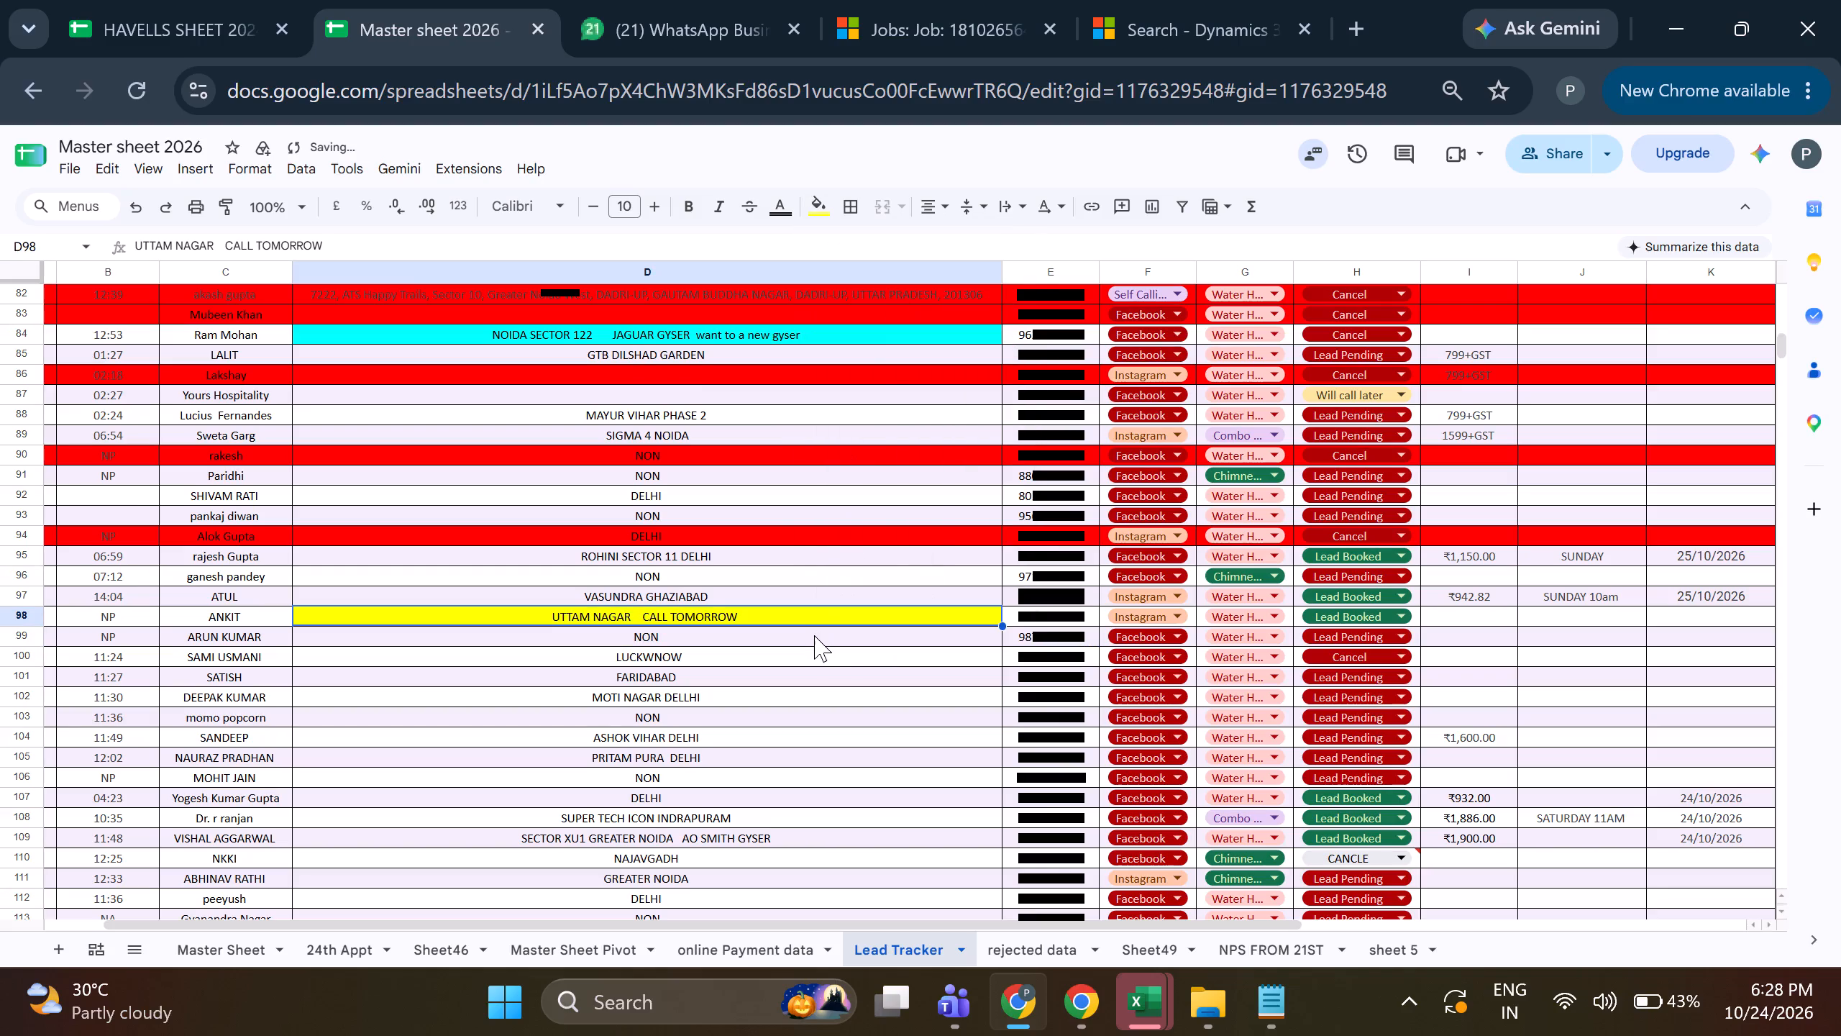
Examine the outer columns of the Lead Tracker through to column P, from the header row down to the latest leads.
{"action": "left_click", "coordinate": [814, 635]}
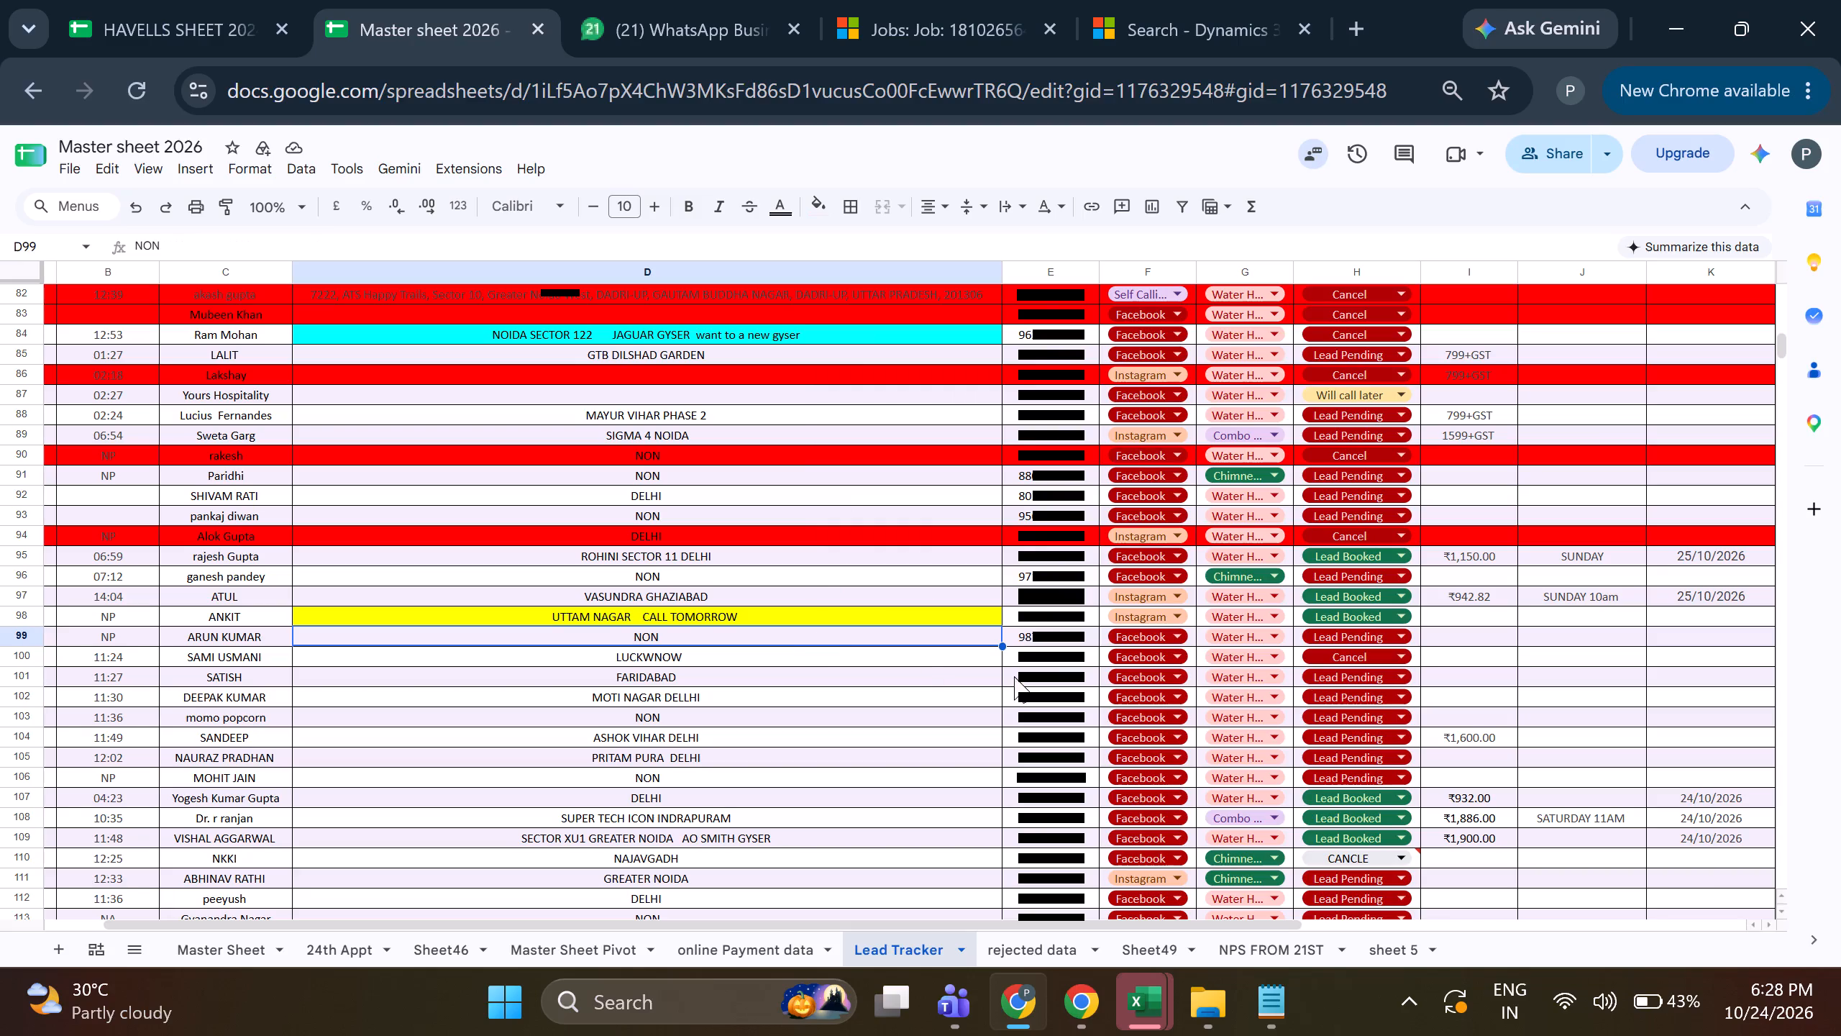
{"action": "left_click", "coordinate": [1429, 644]}
{"action": "key", "text": "Right"}
{"action": "key", "text": "Right"}
{"action": "key", "text": "Right"}
{"action": "key", "text": "Right"}
{"action": "key", "text": "Right"}
{"action": "key", "text": "Right"}
{"action": "key", "text": "Right"}
{"action": "key", "text": "Right"}
{"action": "key", "text": "Right"}
{"action": "key", "text": "Right"}
{"action": "key", "text": "Right"}
{"action": "key", "text": "Right"}
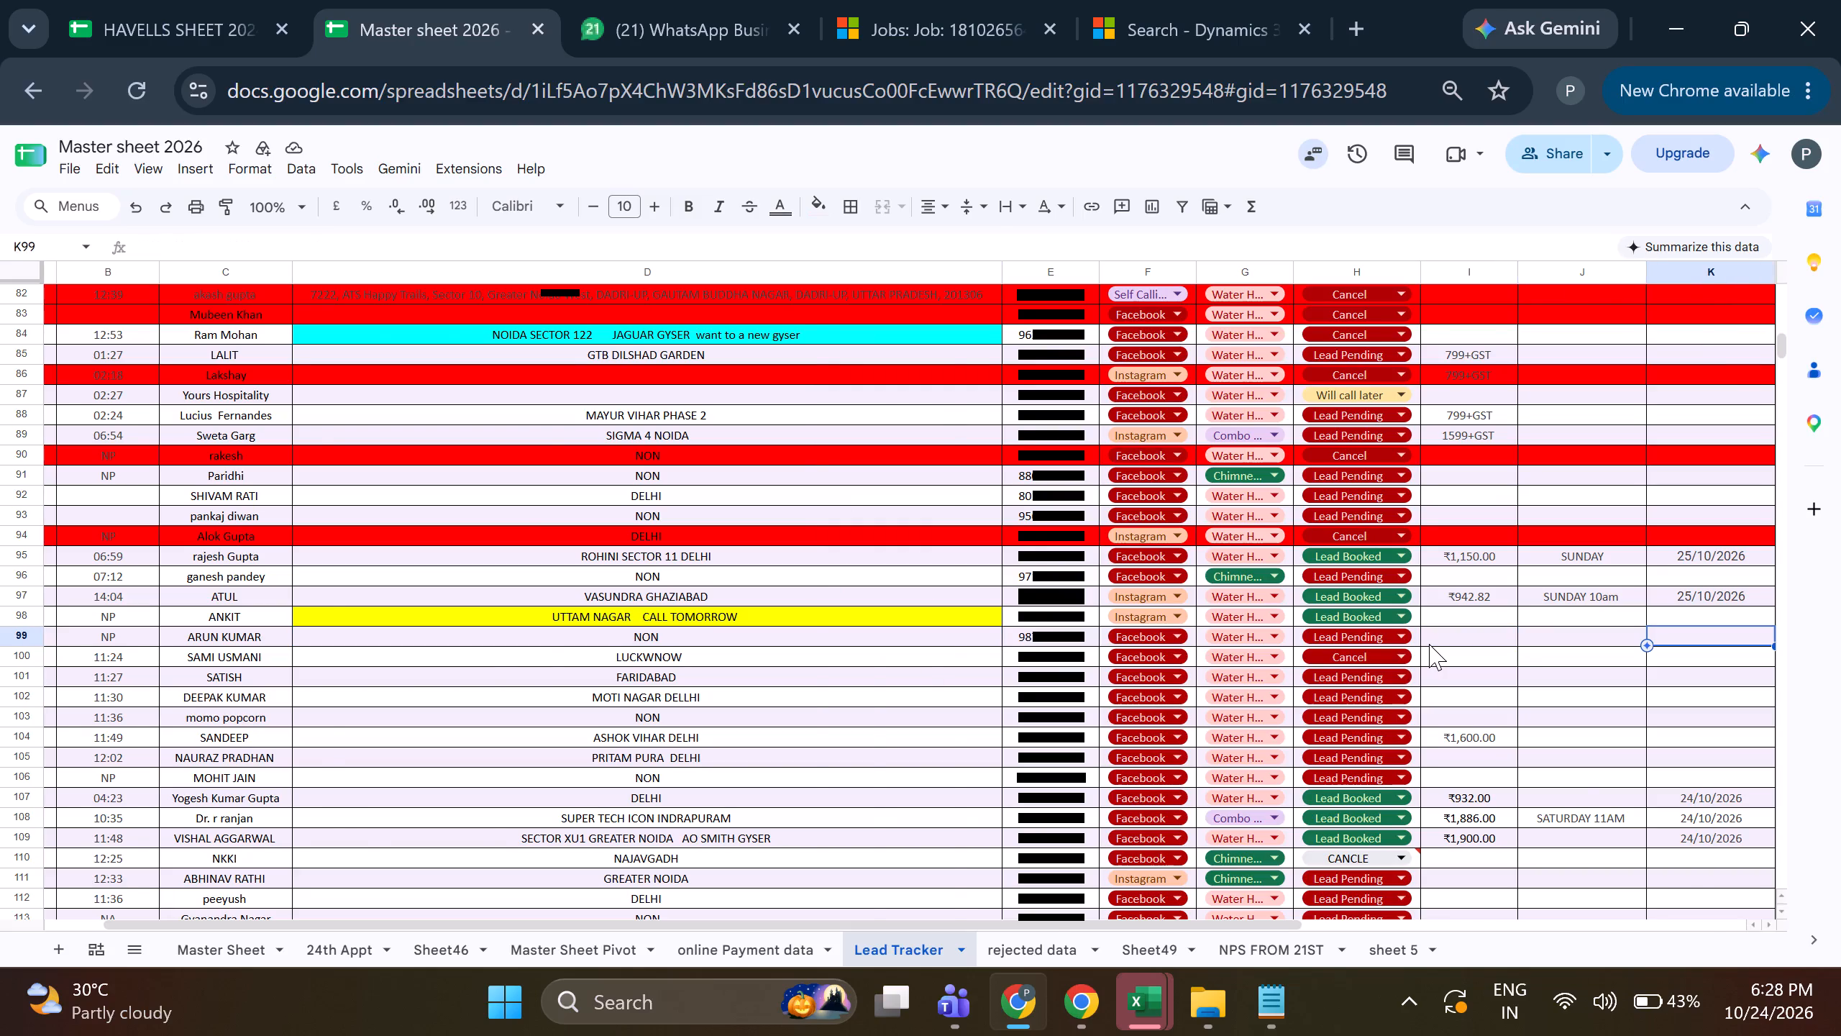
{"action": "scroll", "coordinate": [1429, 644], "scroll_direction": "up", "scroll_amount": 5}
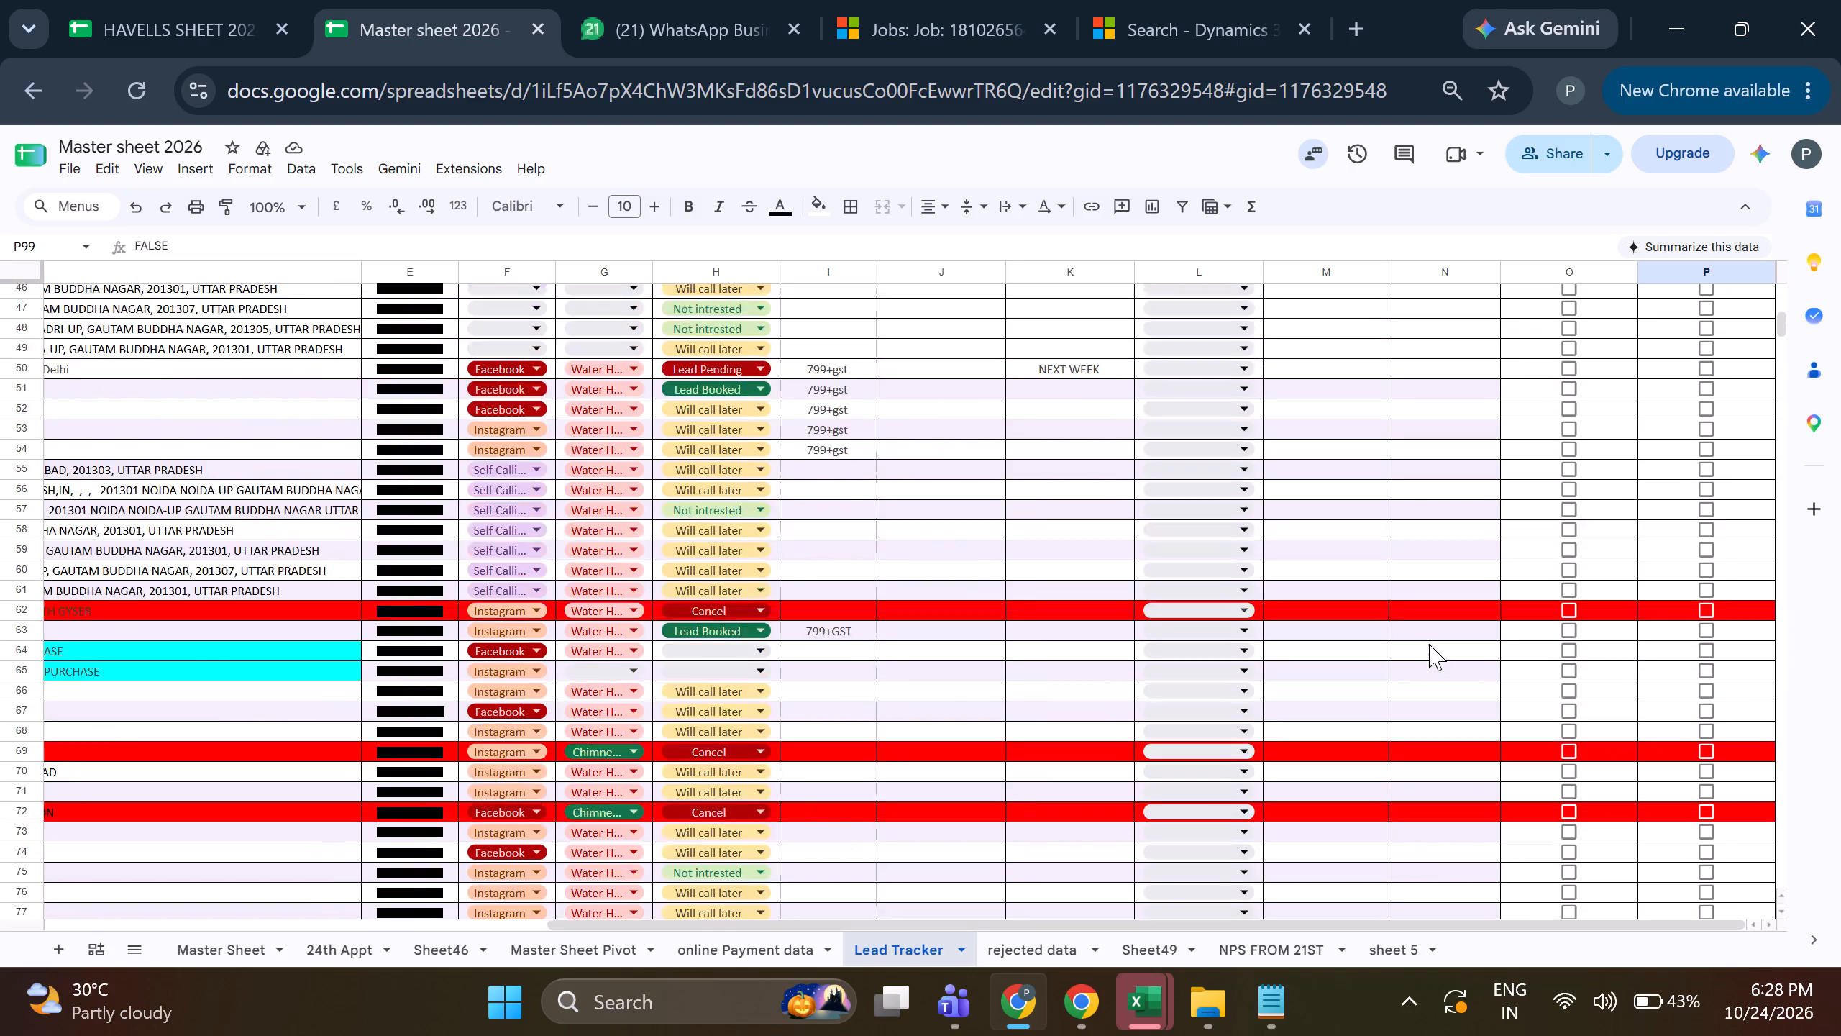
{"action": "scroll", "coordinate": [1429, 644], "scroll_direction": "up", "scroll_amount": 14}
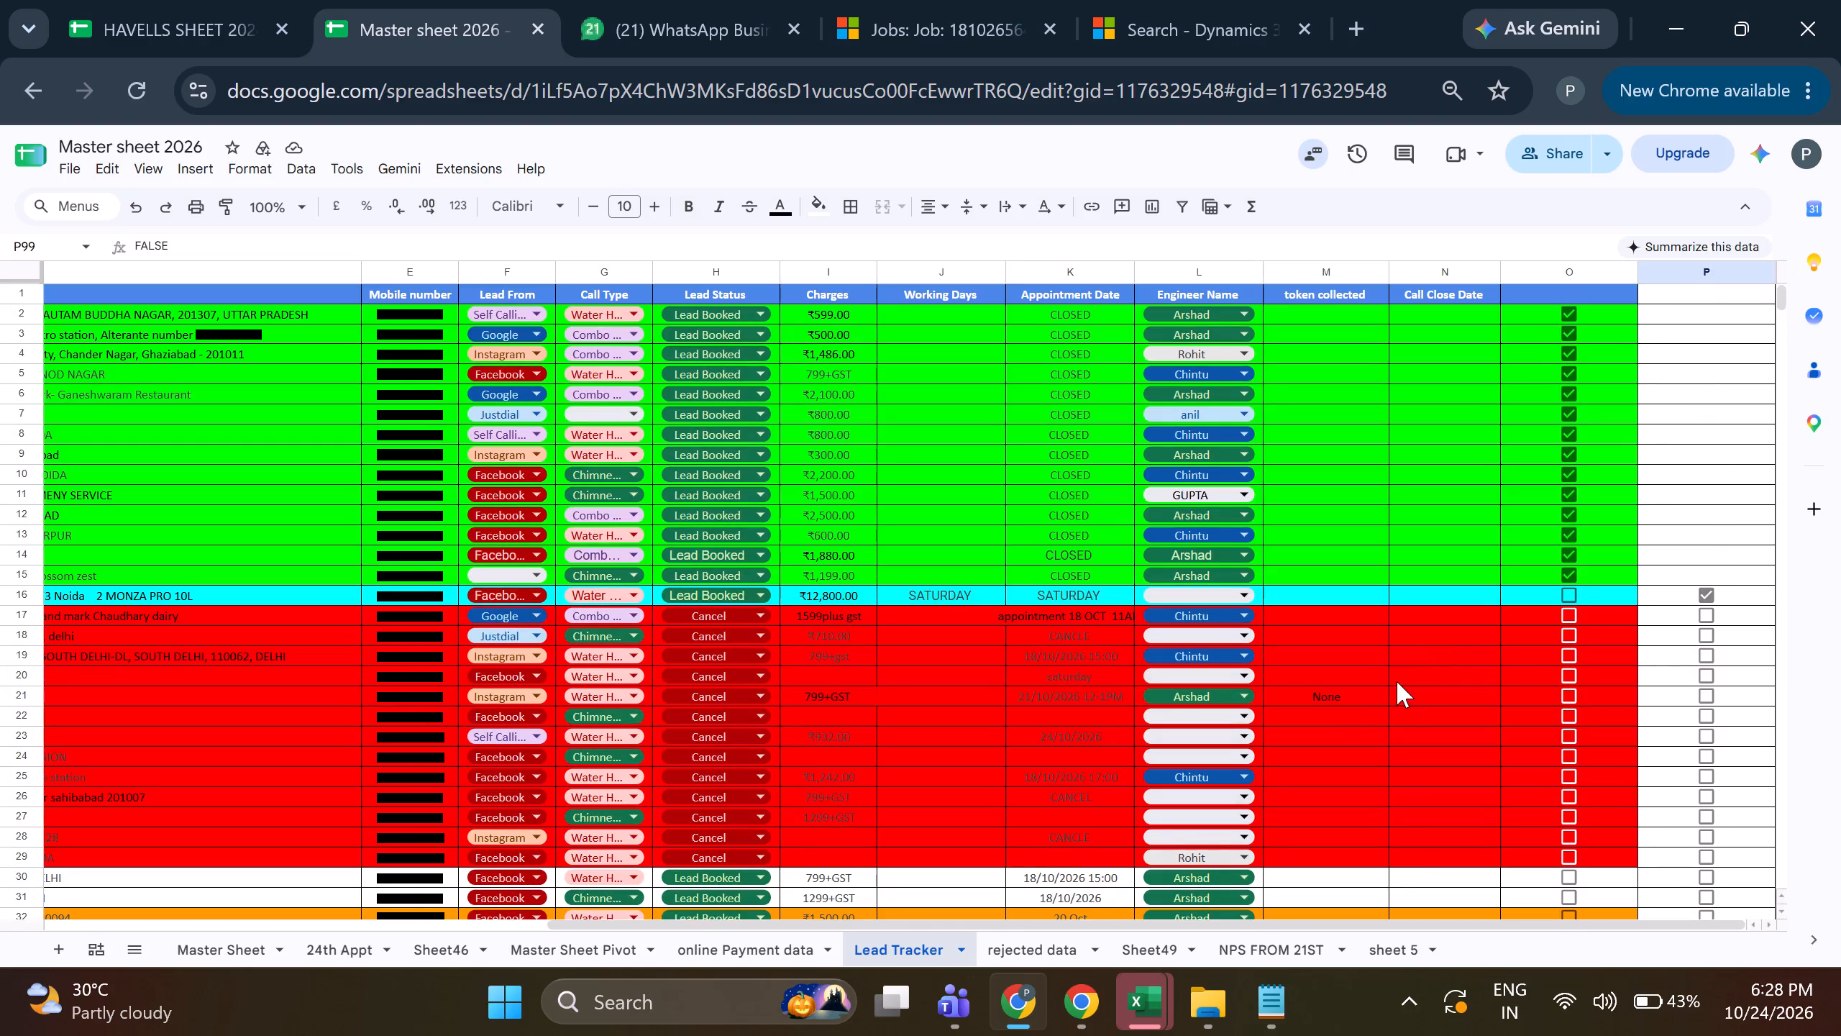
{"action": "scroll", "coordinate": [1330, 732], "scroll_direction": "down", "scroll_amount": 17}
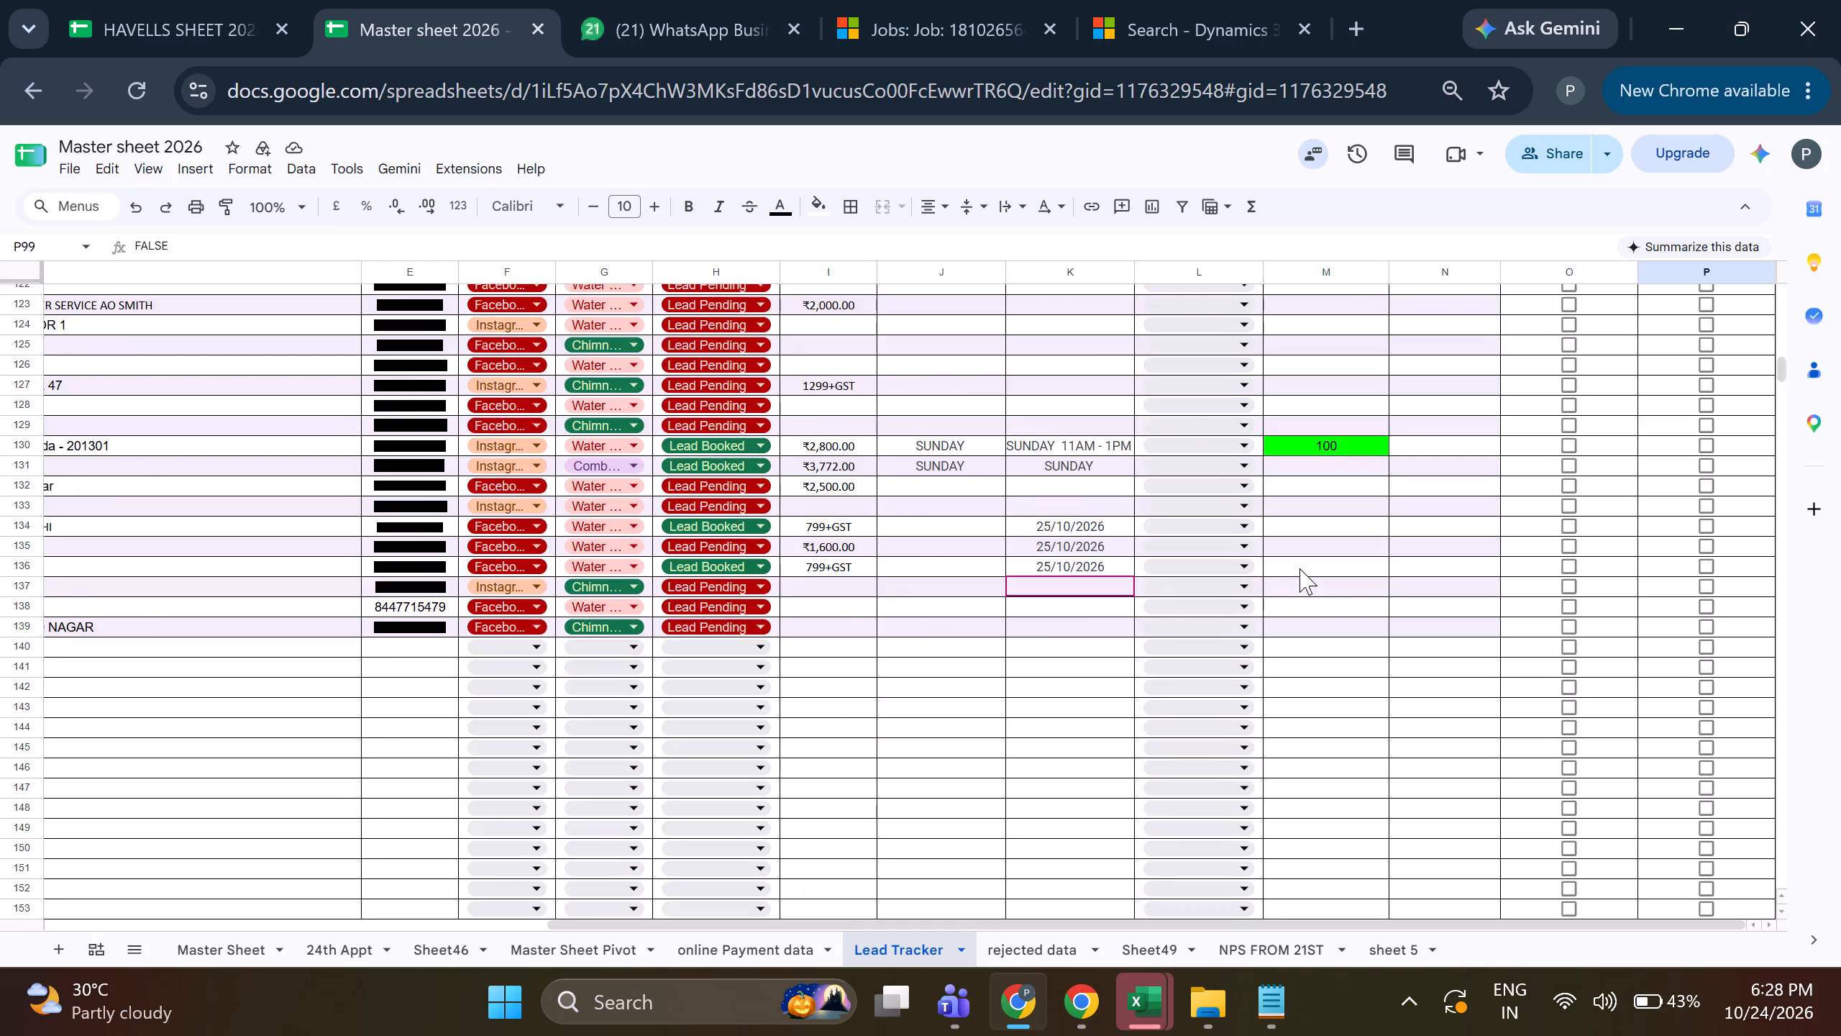
{"action": "scroll", "coordinate": [1299, 568], "scroll_direction": "up", "scroll_amount": 4}
{"action": "scroll", "coordinate": [1299, 568], "scroll_direction": "up", "scroll_amount": 18}
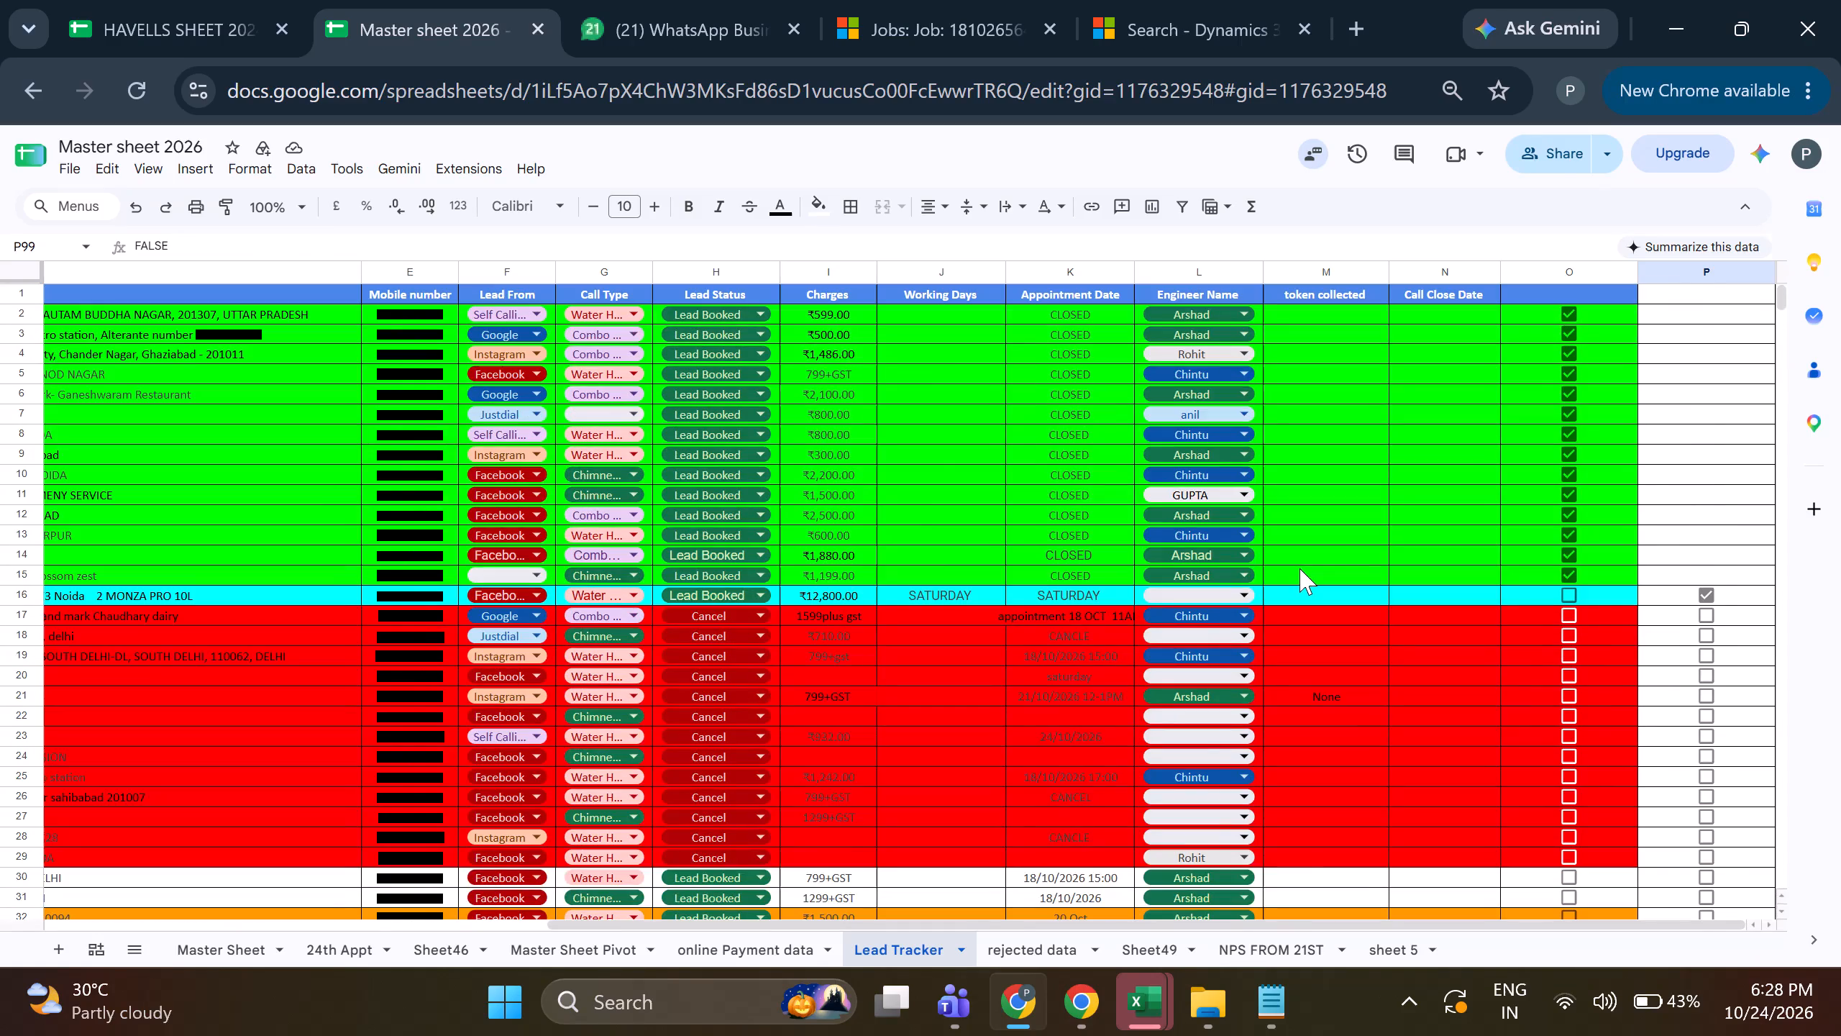
{"action": "scroll", "coordinate": [1299, 568], "scroll_direction": "up", "scroll_amount": 2}
Delete column P, headed "follow up by massege", from the Lead Tracker.
{"action": "left_click", "coordinate": [1657, 276]}
{"action": "right_click", "coordinate": [1657, 276]}
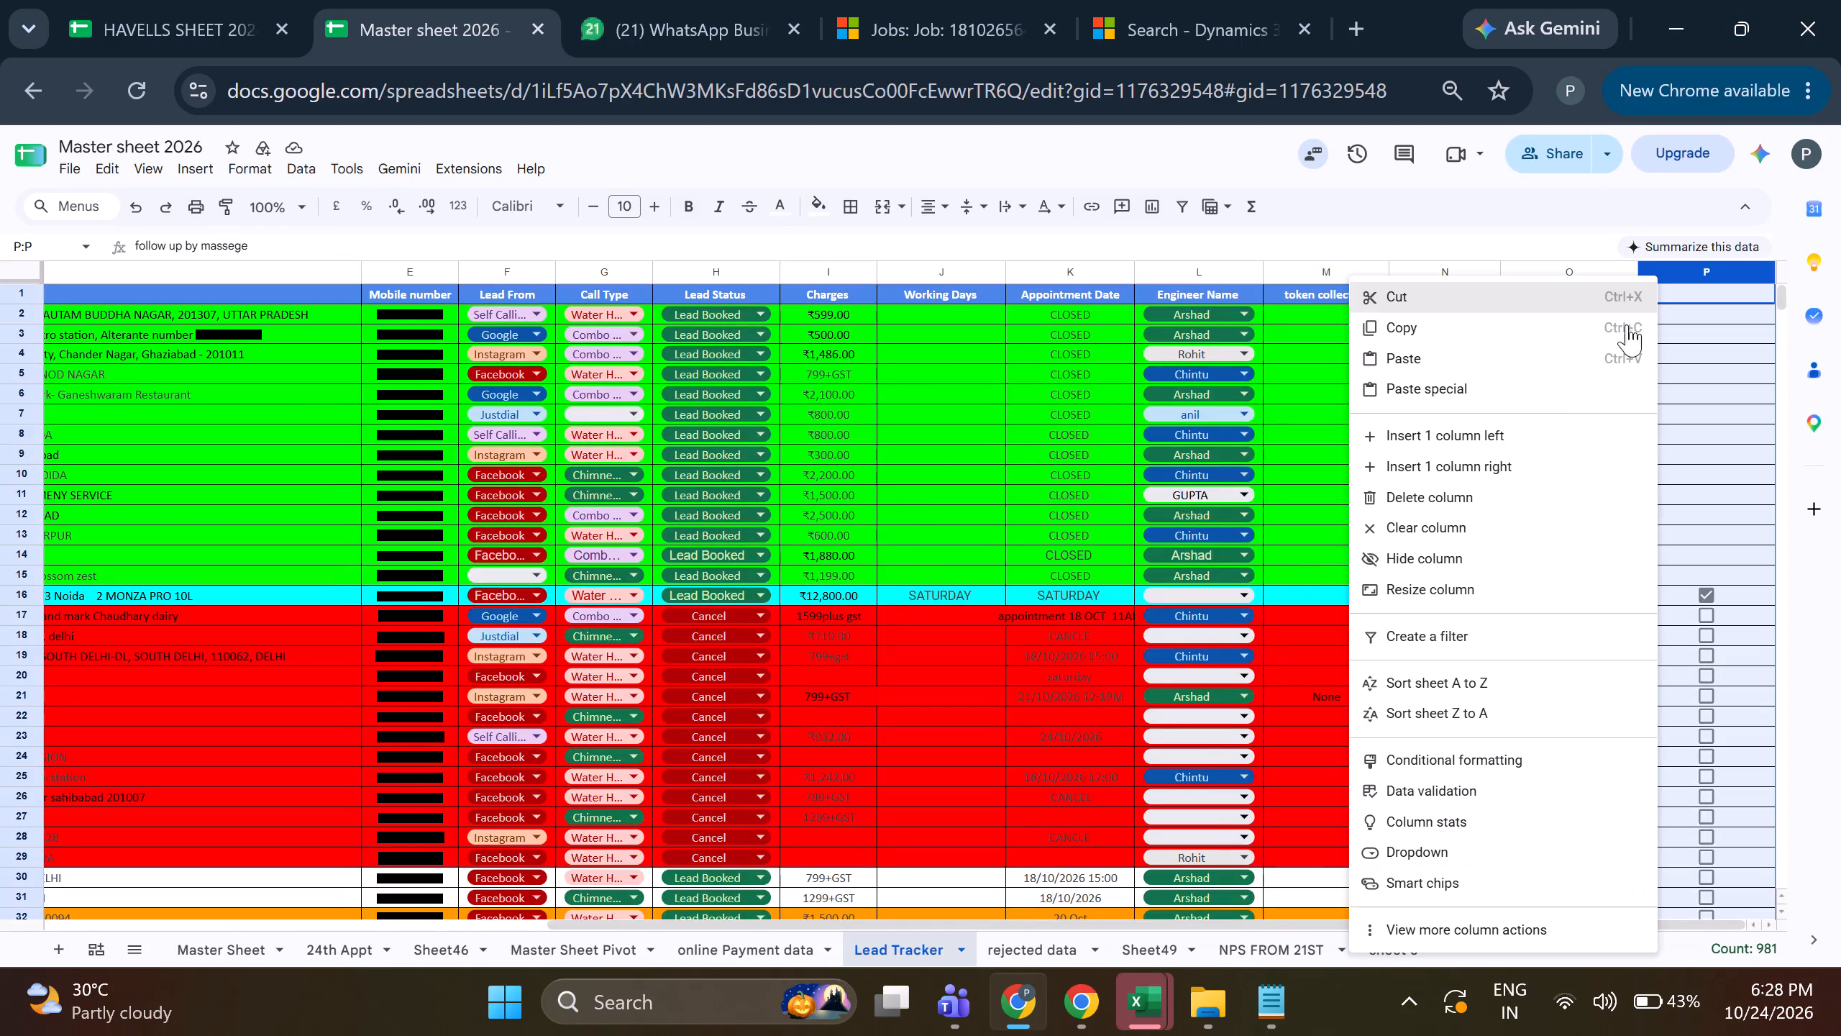
{"action": "left_click", "coordinate": [1454, 496]}
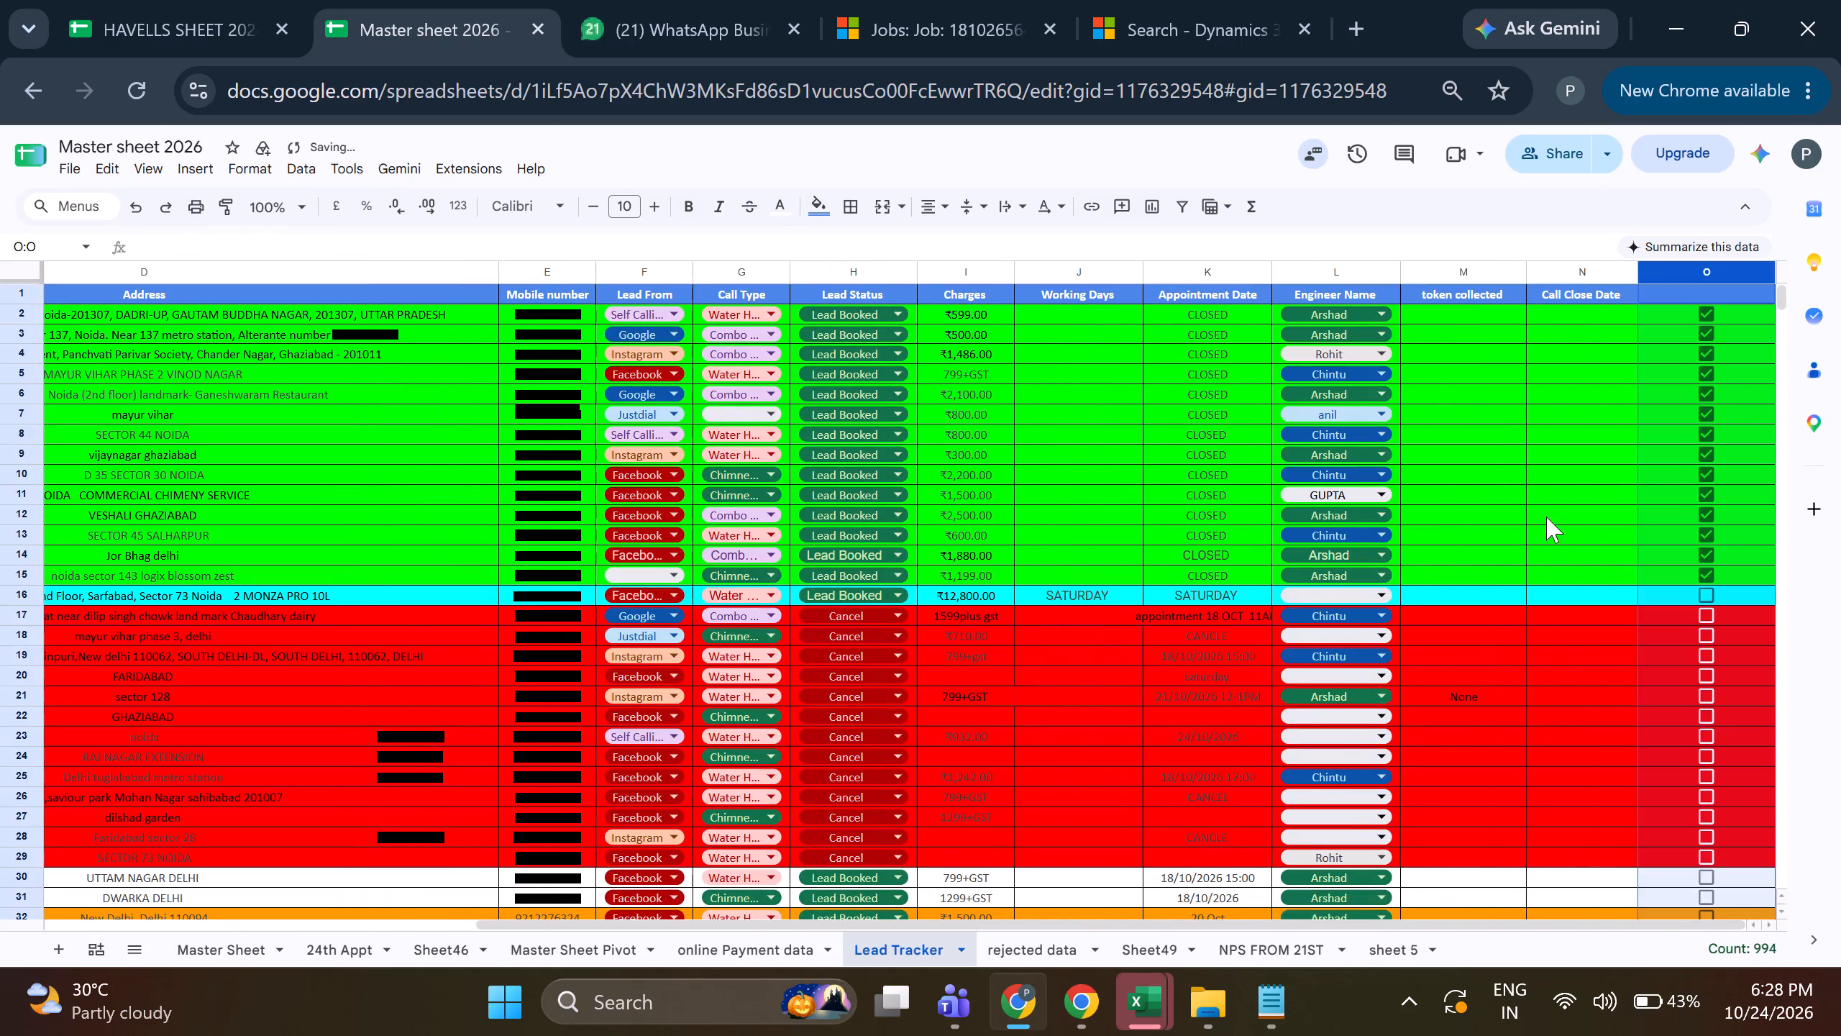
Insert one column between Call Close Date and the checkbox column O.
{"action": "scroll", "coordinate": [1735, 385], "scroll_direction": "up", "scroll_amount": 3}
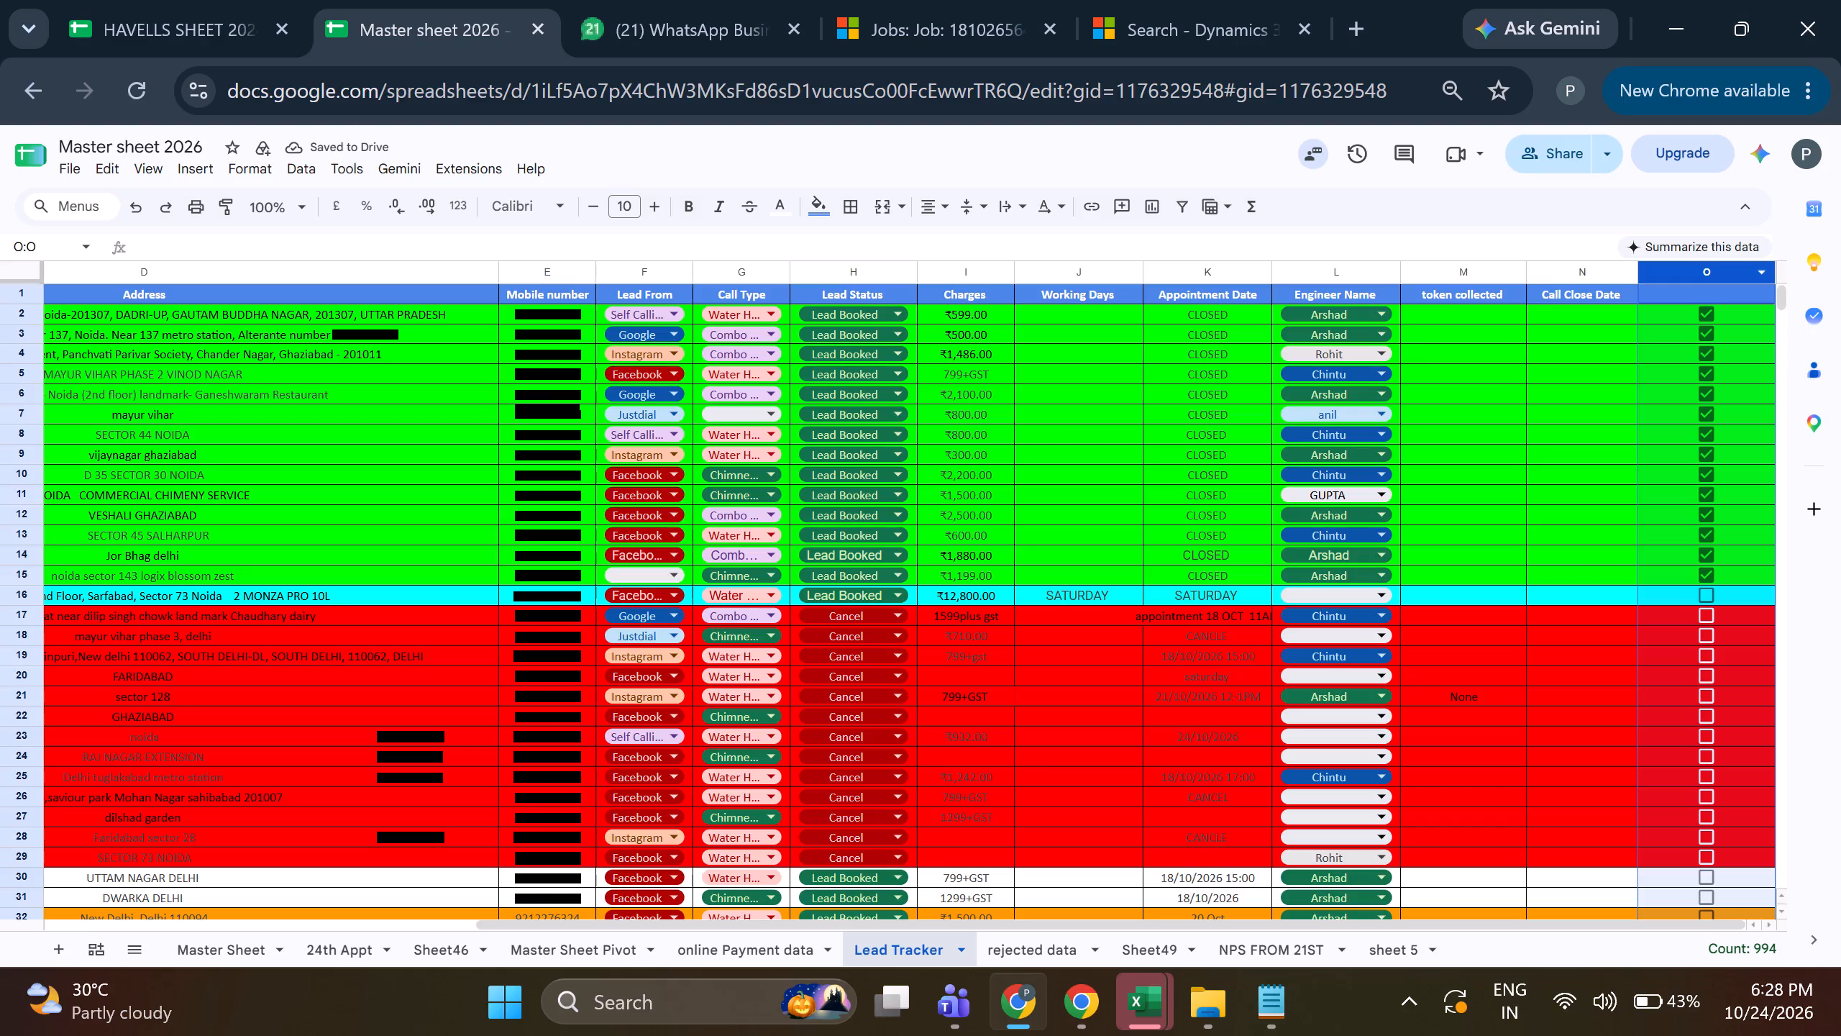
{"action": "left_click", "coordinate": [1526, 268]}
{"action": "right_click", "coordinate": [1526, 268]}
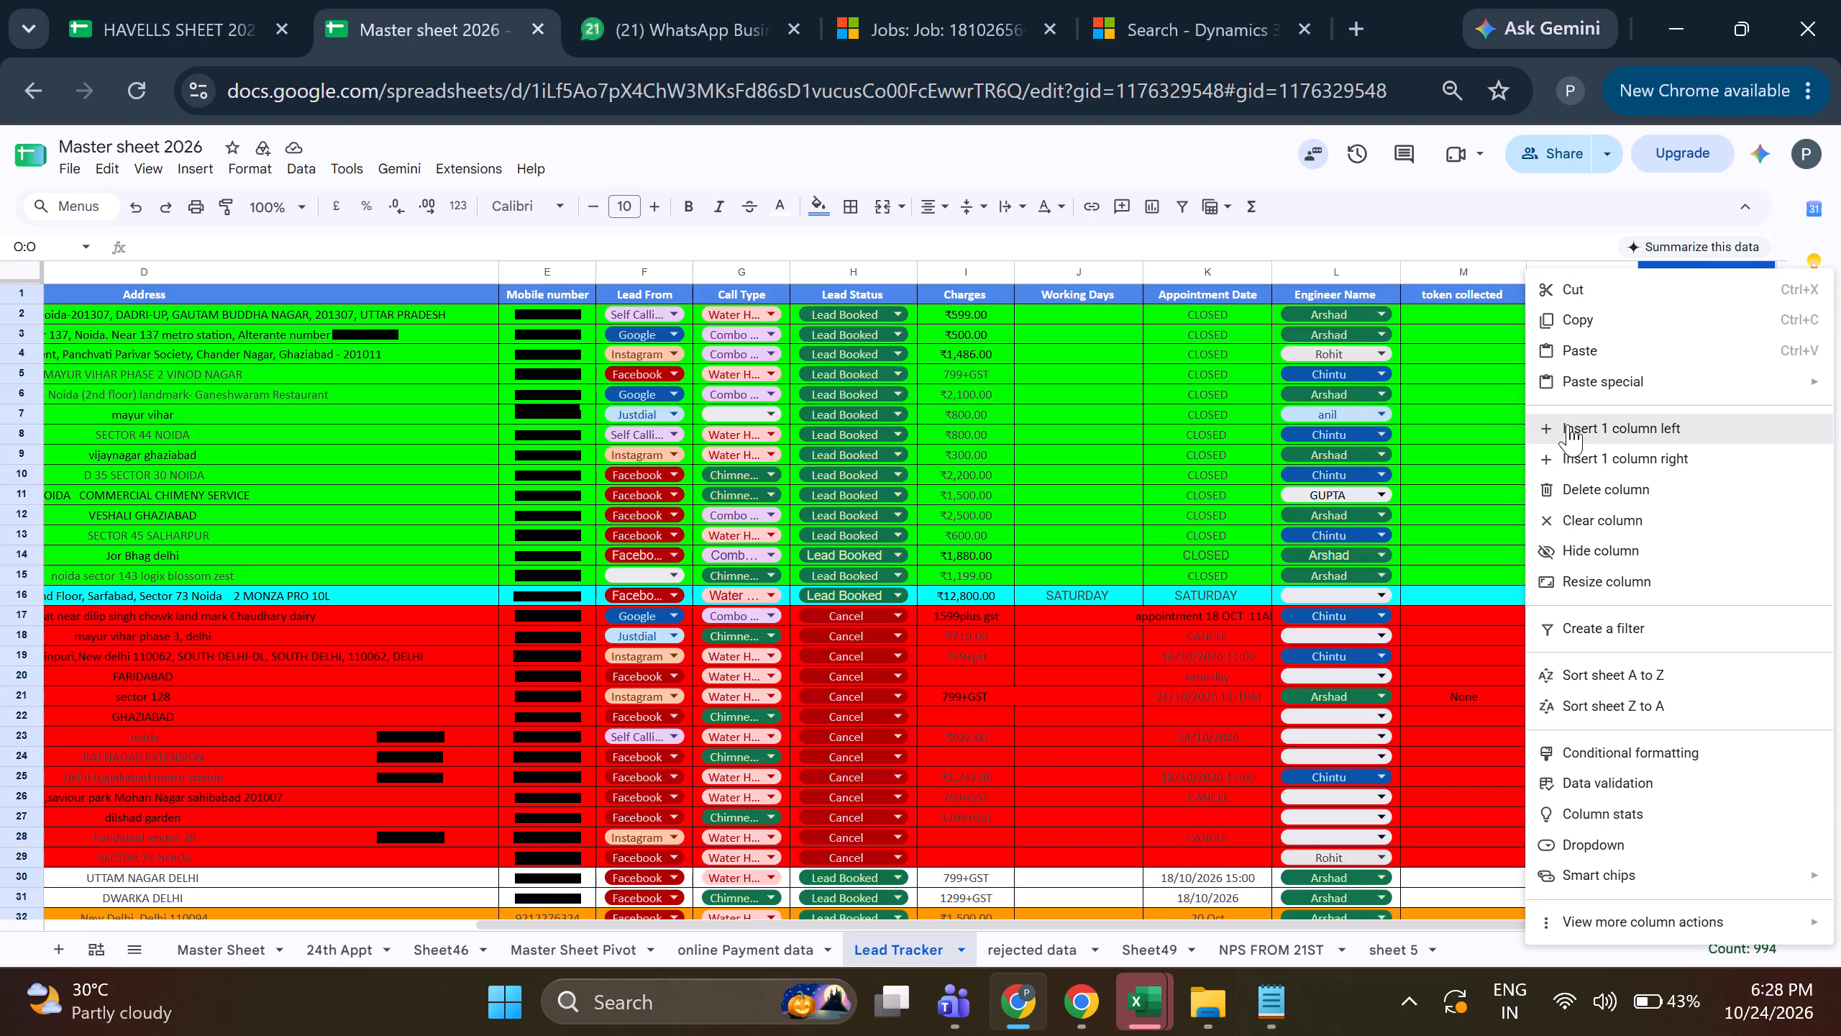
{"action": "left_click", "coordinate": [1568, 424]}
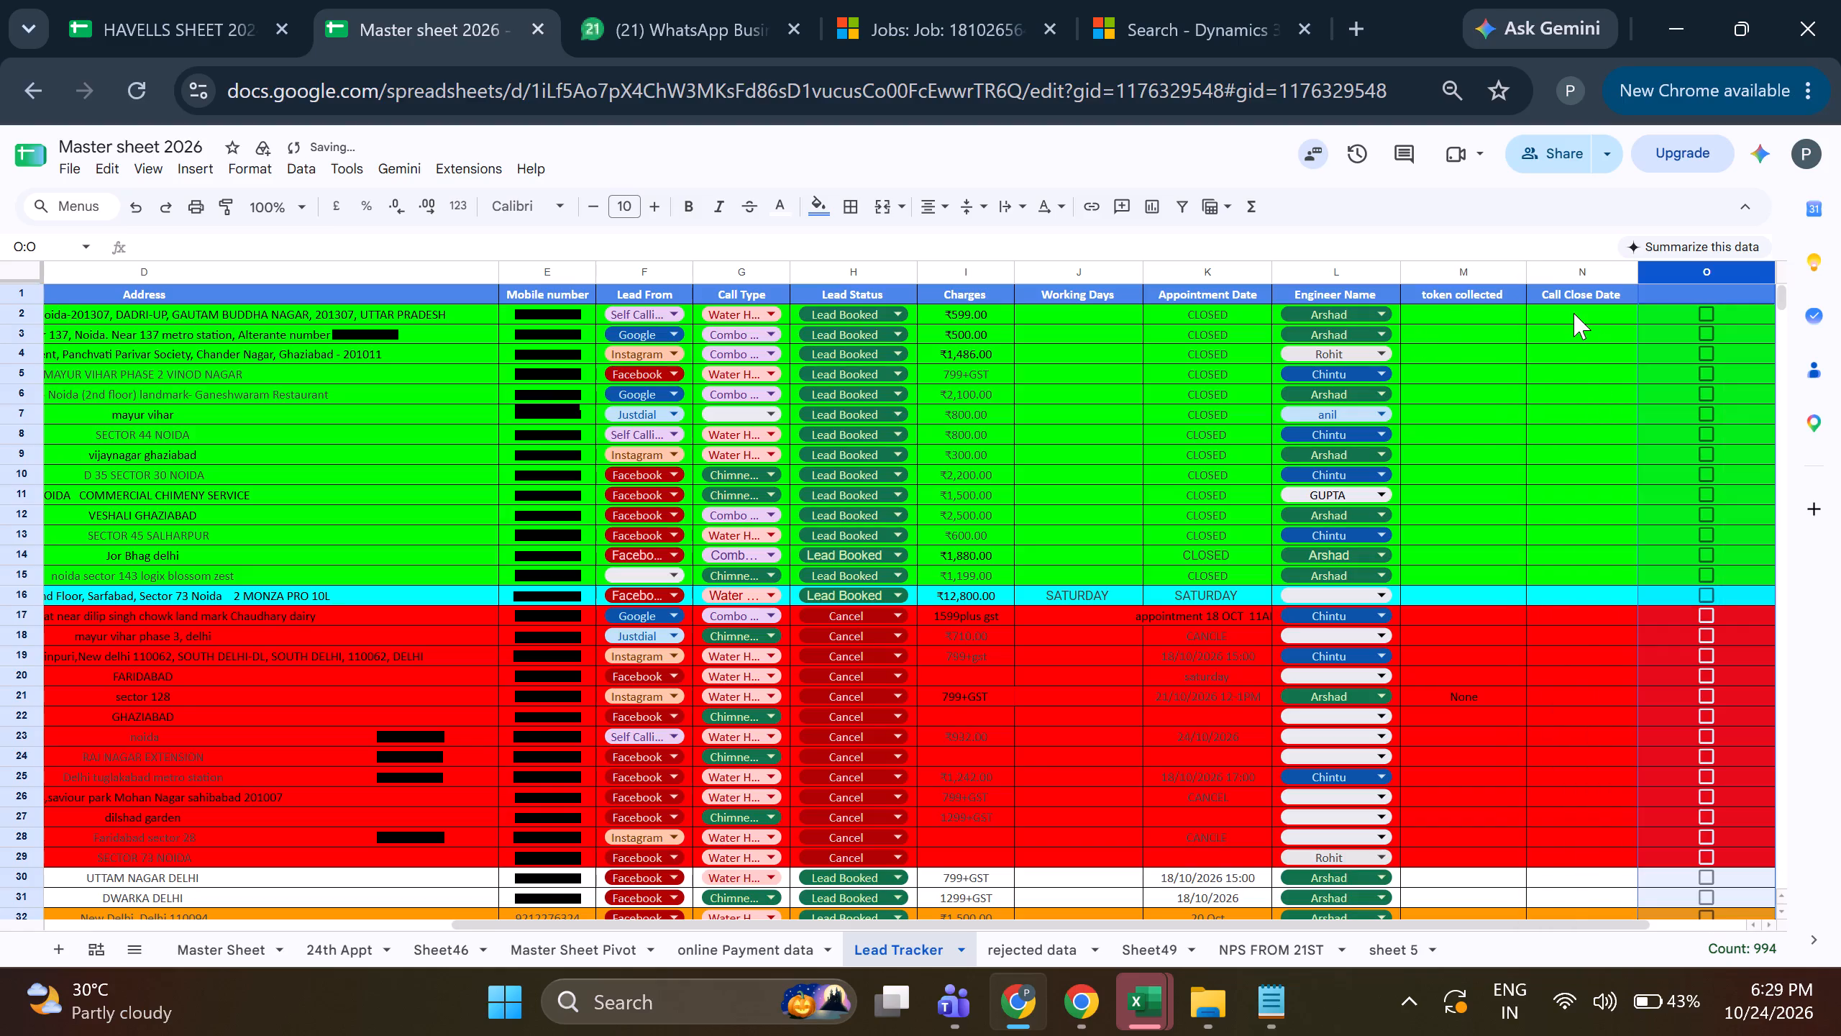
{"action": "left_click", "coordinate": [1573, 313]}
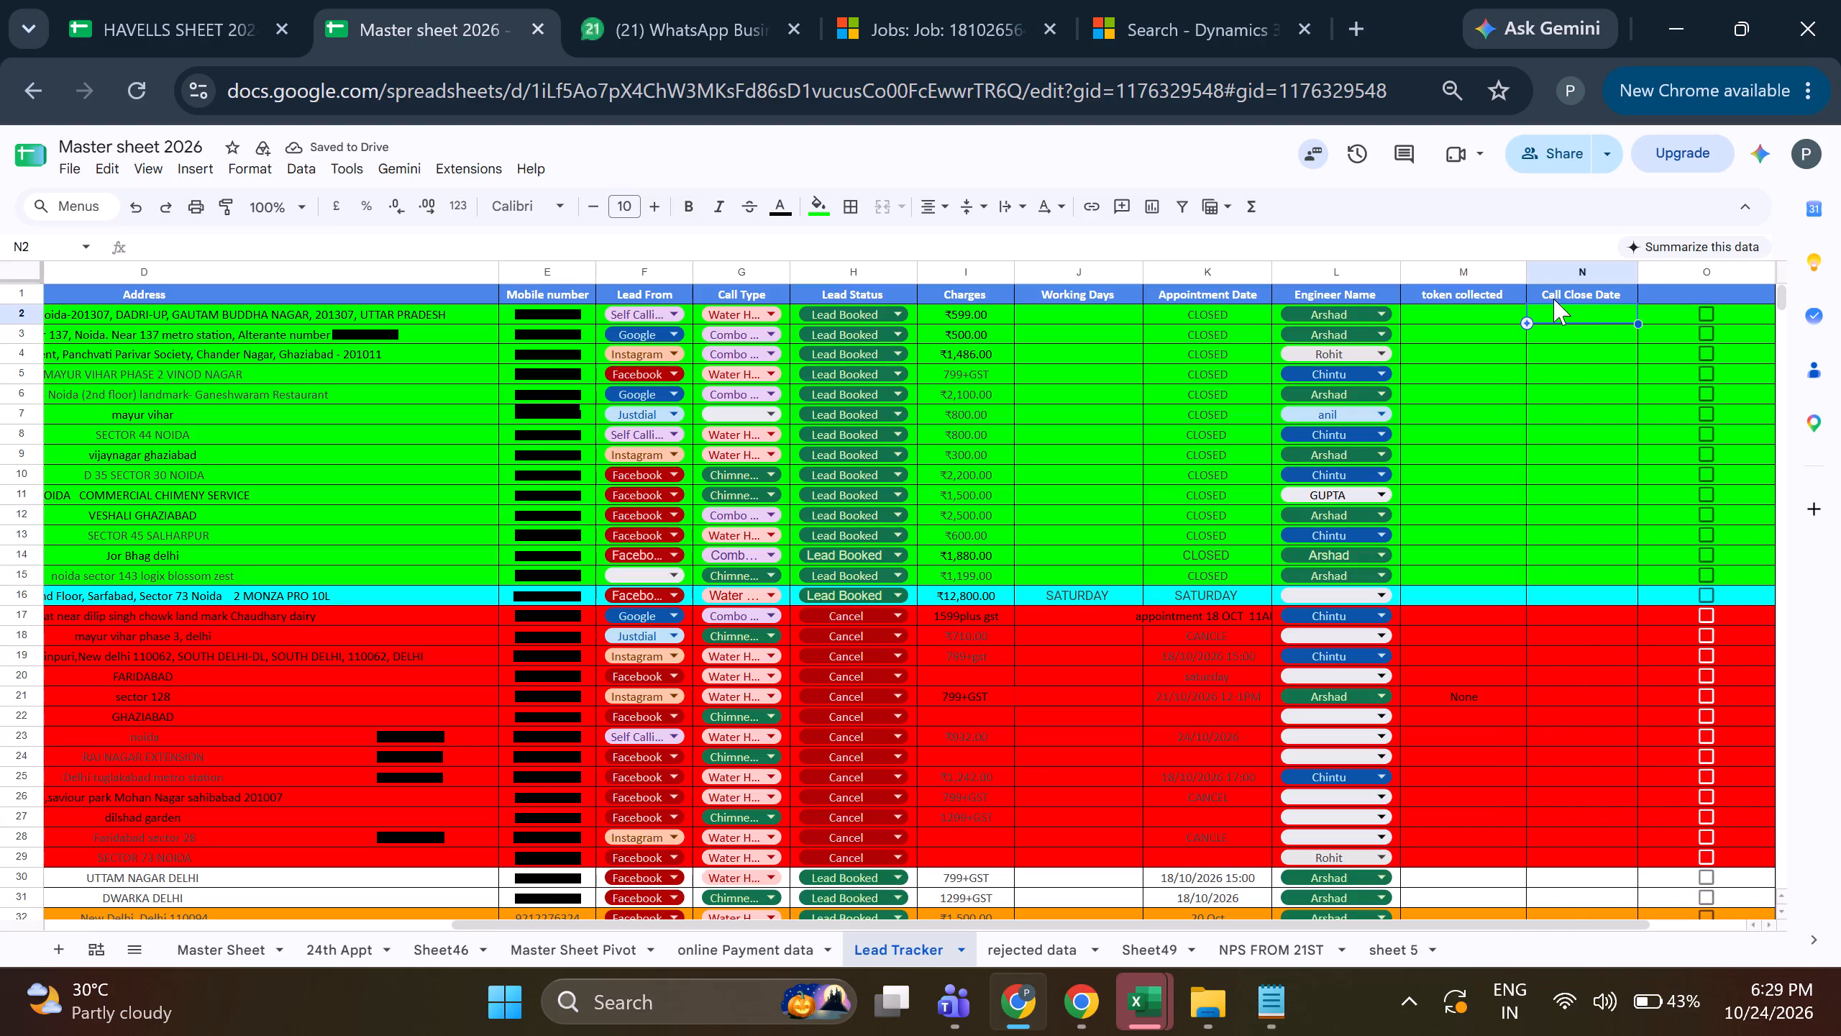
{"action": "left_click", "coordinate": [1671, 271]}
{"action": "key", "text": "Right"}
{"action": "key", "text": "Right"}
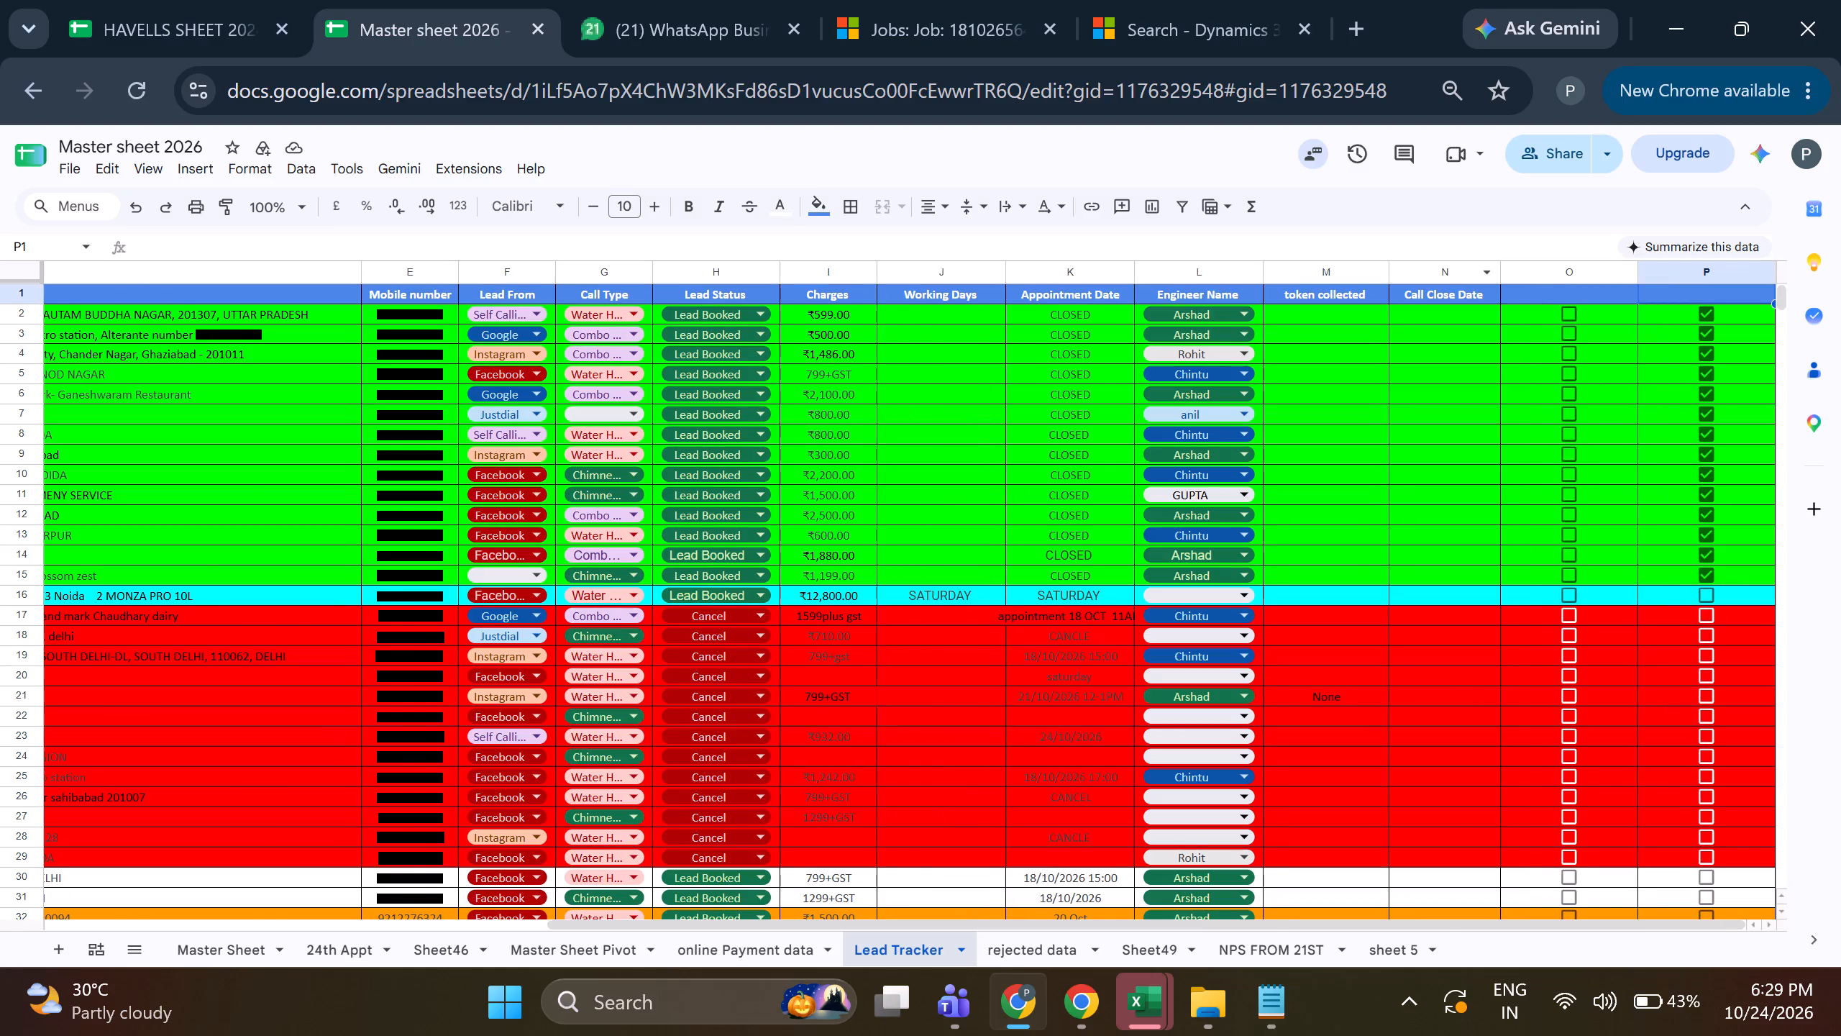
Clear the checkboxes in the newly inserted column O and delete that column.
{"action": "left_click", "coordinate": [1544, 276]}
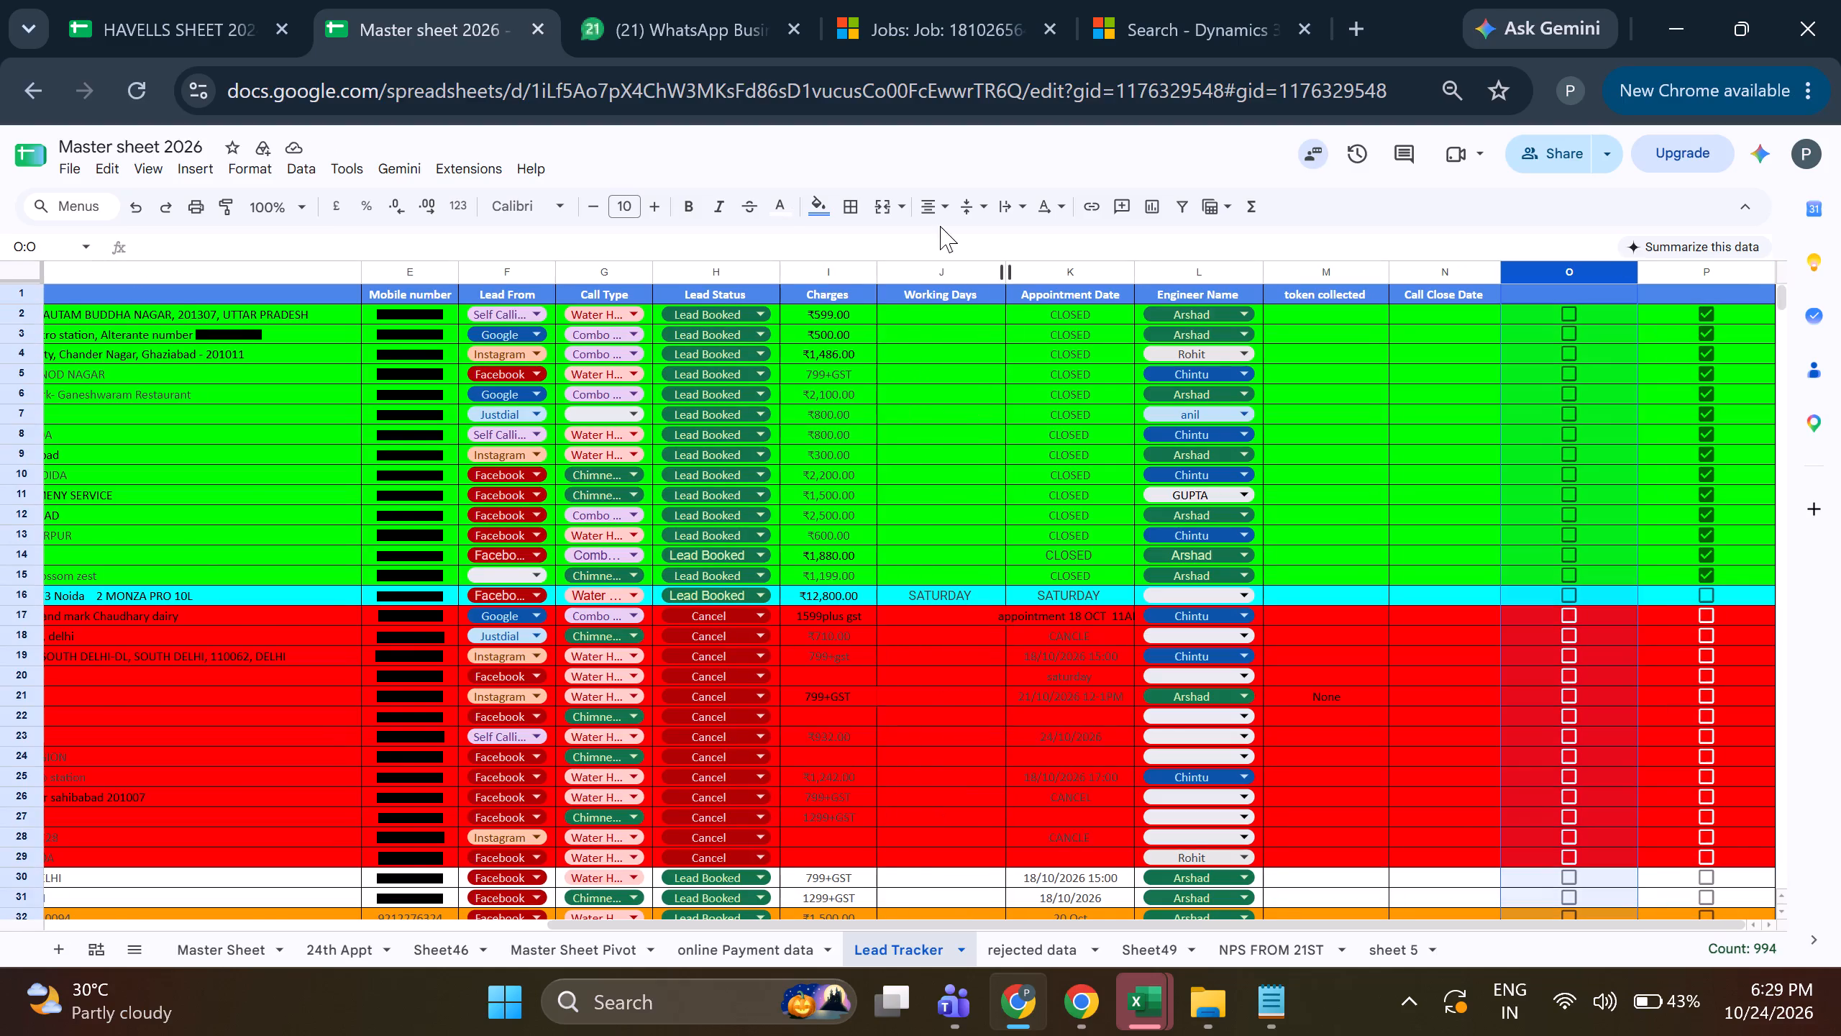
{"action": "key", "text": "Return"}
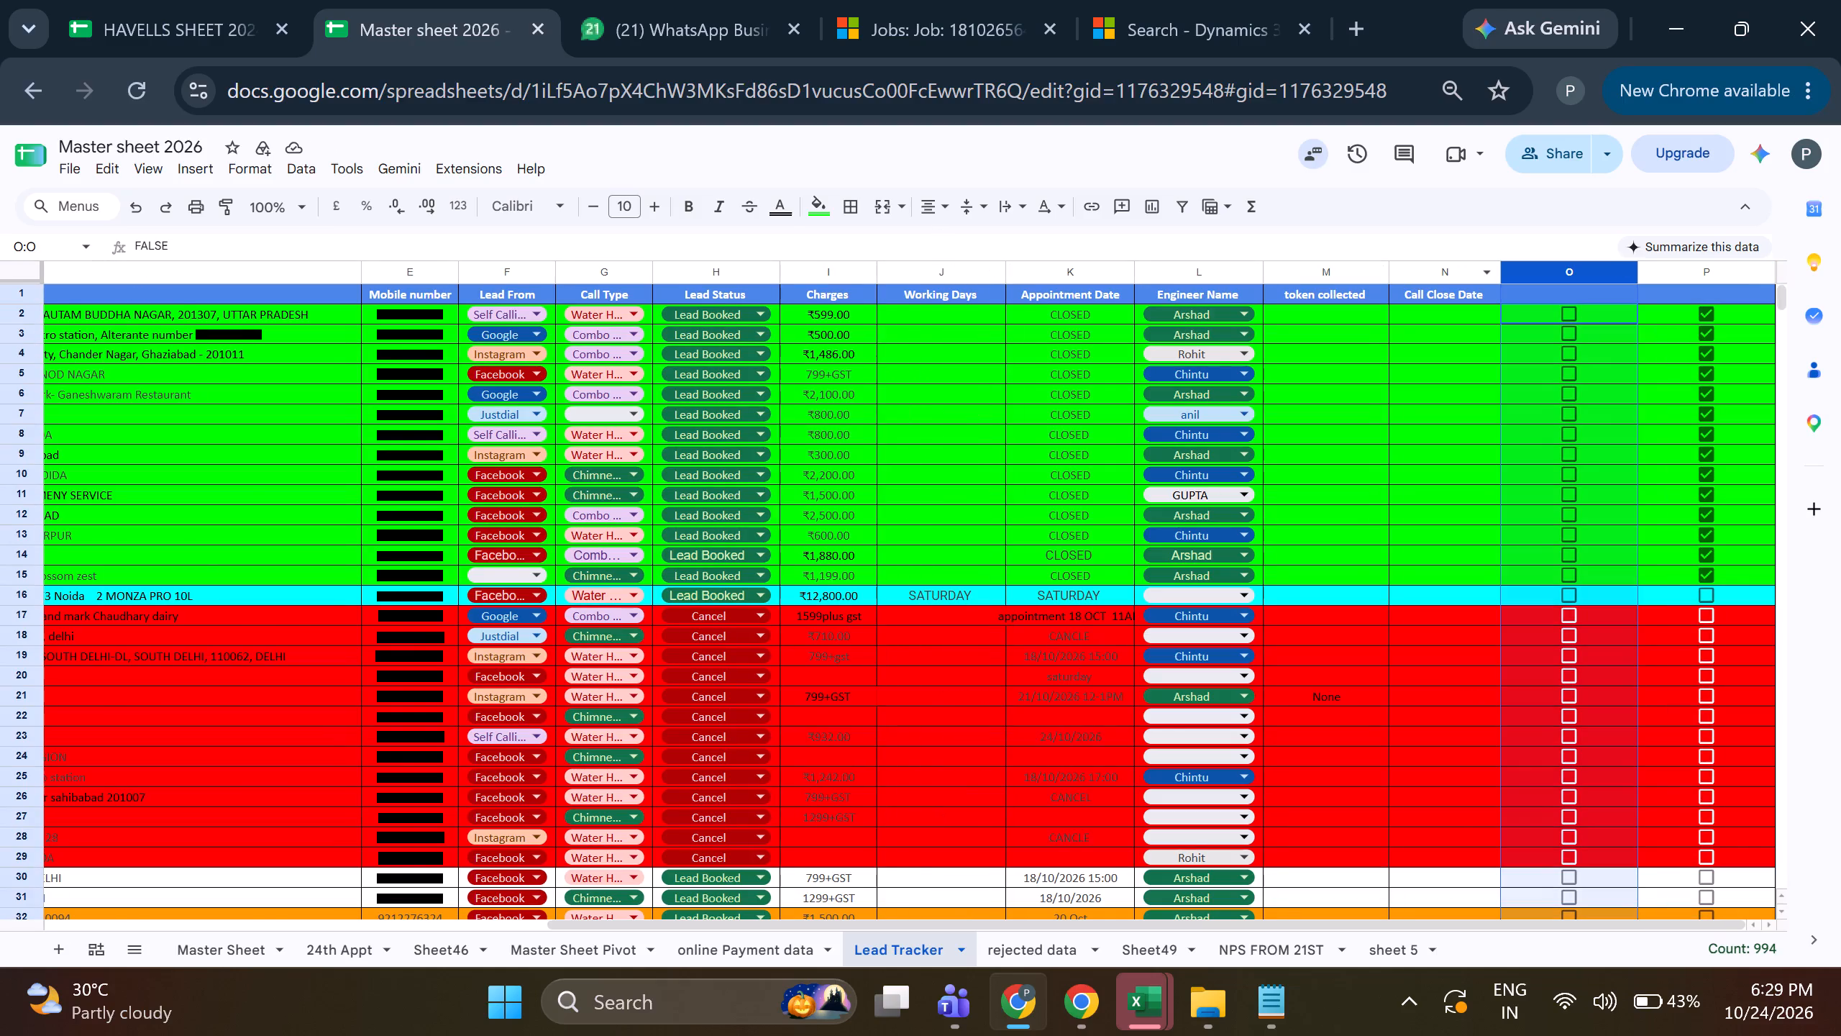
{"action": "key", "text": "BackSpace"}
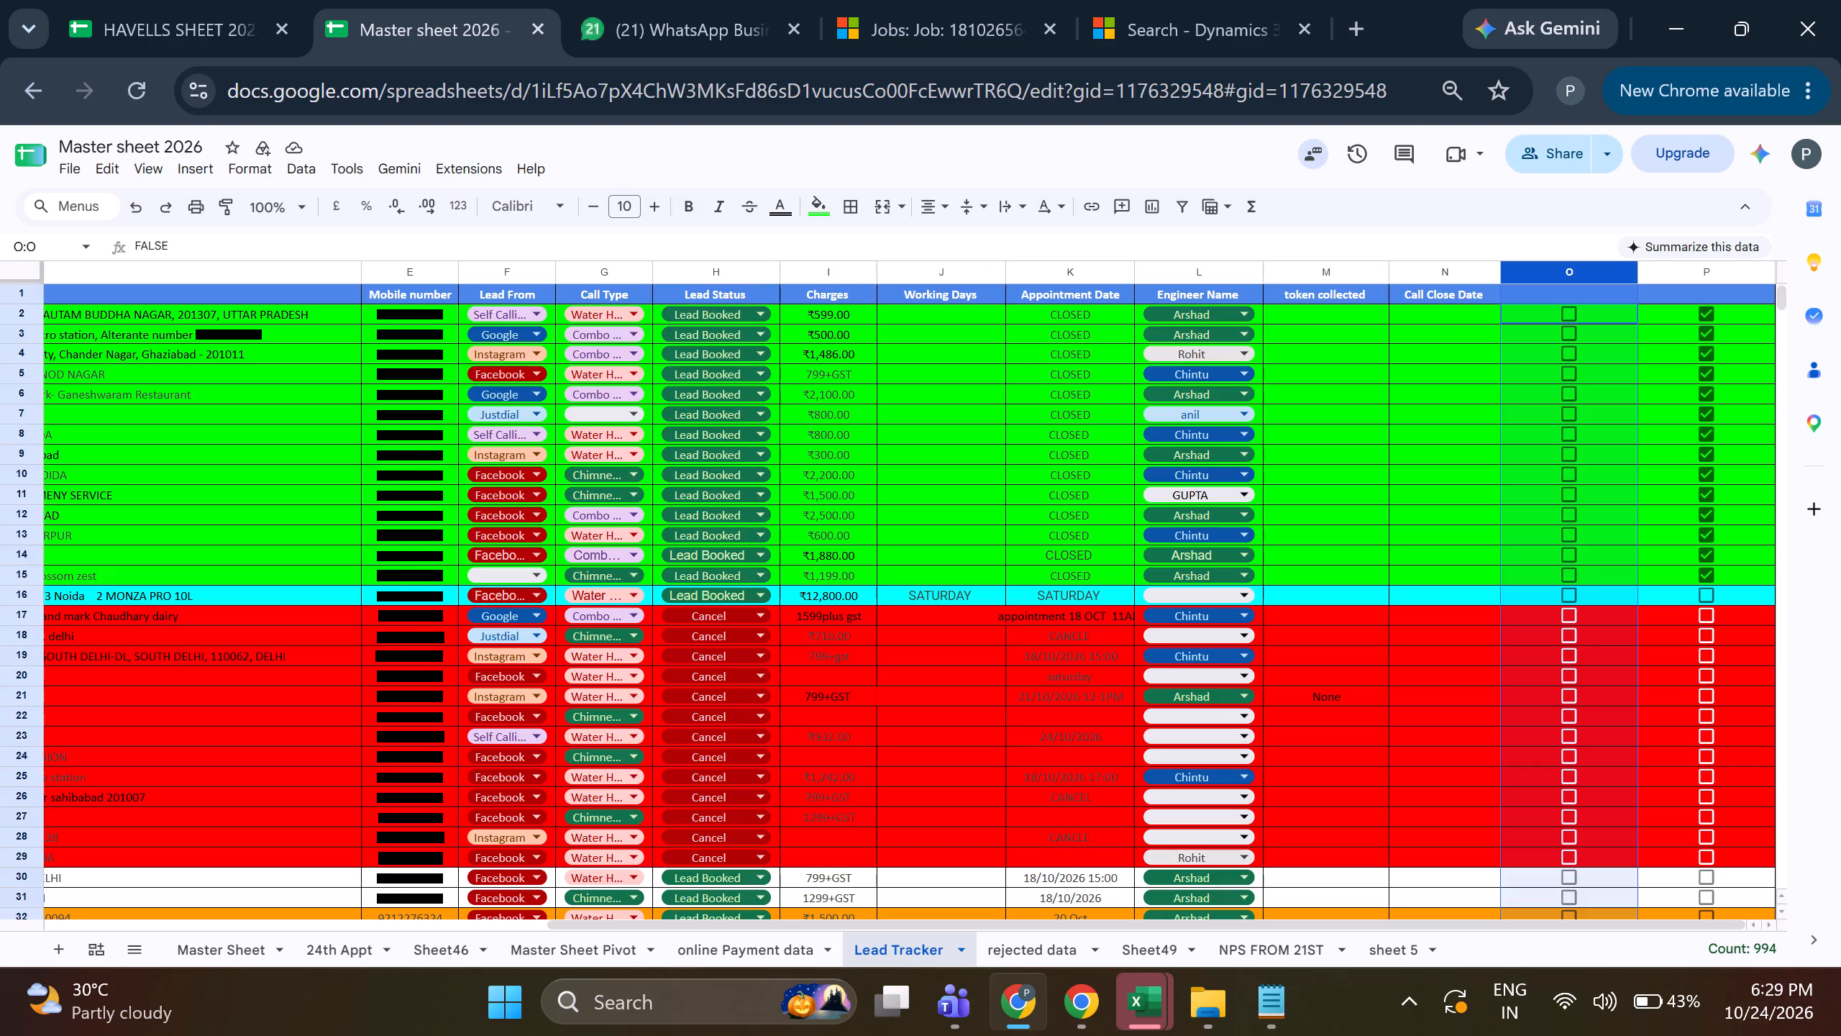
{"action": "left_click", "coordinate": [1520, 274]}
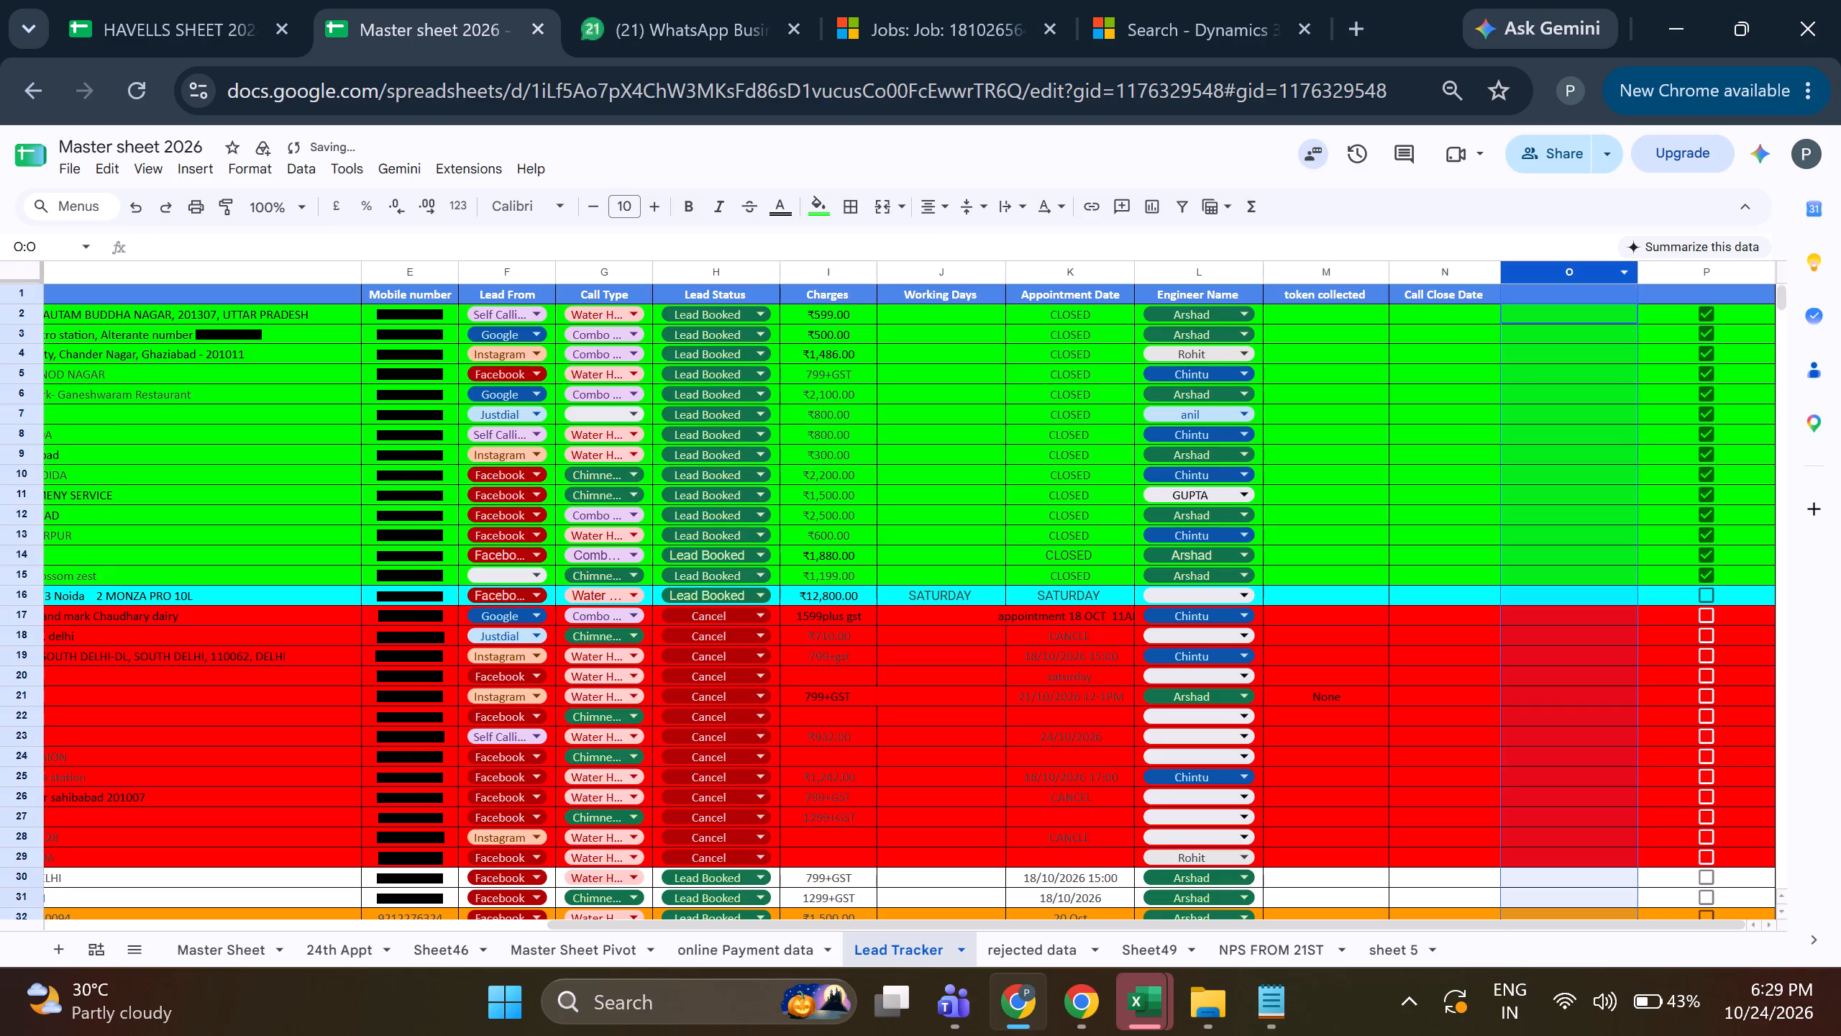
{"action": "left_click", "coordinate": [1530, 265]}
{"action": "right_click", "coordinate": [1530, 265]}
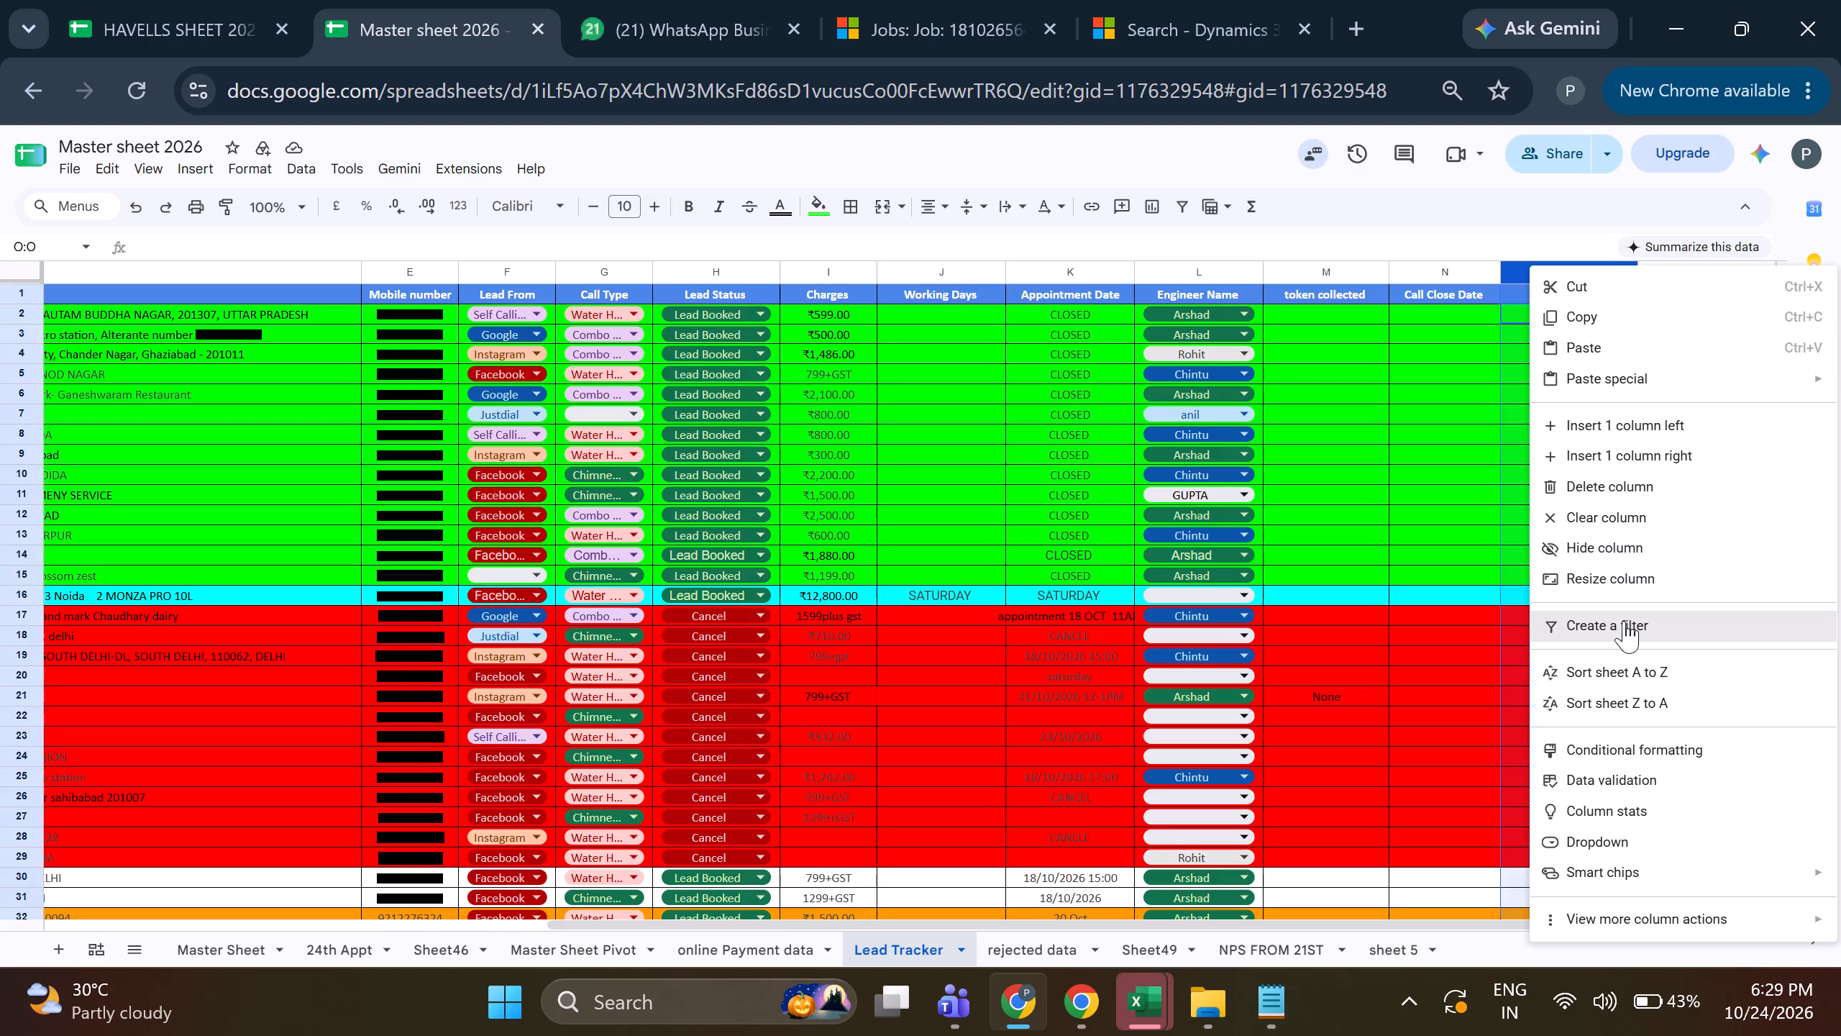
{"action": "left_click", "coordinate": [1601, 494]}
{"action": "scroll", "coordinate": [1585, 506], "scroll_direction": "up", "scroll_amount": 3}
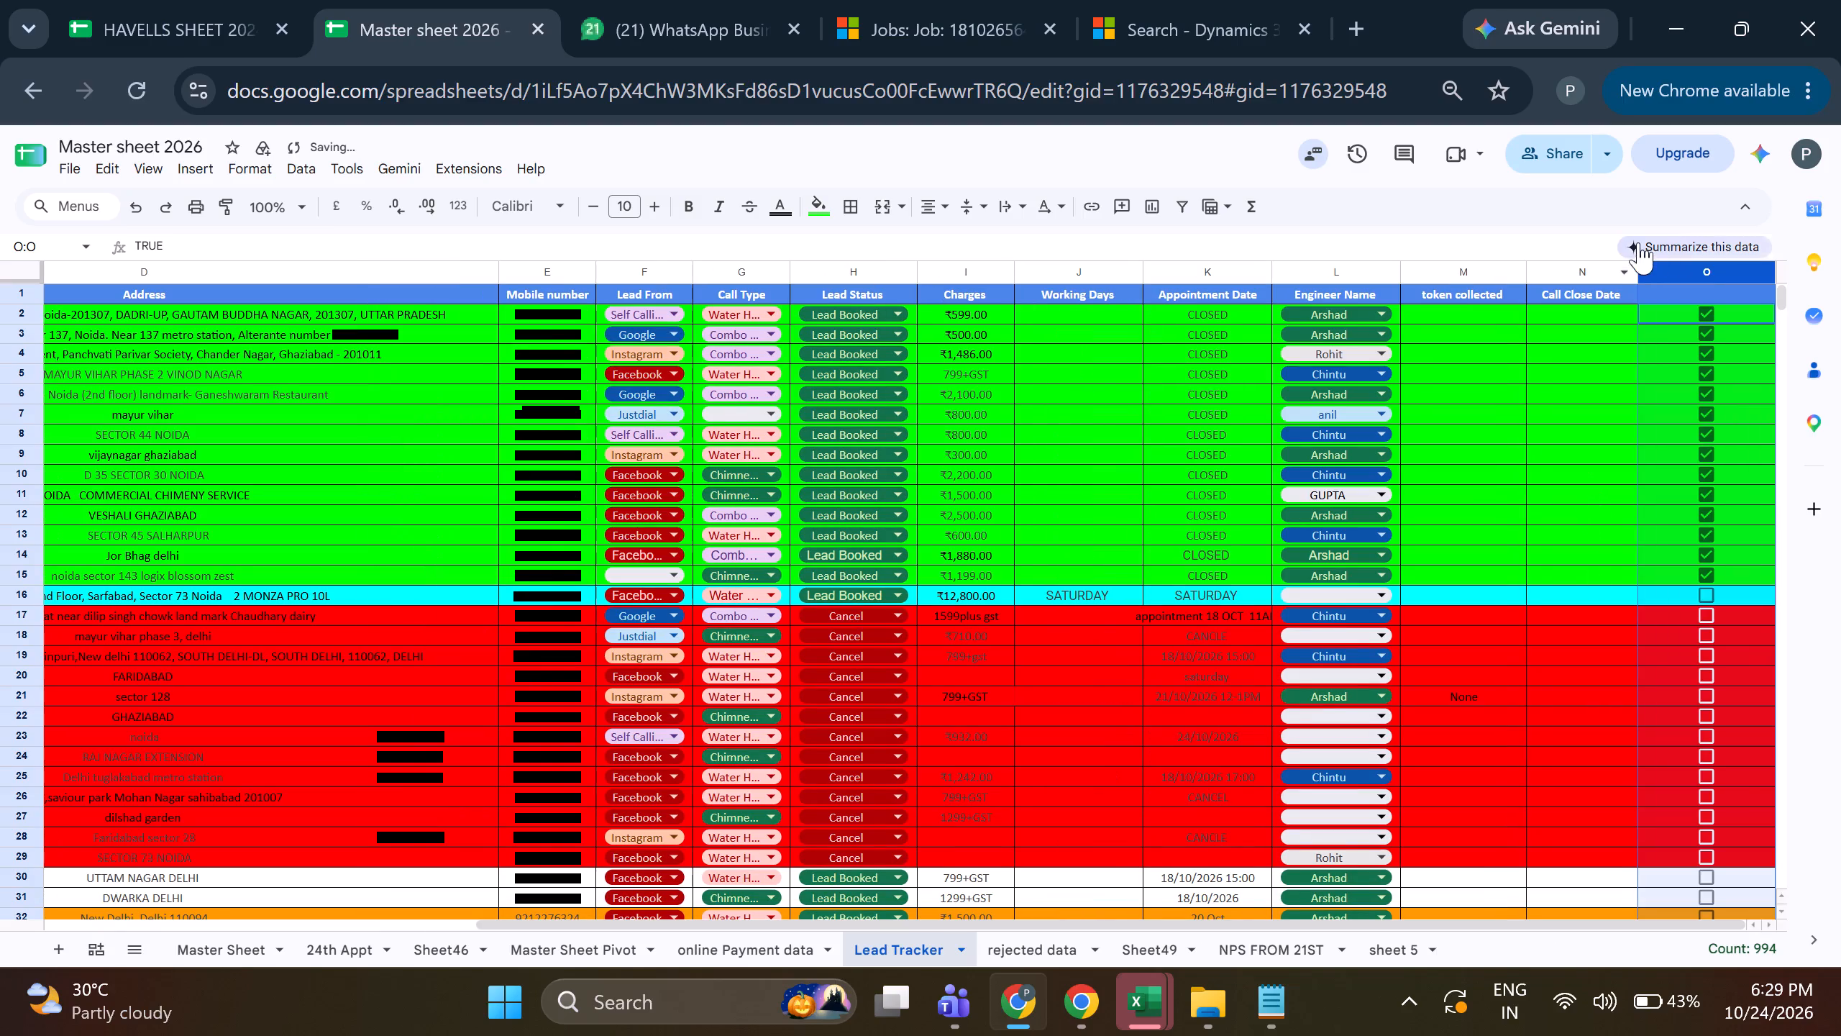
Insert one column after the checkbox column O.
{"action": "left_click", "coordinate": [1642, 272]}
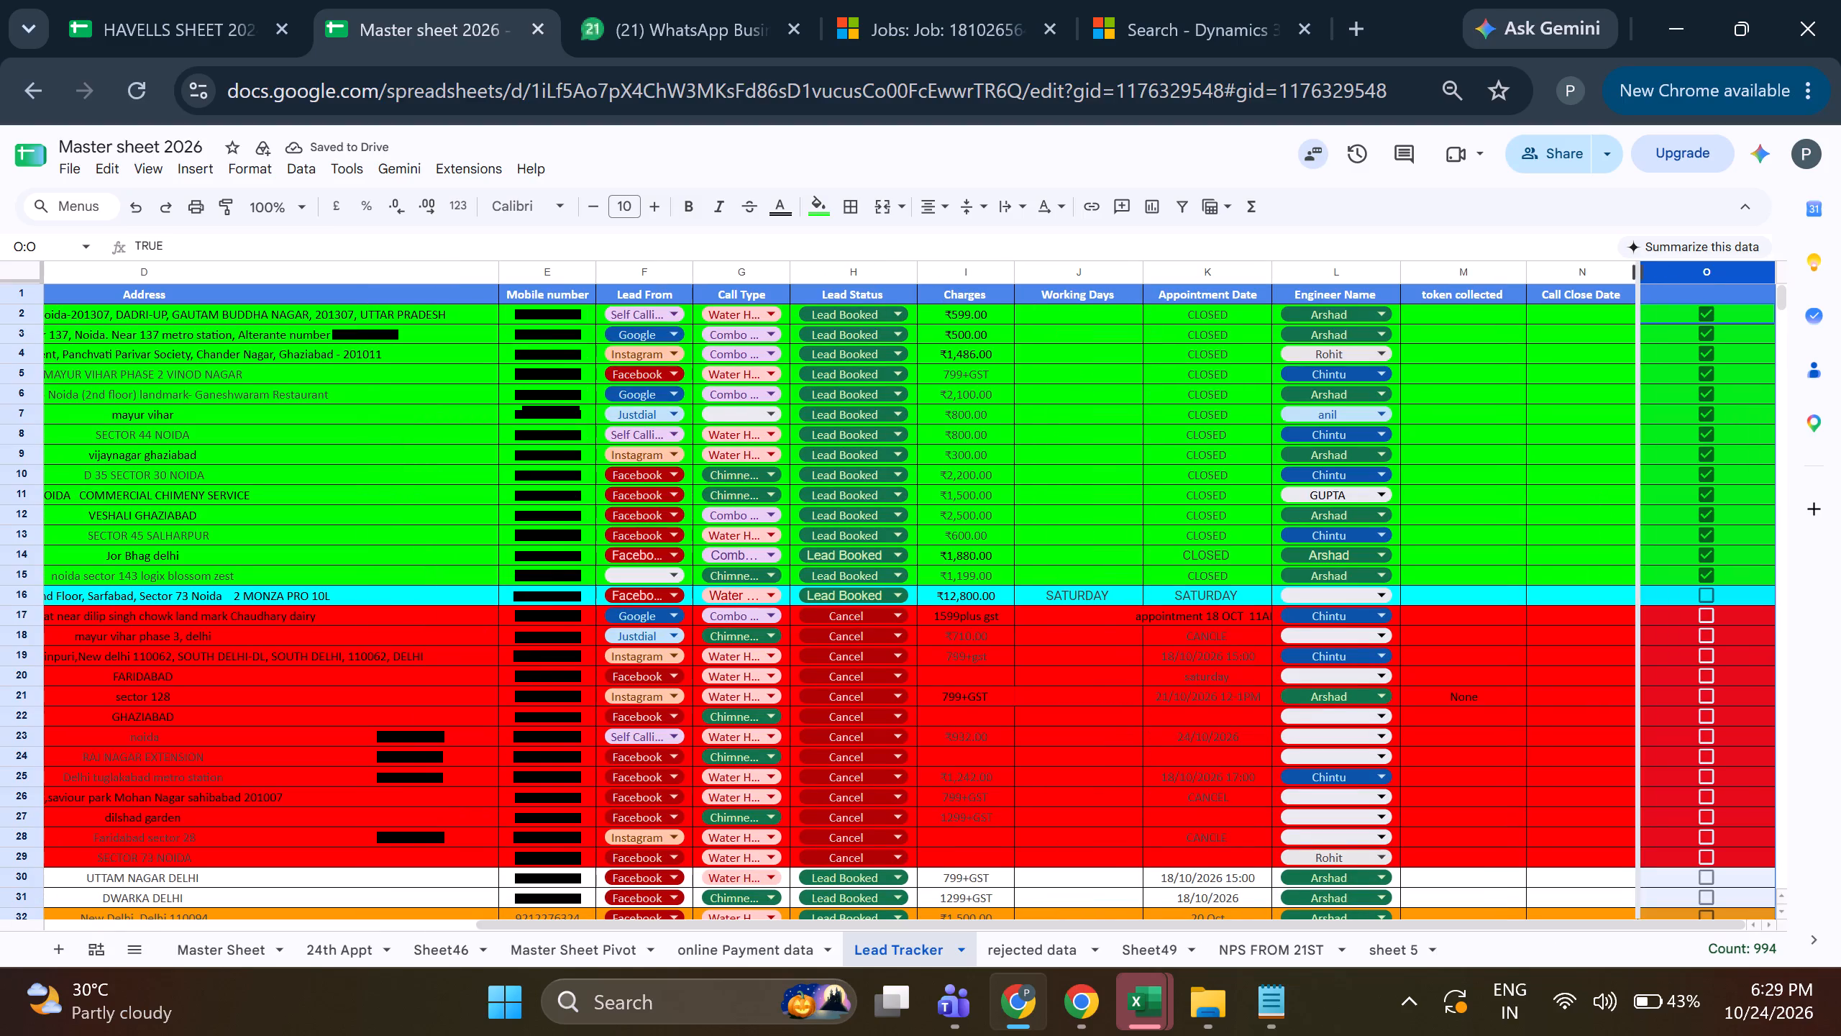
{"action": "left_click", "coordinate": [1642, 272]}
{"action": "left_click", "coordinate": [1642, 272]}
{"action": "right_click", "coordinate": [1642, 272]}
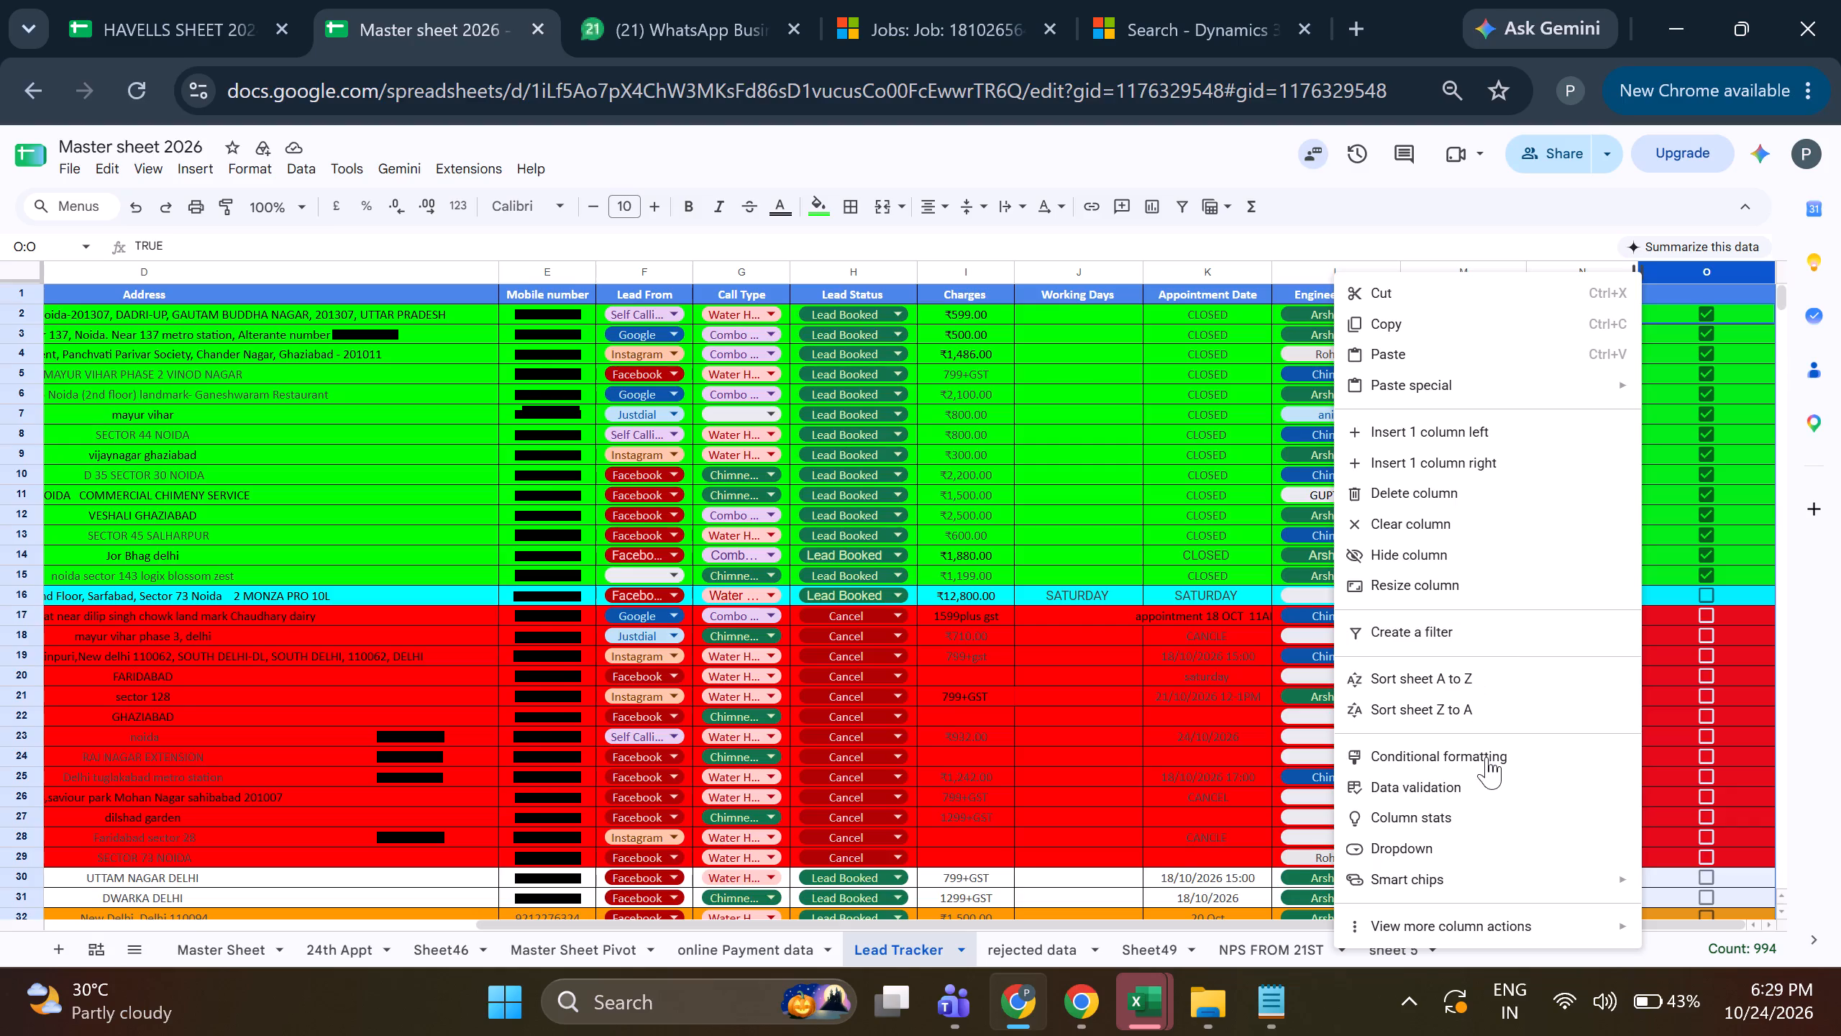
{"action": "scroll", "coordinate": [1476, 772], "scroll_direction": "down", "scroll_amount": 1}
{"action": "left_click", "coordinate": [1445, 457]}
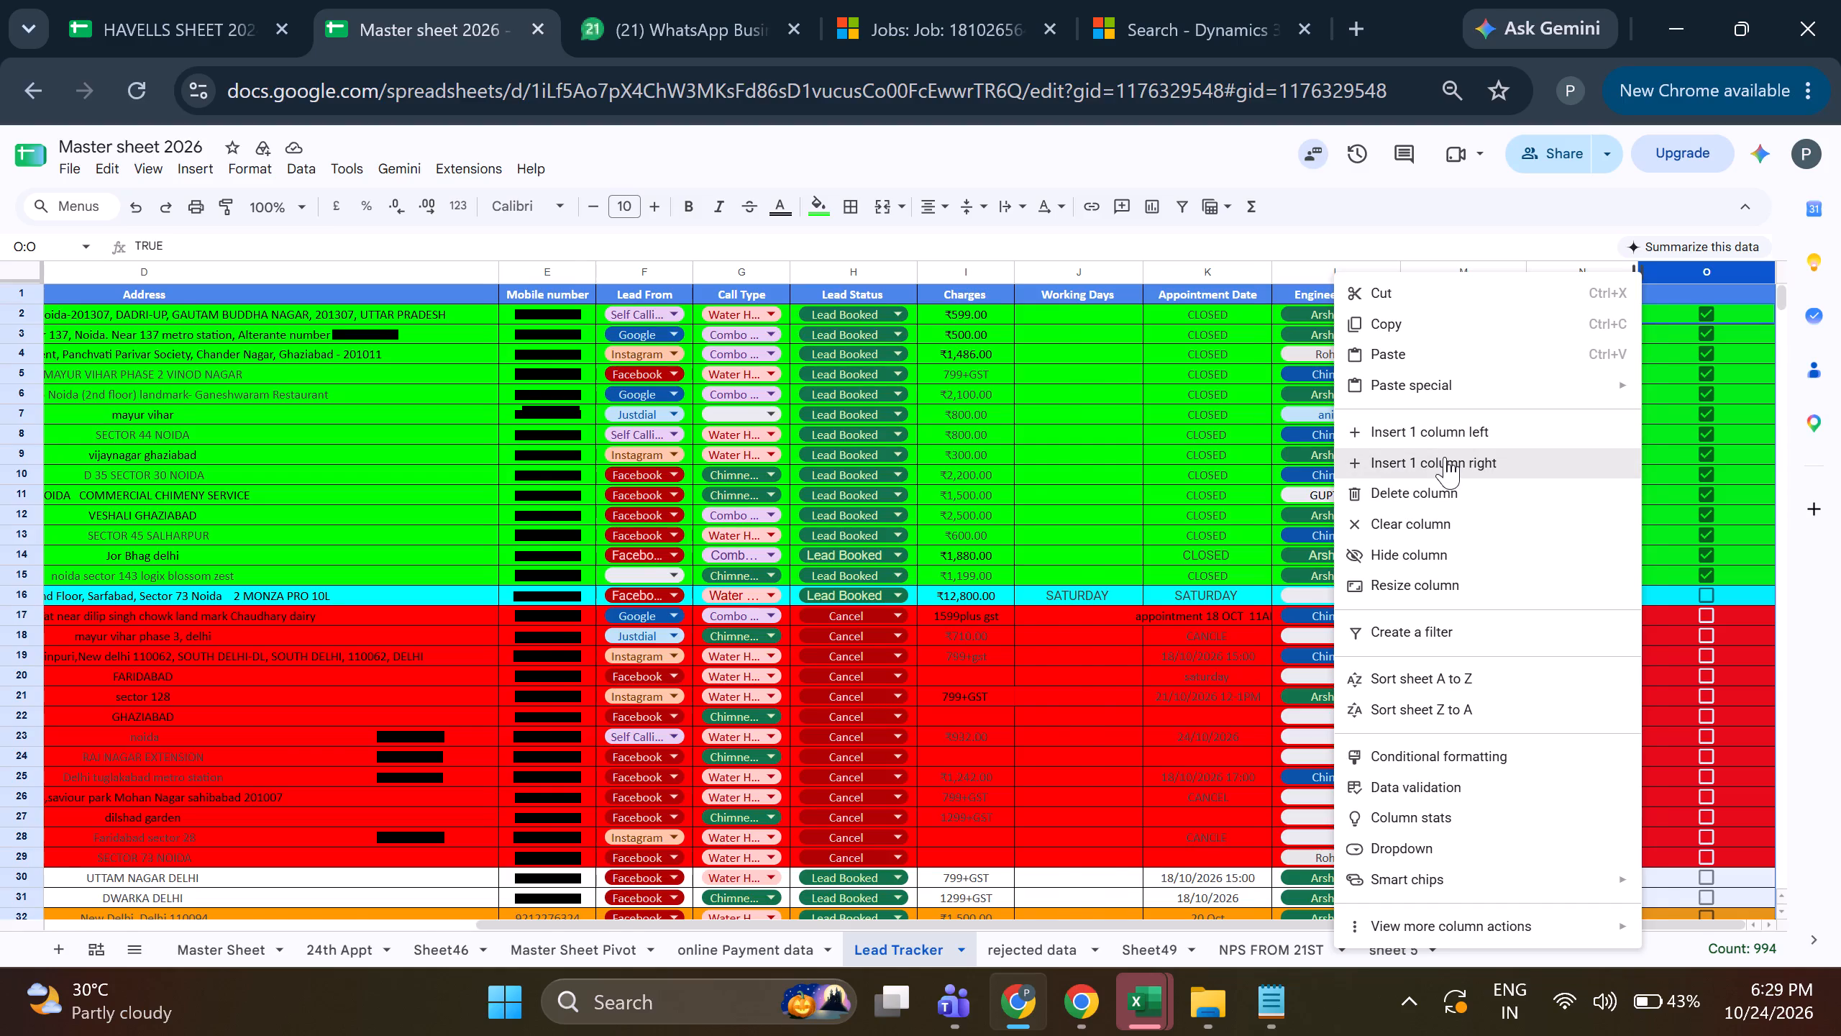
{"action": "scroll", "coordinate": [1707, 398], "scroll_direction": "up", "scroll_amount": 3}
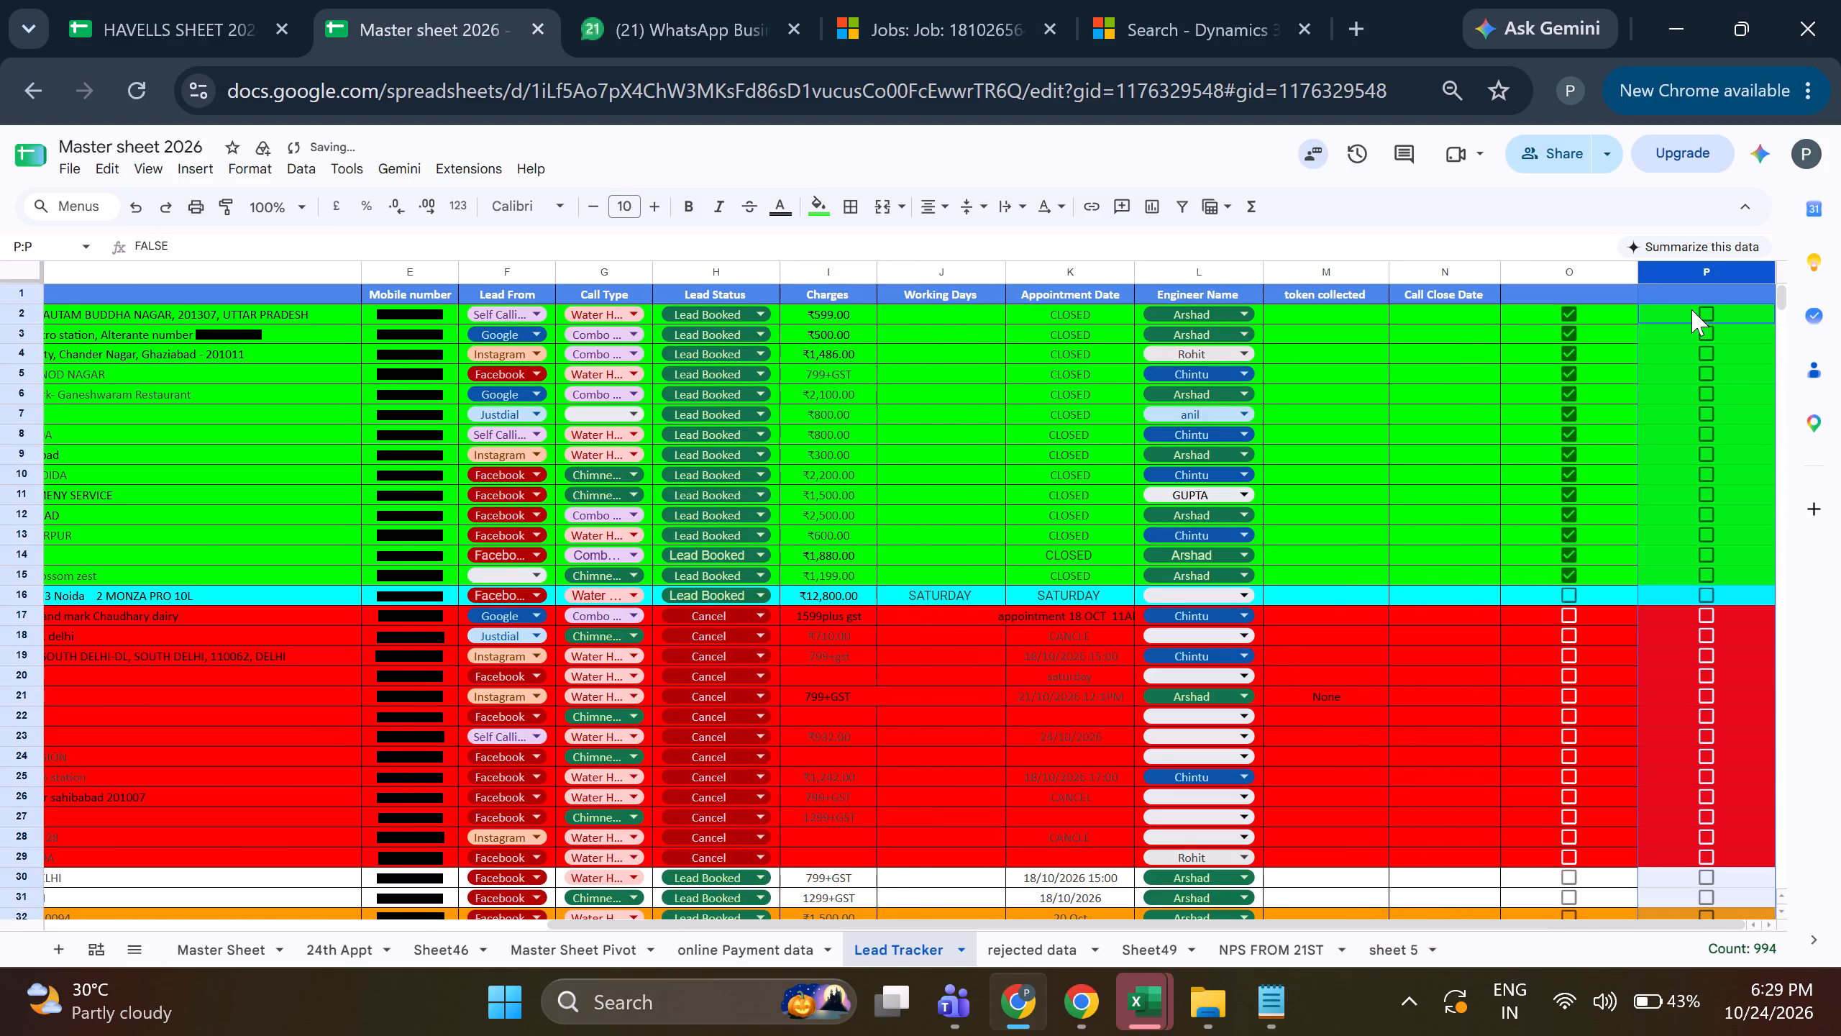
Set the fill of the entire new column P to white.
{"action": "left_click", "coordinate": [1673, 294]}
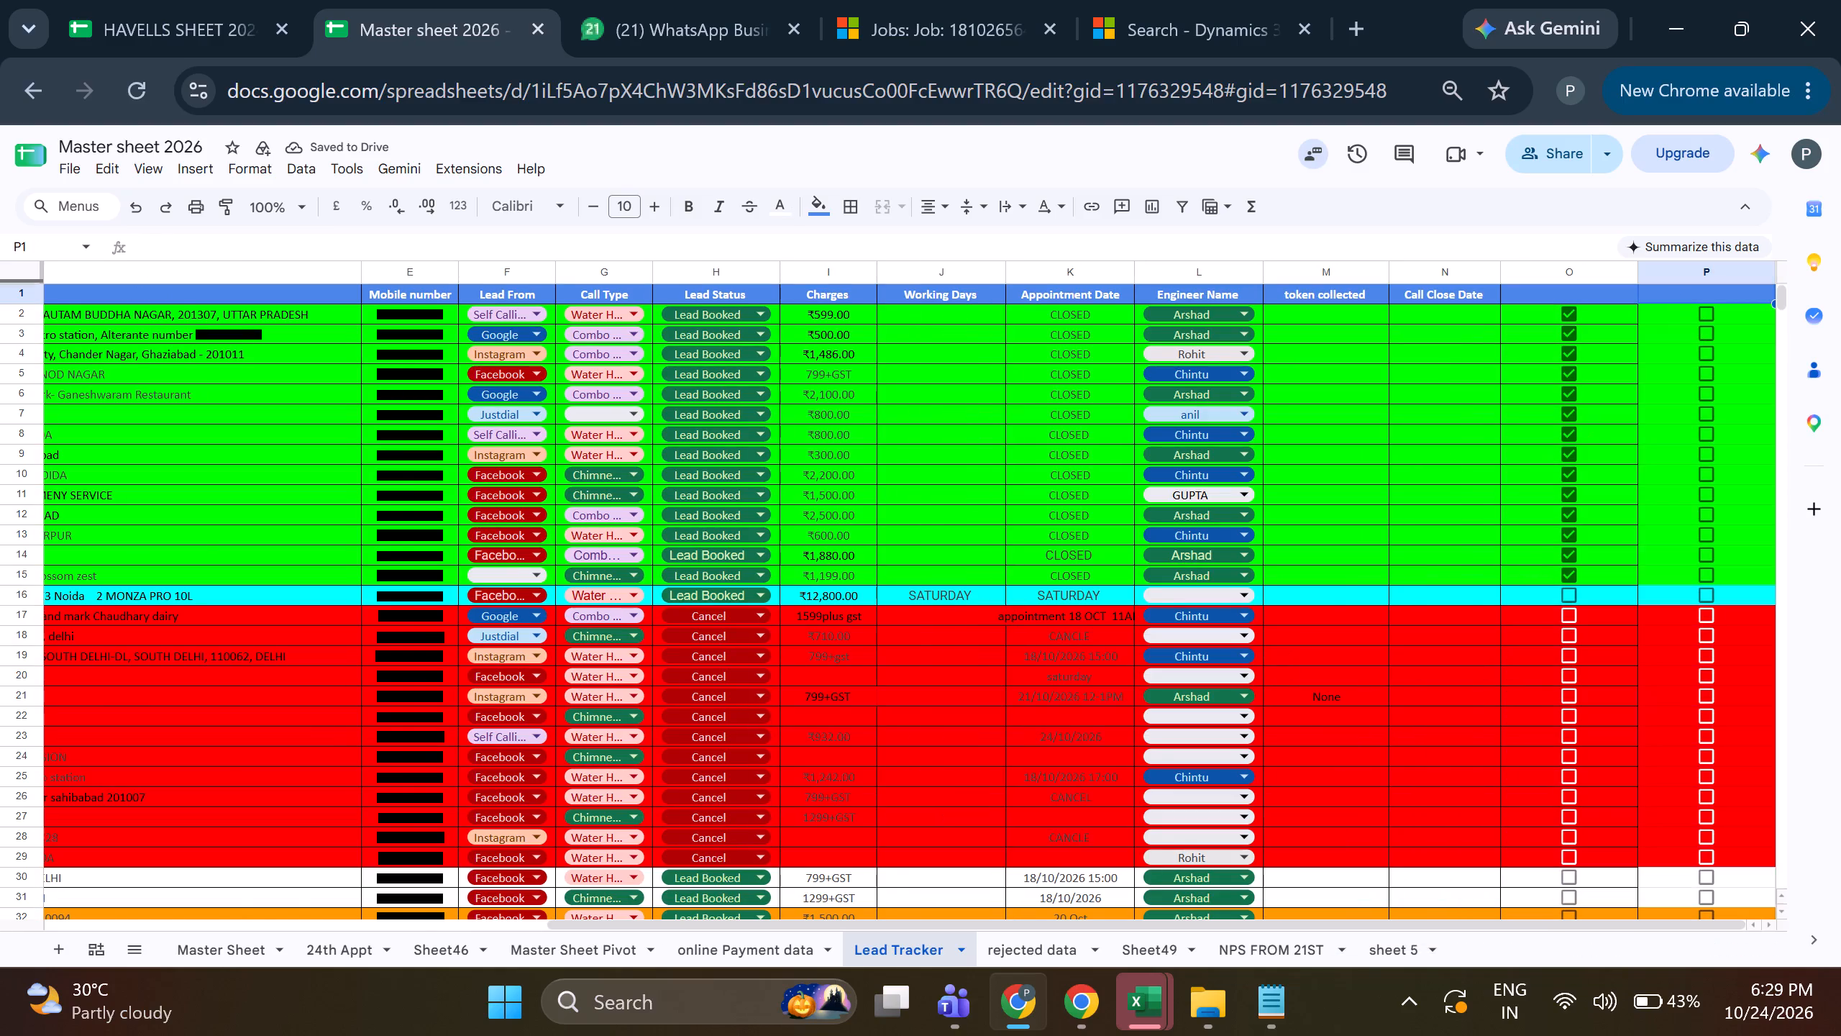
{"action": "left_click", "coordinate": [1671, 278]}
{"action": "left_click", "coordinate": [1671, 273]}
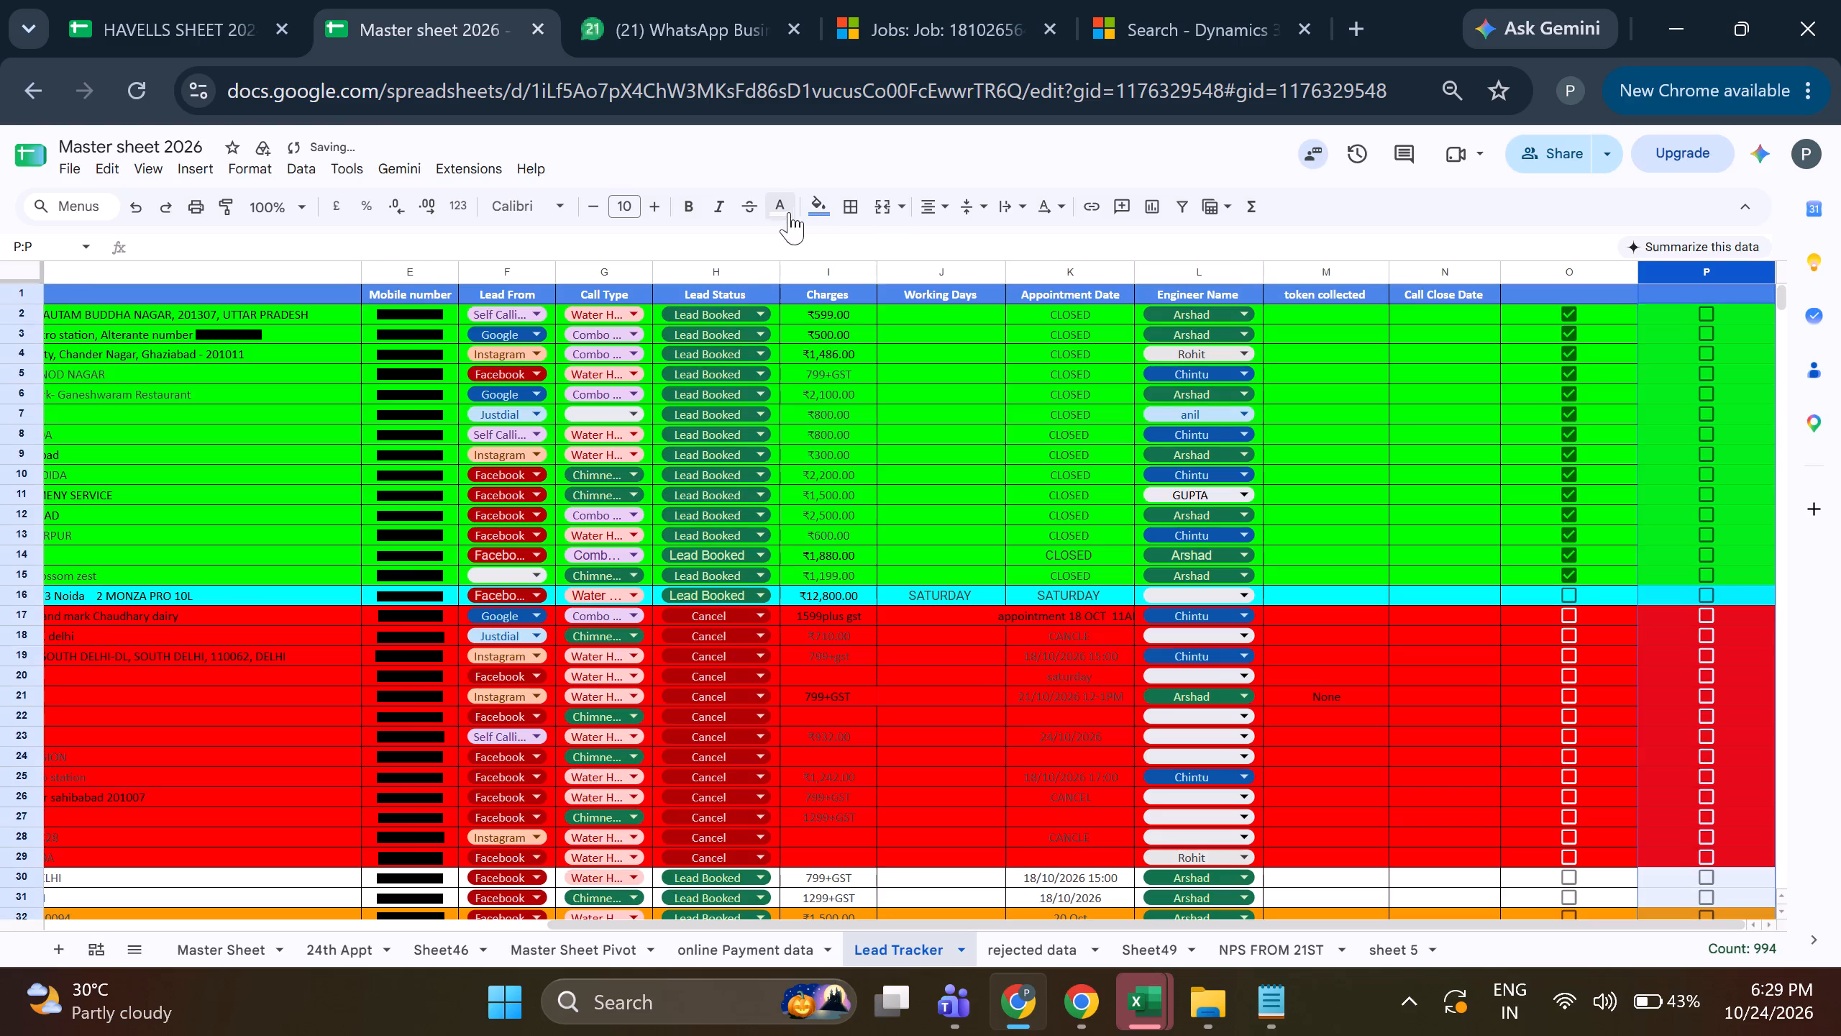
{"action": "left_click", "coordinate": [815, 202]}
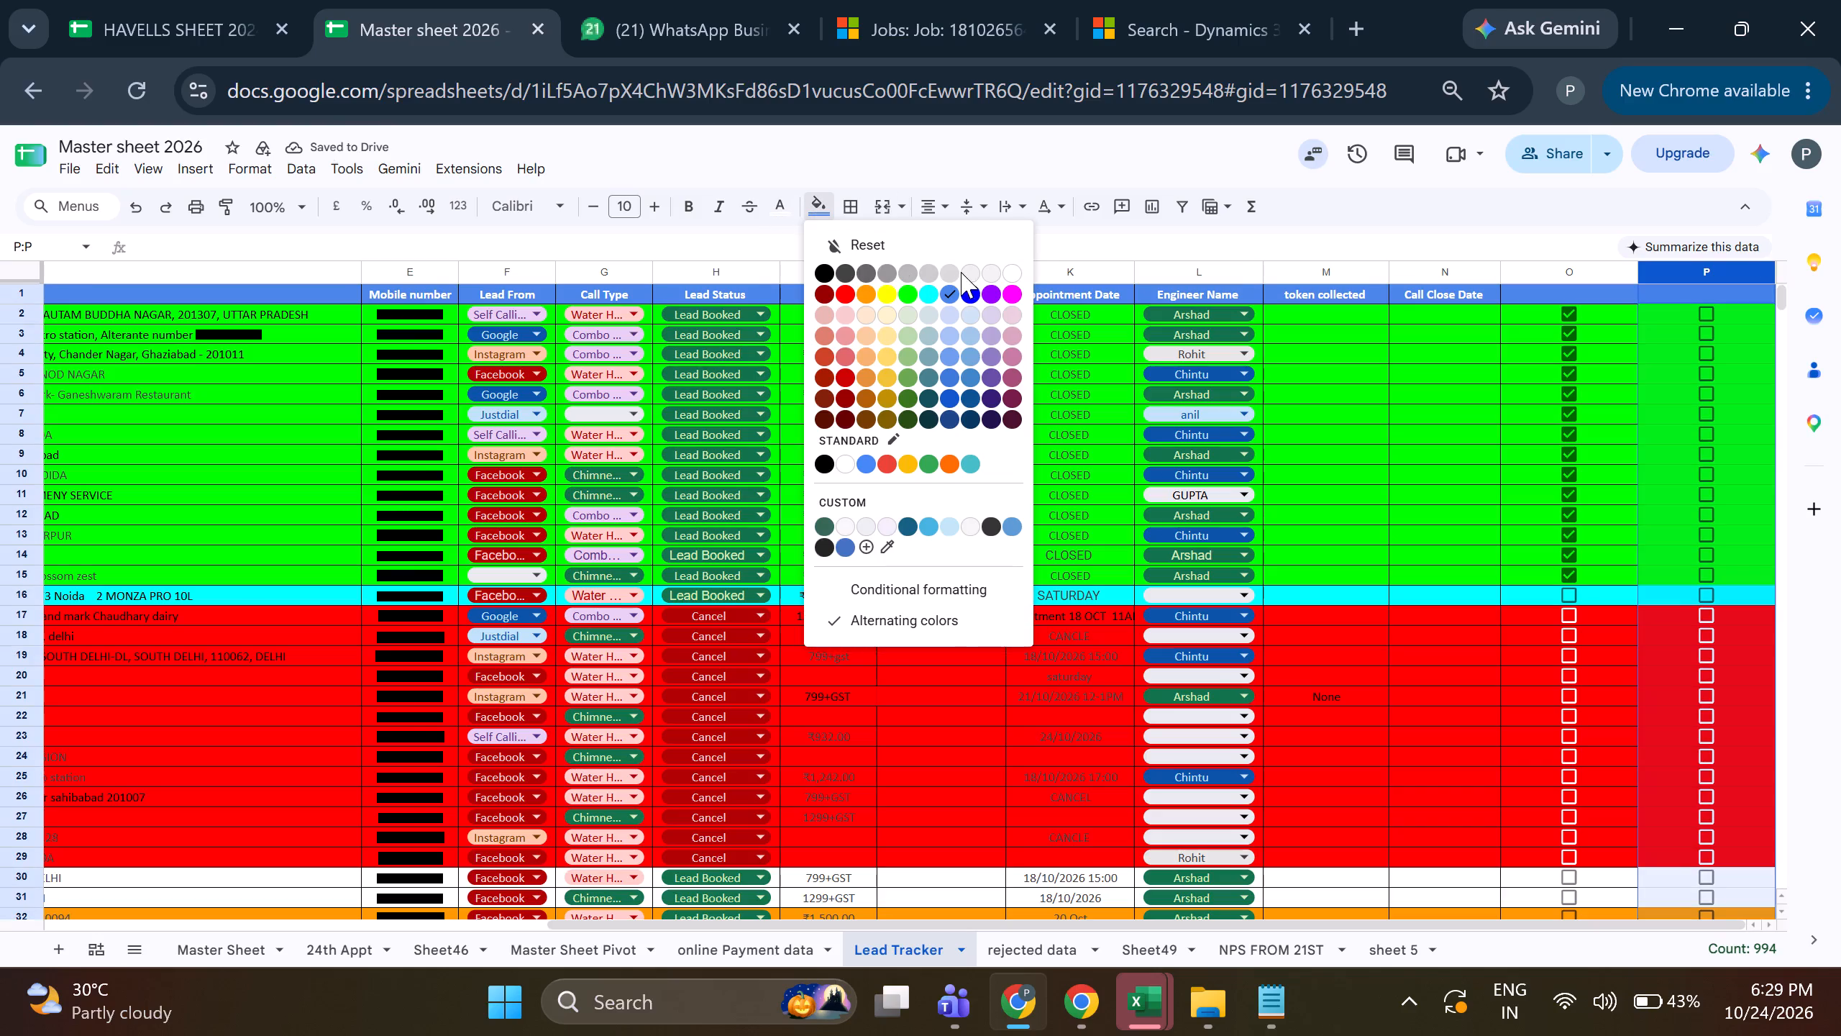
{"action": "left_click", "coordinate": [1005, 269]}
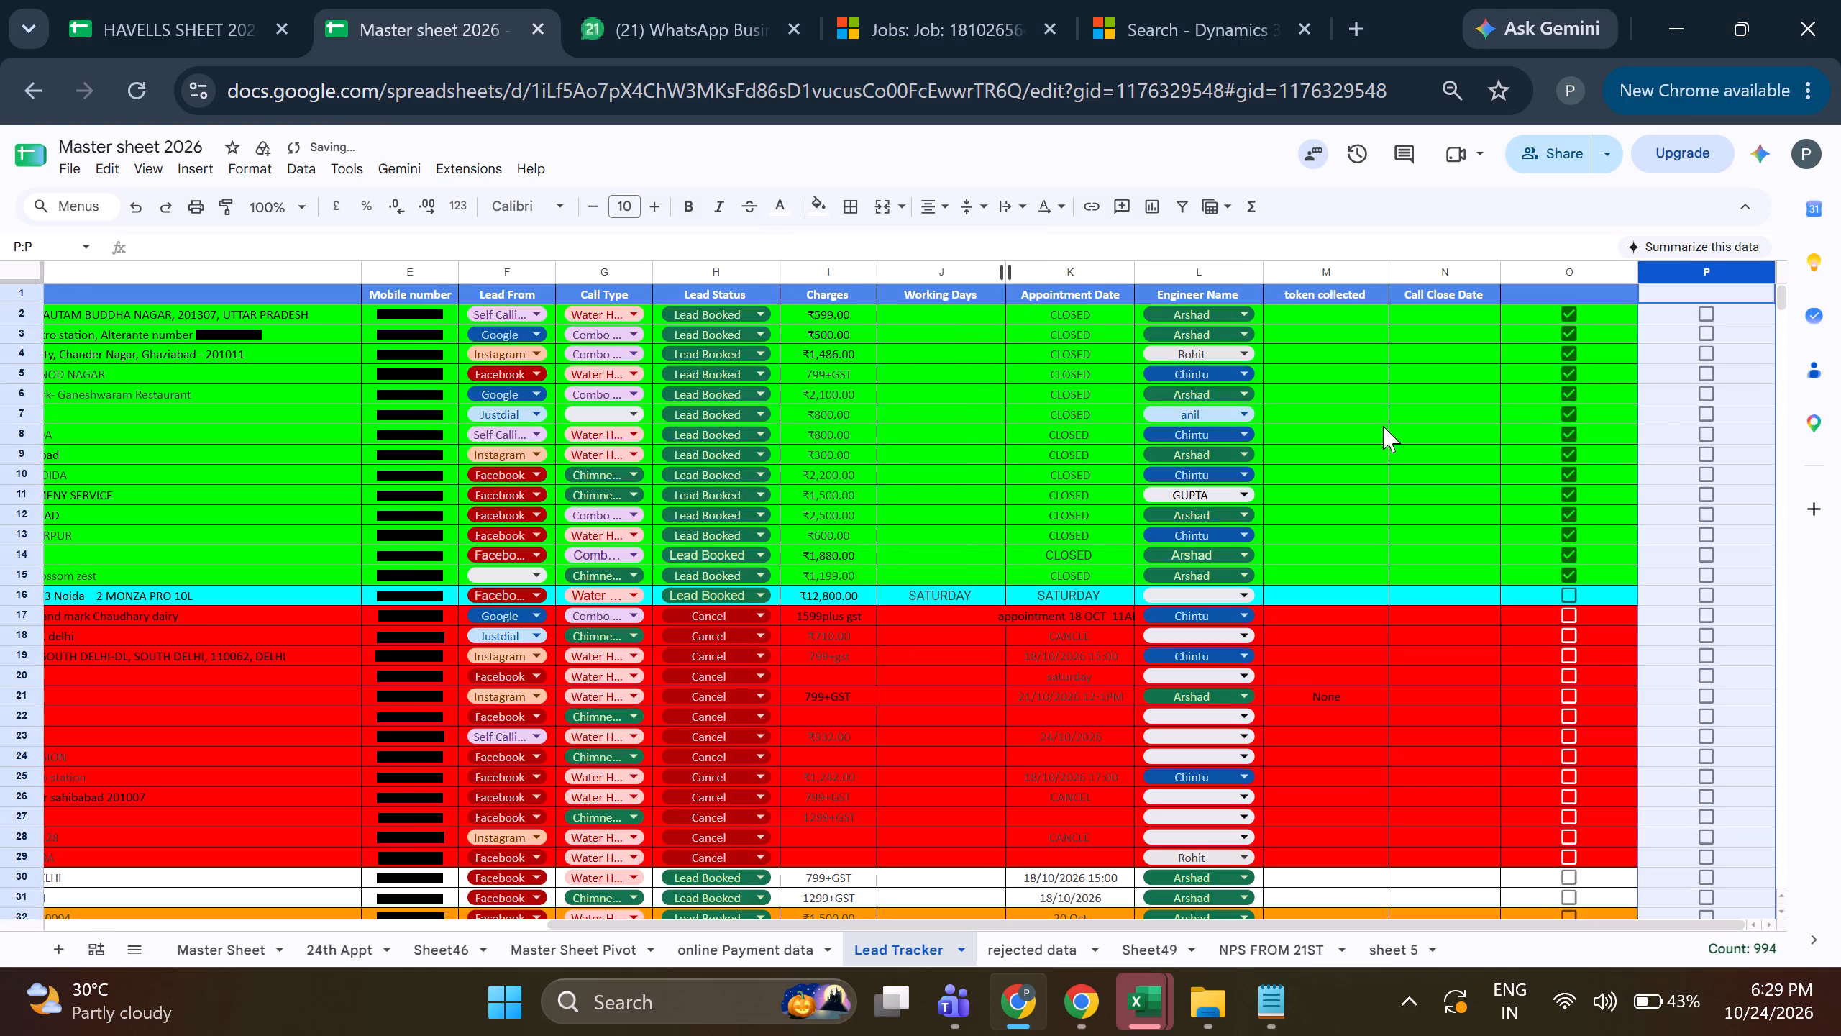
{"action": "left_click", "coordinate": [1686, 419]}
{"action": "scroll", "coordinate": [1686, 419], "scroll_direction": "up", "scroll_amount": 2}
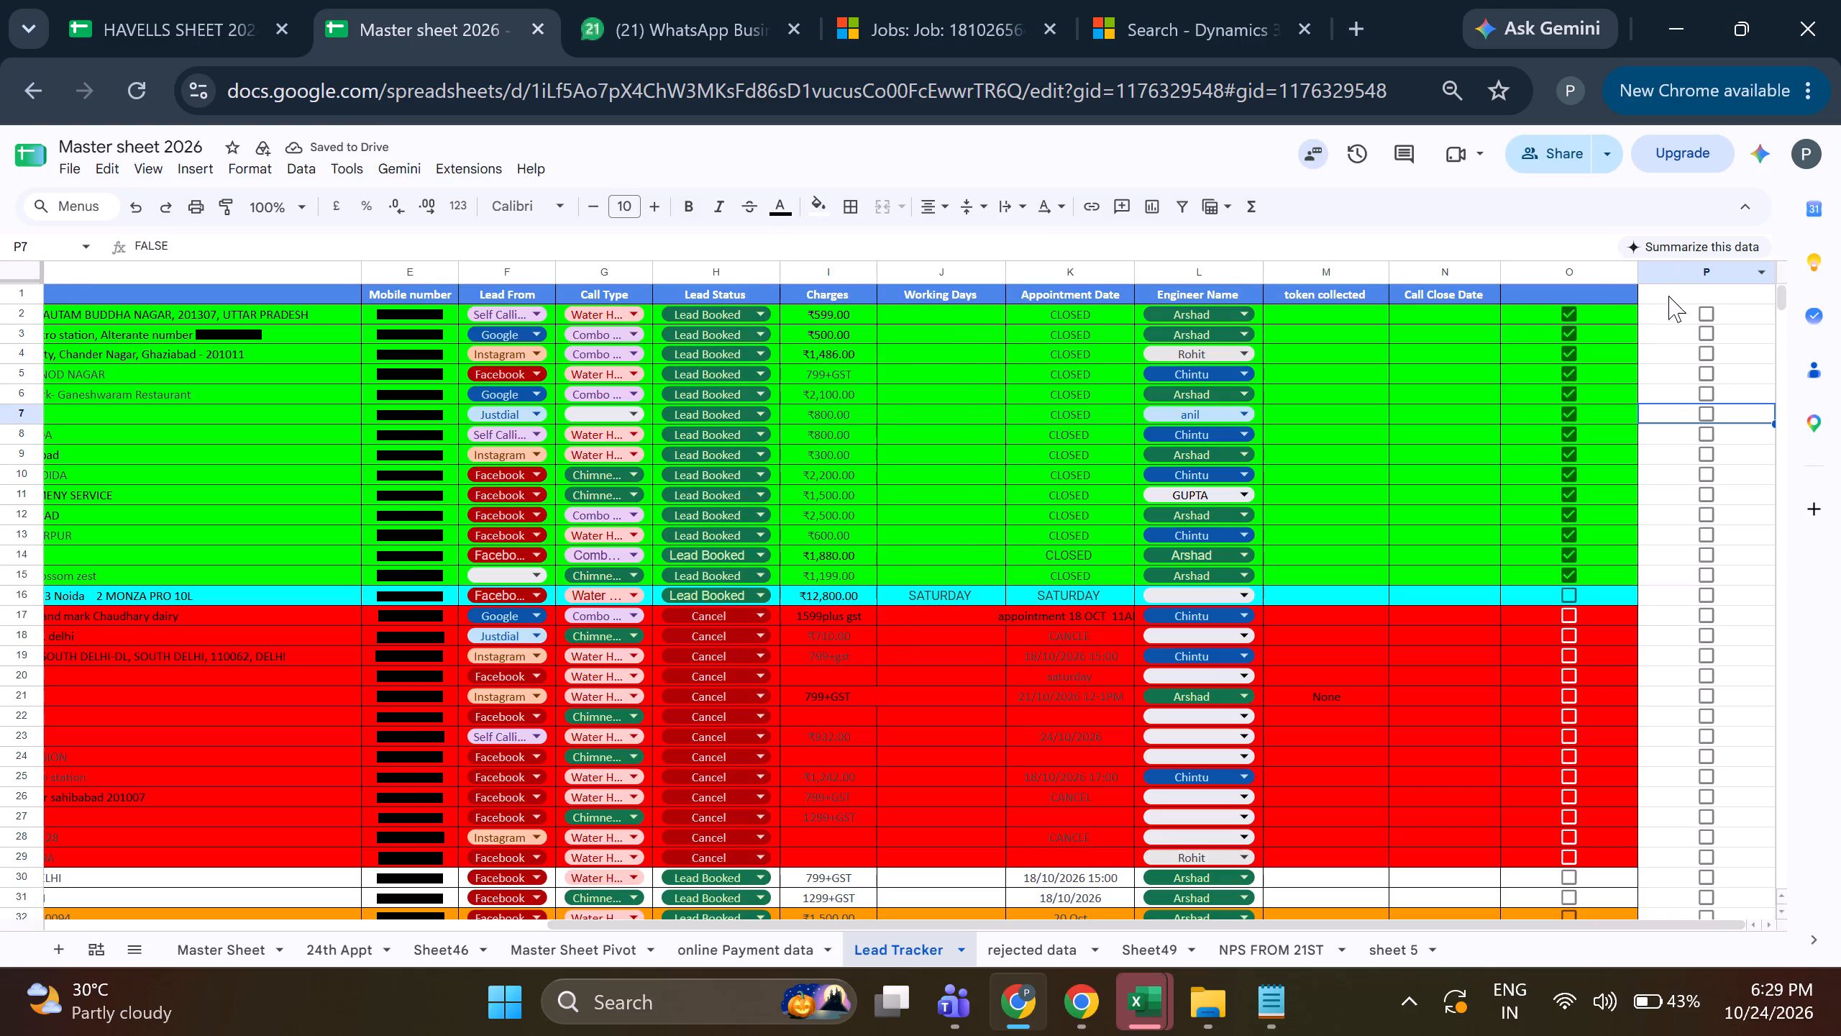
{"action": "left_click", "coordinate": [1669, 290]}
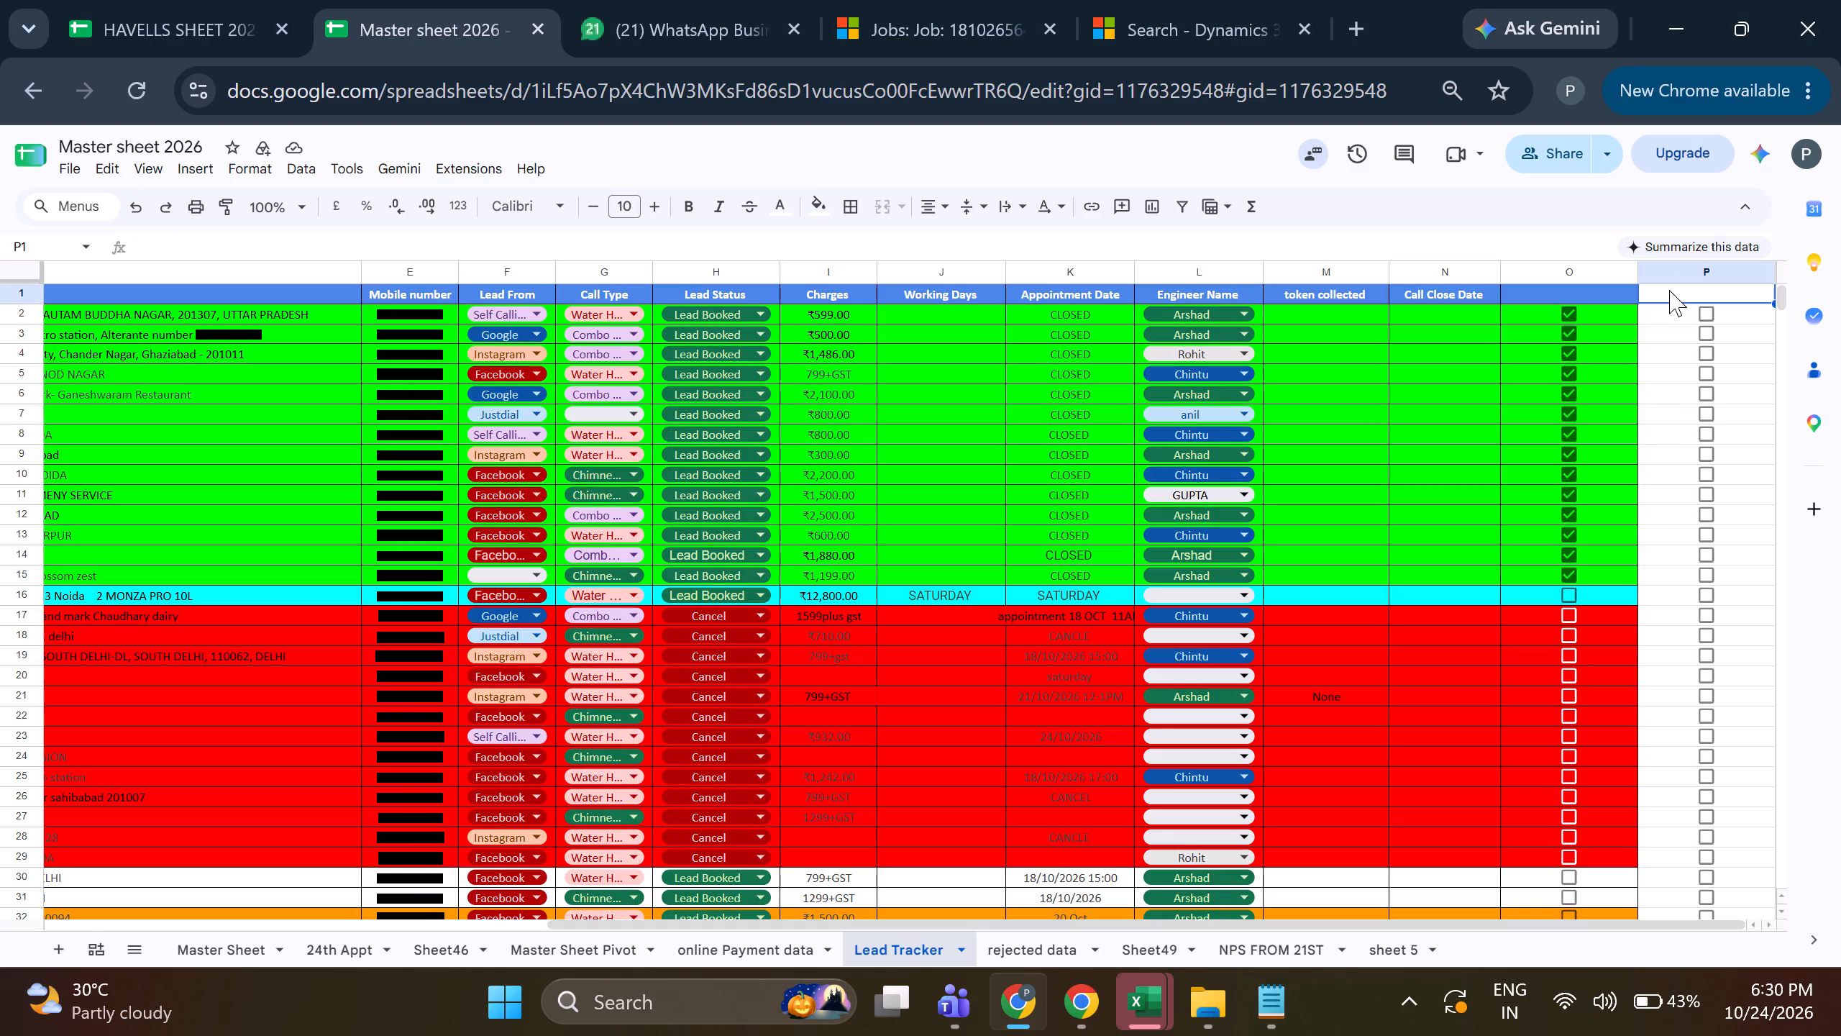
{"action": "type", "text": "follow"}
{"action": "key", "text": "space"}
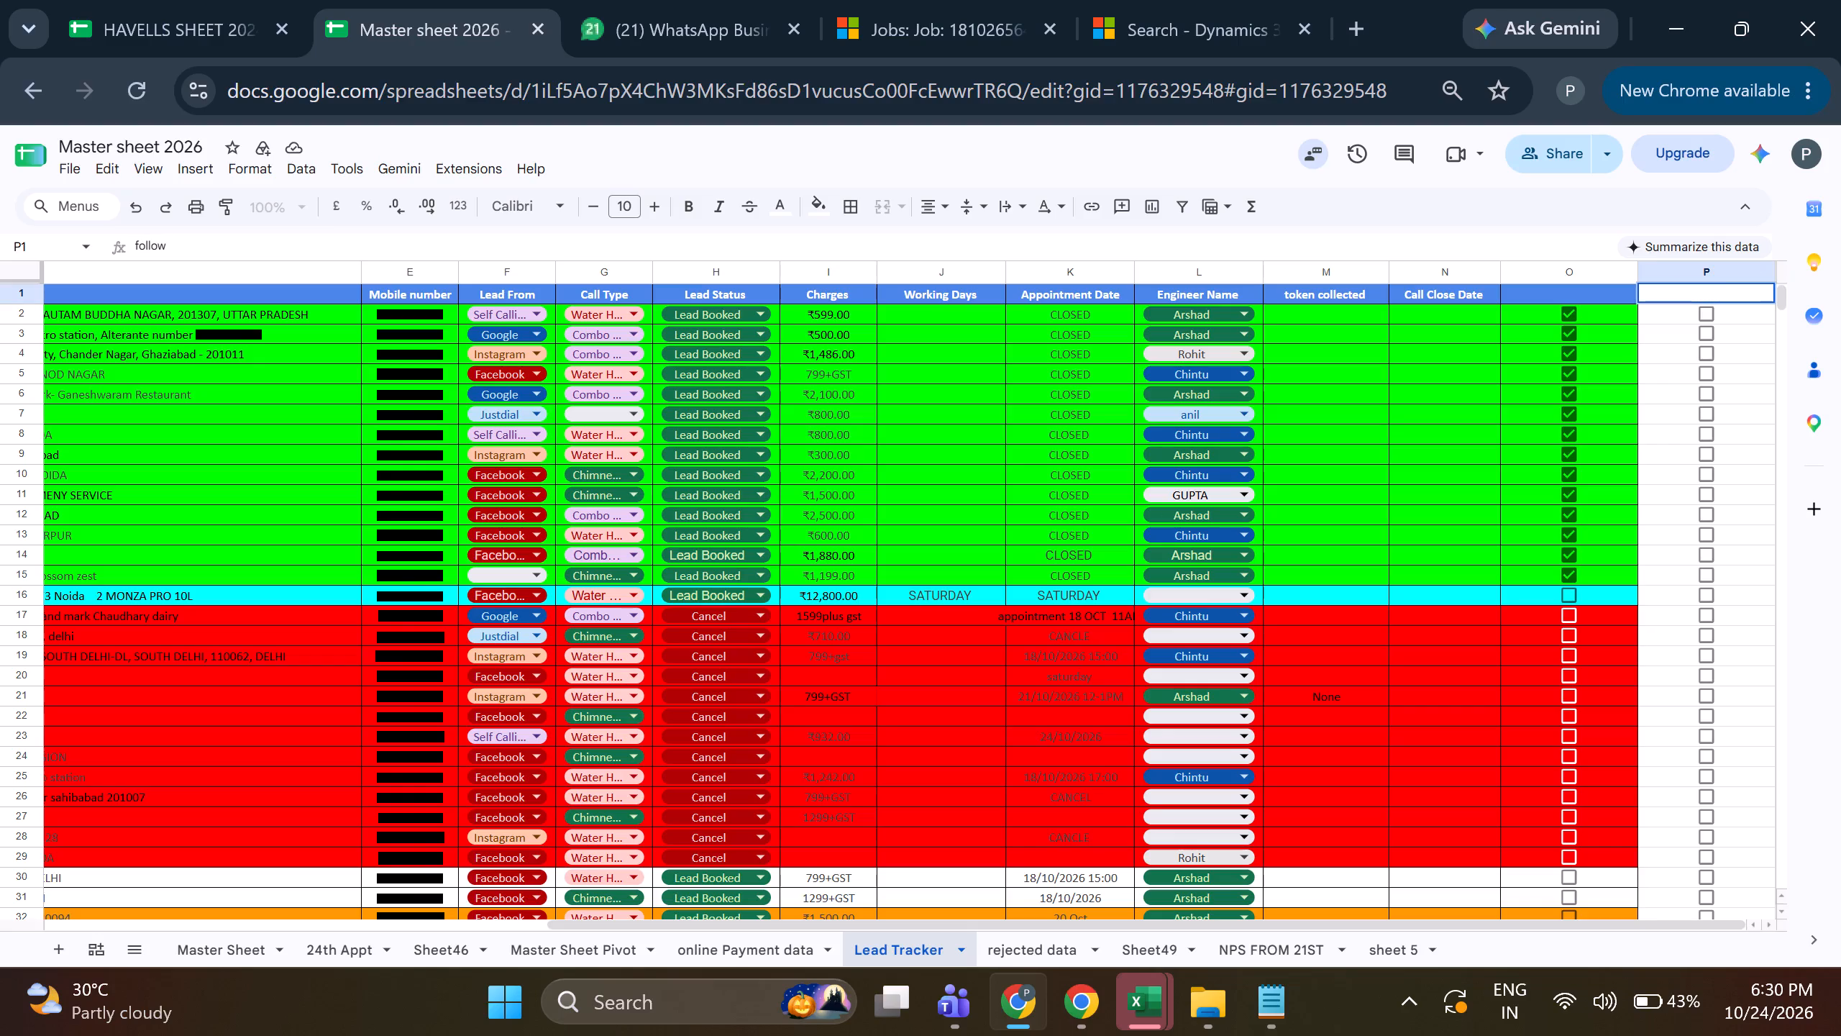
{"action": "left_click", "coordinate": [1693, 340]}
Enter "follow up by massege" as the header of the new column in cell P1.
{"action": "left_click", "coordinate": [1674, 294]}
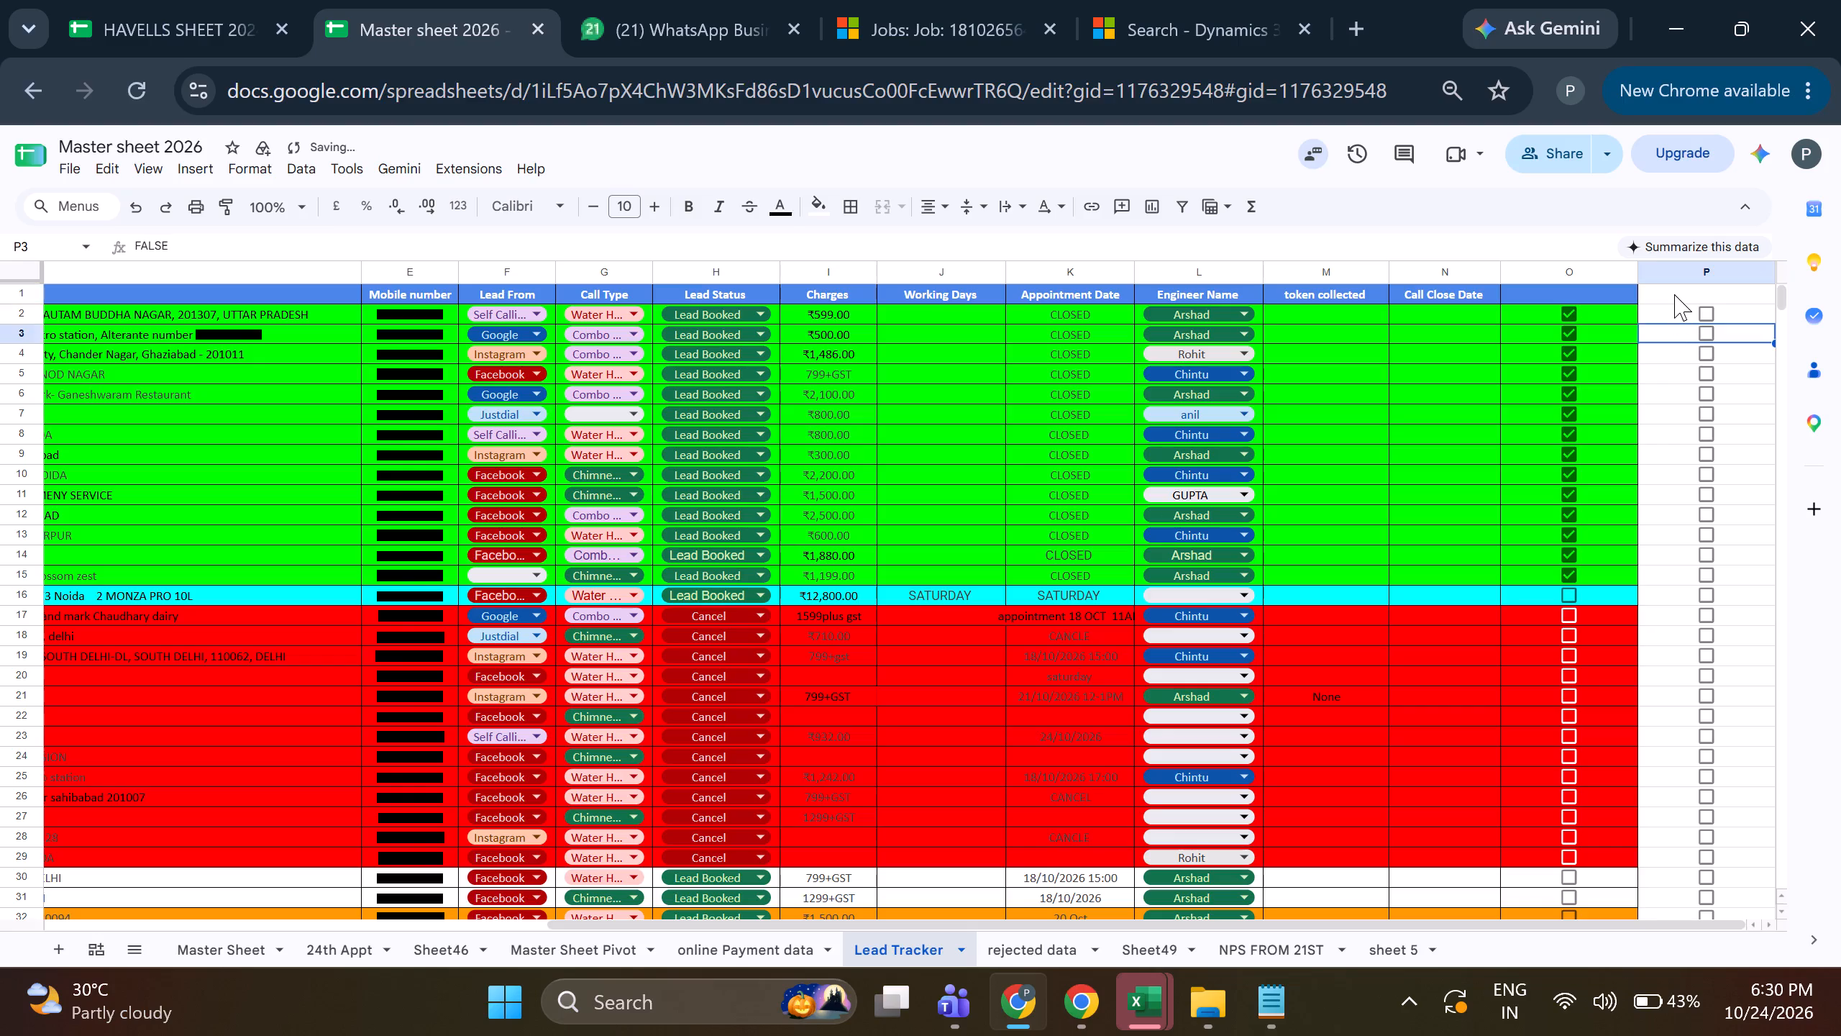
{"action": "key", "text": "f"}
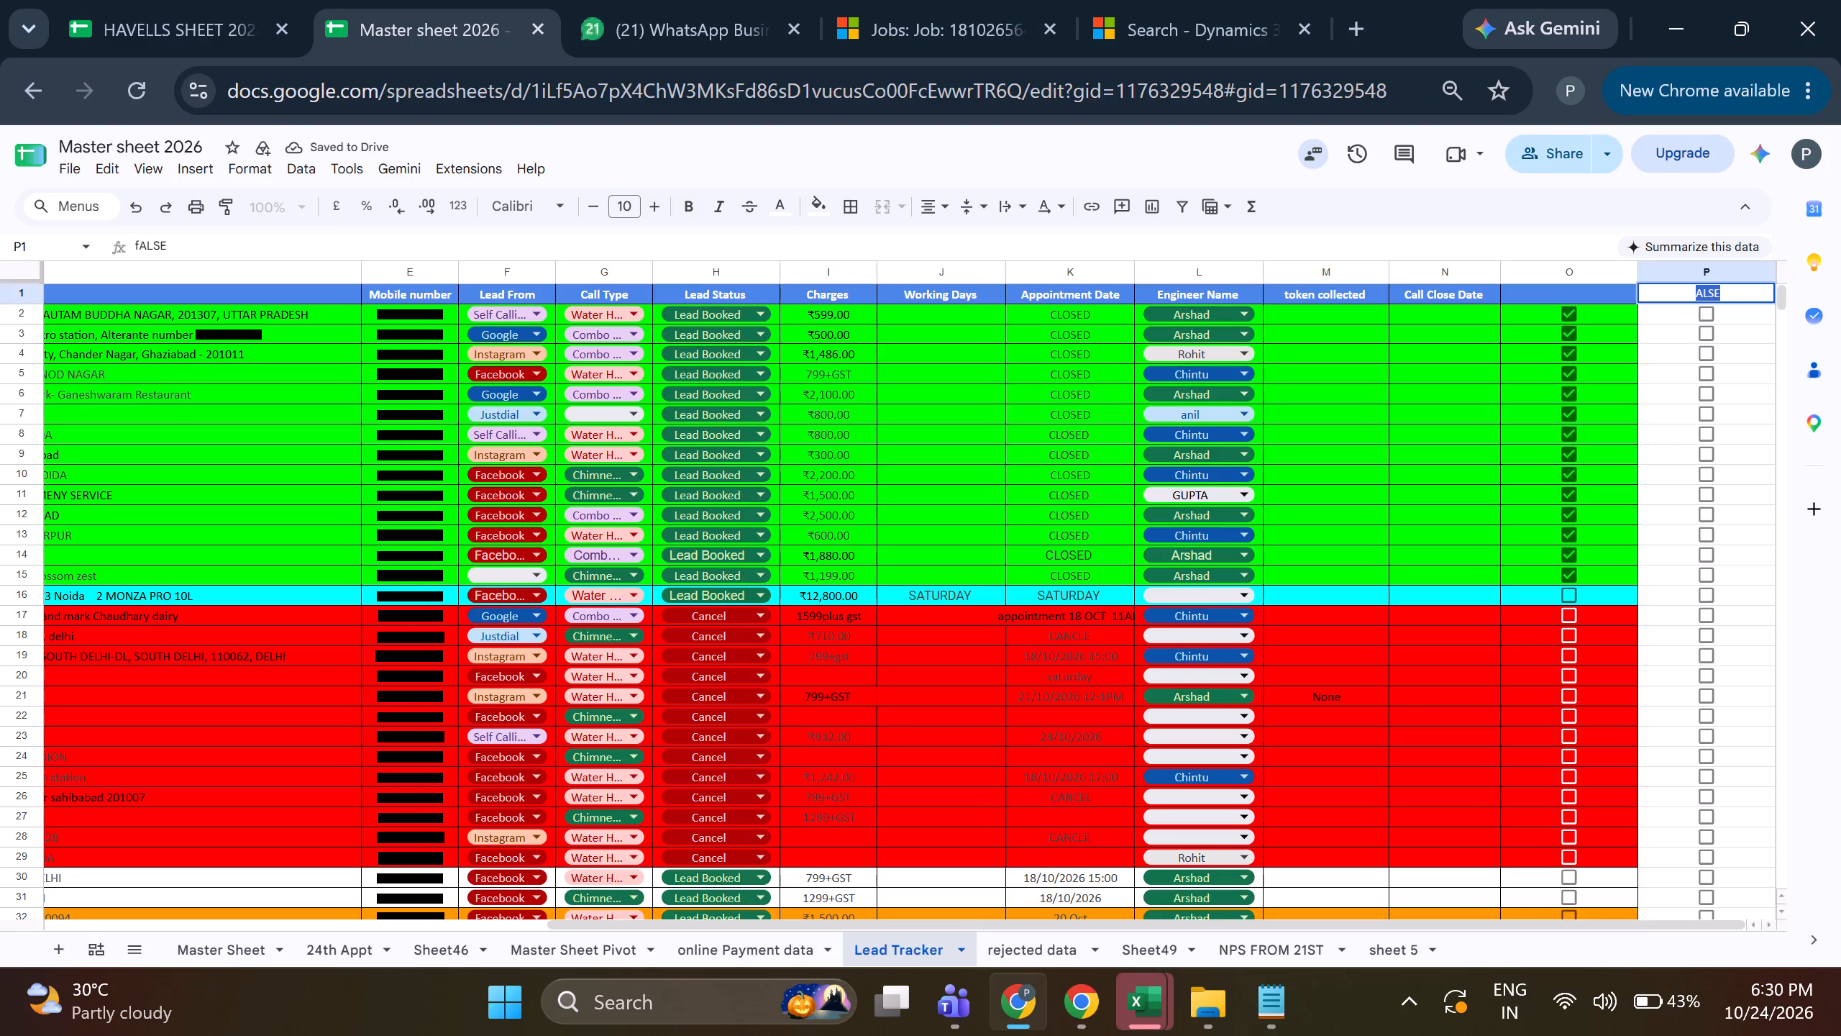
{"action": "key", "text": "BackSpace"}
{"action": "key", "text": "BackSpace"}
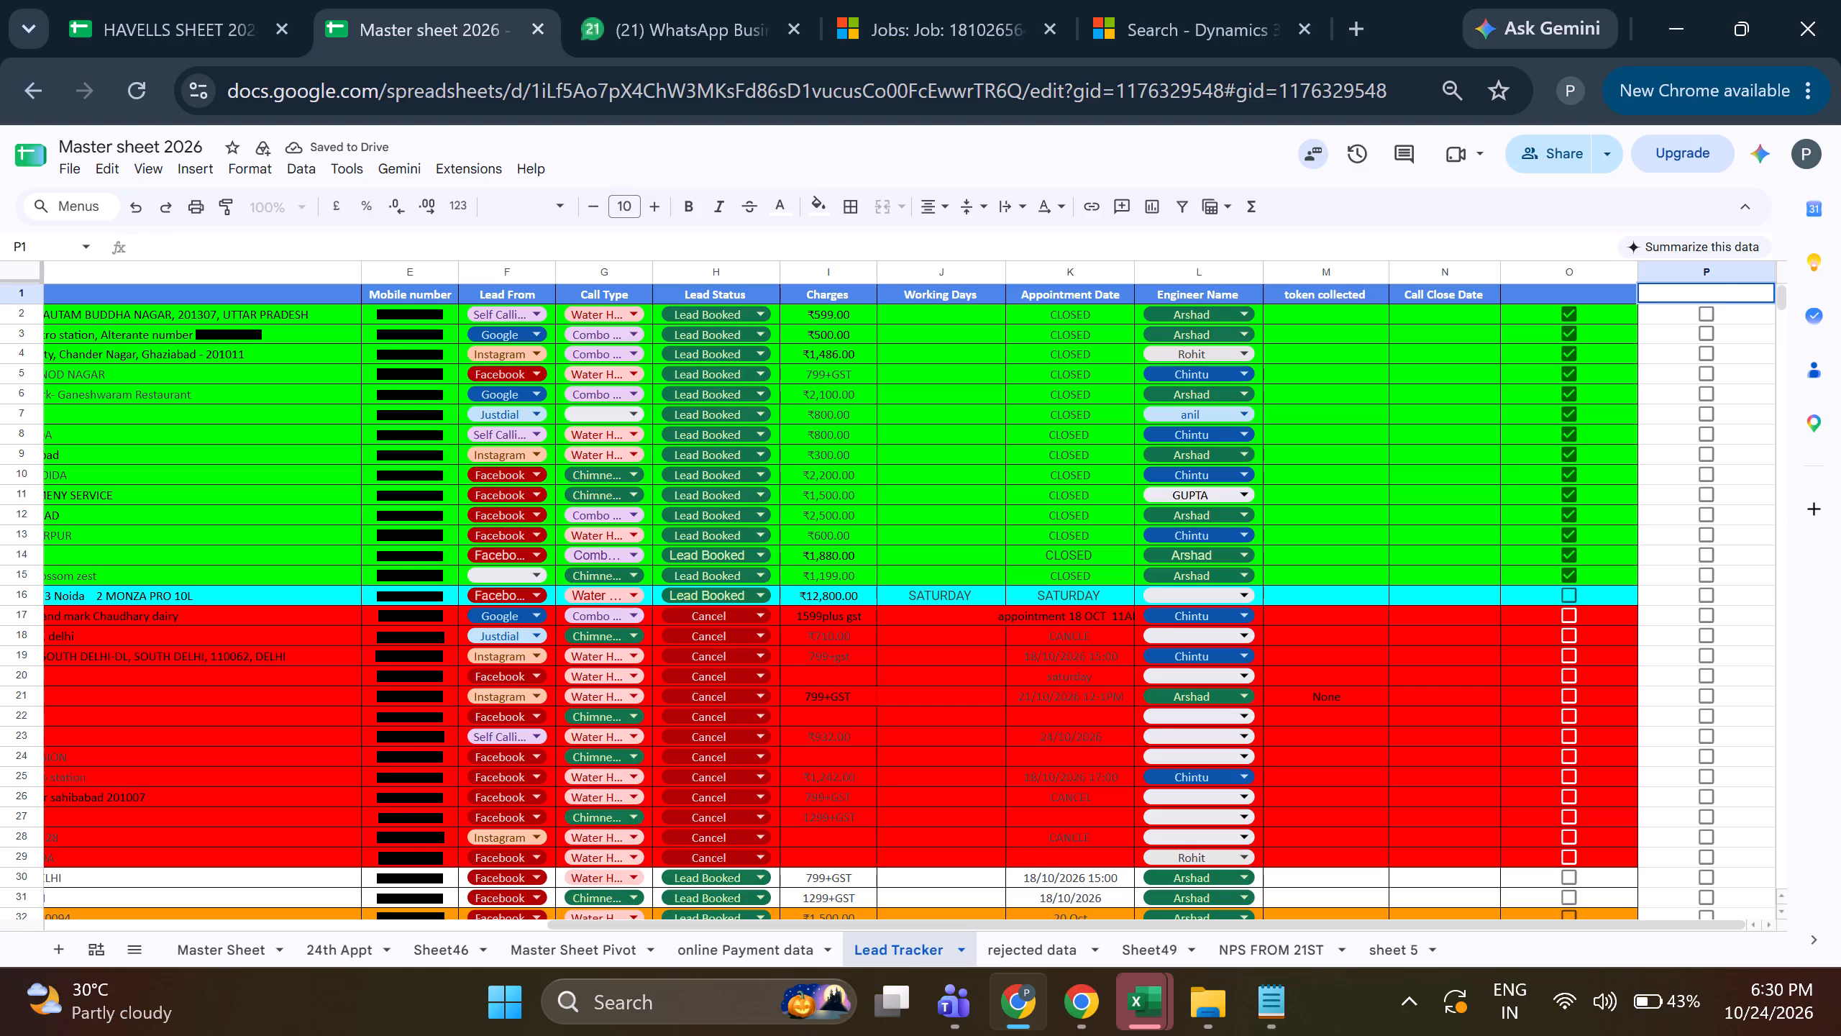
{"action": "key", "text": "f"}
{"action": "type", "text": "ollow"}
{"action": "key", "text": "space"}
{"action": "type", "text": "up"}
{"action": "key", "text": "space"}
{"action": "type", "text": "by"}
{"action": "key", "text": "space"}
{"action": "type", "text": "massege"}
{"action": "key", "text": "space"}
{"action": "key", "text": "Return"}
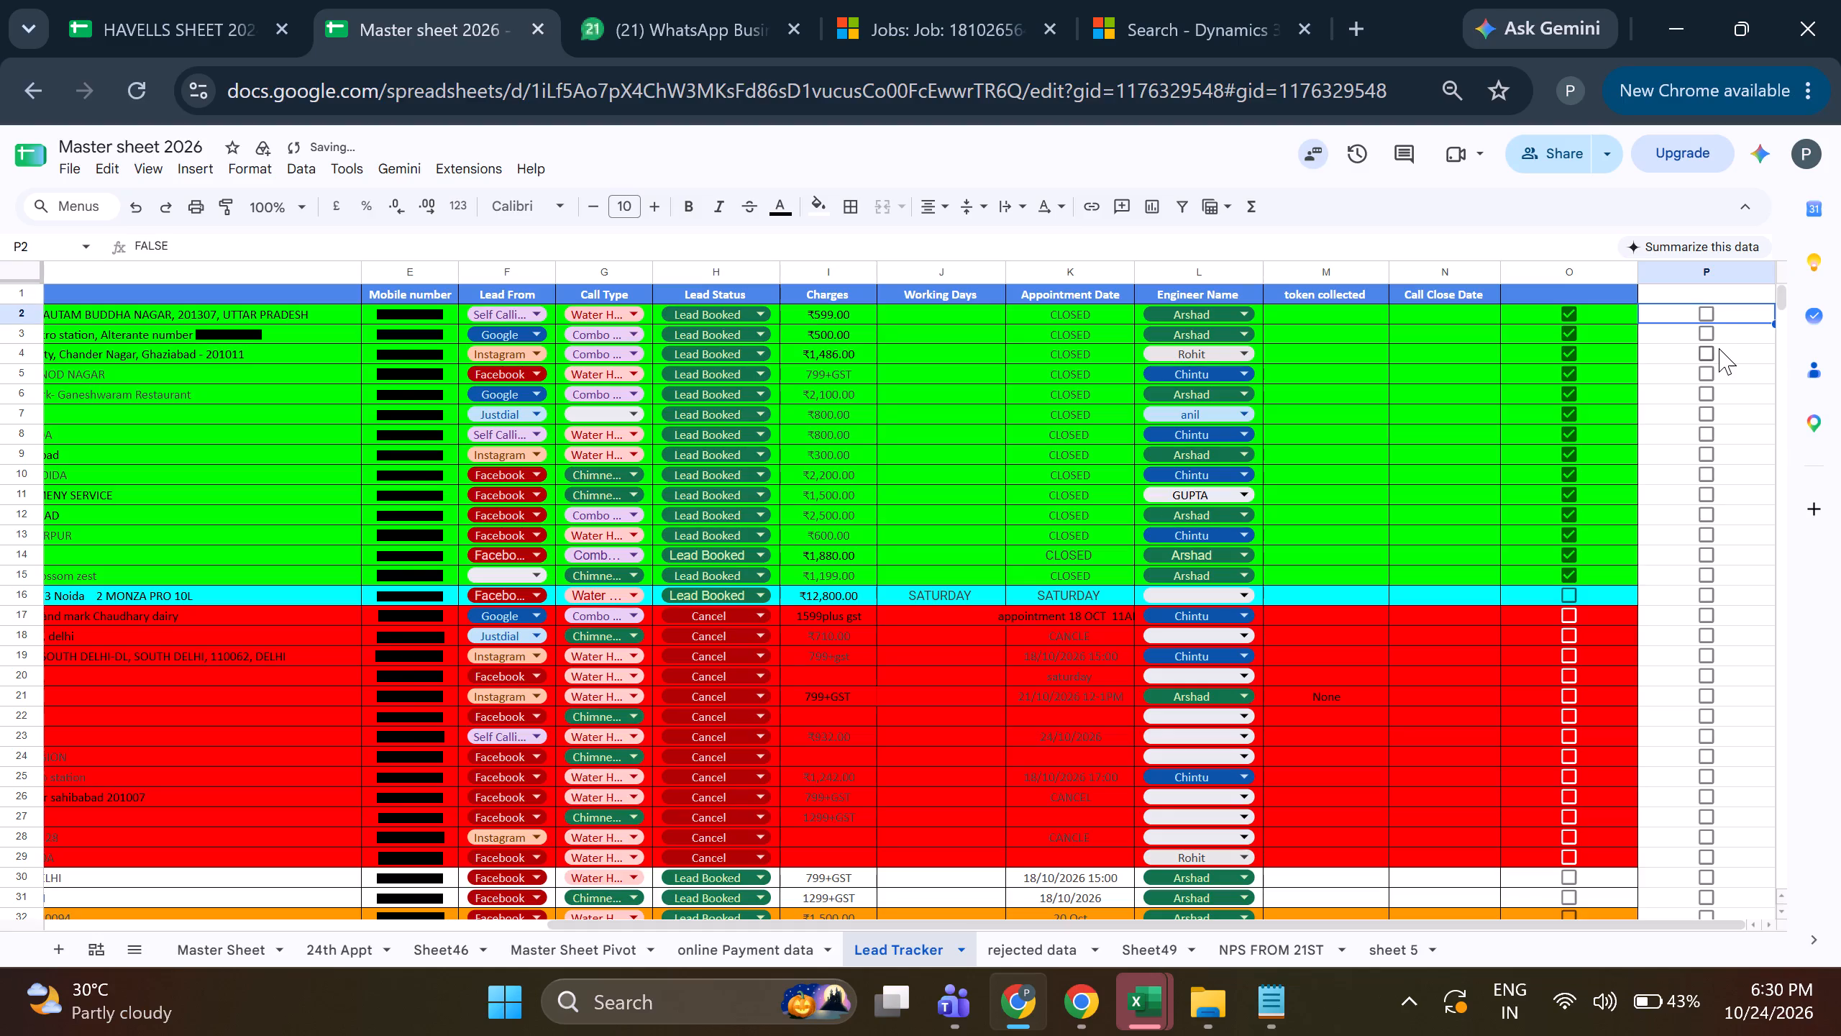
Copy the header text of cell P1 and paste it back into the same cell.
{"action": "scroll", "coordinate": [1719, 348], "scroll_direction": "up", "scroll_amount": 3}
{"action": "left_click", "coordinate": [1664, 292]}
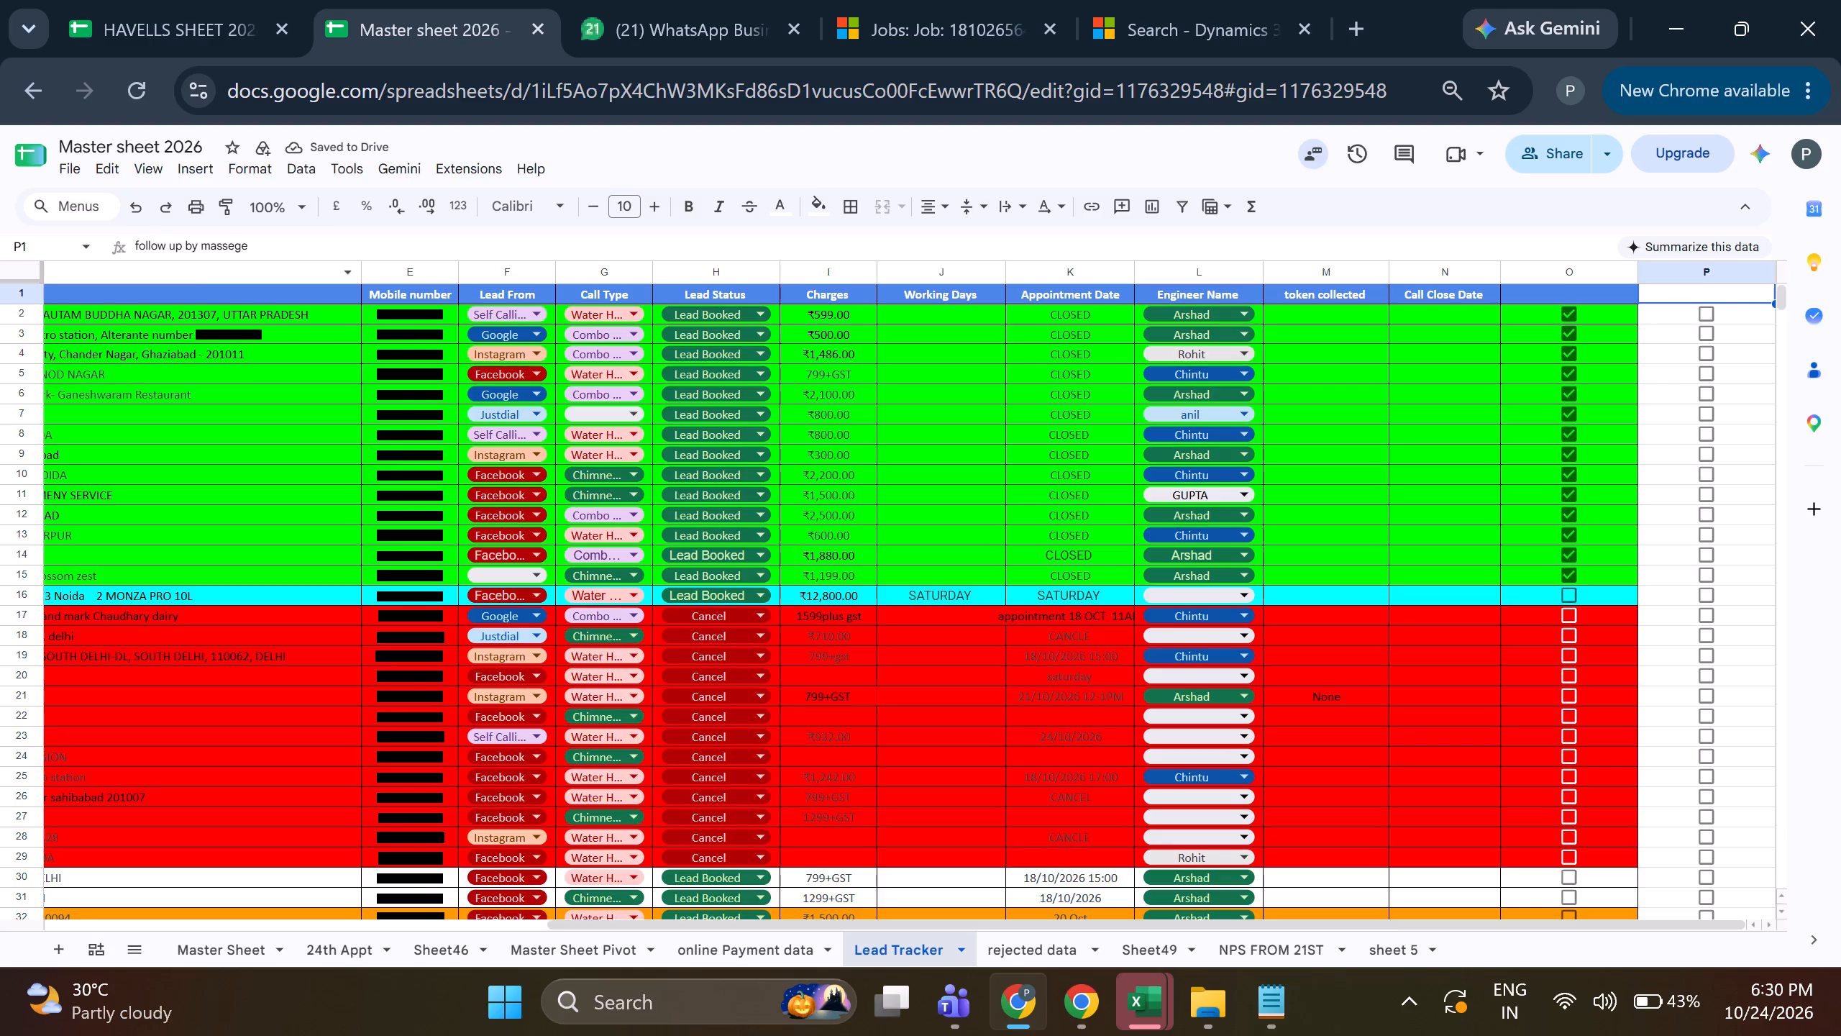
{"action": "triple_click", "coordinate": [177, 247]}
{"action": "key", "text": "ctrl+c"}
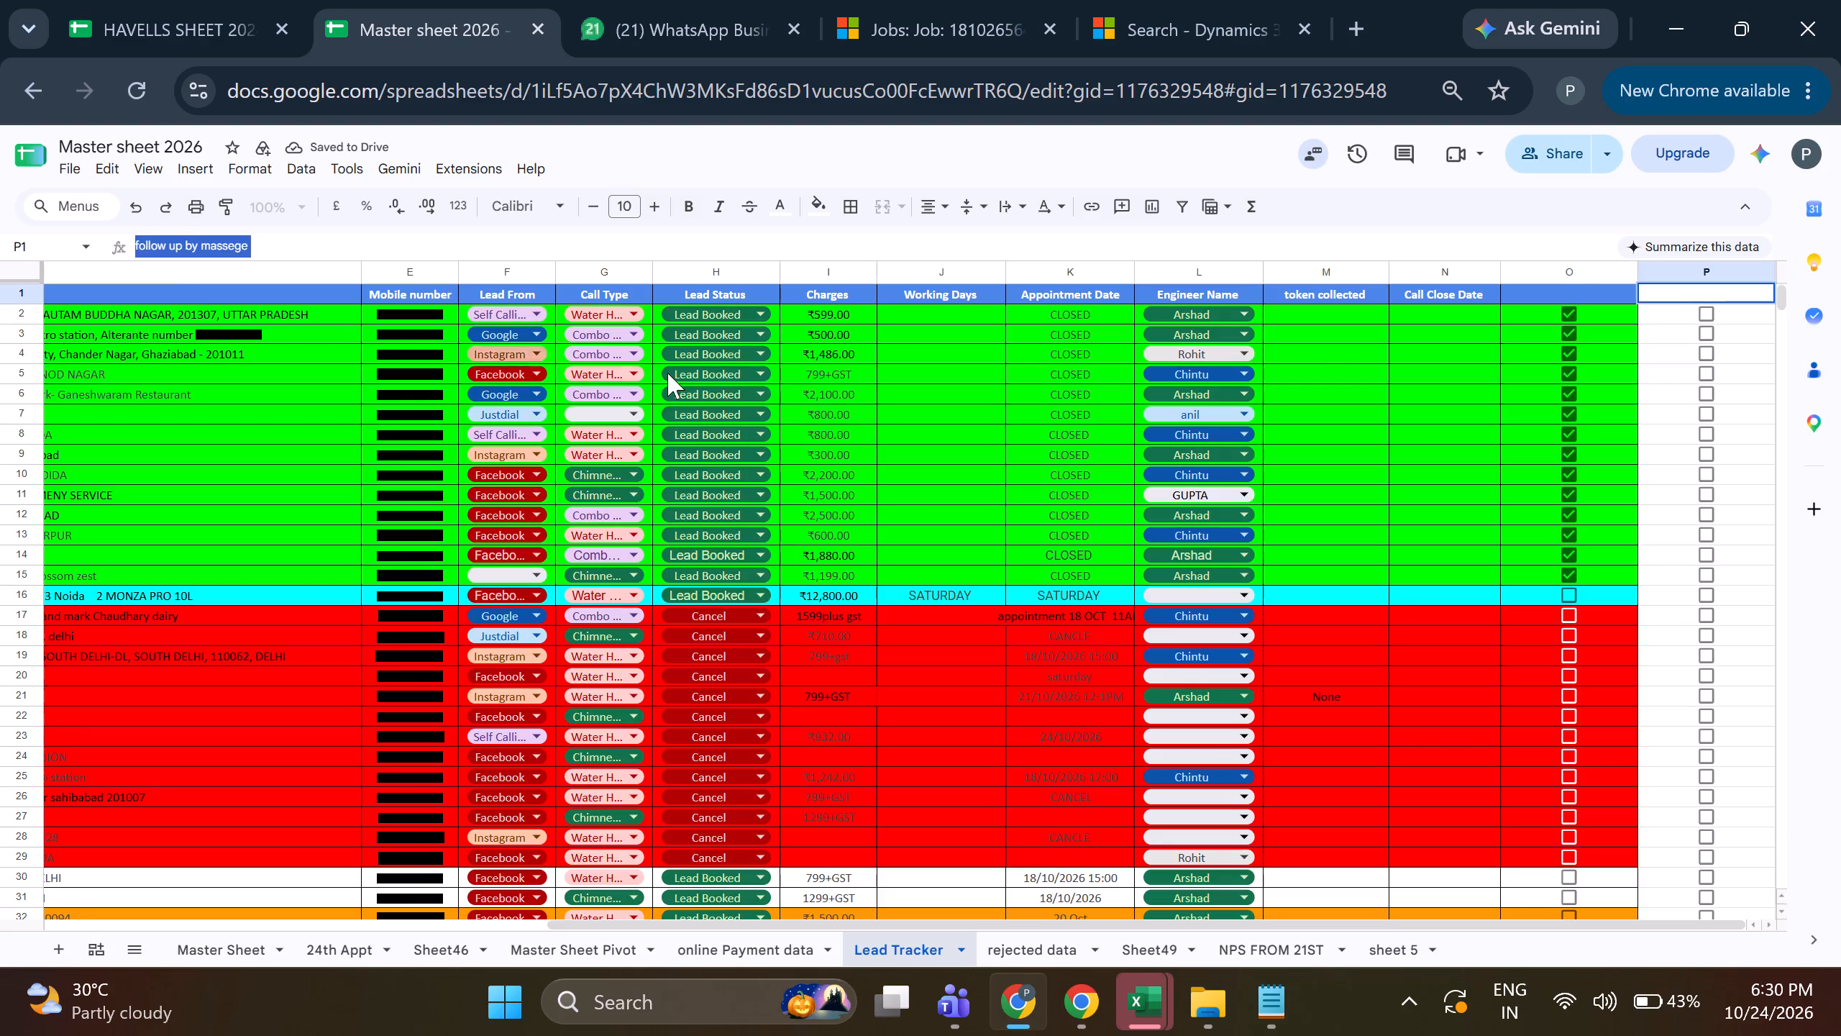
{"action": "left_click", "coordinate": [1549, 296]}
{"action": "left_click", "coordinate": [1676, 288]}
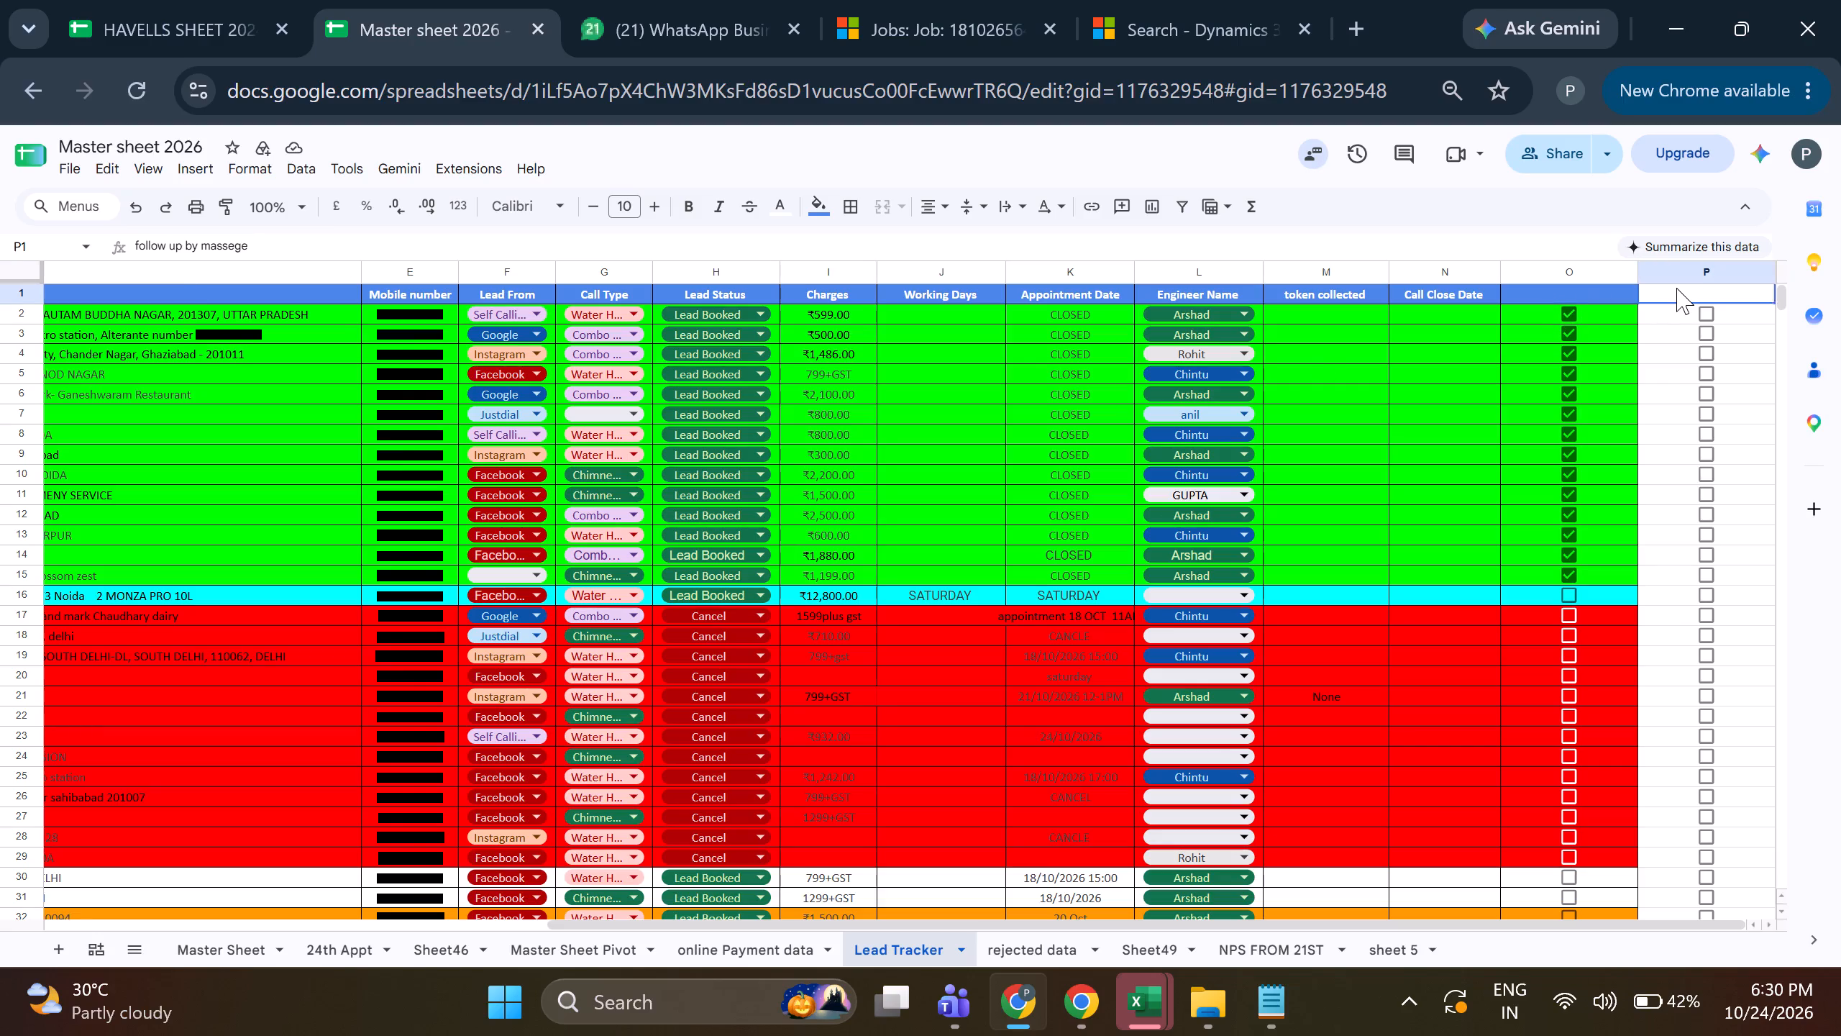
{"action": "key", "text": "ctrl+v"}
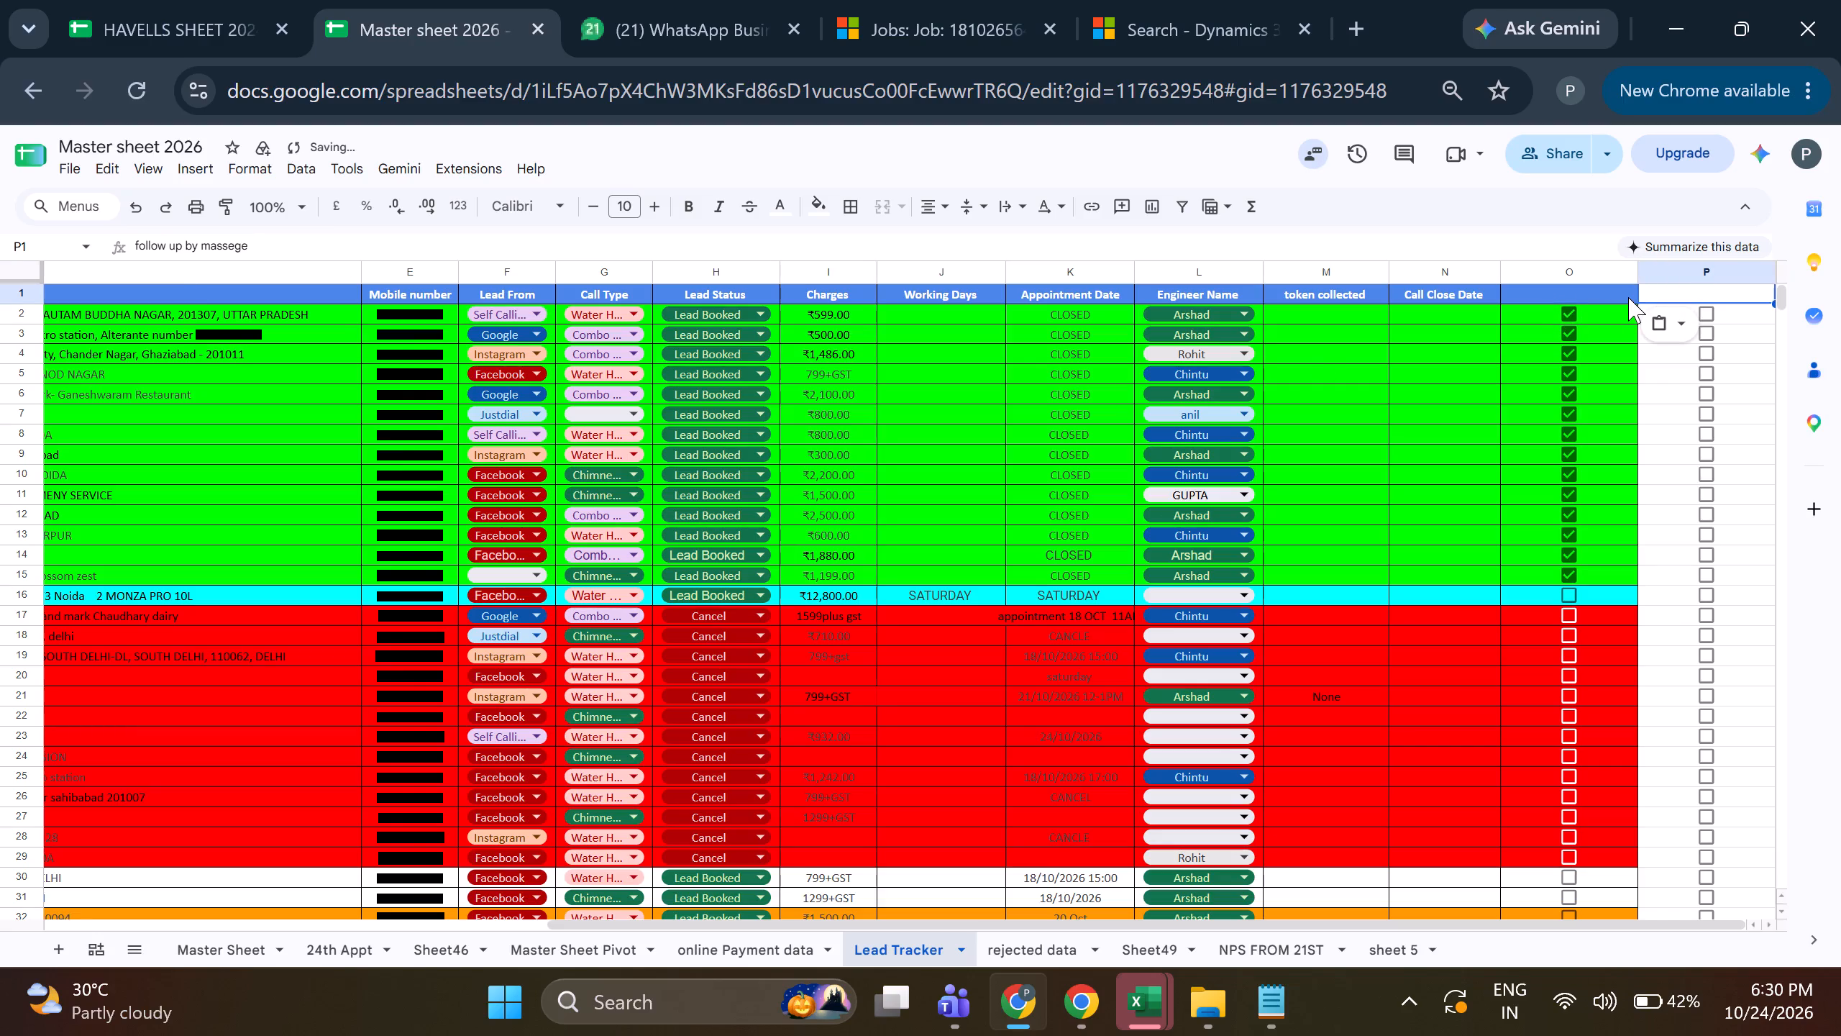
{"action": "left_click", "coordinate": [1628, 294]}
Set the fill of header cell P1 to the blue used by the other column headers.
{"action": "left_click", "coordinate": [1674, 288]}
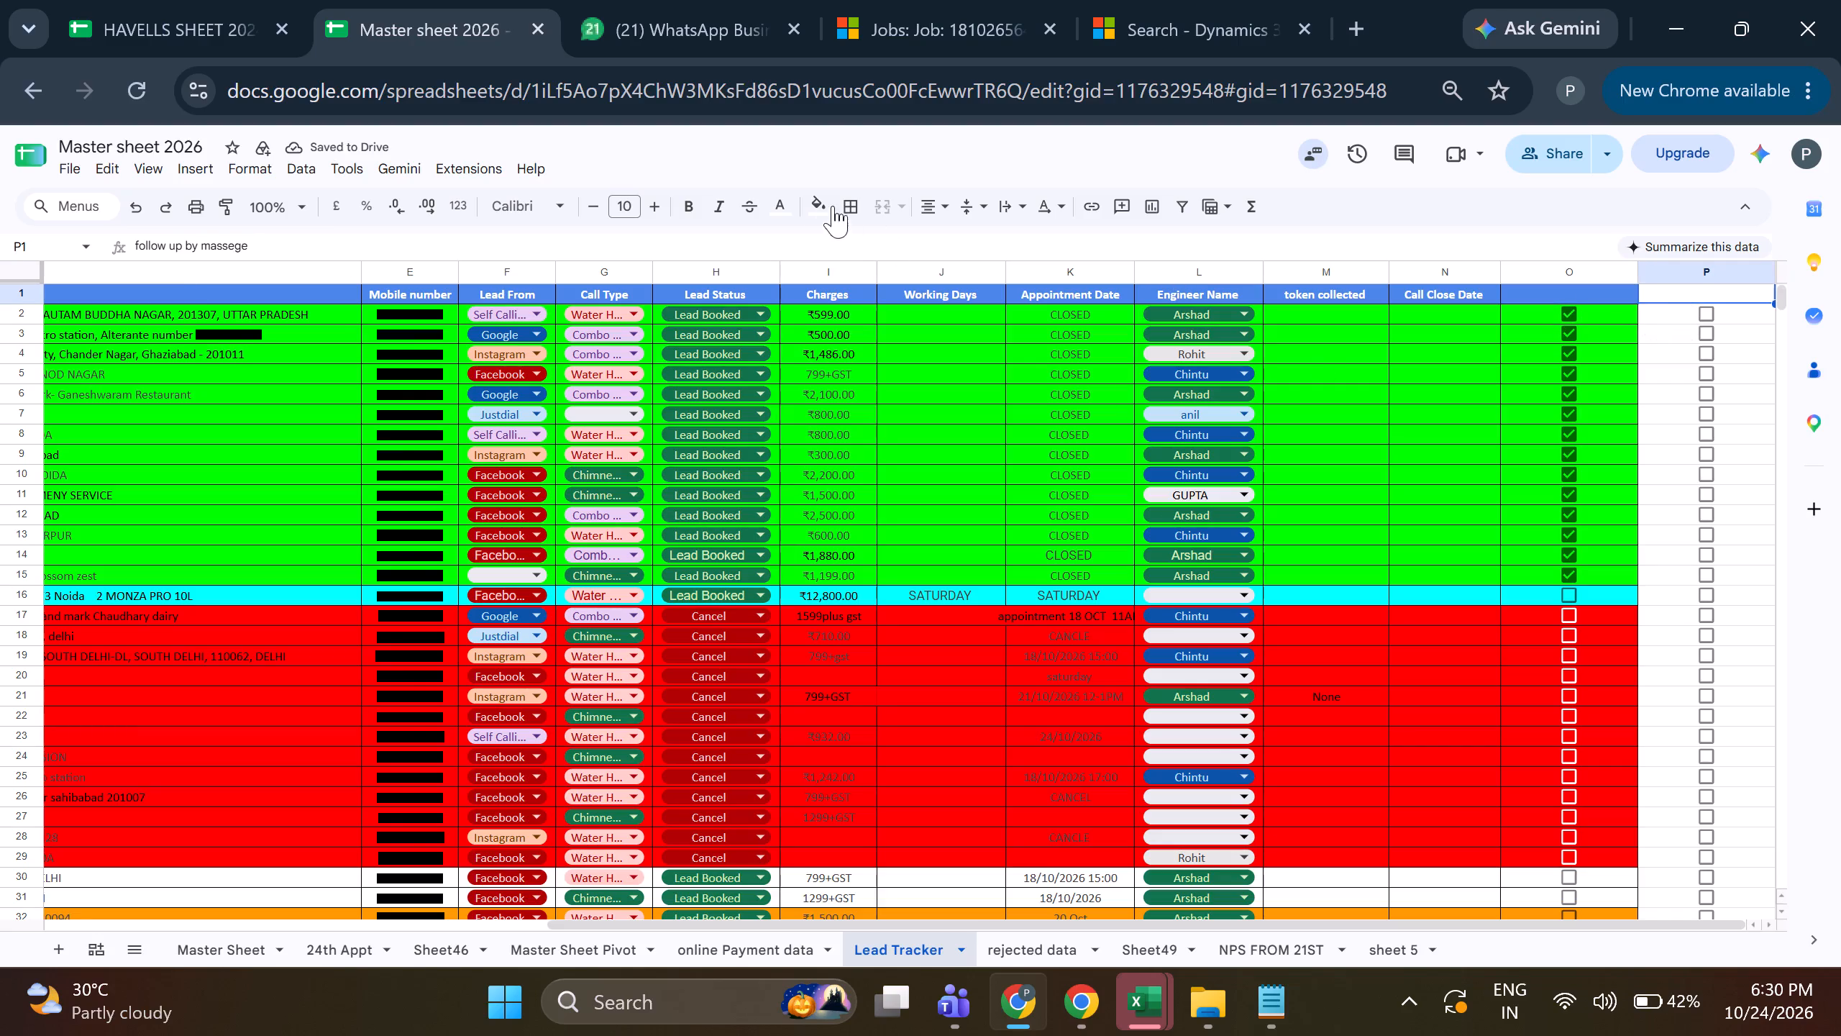
{"action": "left_click", "coordinate": [820, 199]}
{"action": "left_click", "coordinate": [946, 290]}
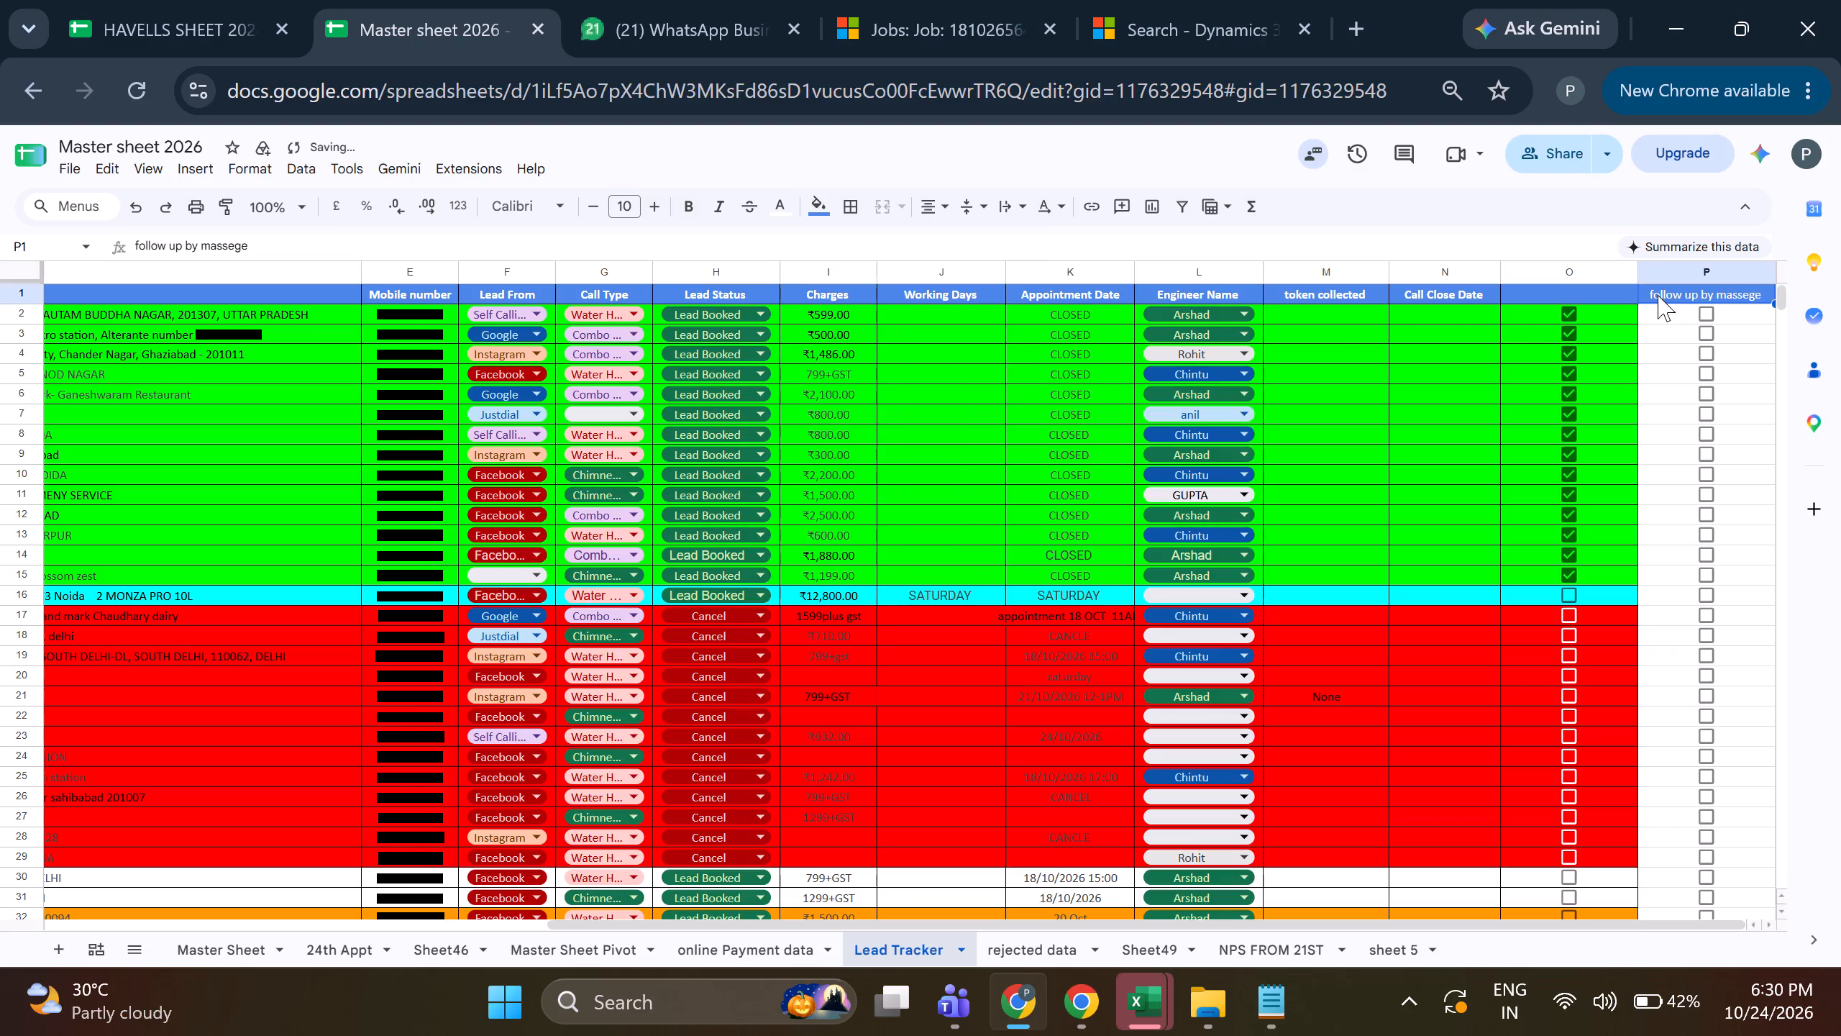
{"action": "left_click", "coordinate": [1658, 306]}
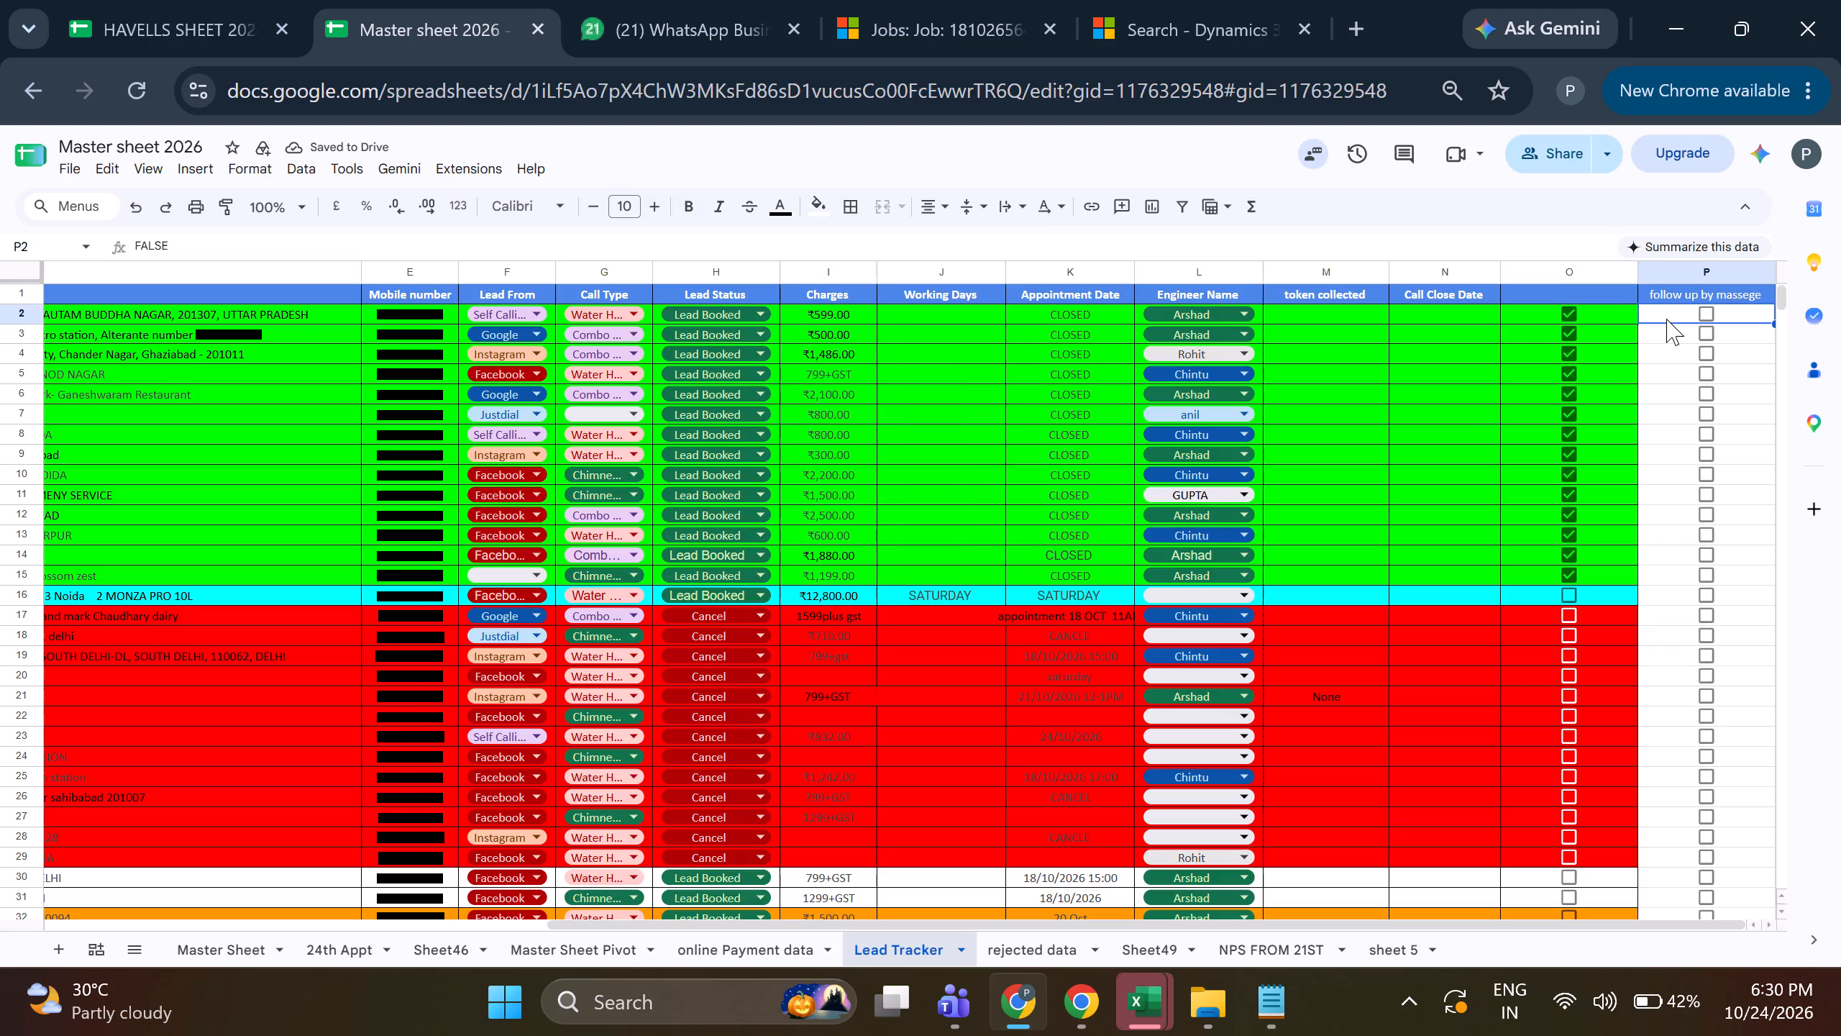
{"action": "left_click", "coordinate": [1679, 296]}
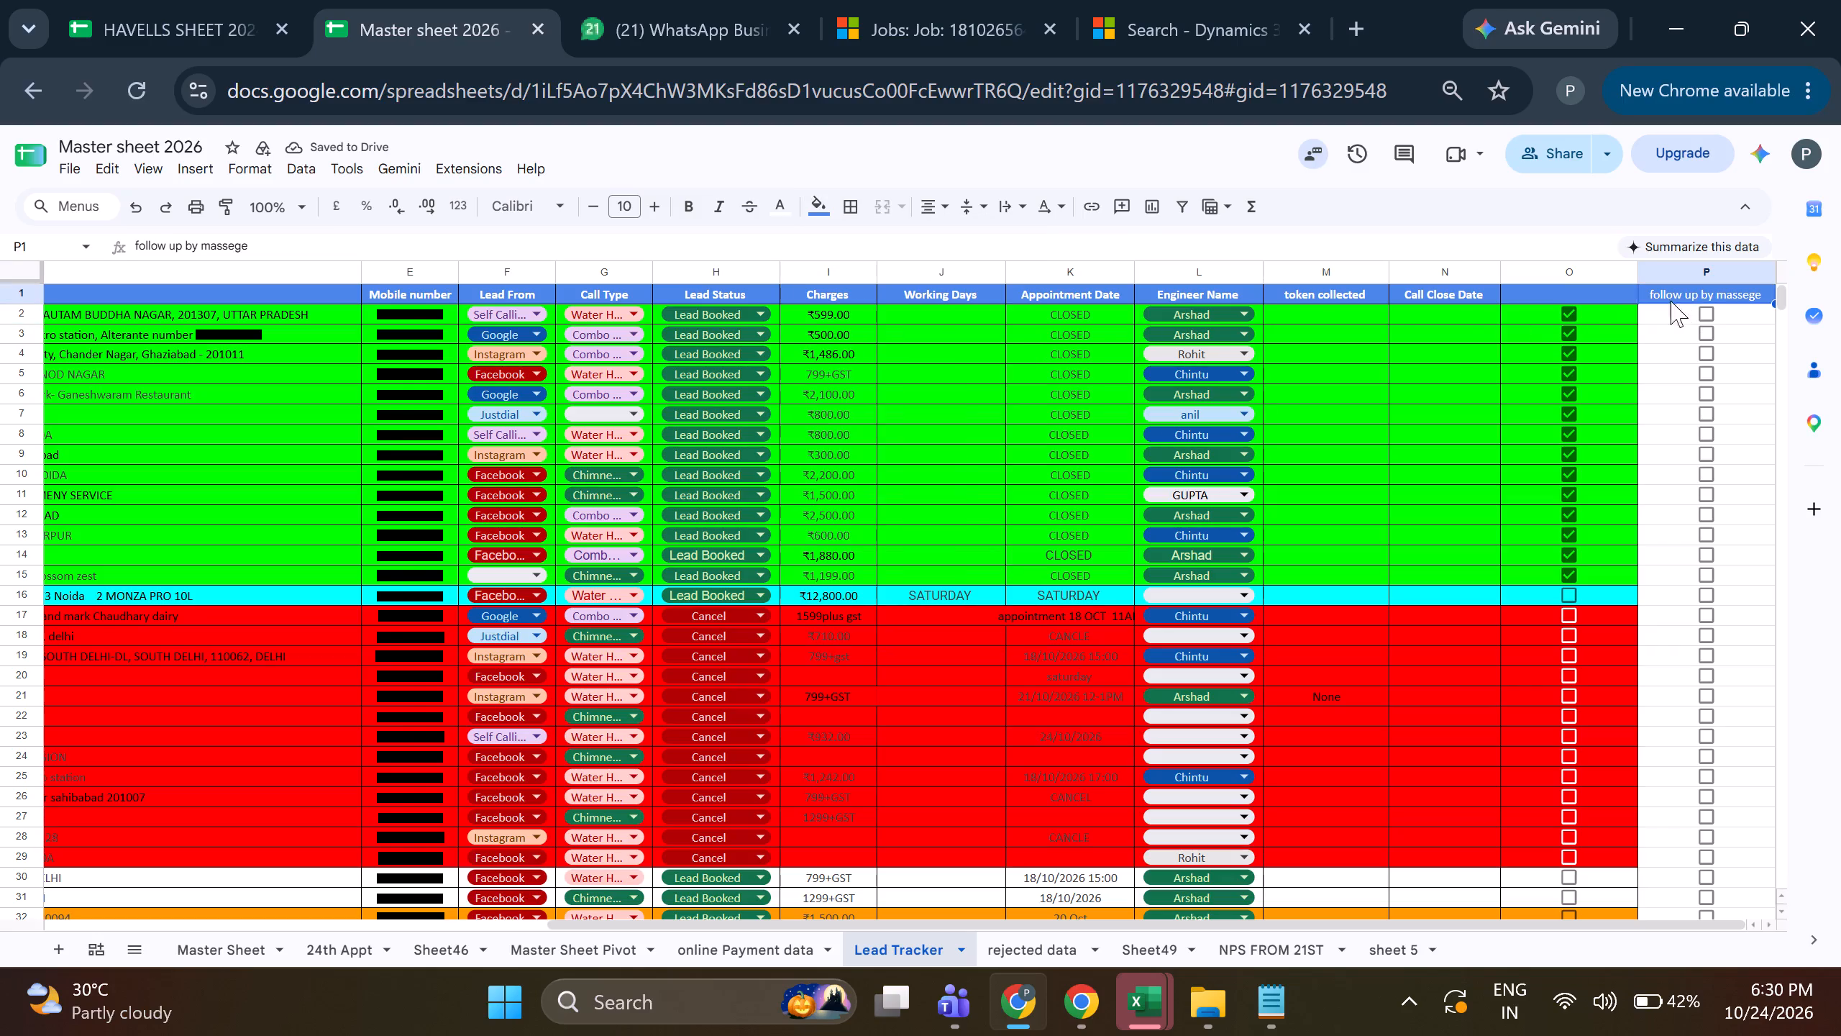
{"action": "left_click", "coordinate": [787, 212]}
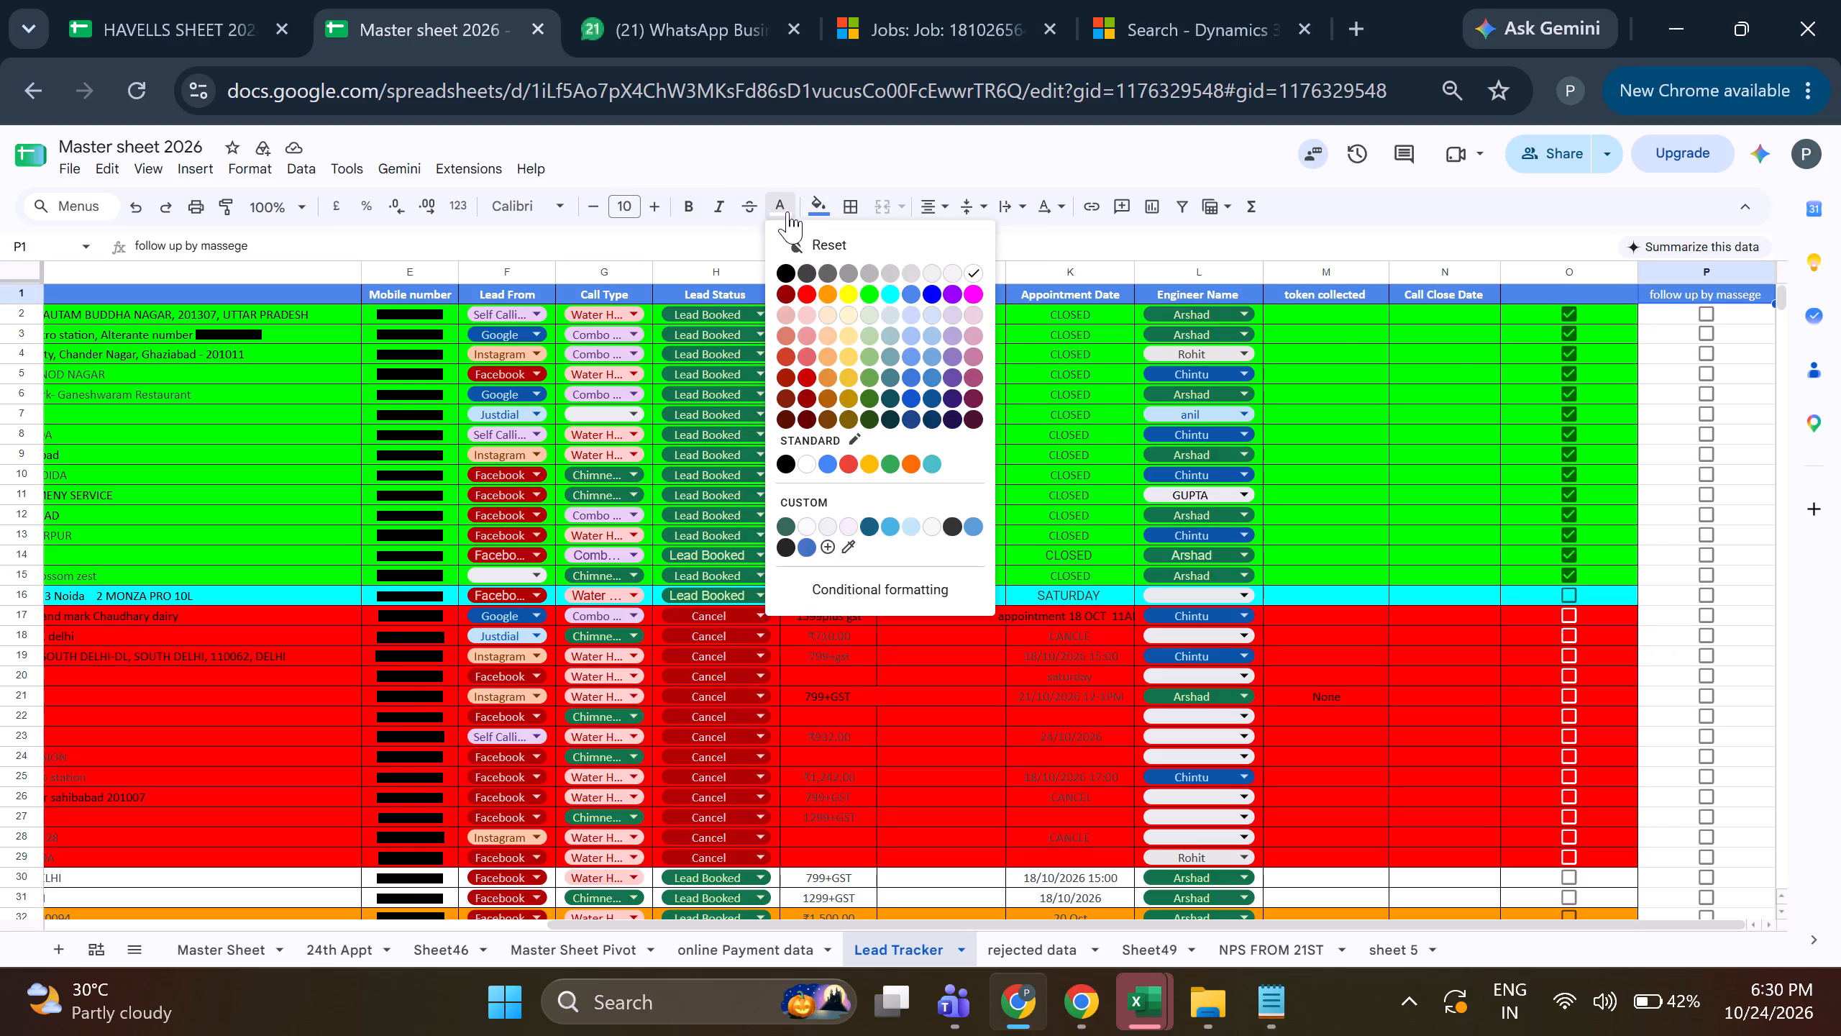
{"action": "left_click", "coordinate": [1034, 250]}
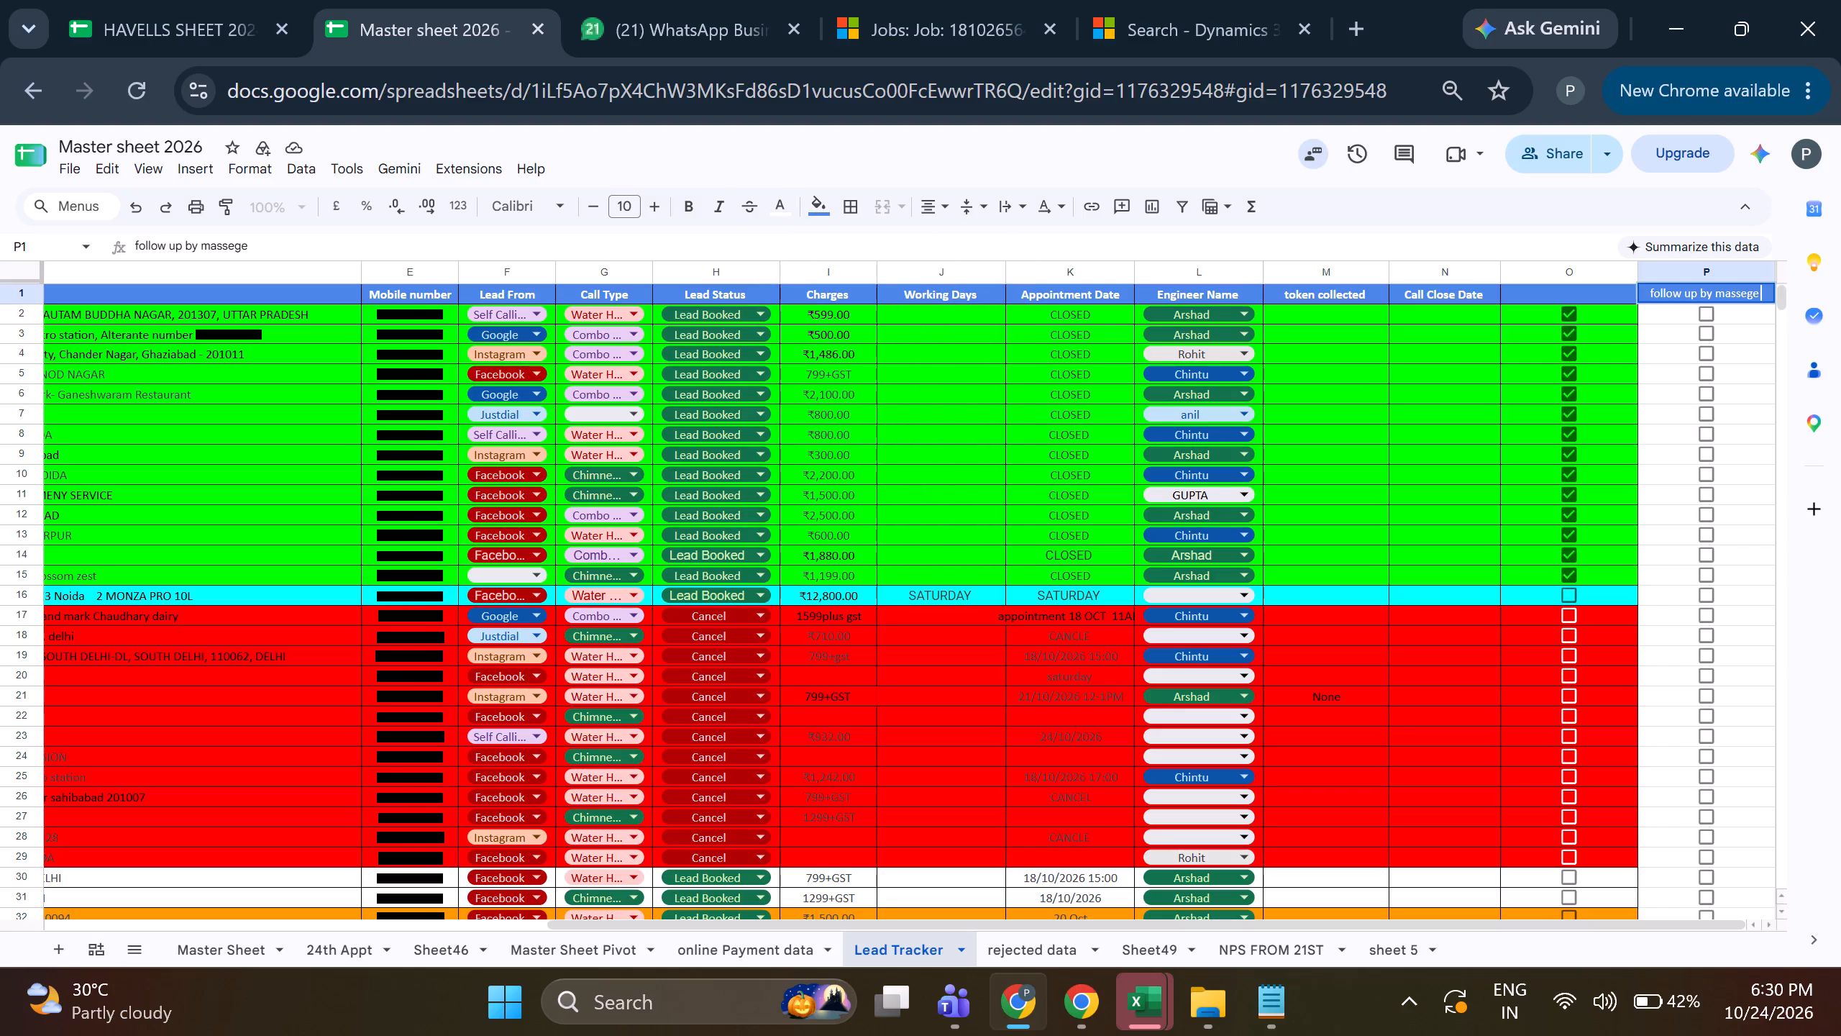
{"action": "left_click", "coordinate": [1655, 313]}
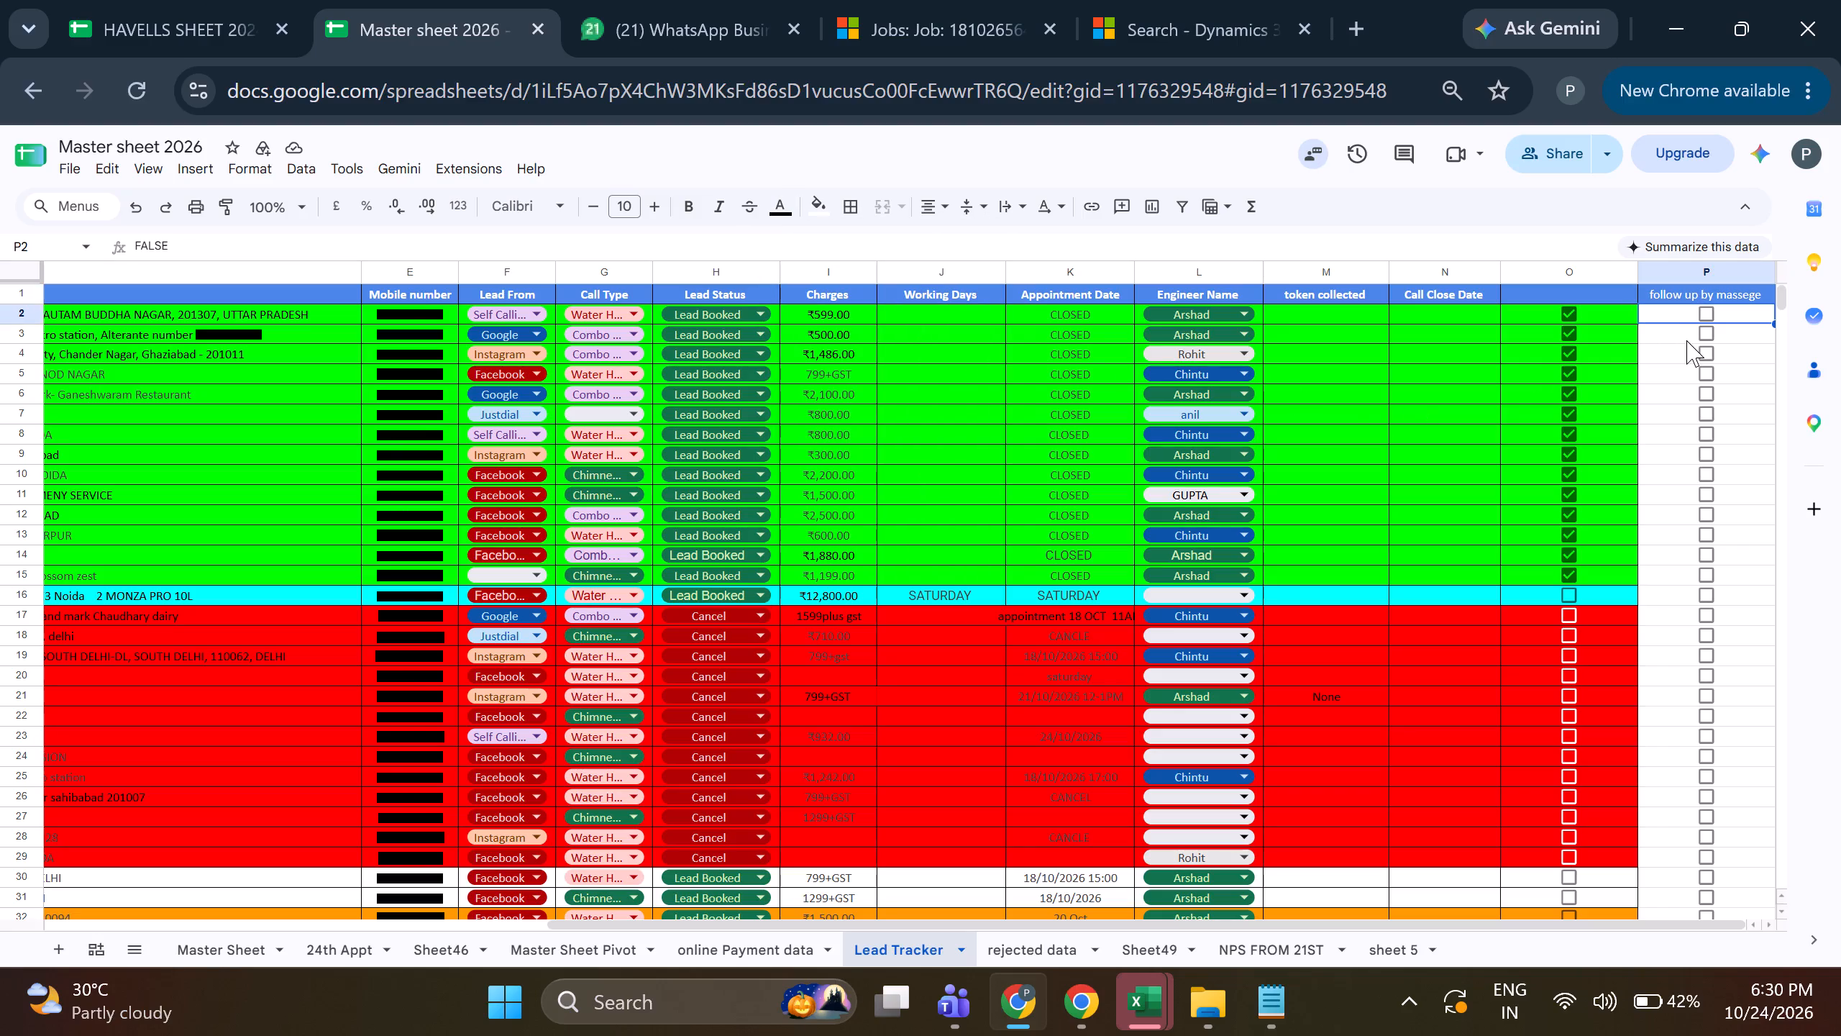
Tick the follow-up-by-message checkboxes in column P for rows 98, 96, 93, 92 and 91.
{"action": "scroll", "coordinate": [1679, 439], "scroll_direction": "down", "scroll_amount": 3}
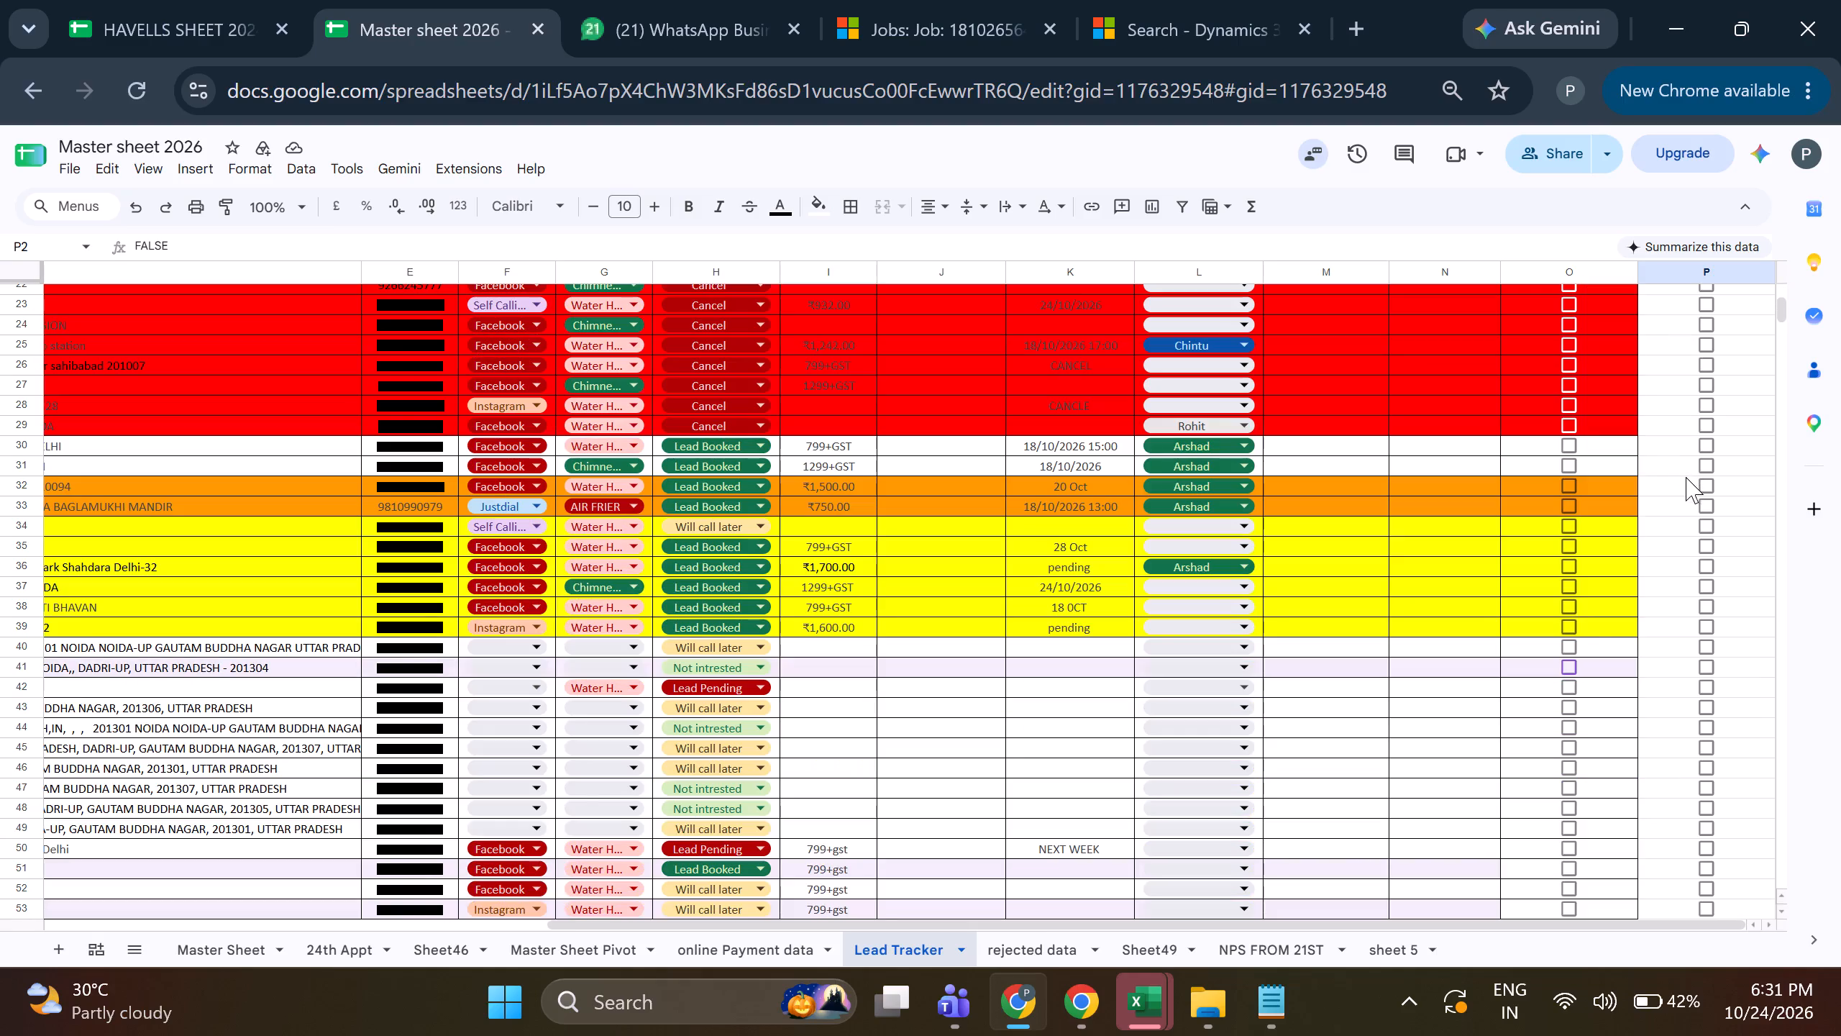
{"action": "scroll", "coordinate": [1625, 684], "scroll_direction": "down", "scroll_amount": 2}
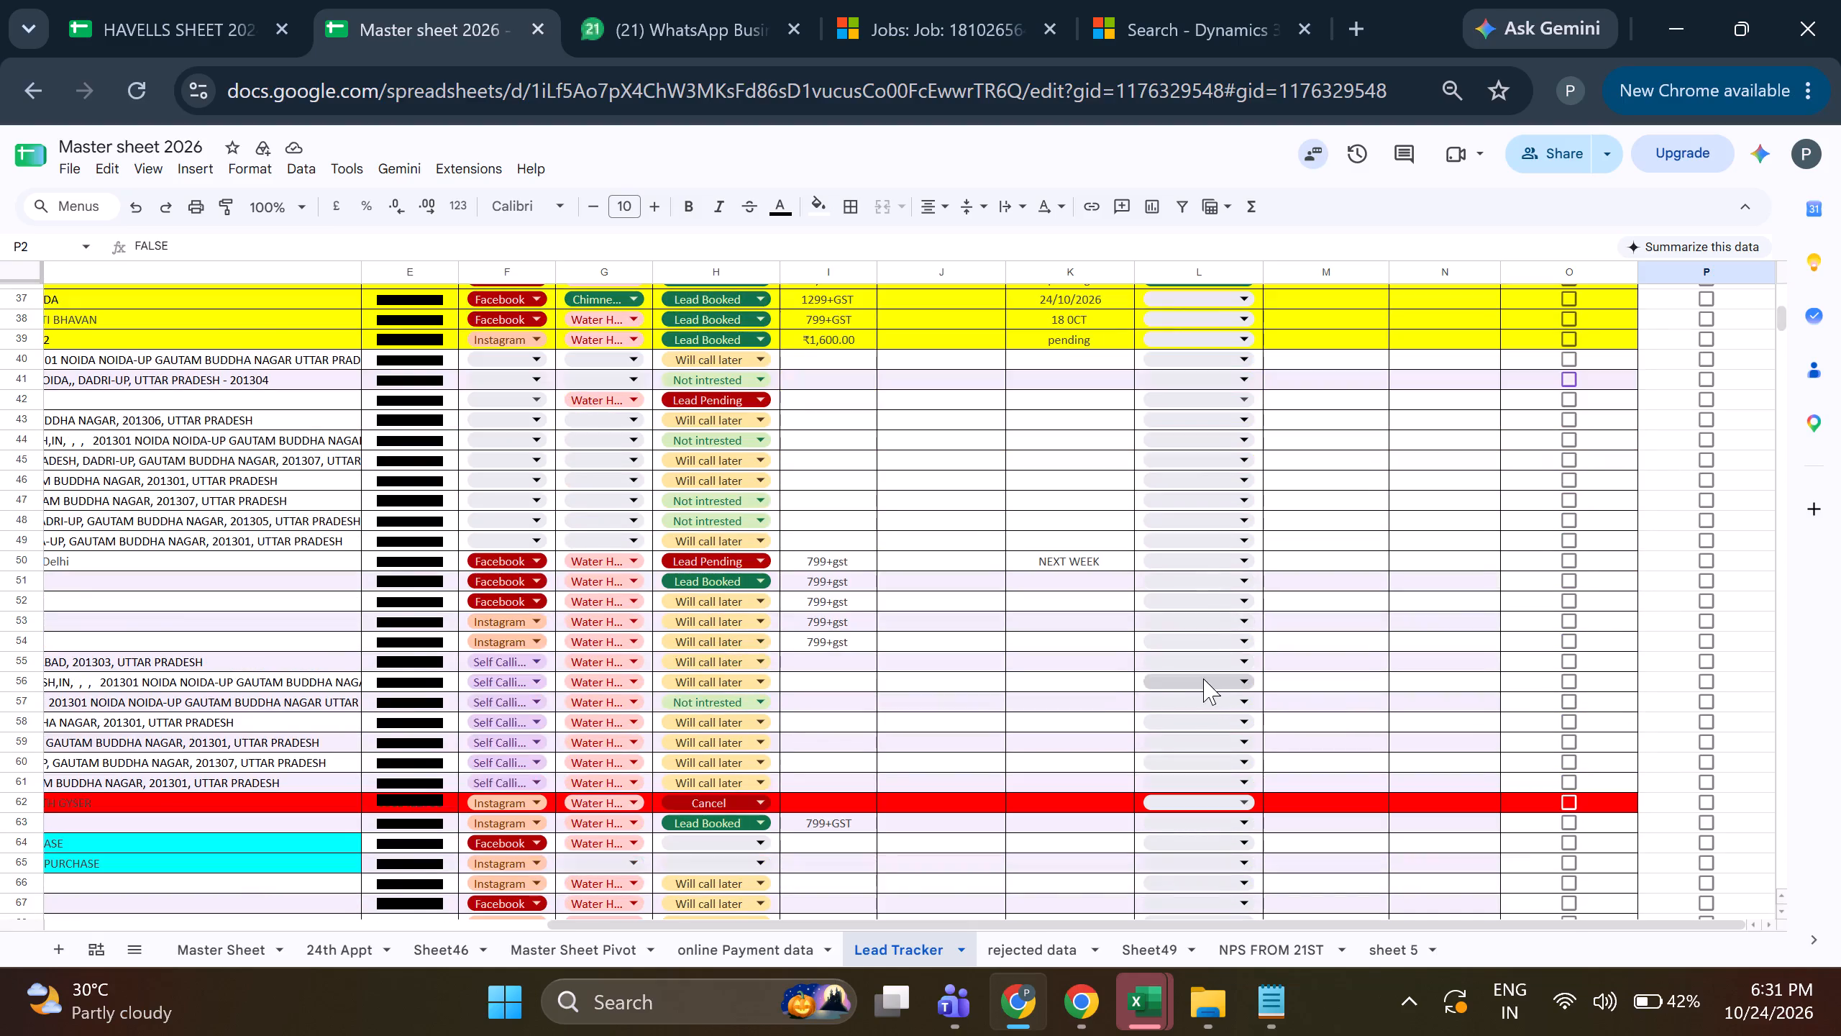
{"action": "scroll", "coordinate": [1139, 715], "scroll_direction": "down", "scroll_amount": 1}
{"action": "scroll", "coordinate": [1047, 646], "scroll_direction": "up", "scroll_amount": 3}
{"action": "scroll", "coordinate": [989, 698], "scroll_direction": "down", "scroll_amount": 4}
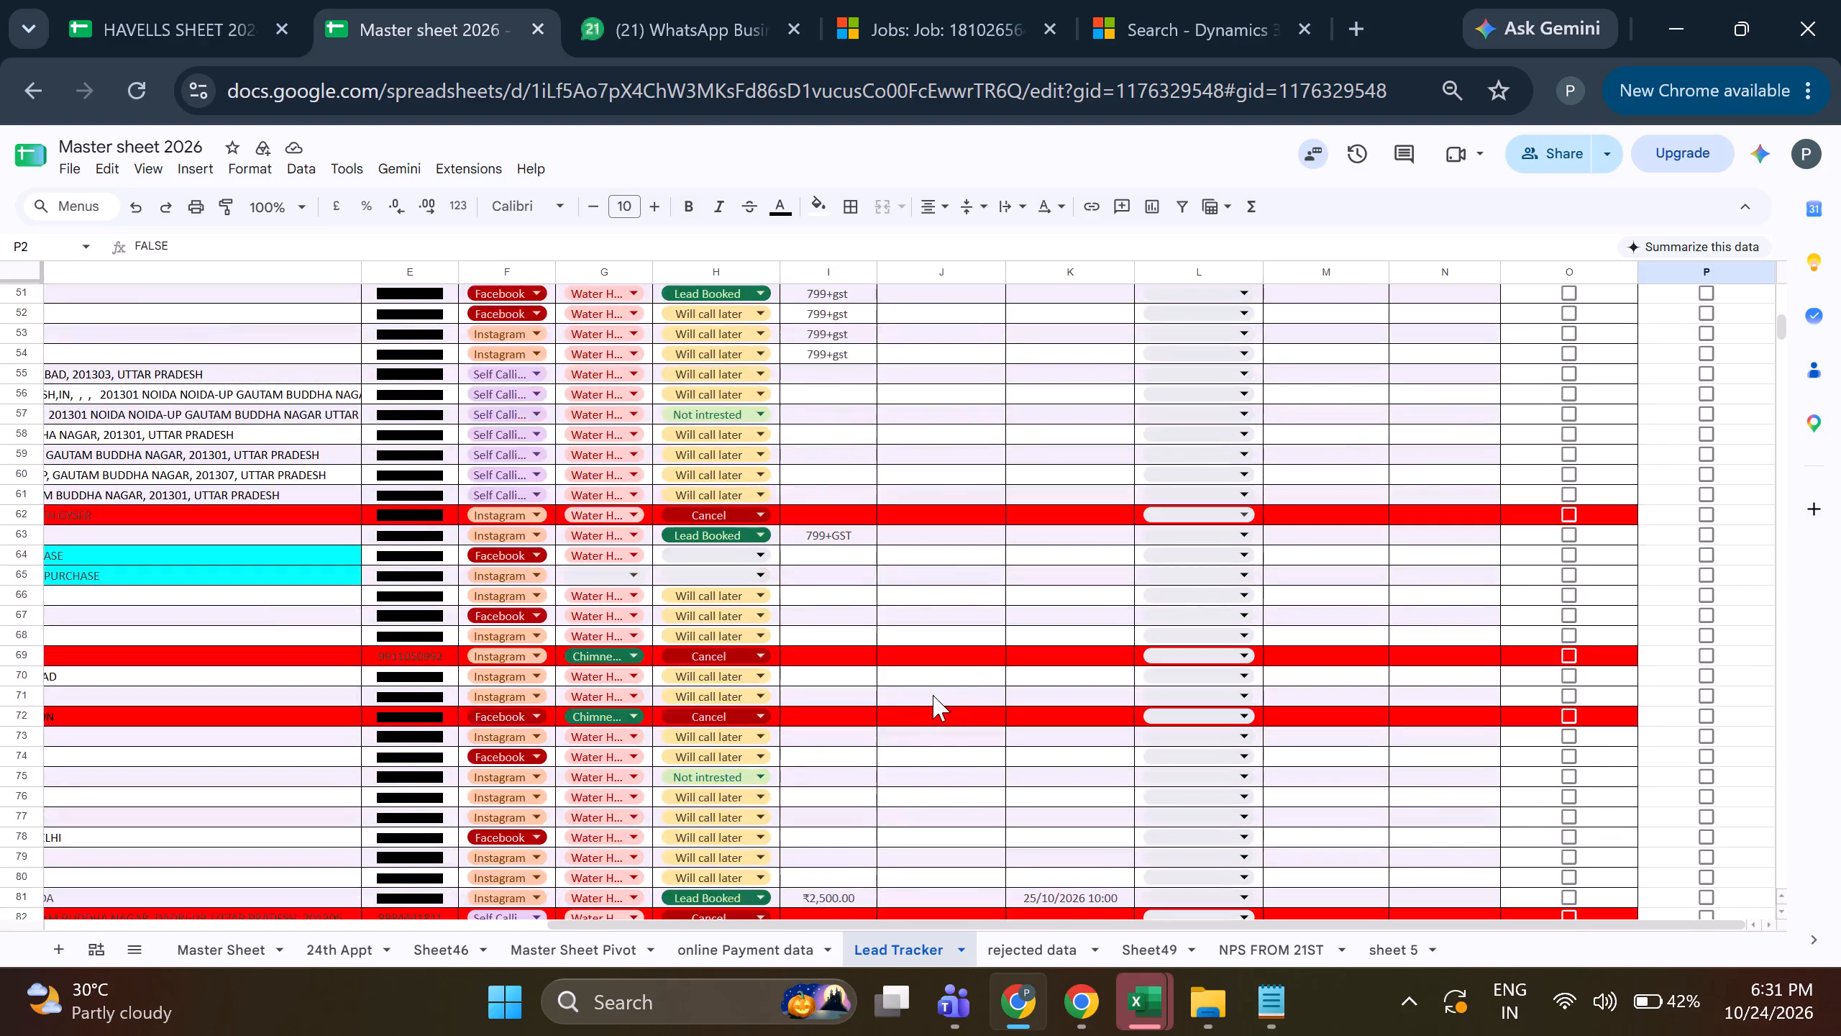
{"action": "scroll", "coordinate": [915, 694], "scroll_direction": "down", "scroll_amount": 5}
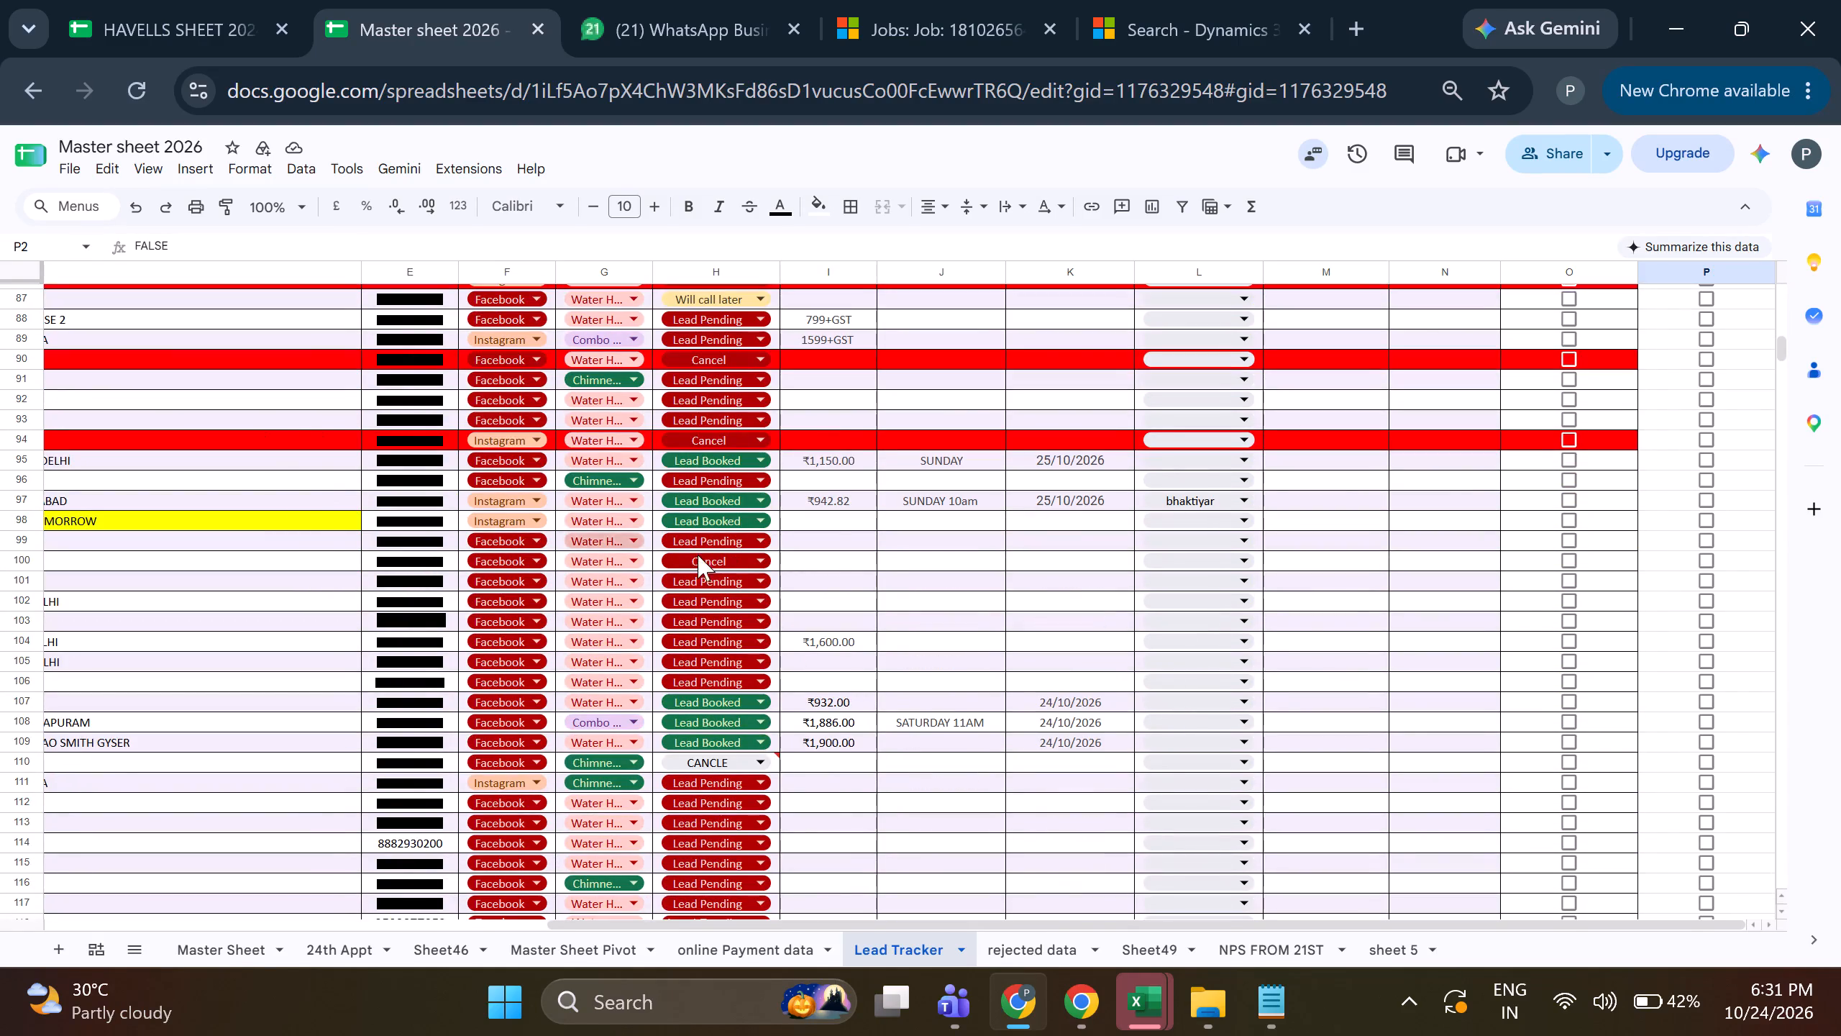
{"action": "left_click", "coordinate": [831, 521]}
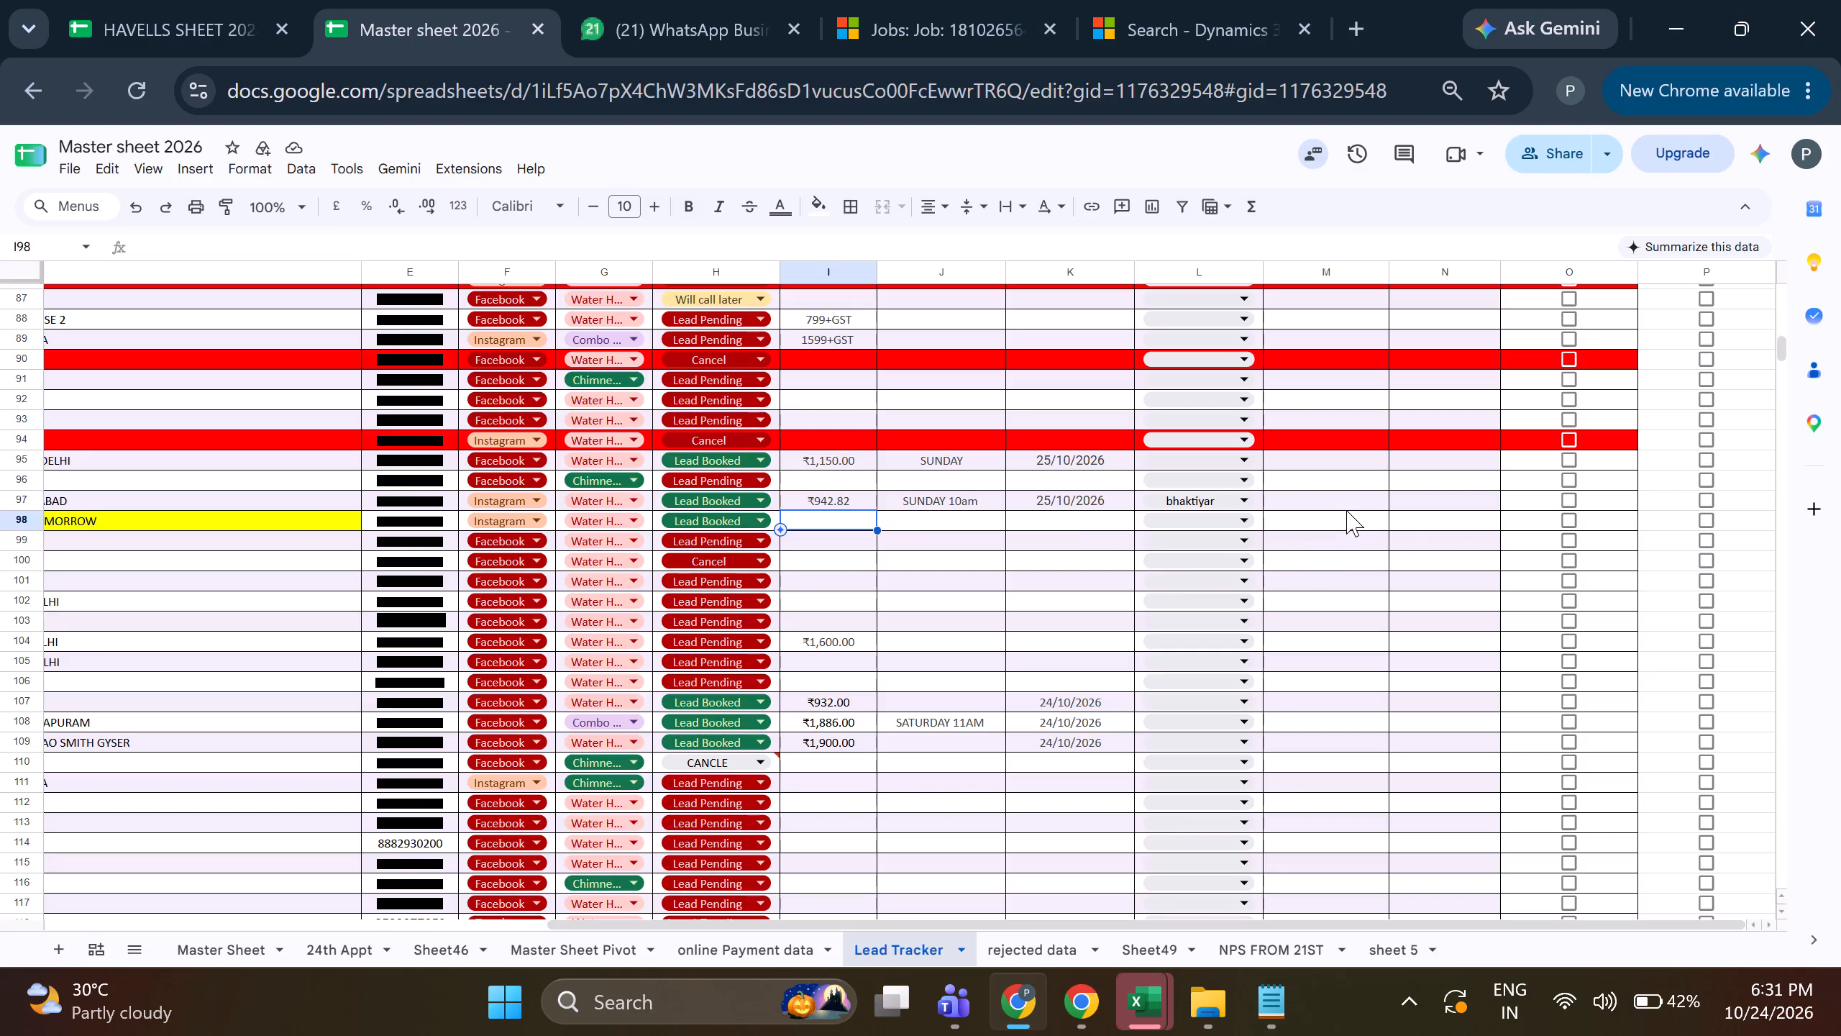
{"action": "left_click", "coordinate": [1709, 519]}
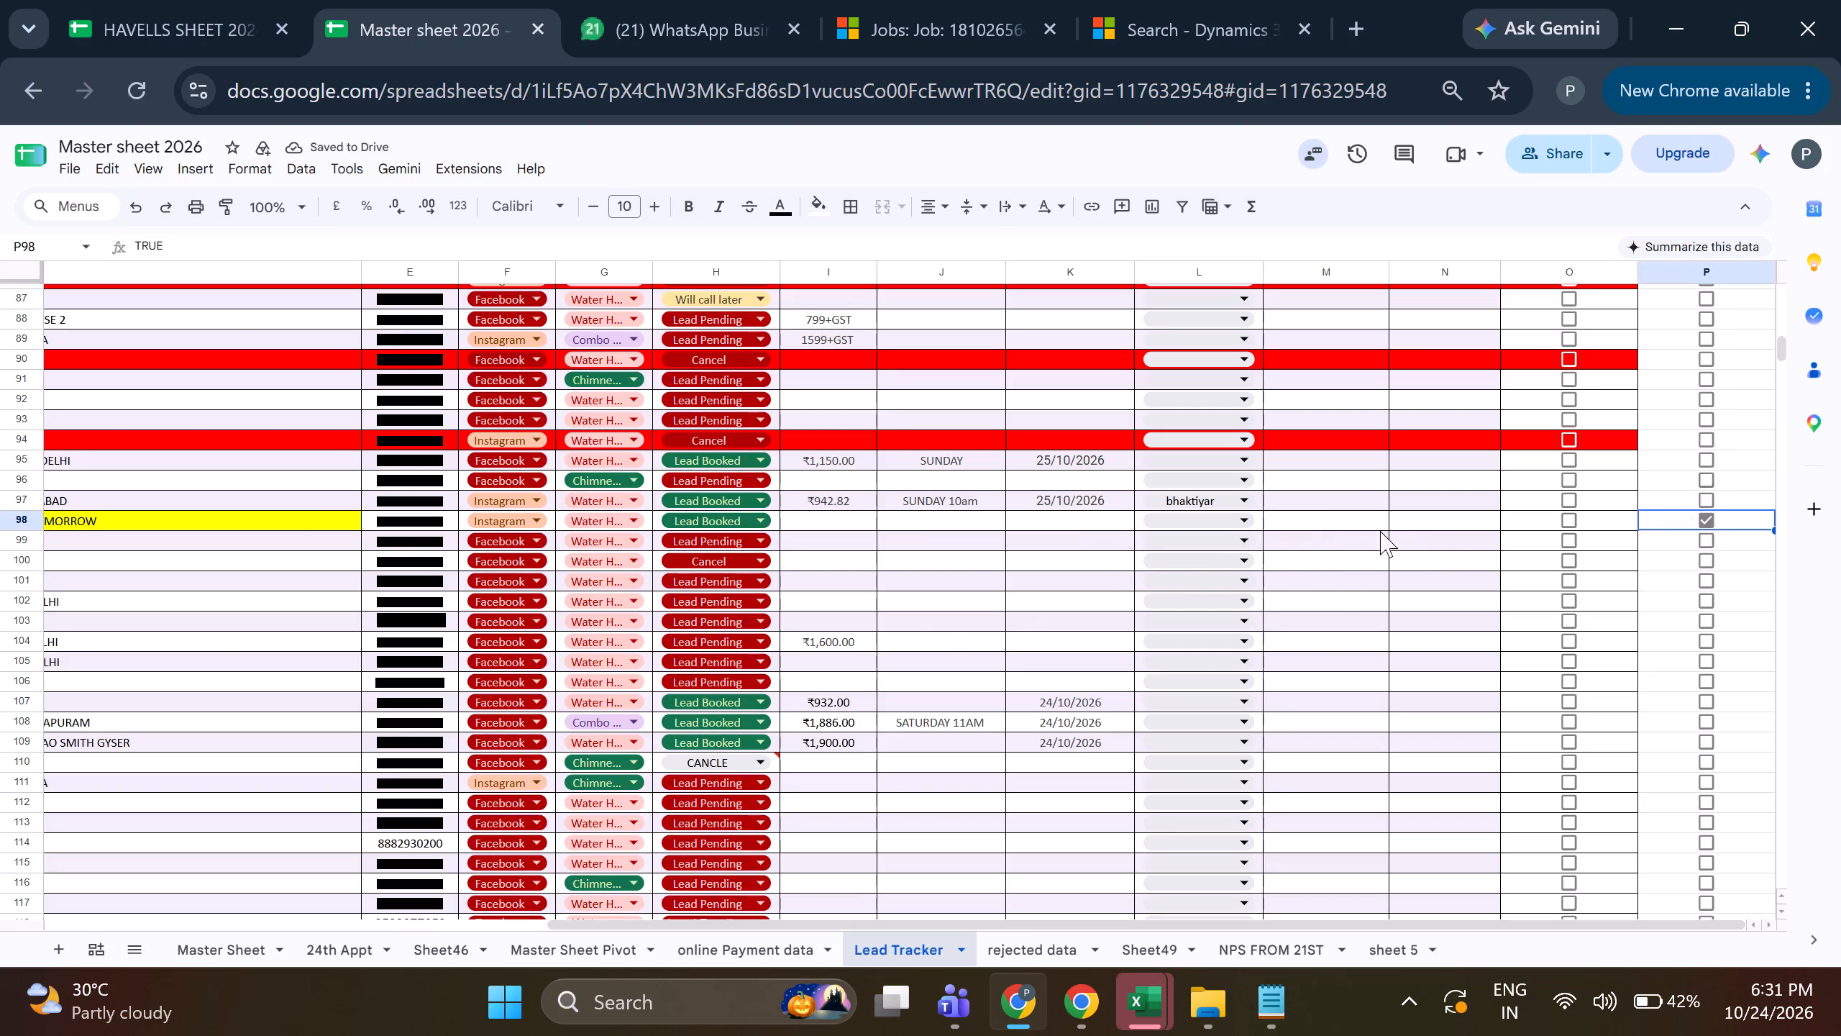
{"action": "left_click", "coordinate": [1709, 477]}
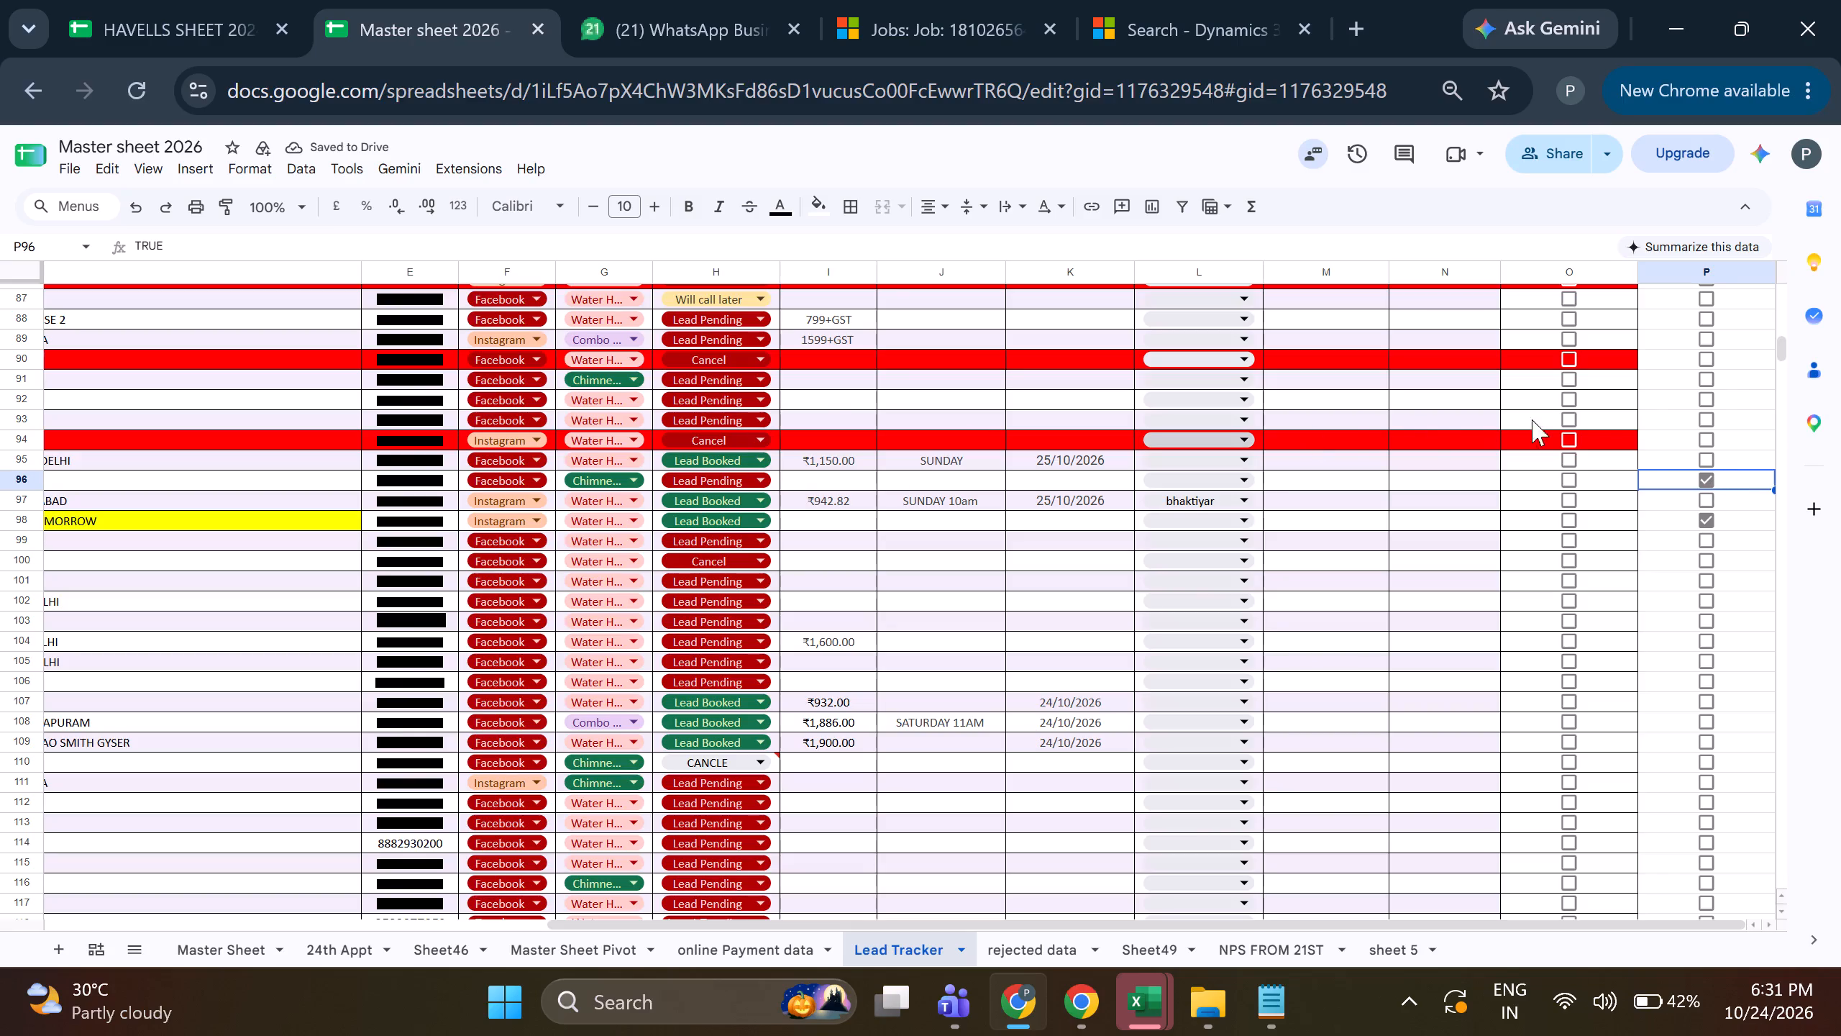
{"action": "left_click", "coordinate": [1710, 422]}
{"action": "left_click", "coordinate": [1706, 398]}
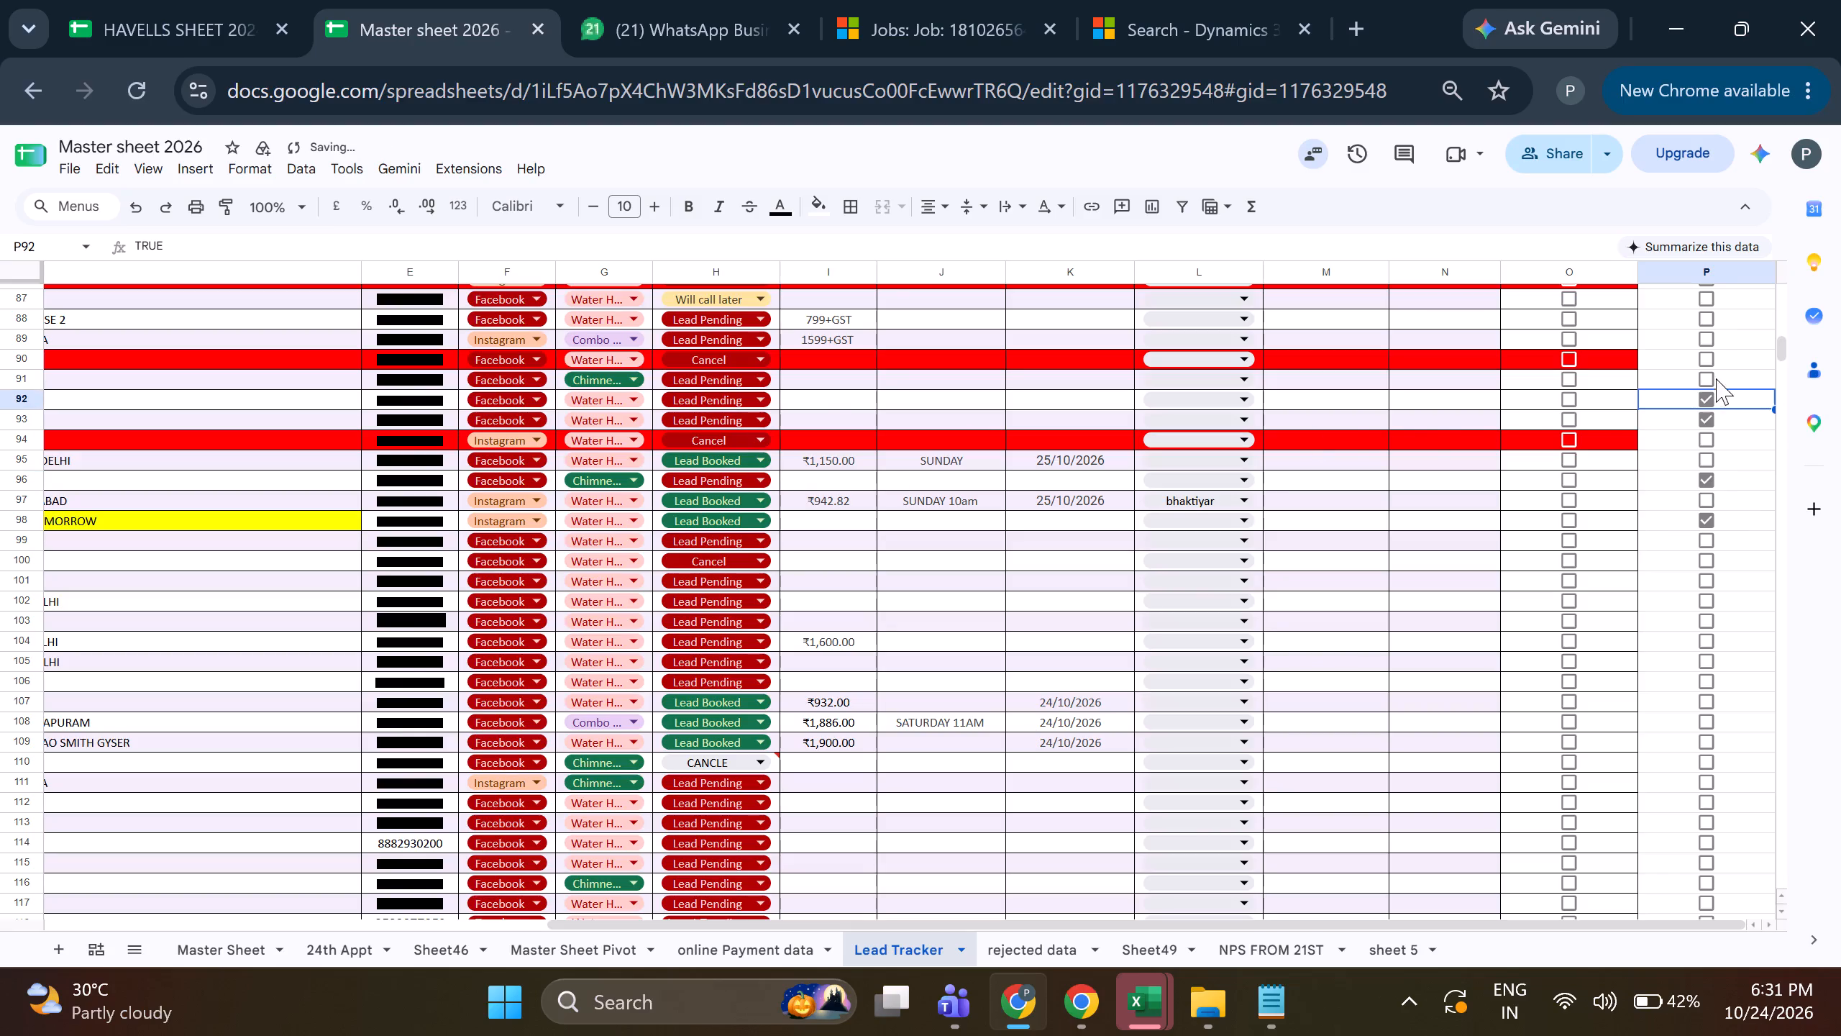
{"action": "left_click", "coordinate": [1716, 376]}
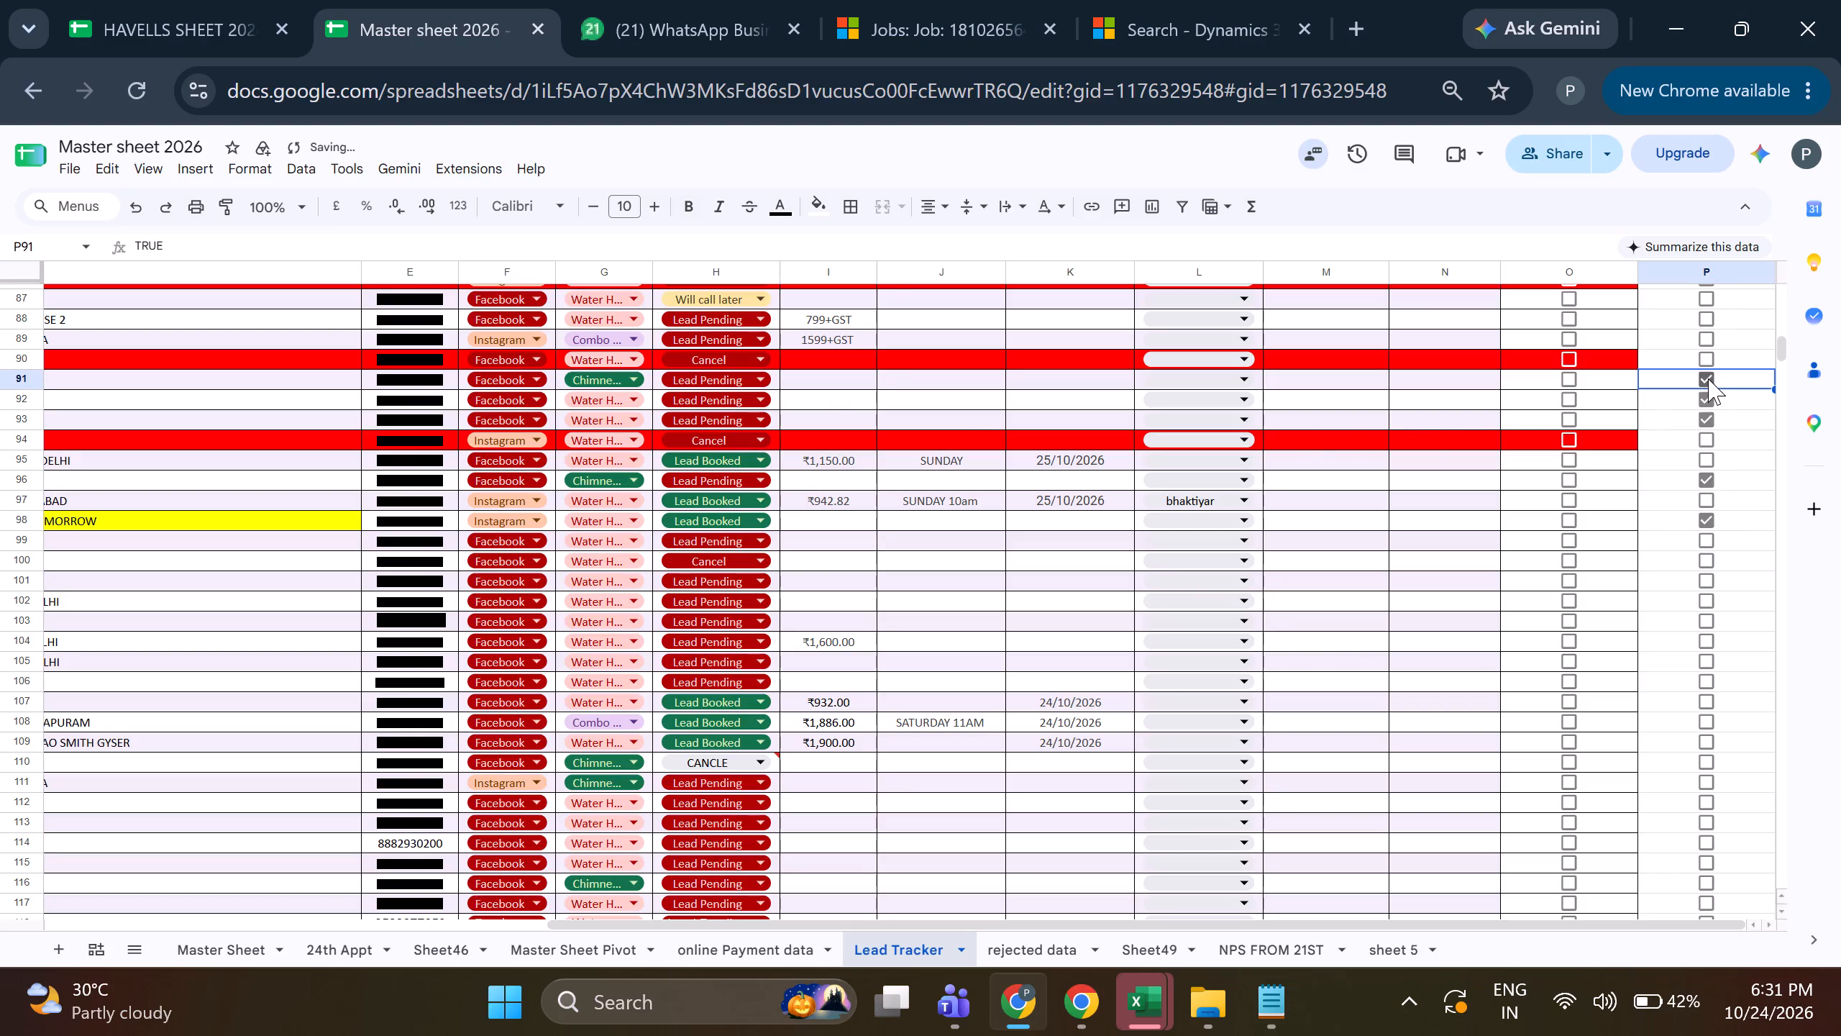
Tick the follow-up-by-message checkboxes in column P for rows 89, 88 and 85.
{"action": "scroll", "coordinate": [1664, 409], "scroll_direction": "up", "scroll_amount": 1}
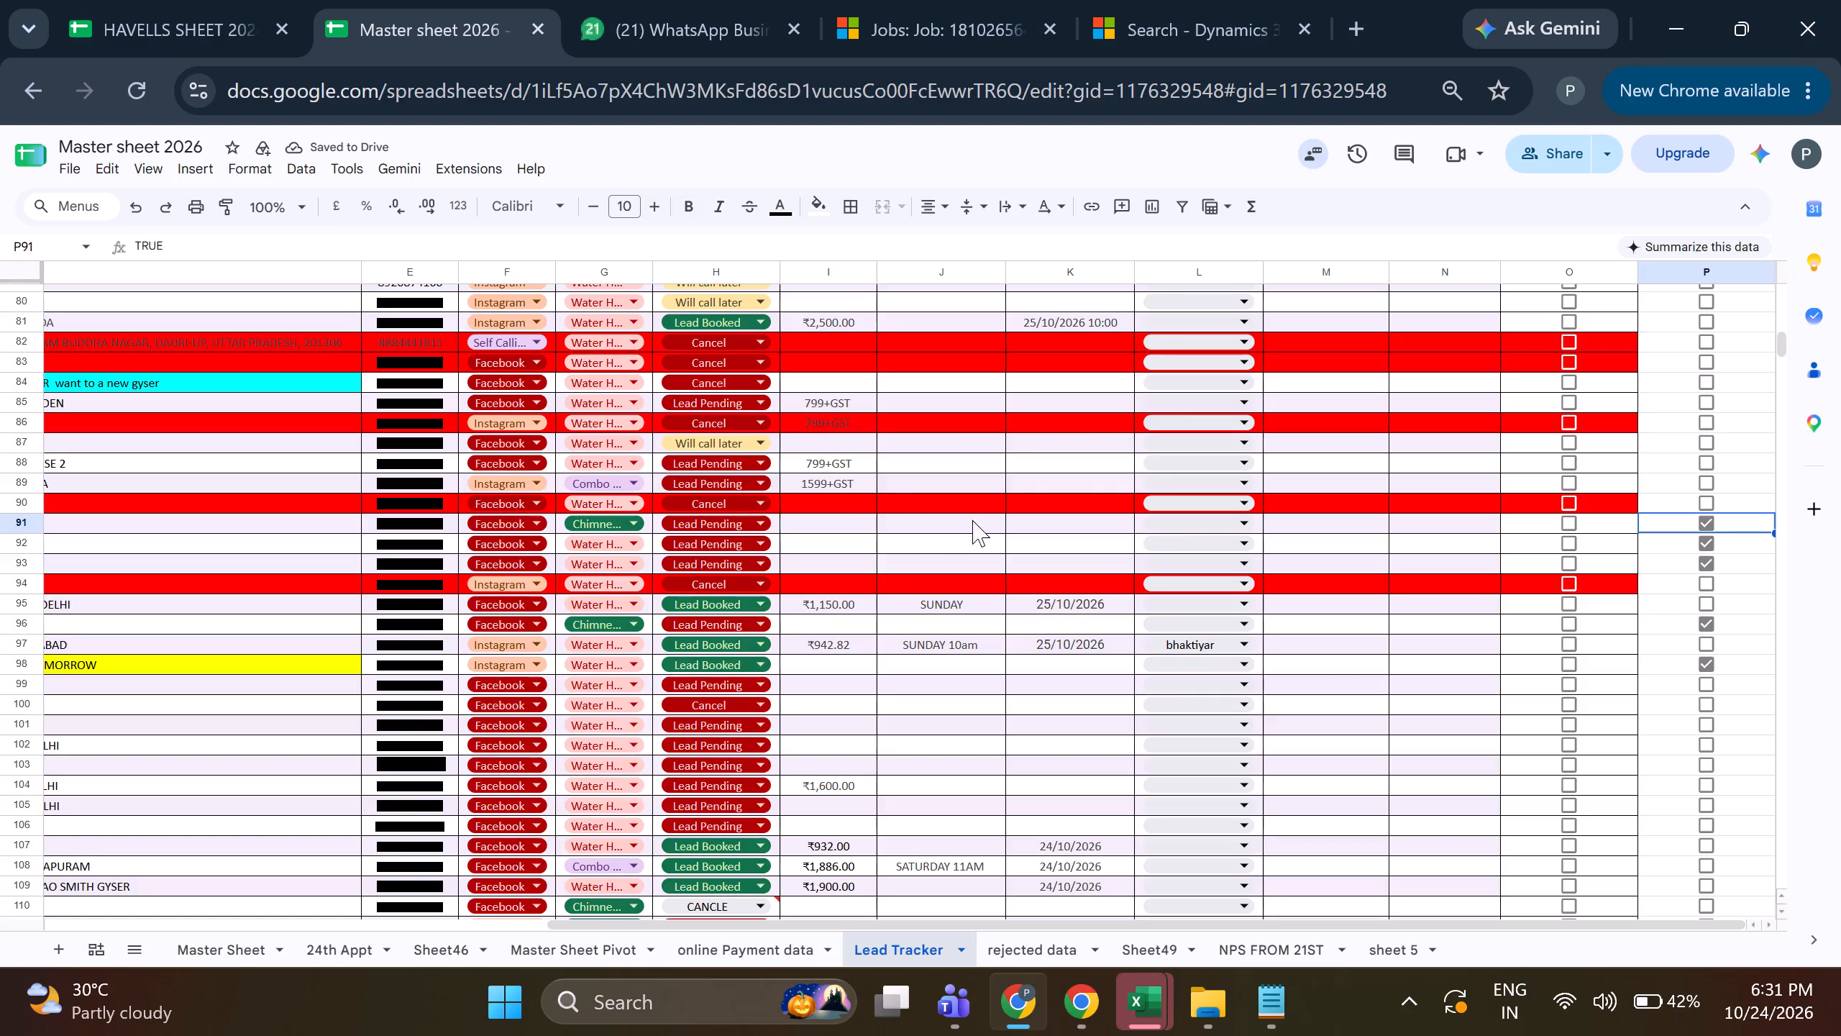
{"action": "left_click", "coordinate": [1702, 480]}
{"action": "left_click", "coordinate": [1712, 458]}
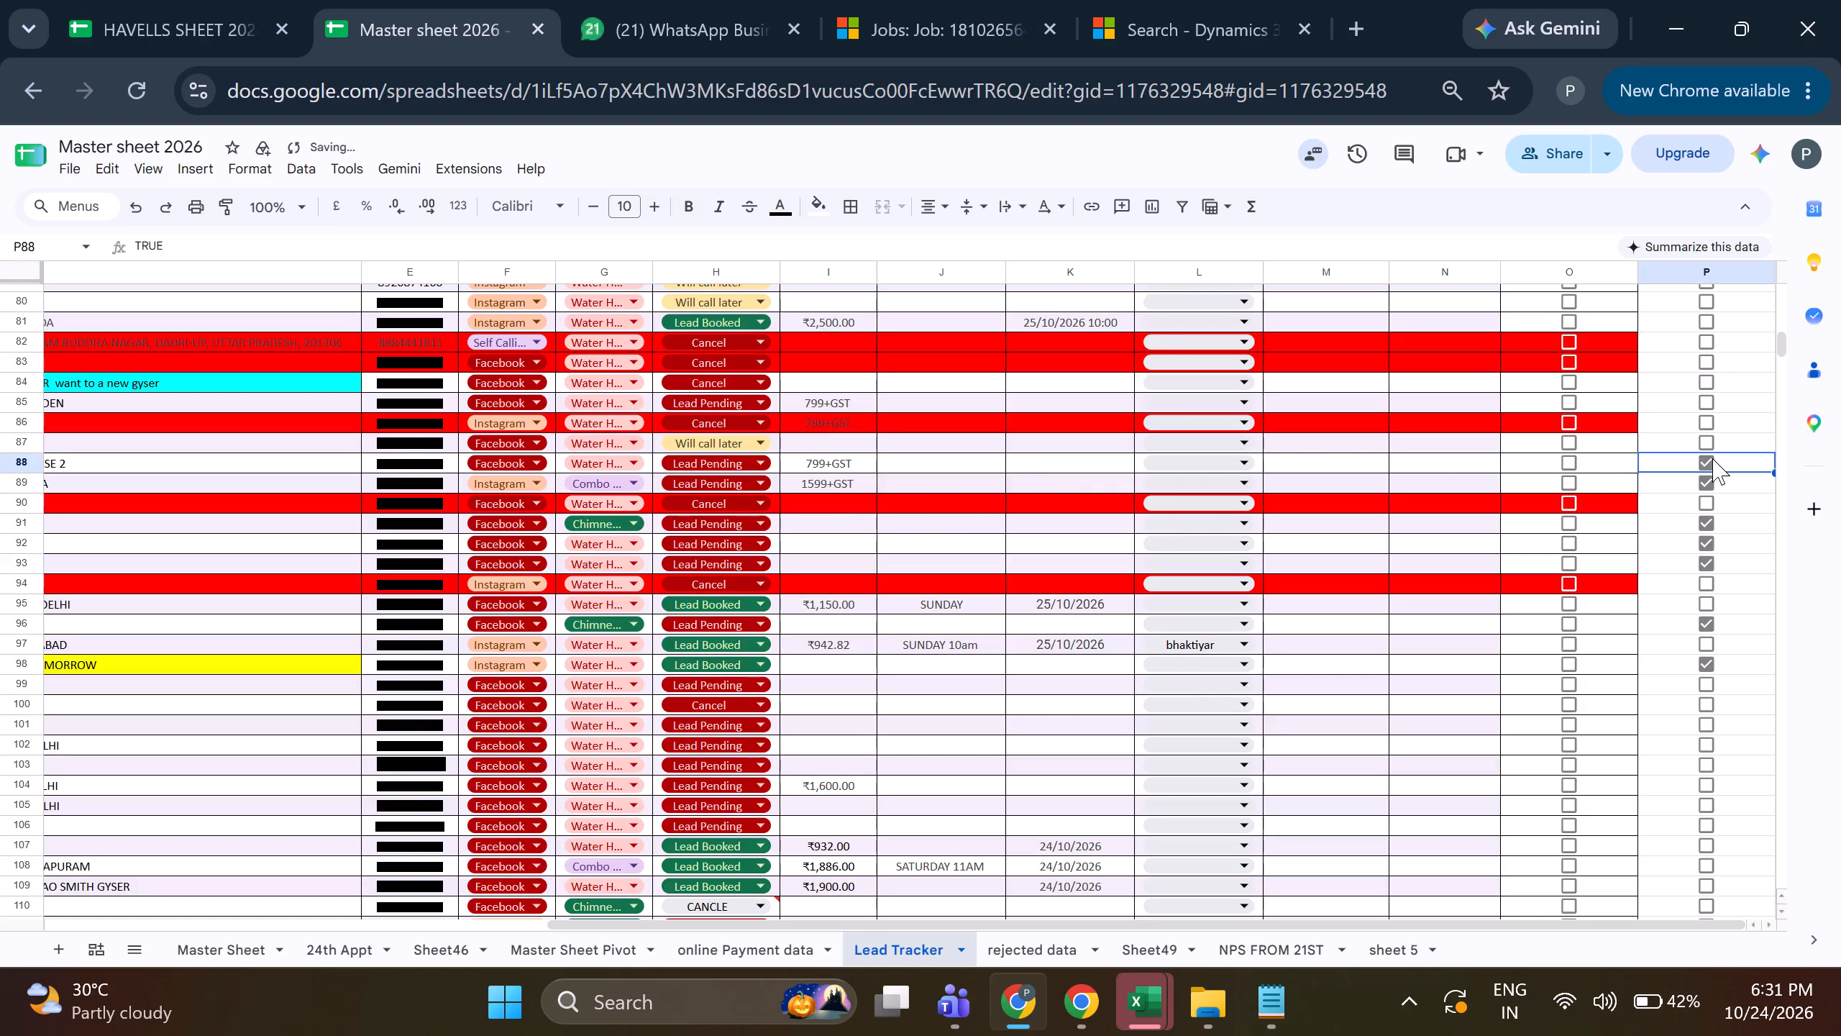
{"action": "left_click", "coordinate": [1708, 408]}
Tick the follow-up-by-message checkboxes in column P for rows 82, 84, 83, 86, 87, 90 and 94.
{"action": "scroll", "coordinate": [1617, 419], "scroll_direction": "up", "scroll_amount": 1}
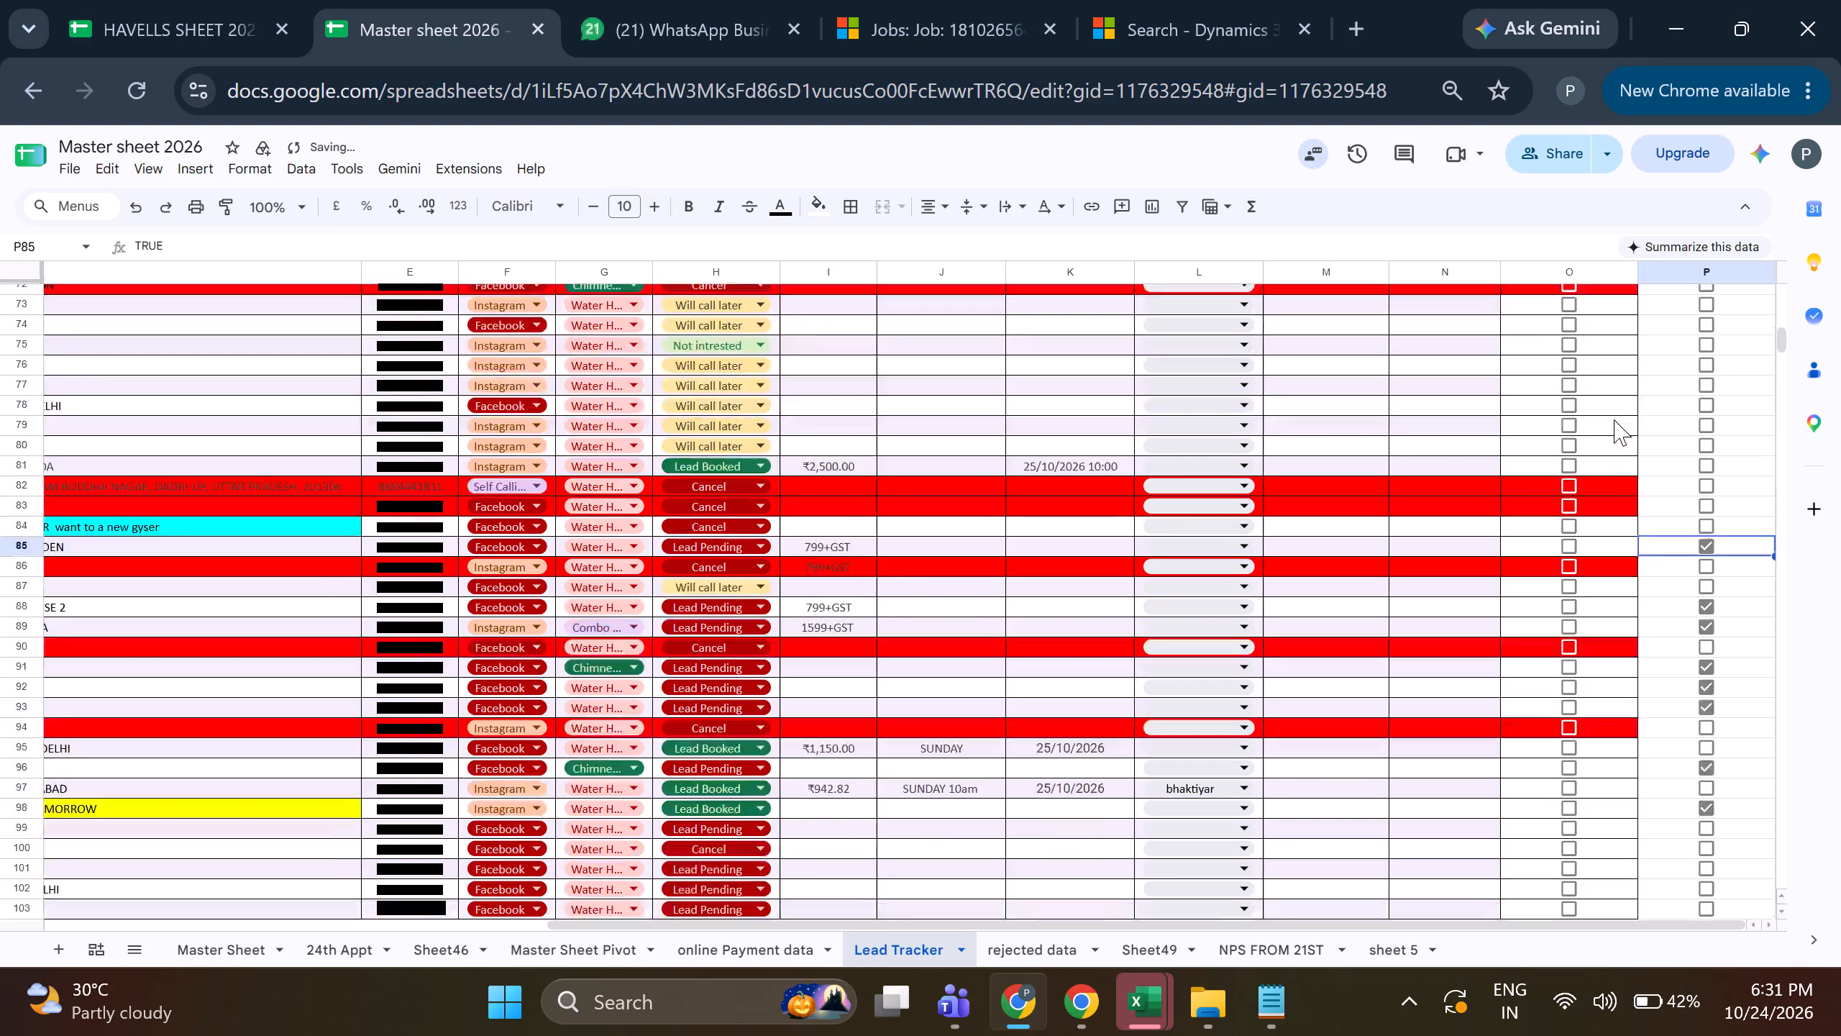
{"action": "left_click", "coordinate": [1697, 482]}
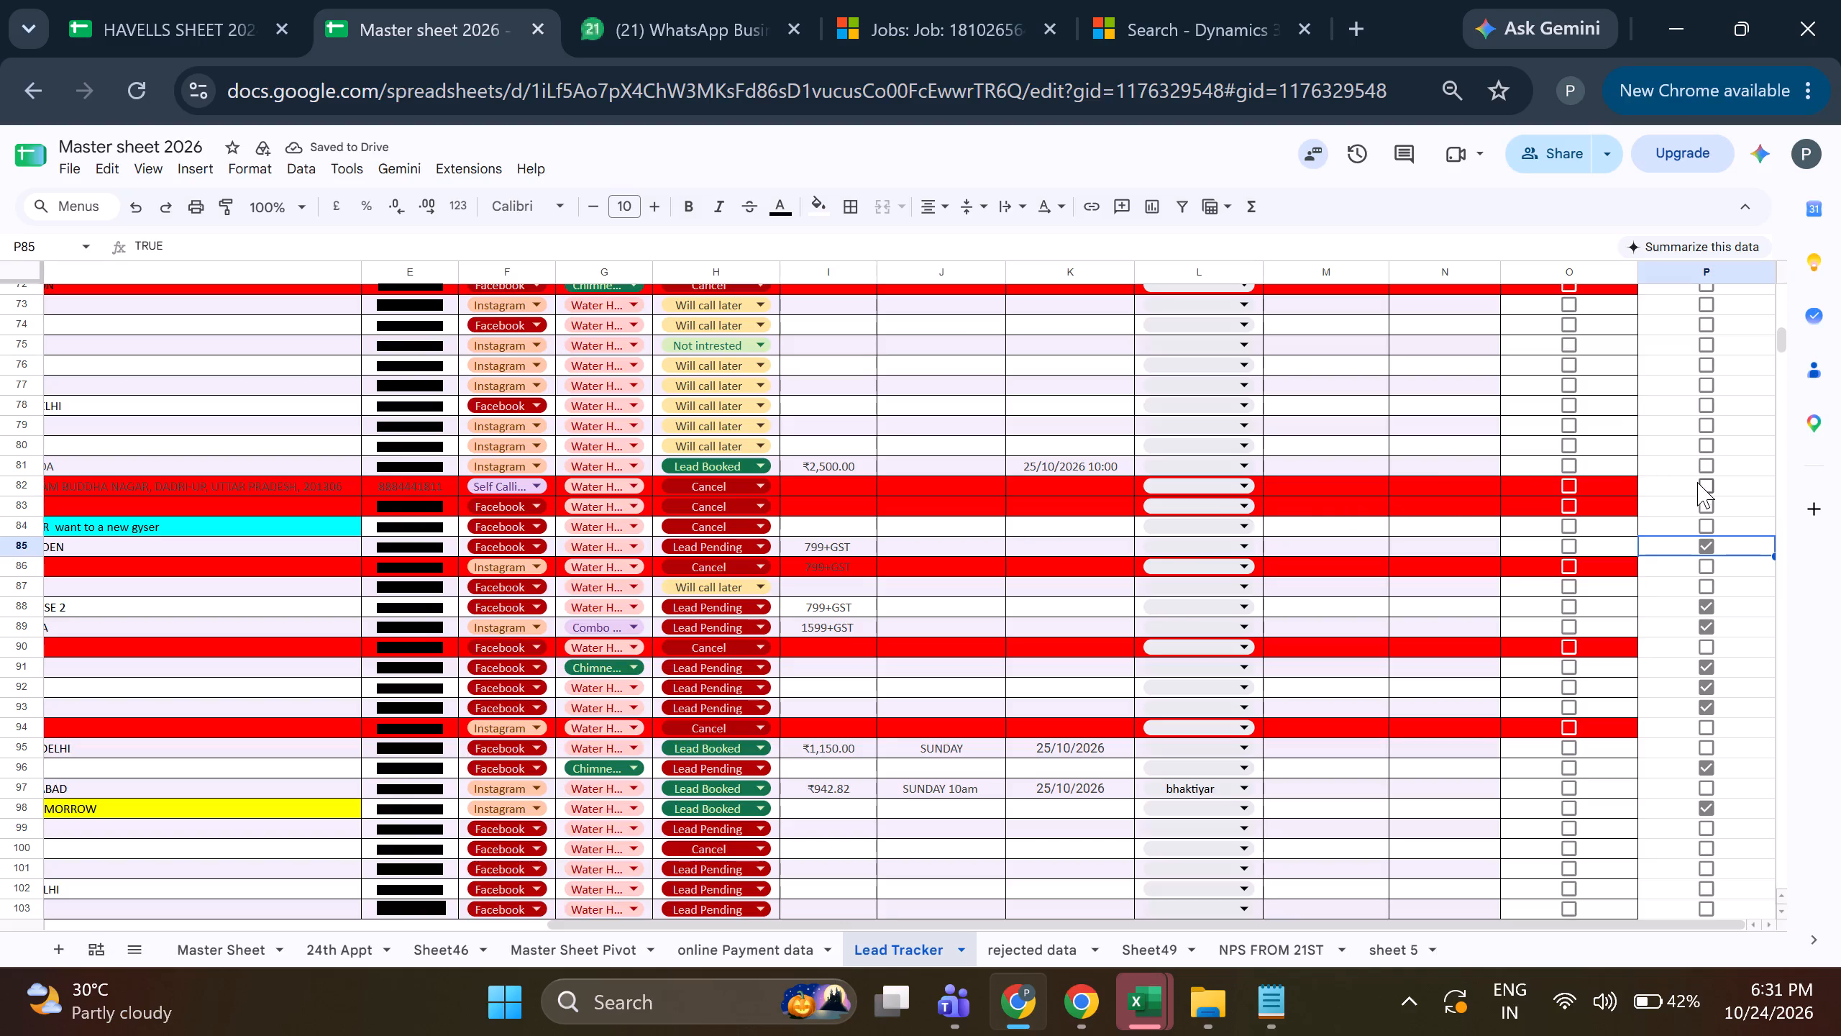
{"action": "left_click", "coordinate": [1696, 506]}
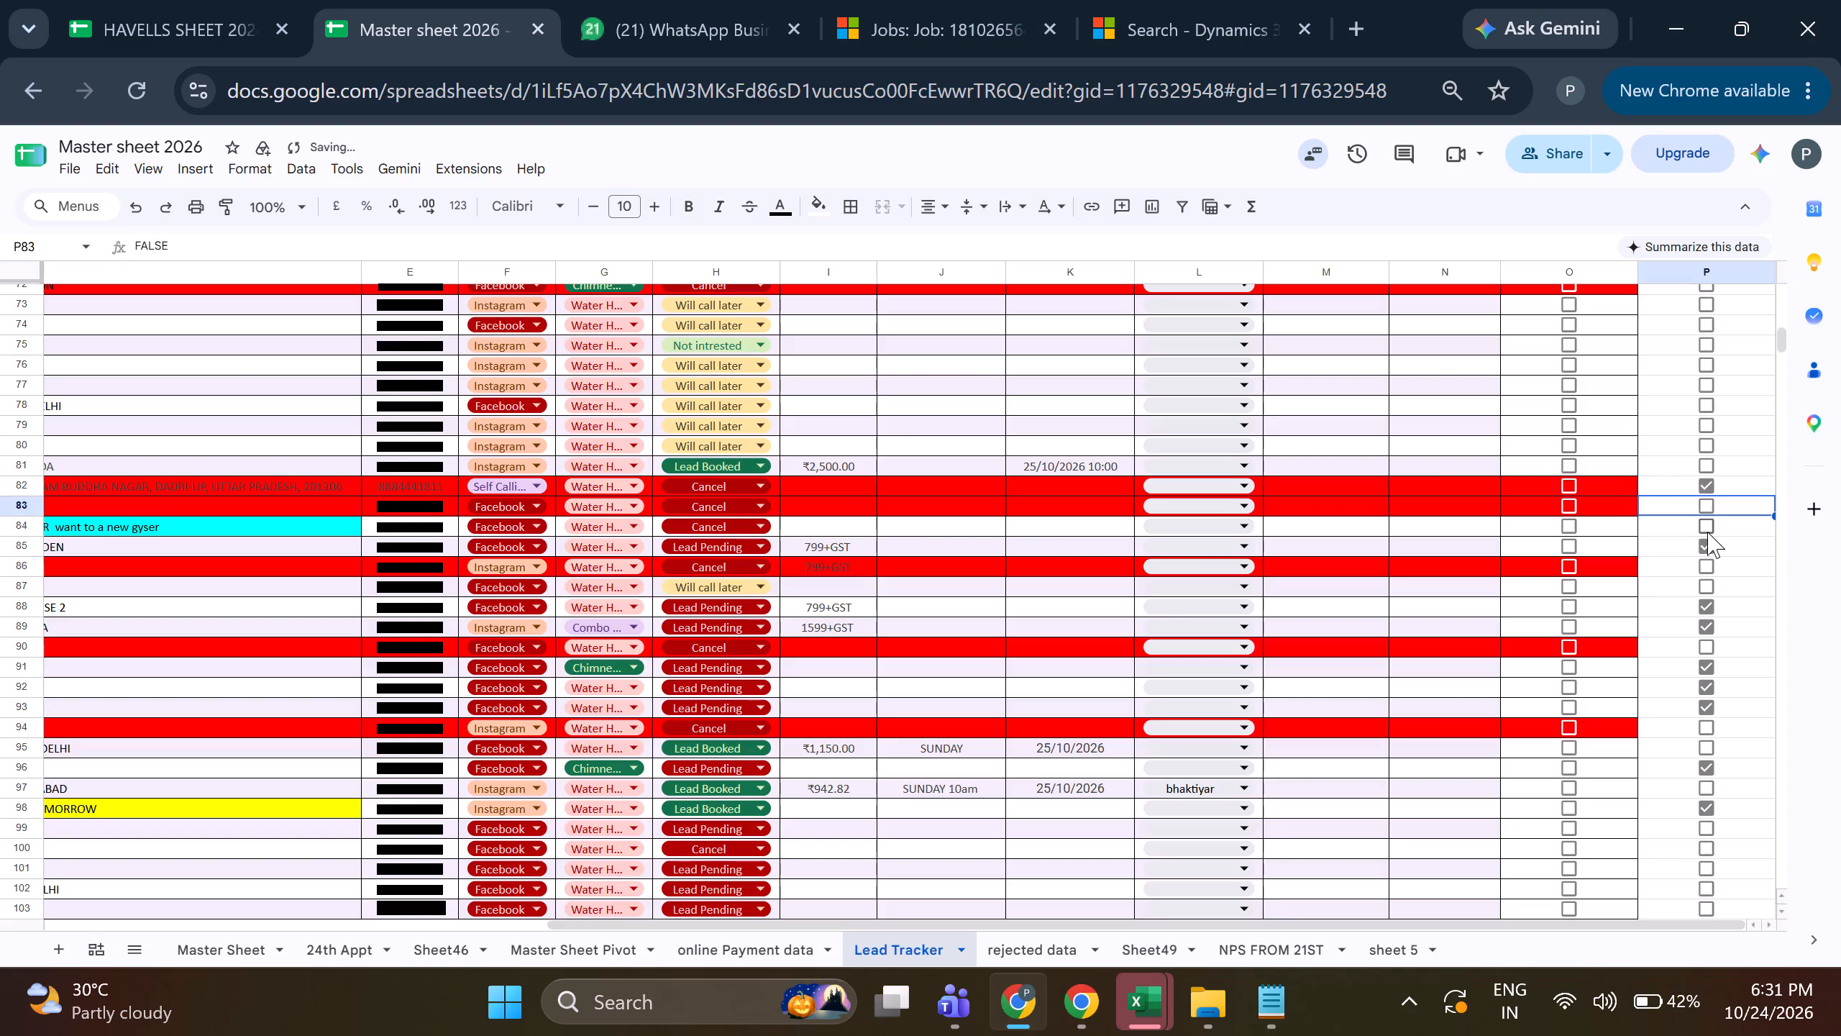
{"action": "left_click", "coordinate": [1708, 527]}
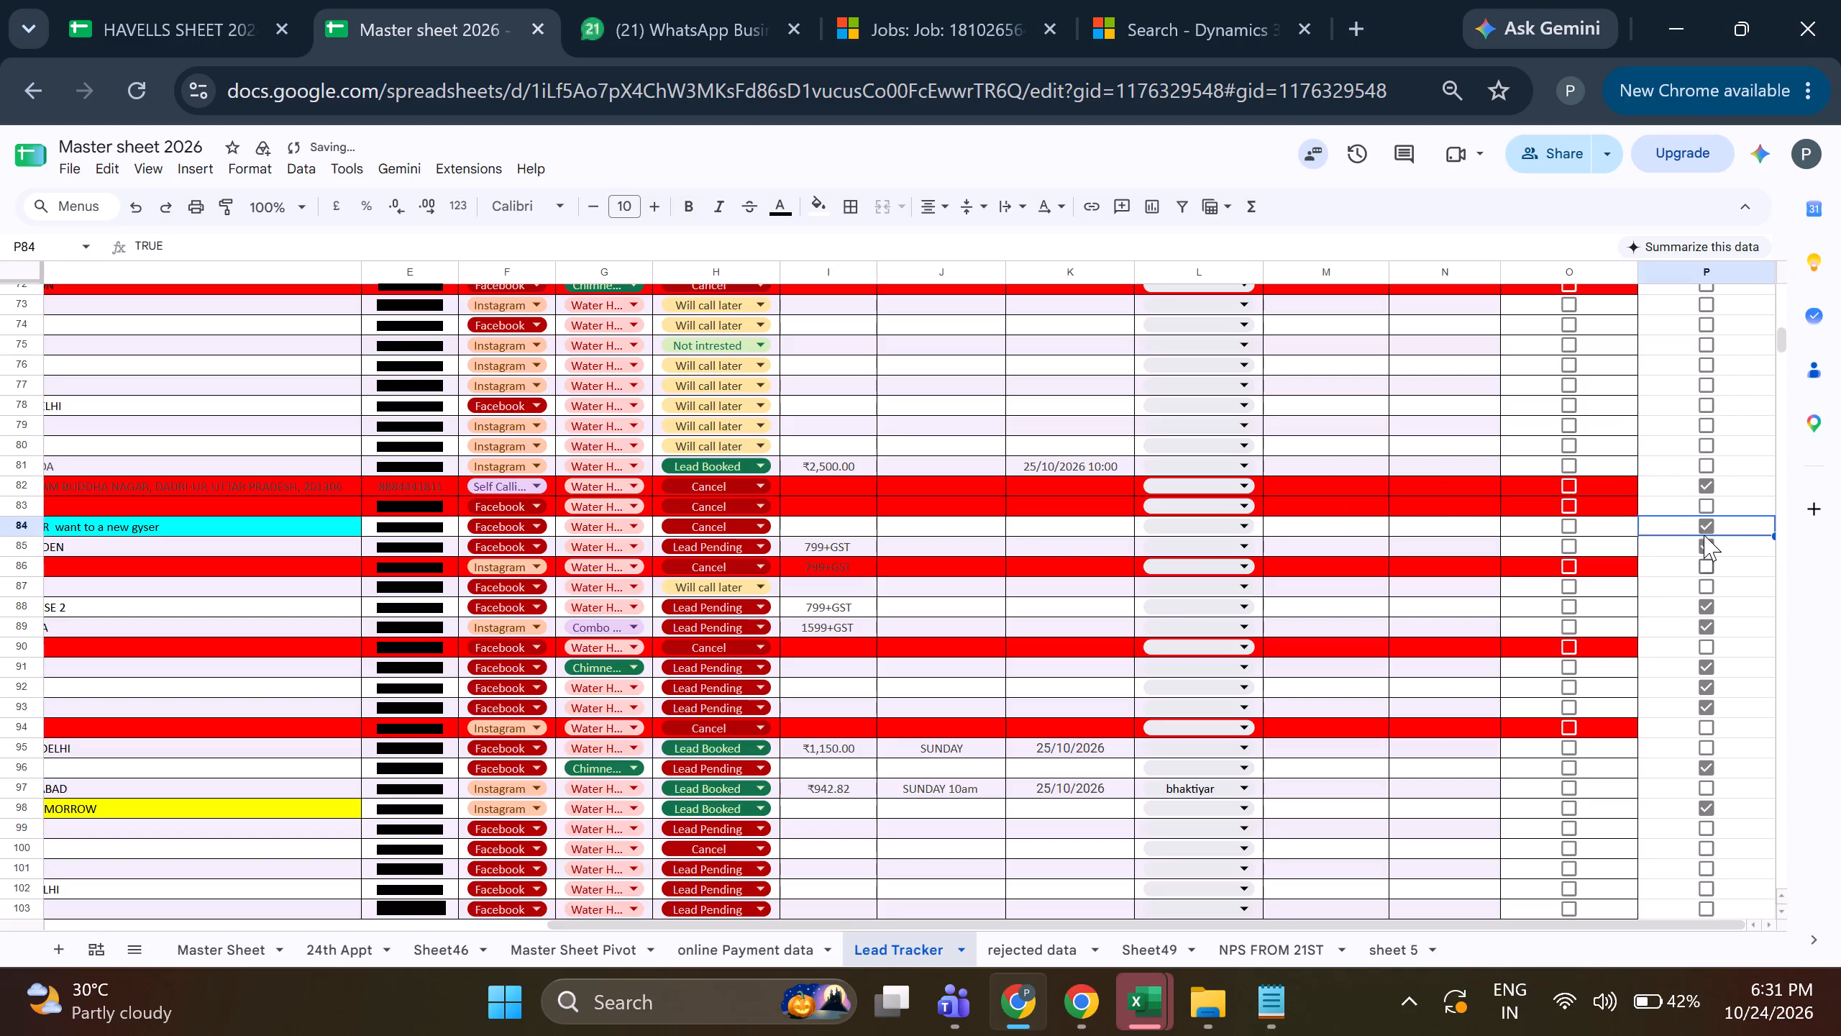
{"action": "left_click", "coordinate": [1707, 509]}
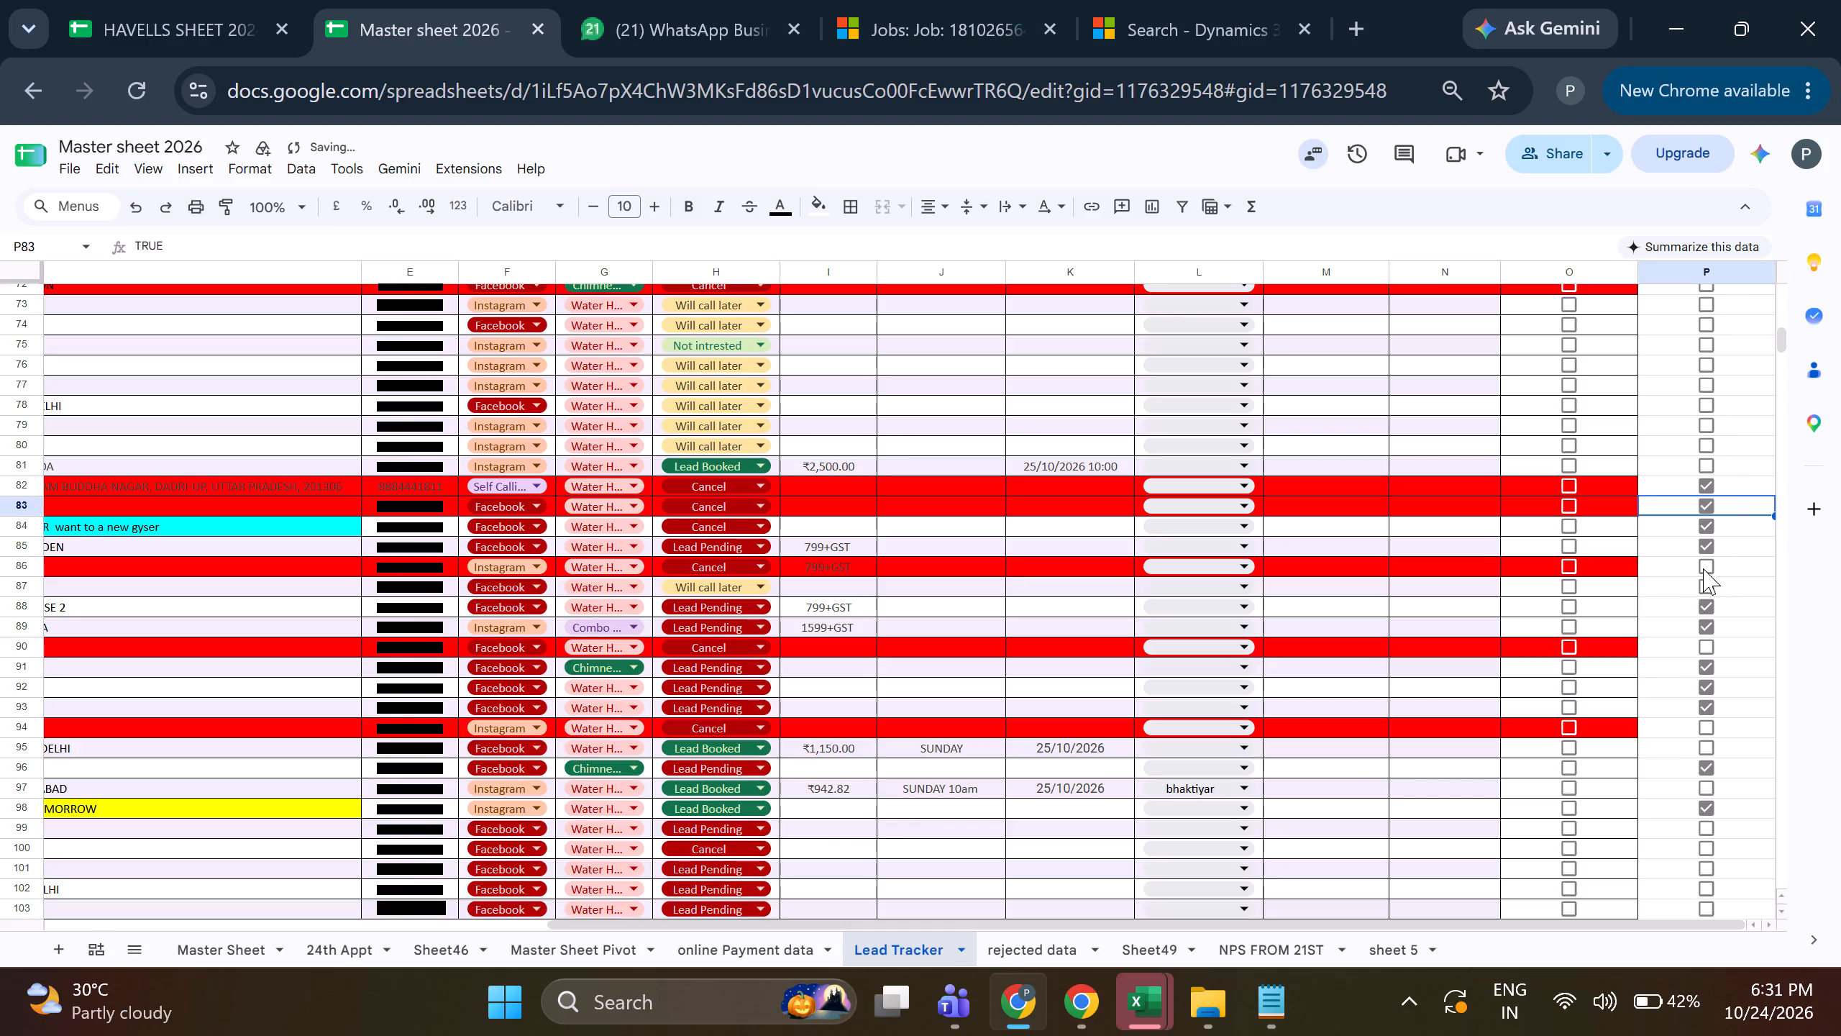
{"action": "left_click", "coordinate": [1703, 568]}
{"action": "left_click", "coordinate": [1704, 581]}
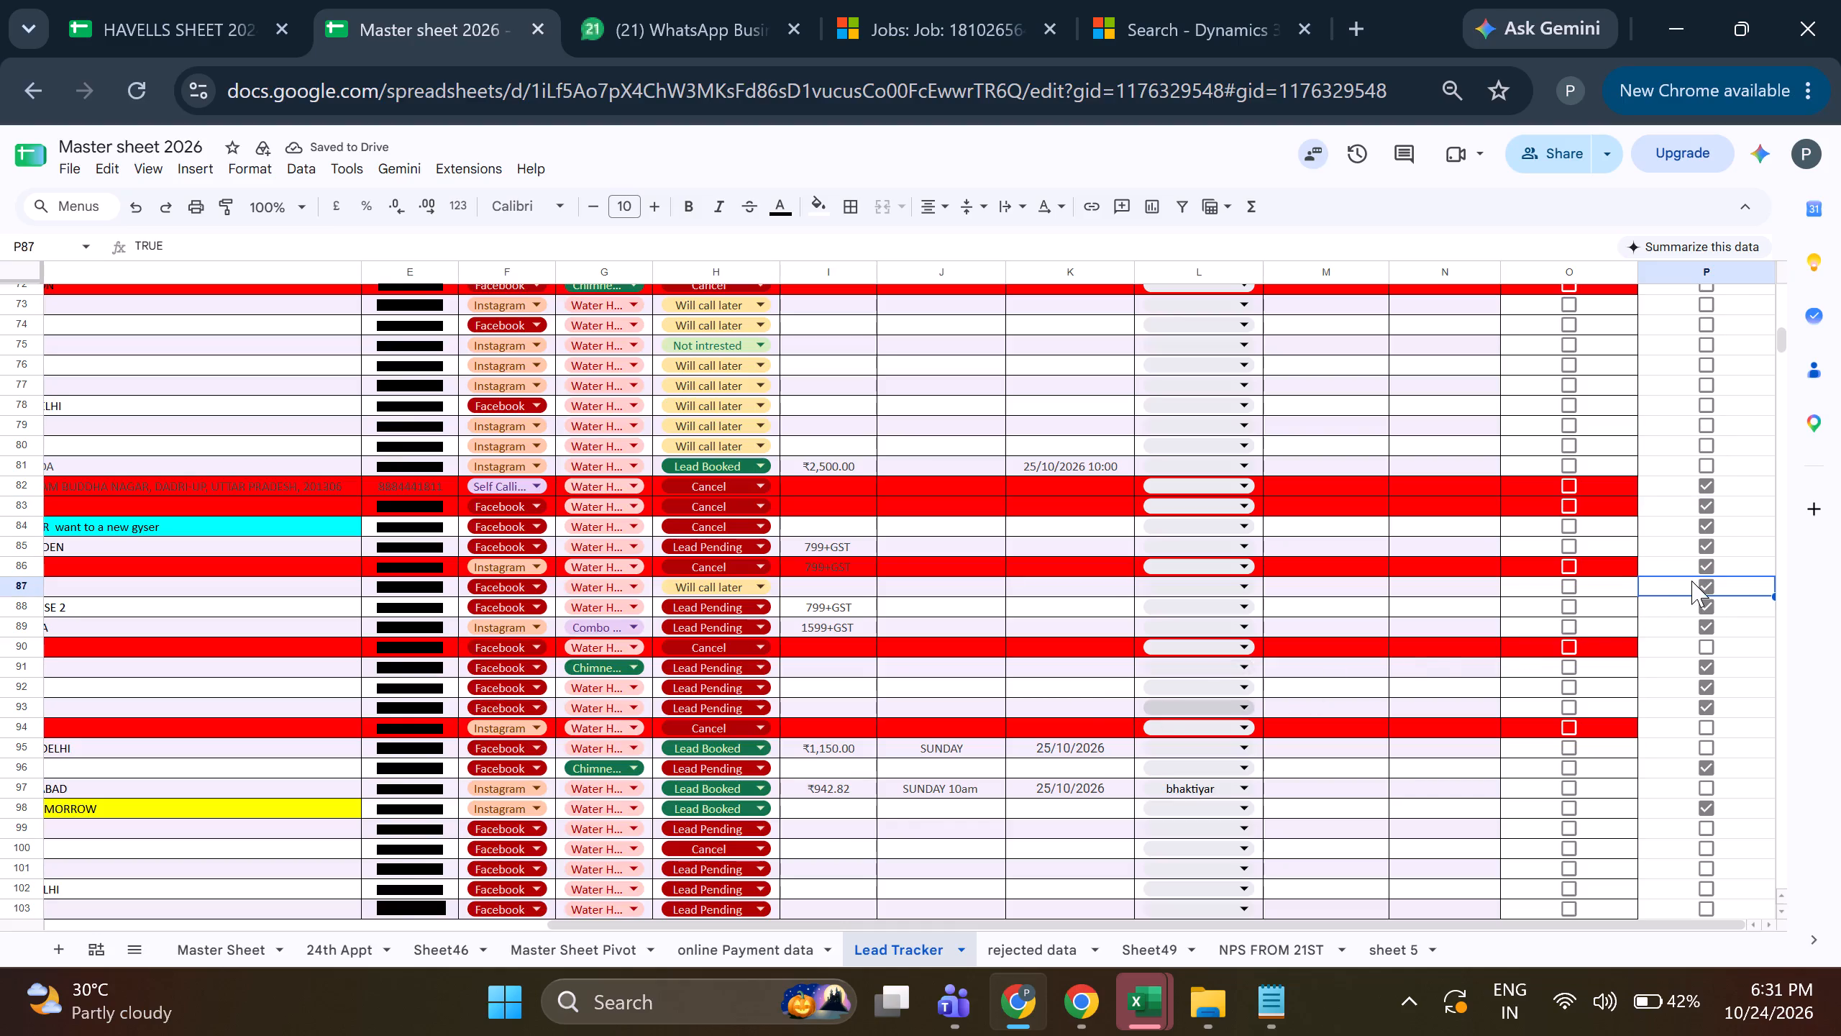
{"action": "left_click", "coordinate": [1704, 650]}
{"action": "left_click", "coordinate": [1697, 731]}
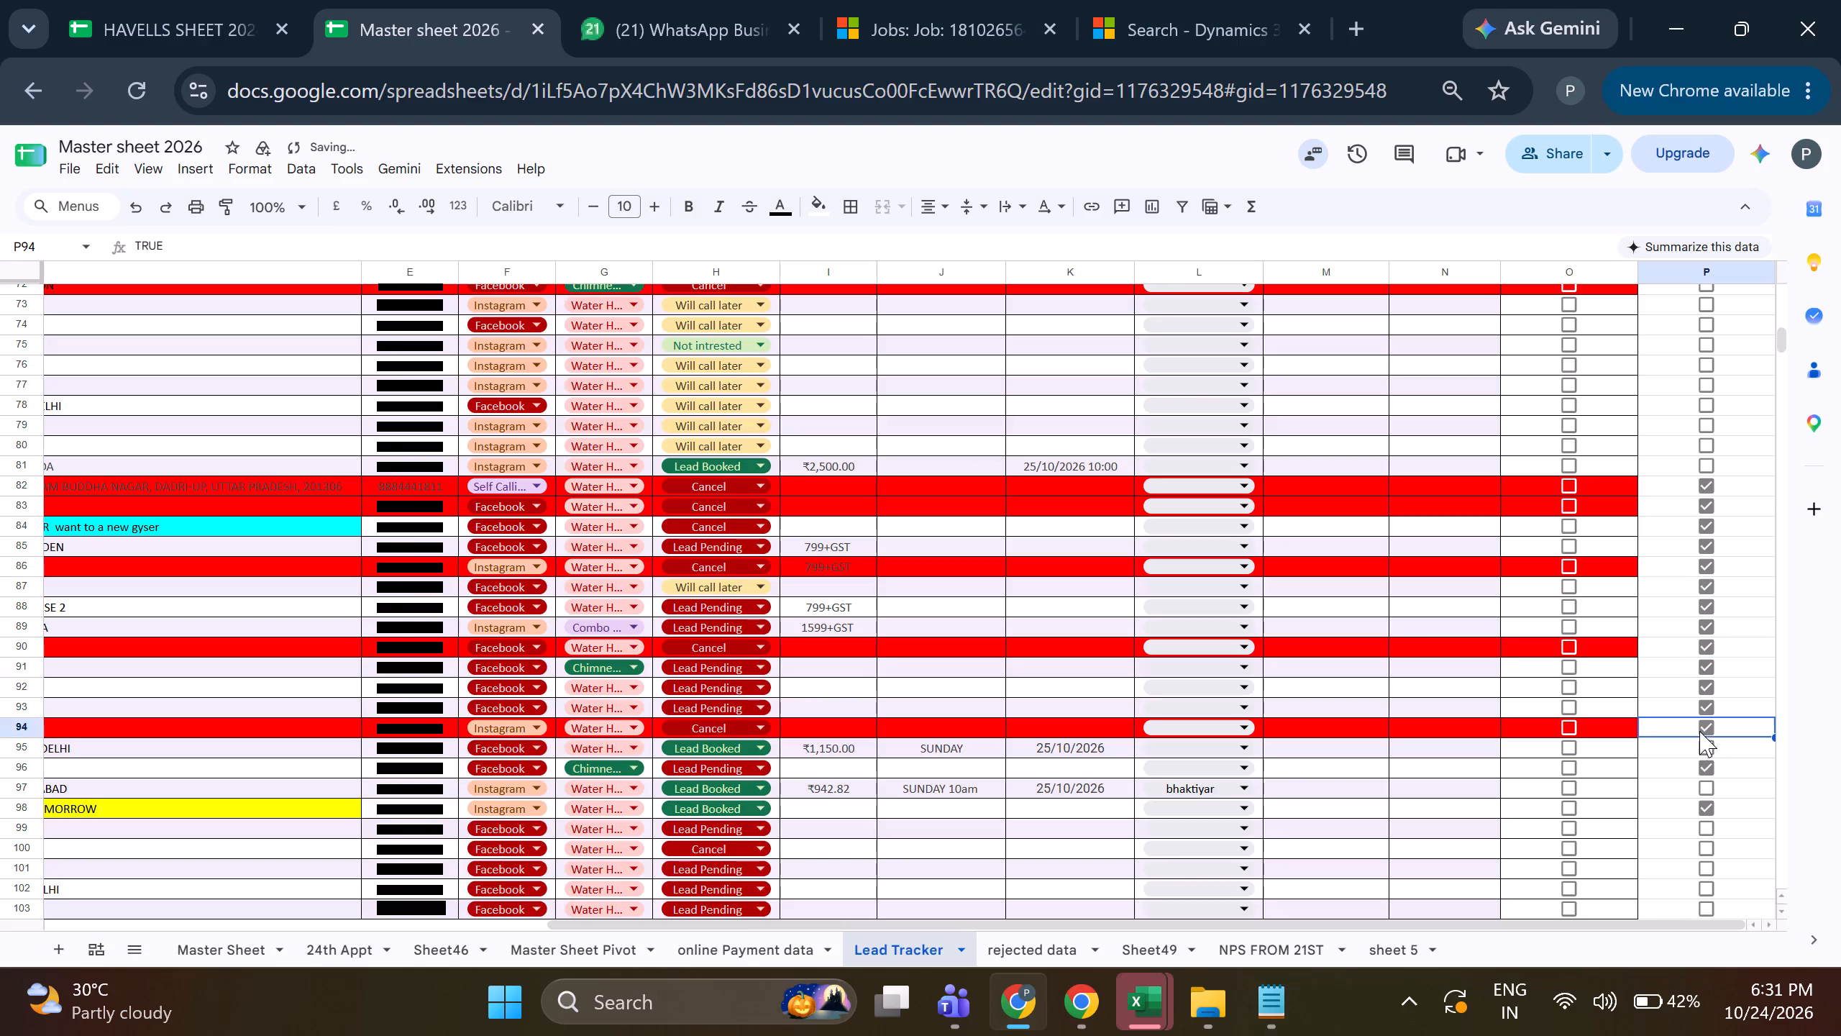
Examine the lead record in row 99 across its columns, from call time through to the follow-up-by-message checkbox.
{"action": "scroll", "coordinate": [1671, 649], "scroll_direction": "down", "scroll_amount": 1}
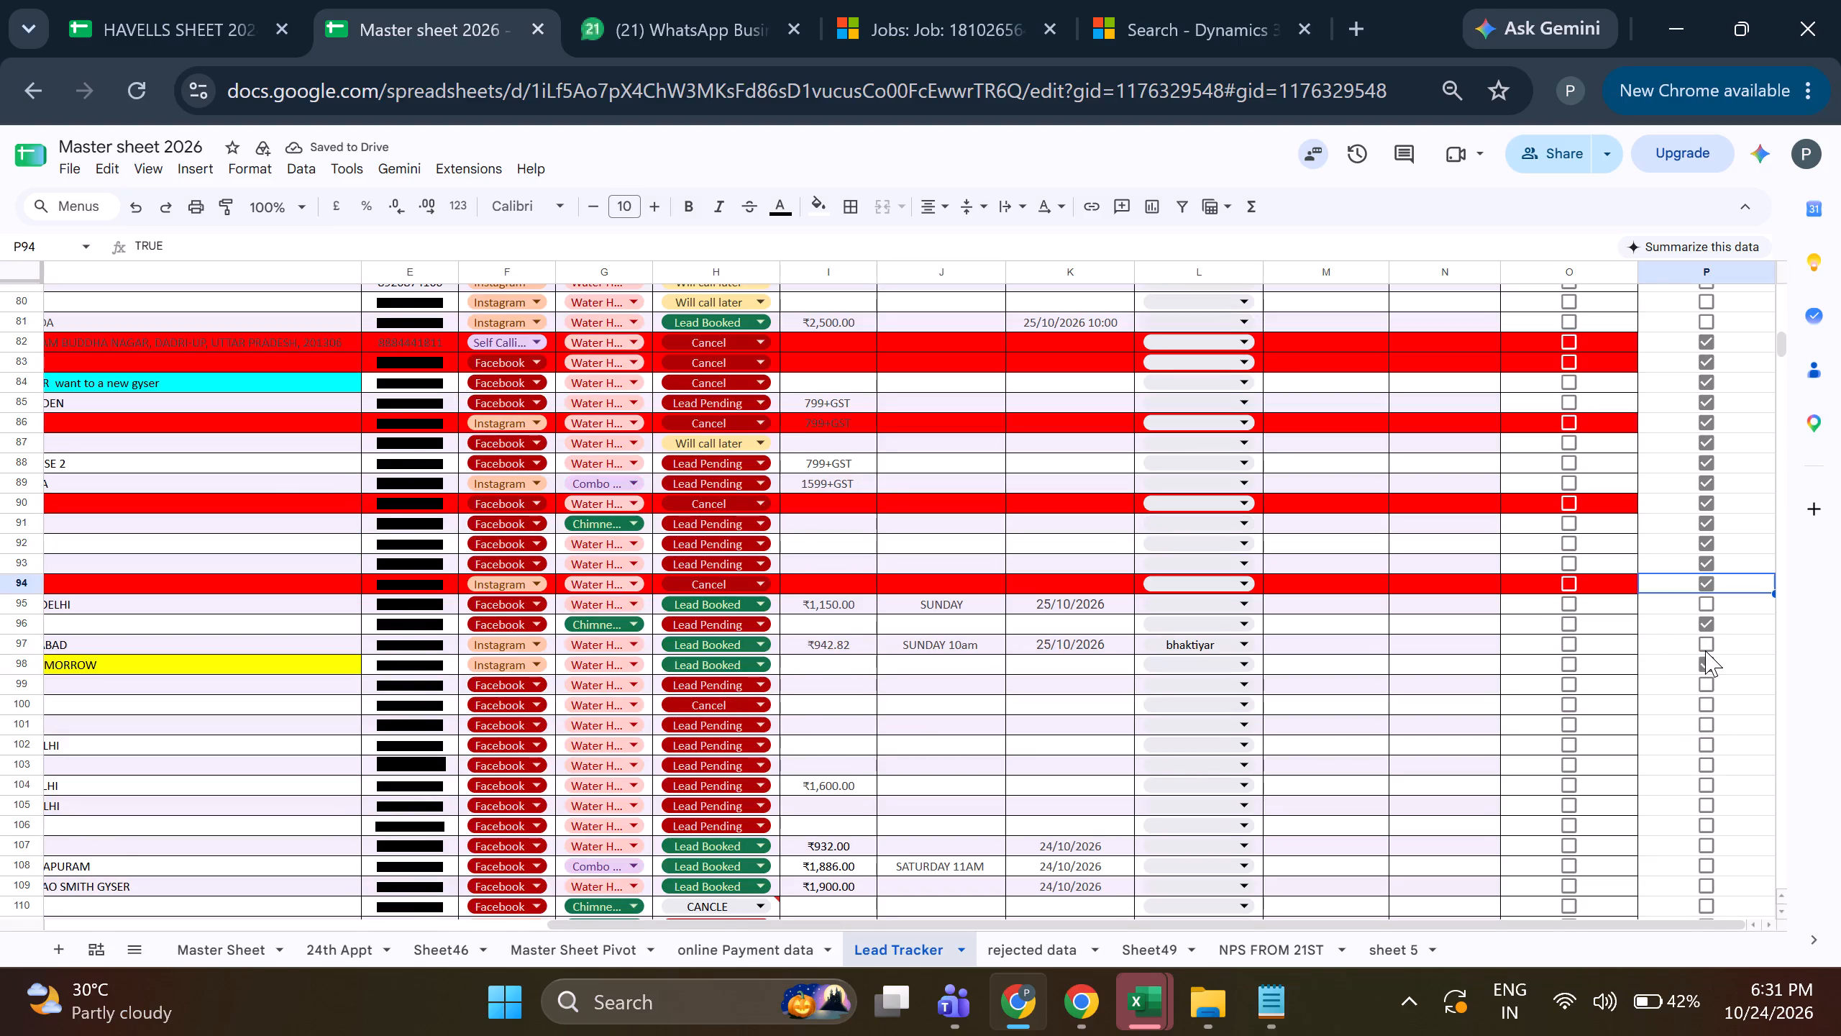
{"action": "scroll", "coordinate": [1672, 654], "scroll_direction": "down", "scroll_amount": 2}
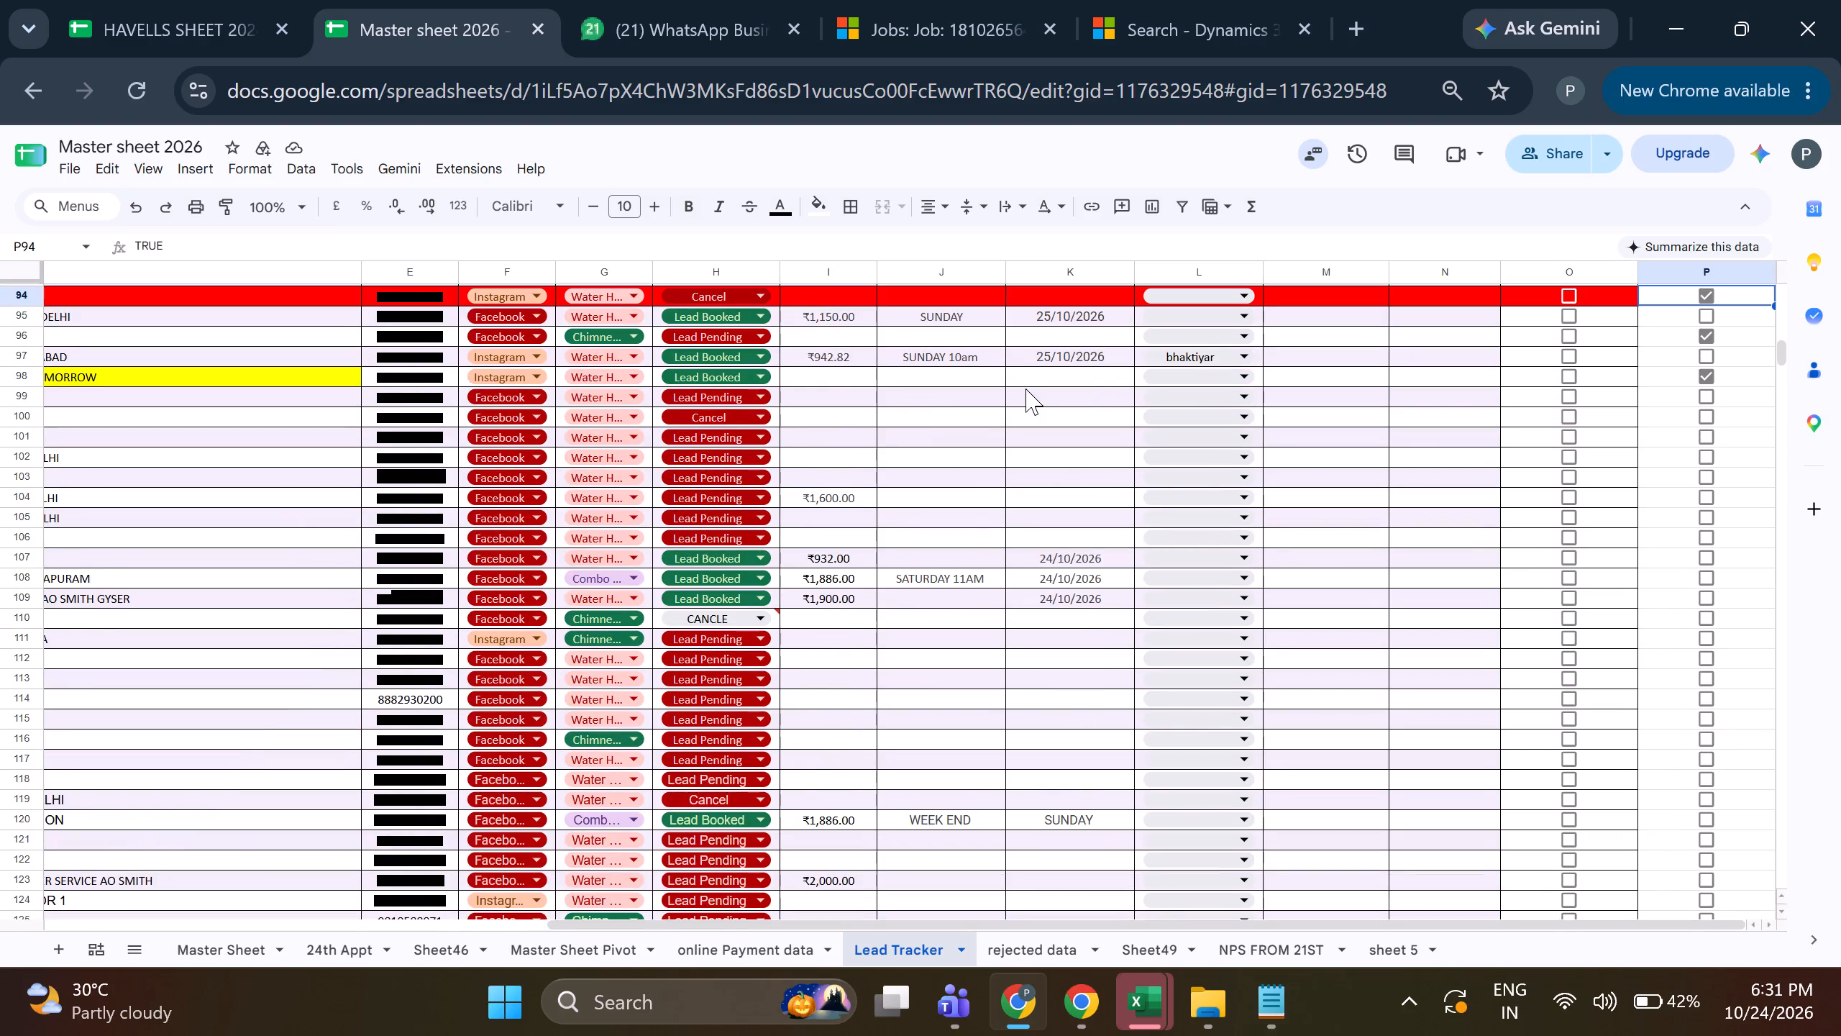
{"action": "left_click", "coordinate": [401, 393]}
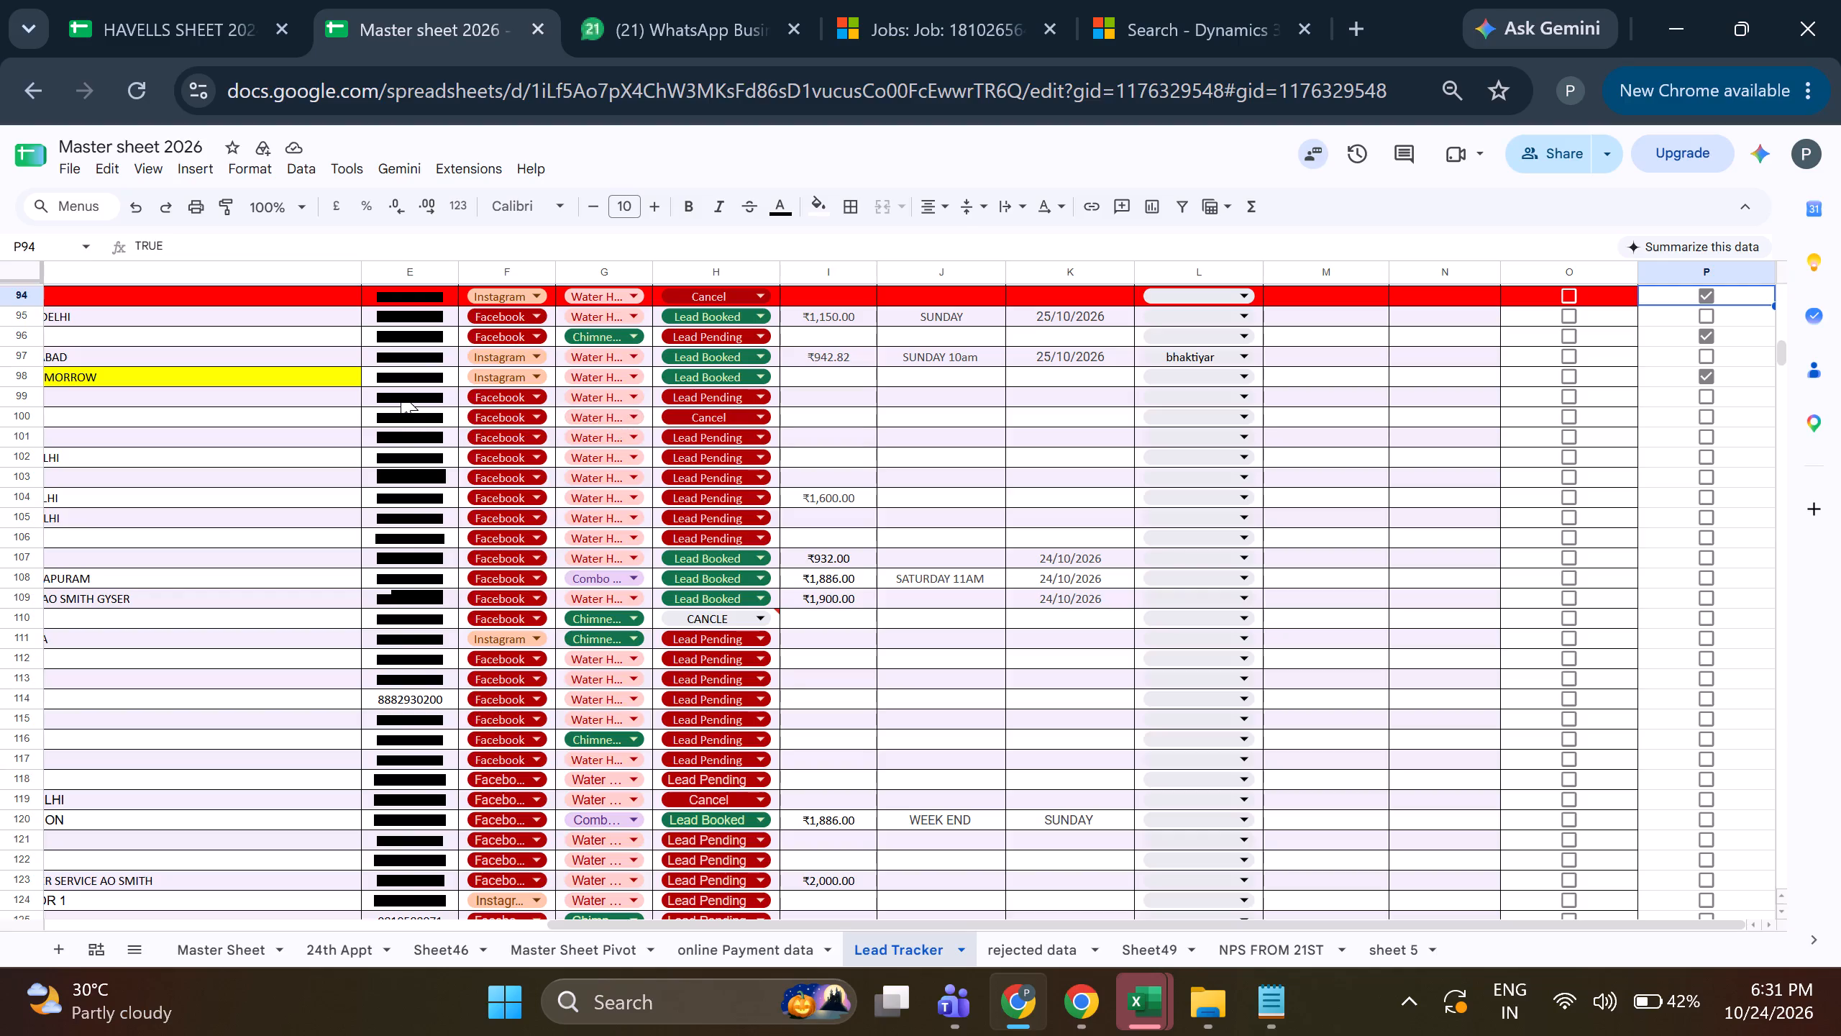
{"action": "left_click", "coordinate": [822, 376]}
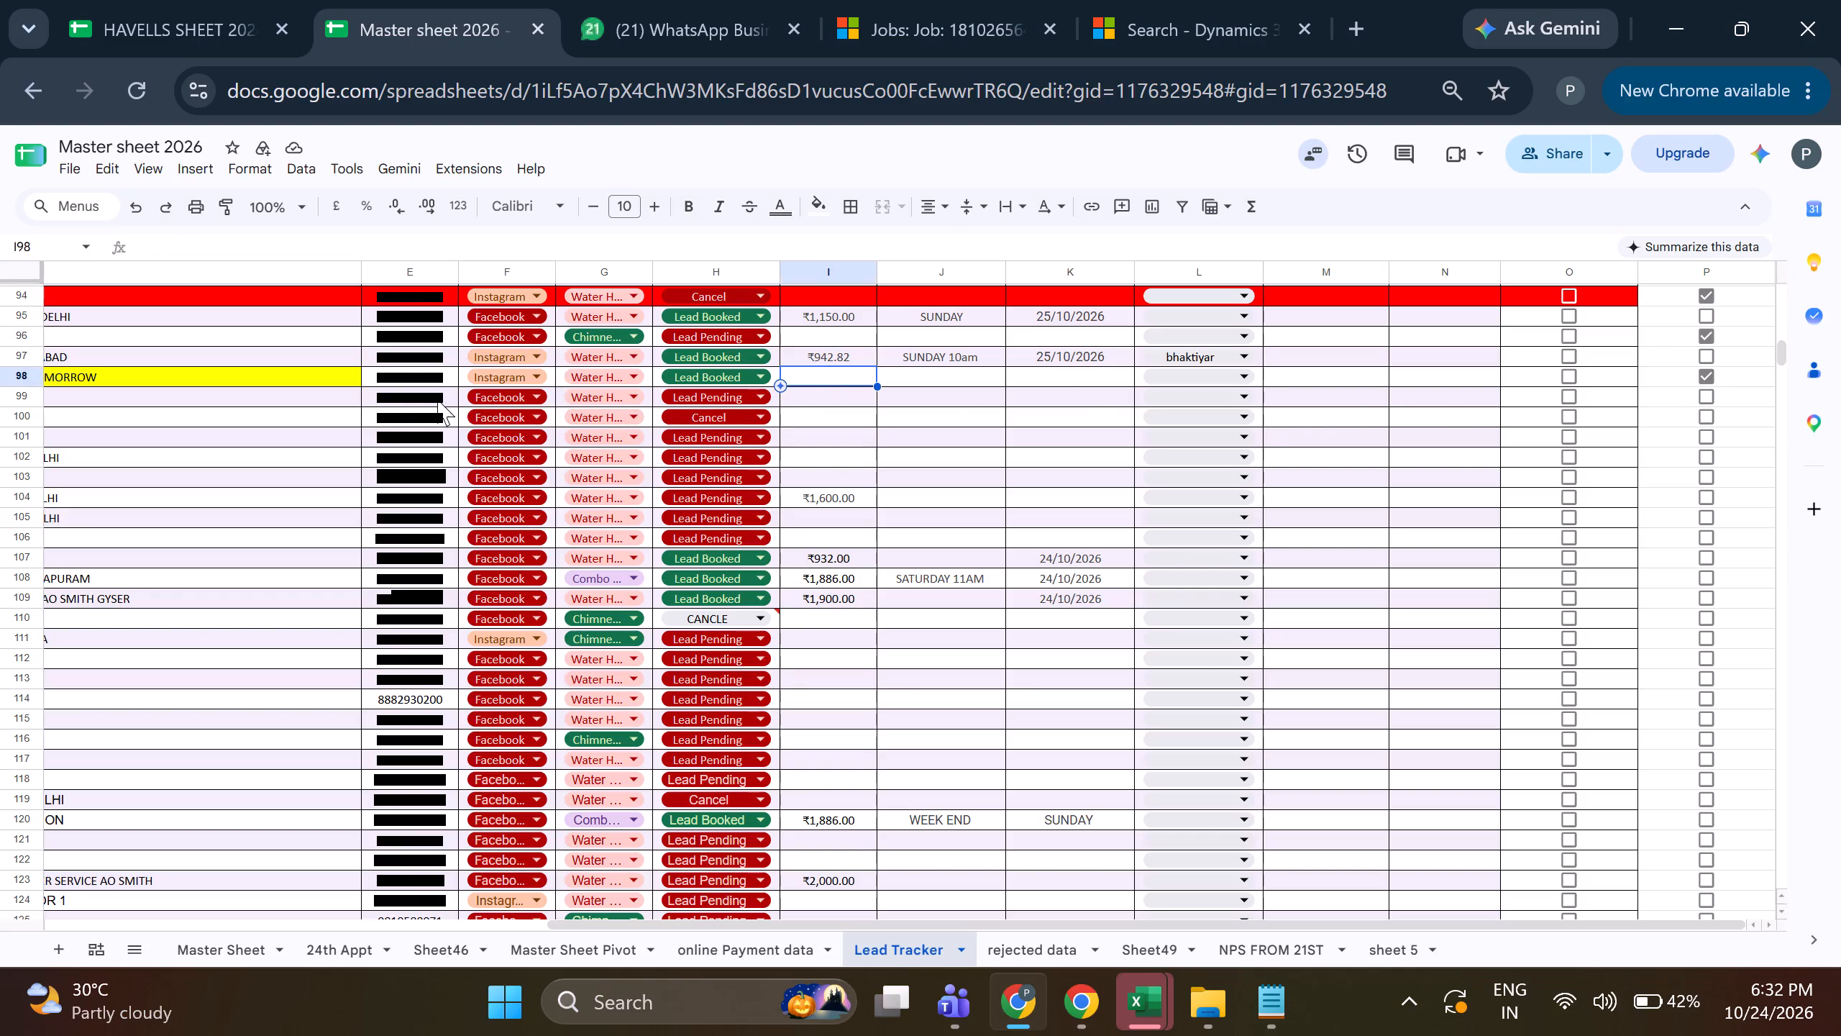
{"action": "left_click", "coordinate": [406, 388]}
{"action": "key", "text": "Left"}
{"action": "key", "text": "Left"}
{"action": "key", "text": "Left"}
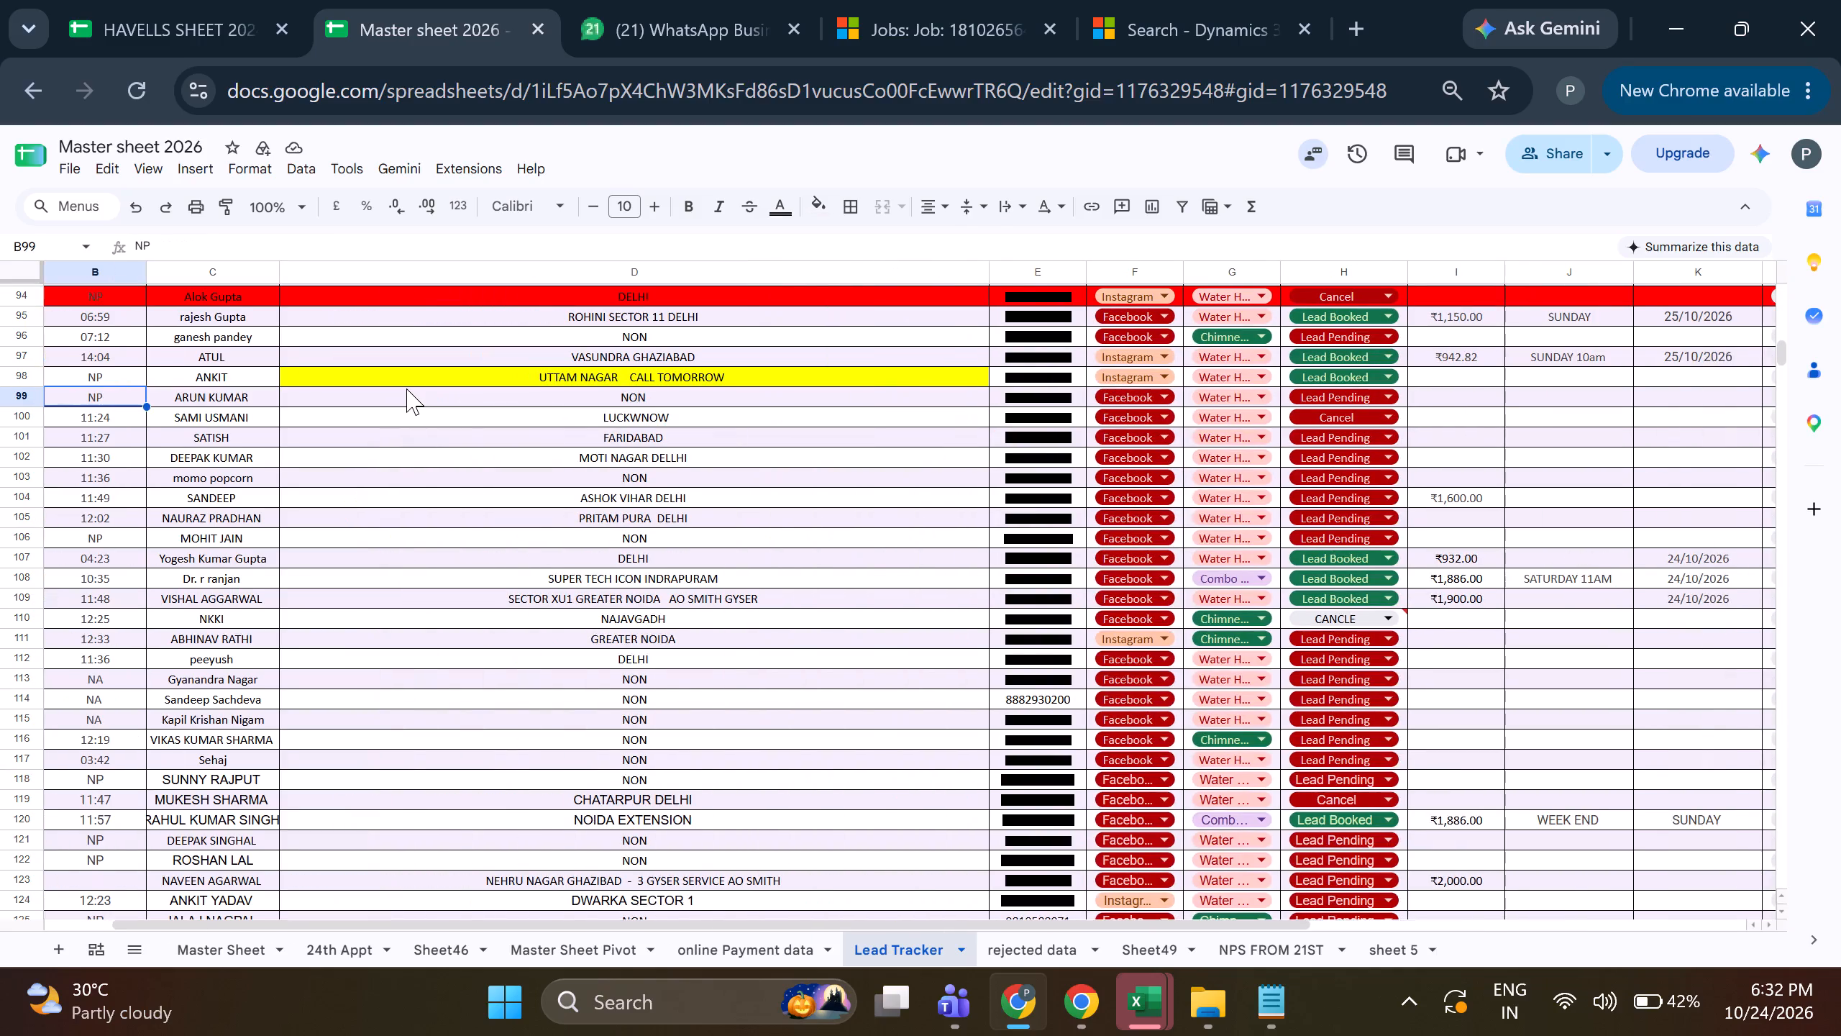
{"action": "key", "text": "Right"}
{"action": "key", "text": "Right"}
{"action": "key", "text": "Right"}
{"action": "key", "text": "Right"}
{"action": "key", "text": "Right"}
{"action": "key", "text": "Right"}
{"action": "key", "text": "Right"}
{"action": "key", "text": "Right"}
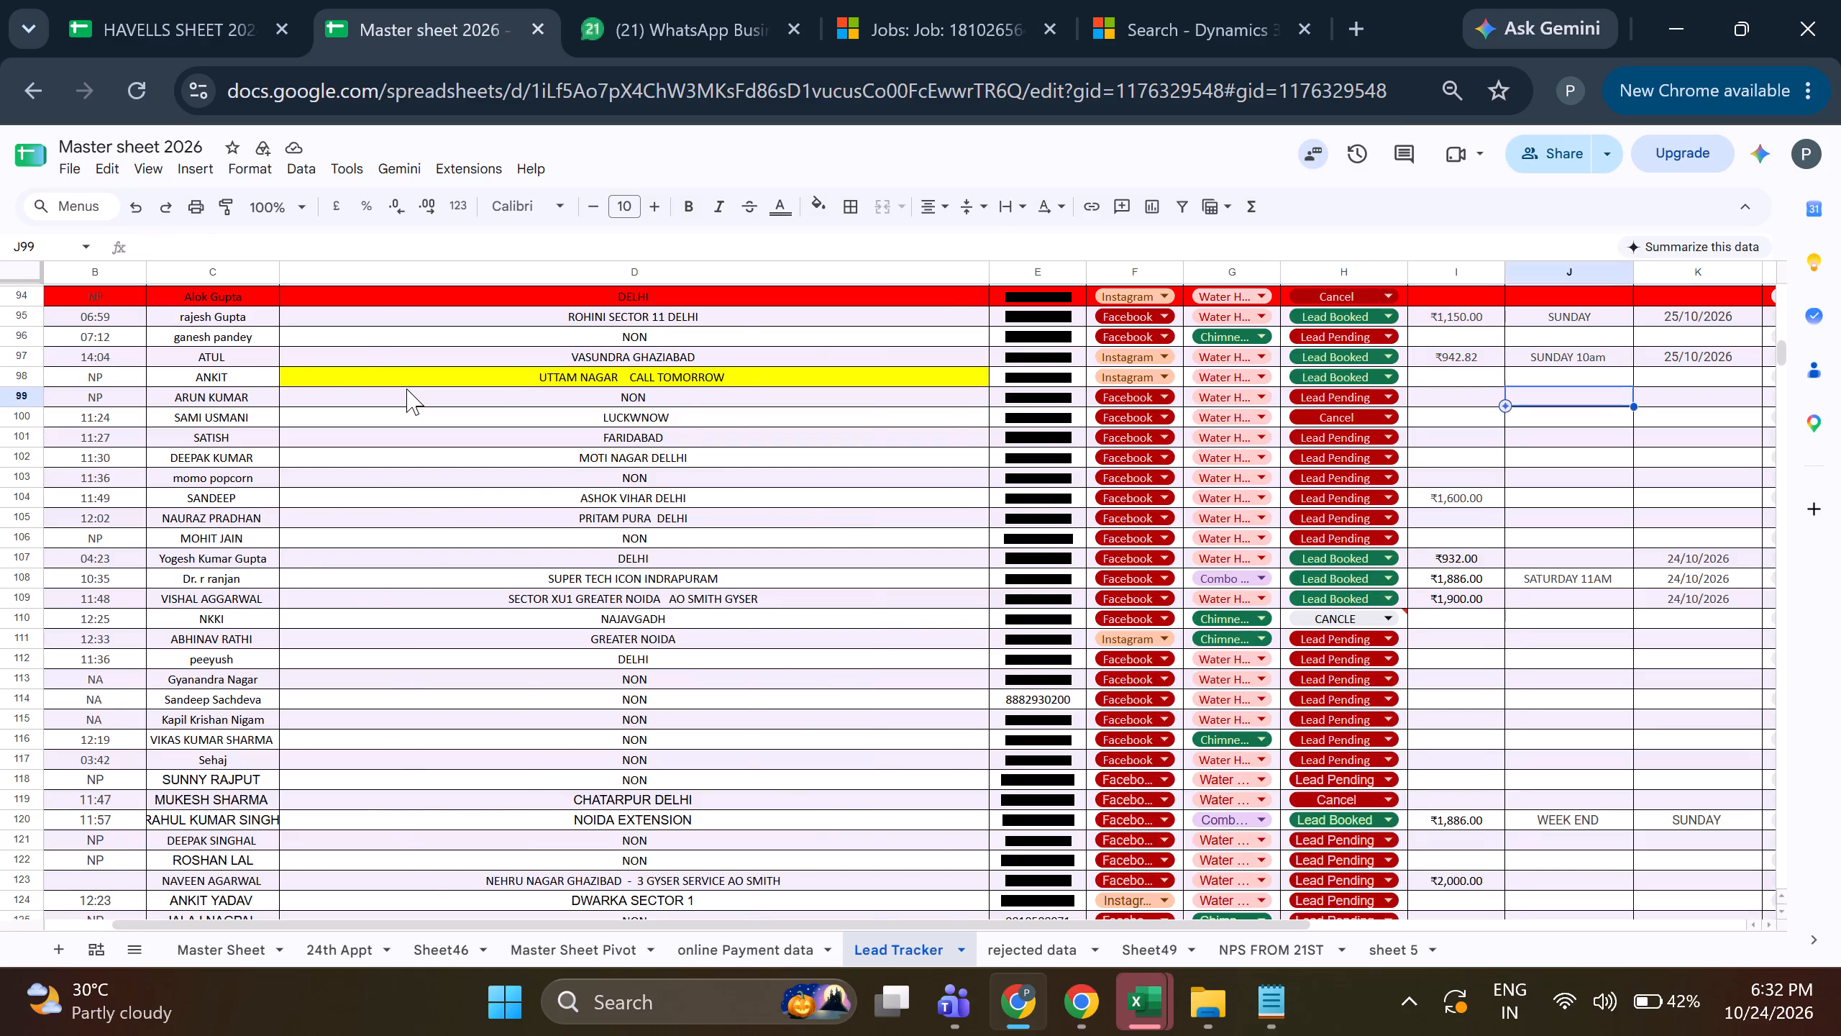
{"action": "key", "text": "Right"}
{"action": "key", "text": "Right"}
{"action": "key", "text": "Right"}
{"action": "key", "text": "Right"}
{"action": "key", "text": "Right"}
{"action": "key", "text": "Right"}
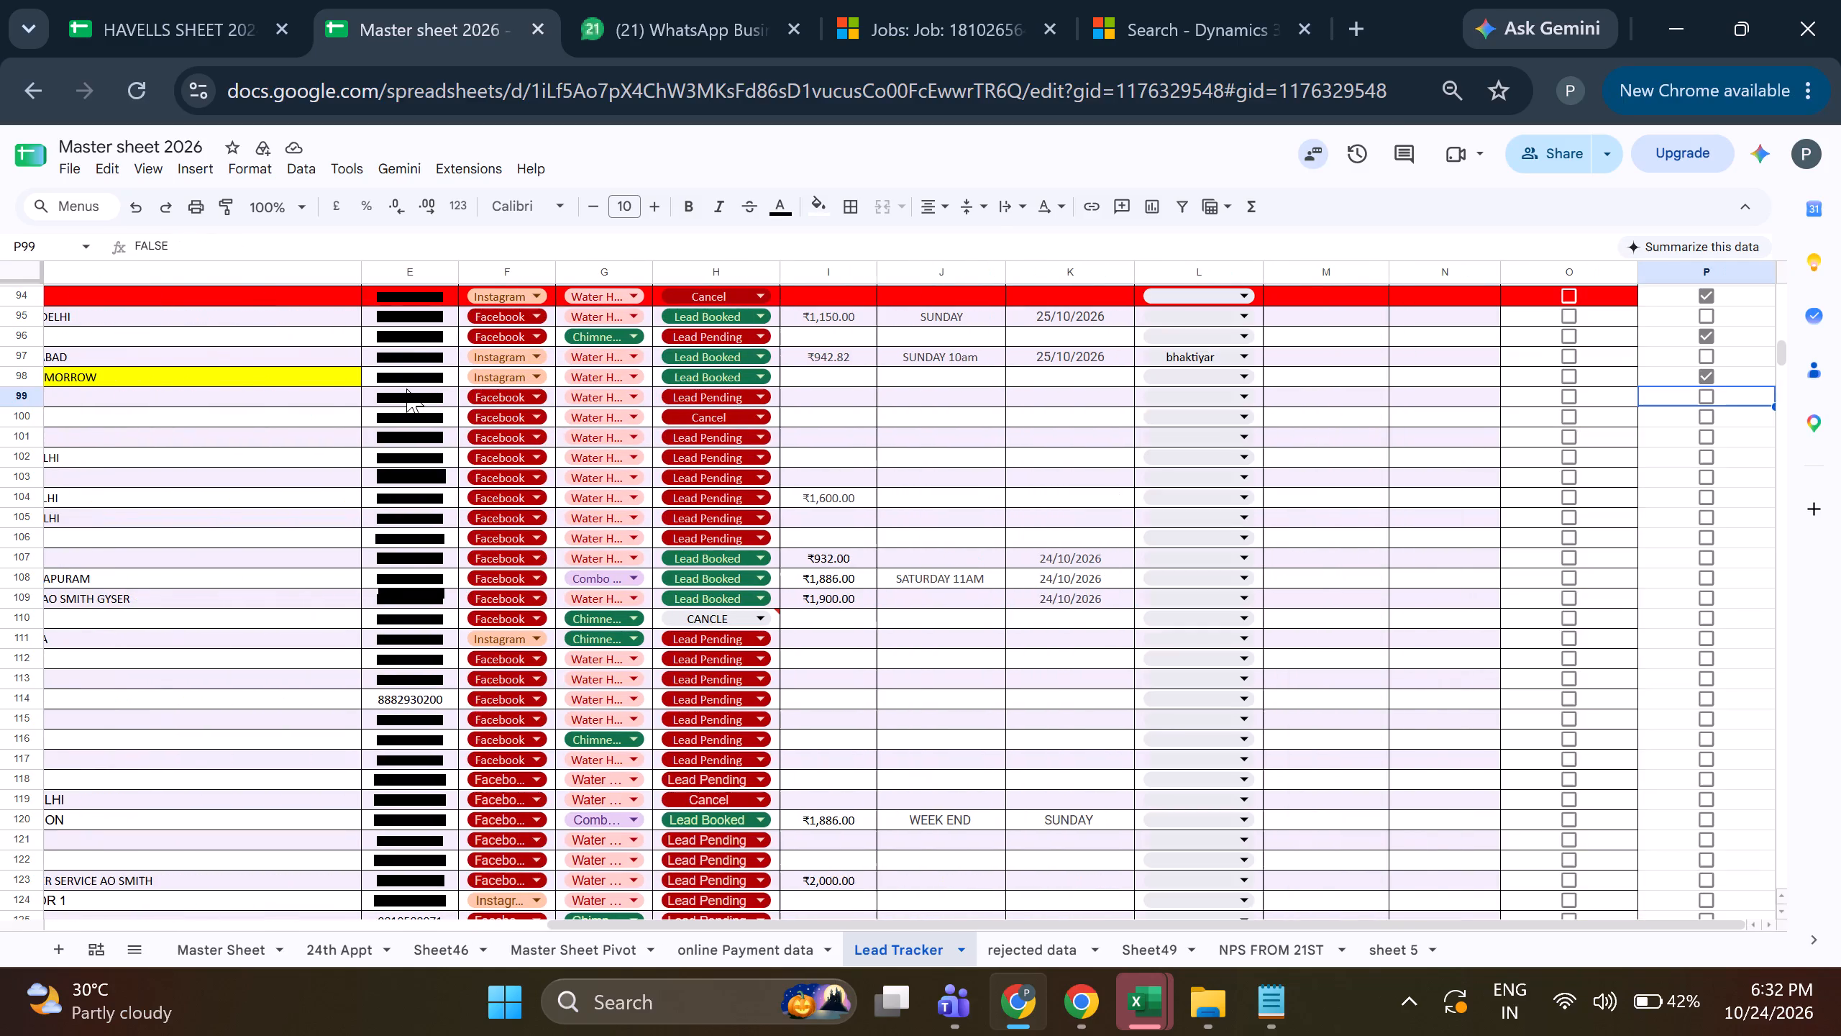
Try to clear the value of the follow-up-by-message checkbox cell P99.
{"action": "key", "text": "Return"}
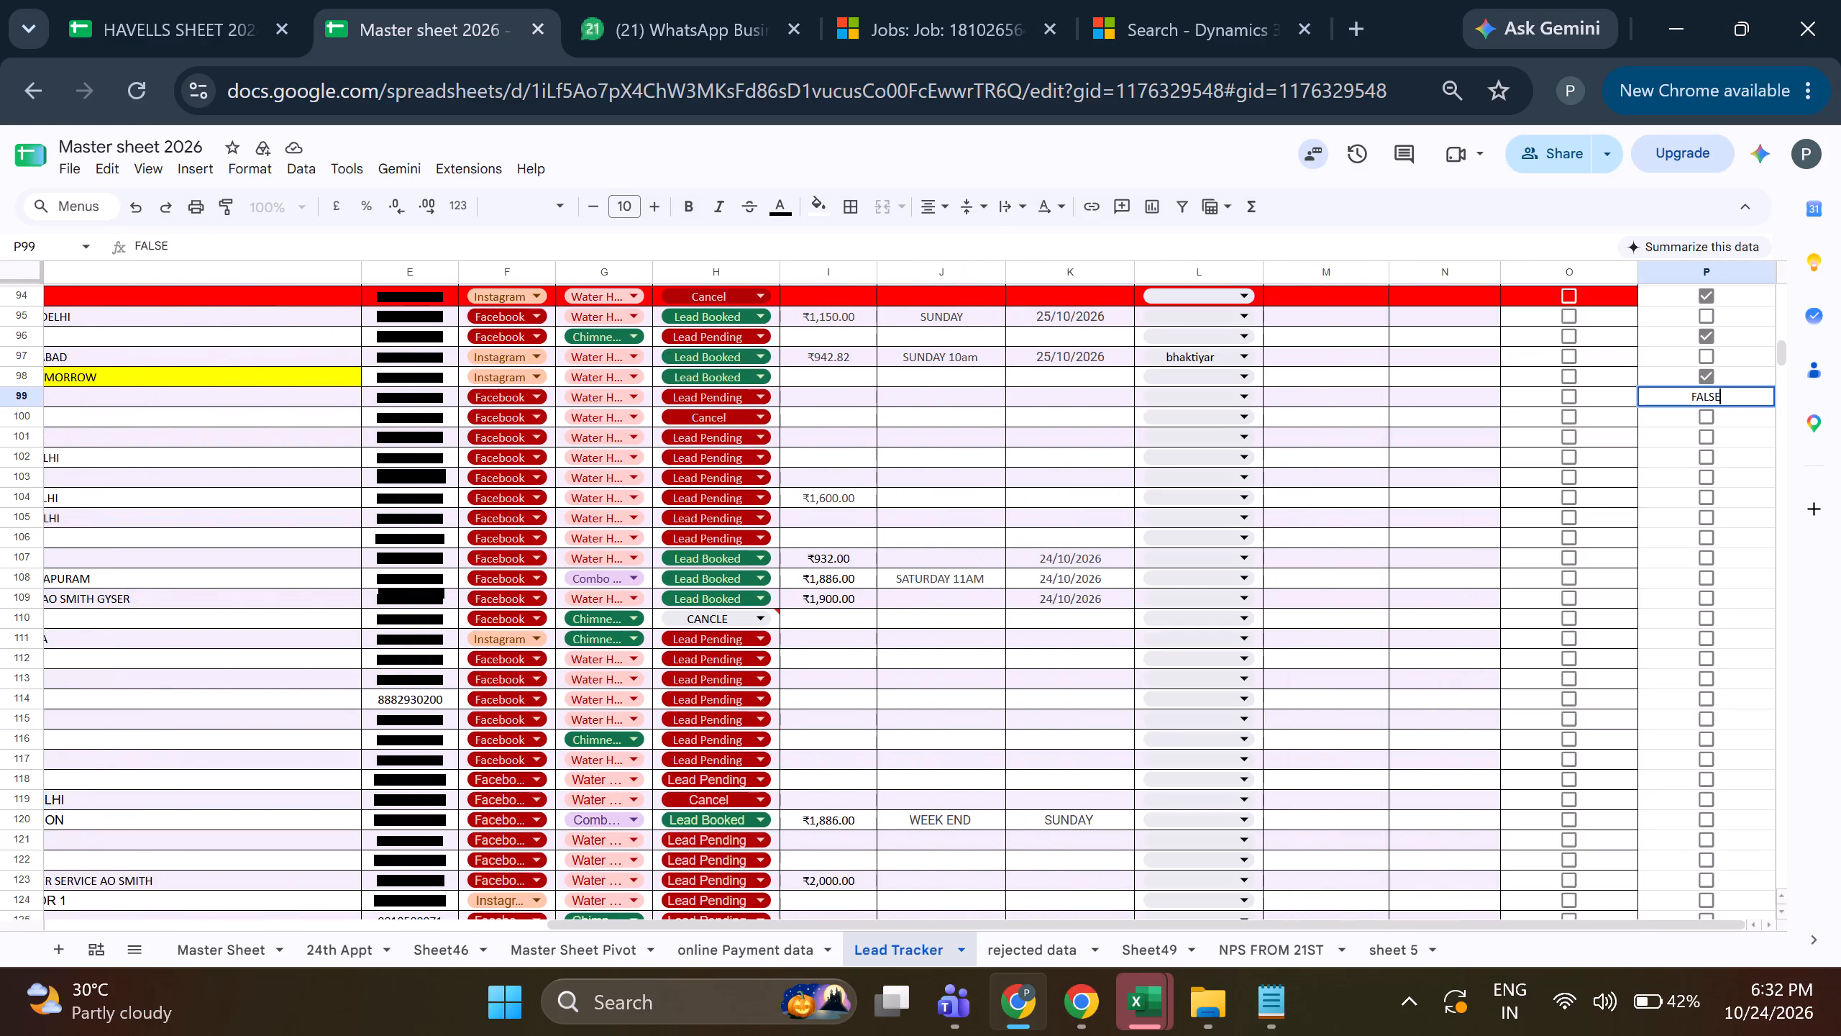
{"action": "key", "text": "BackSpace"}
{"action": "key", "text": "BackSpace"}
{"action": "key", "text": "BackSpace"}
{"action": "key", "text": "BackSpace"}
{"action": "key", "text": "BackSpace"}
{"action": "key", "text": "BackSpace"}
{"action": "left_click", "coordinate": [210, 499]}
Tick the follow-up-by-message checkbox in column P for row 99.
{"action": "left_click", "coordinate": [1706, 393]}
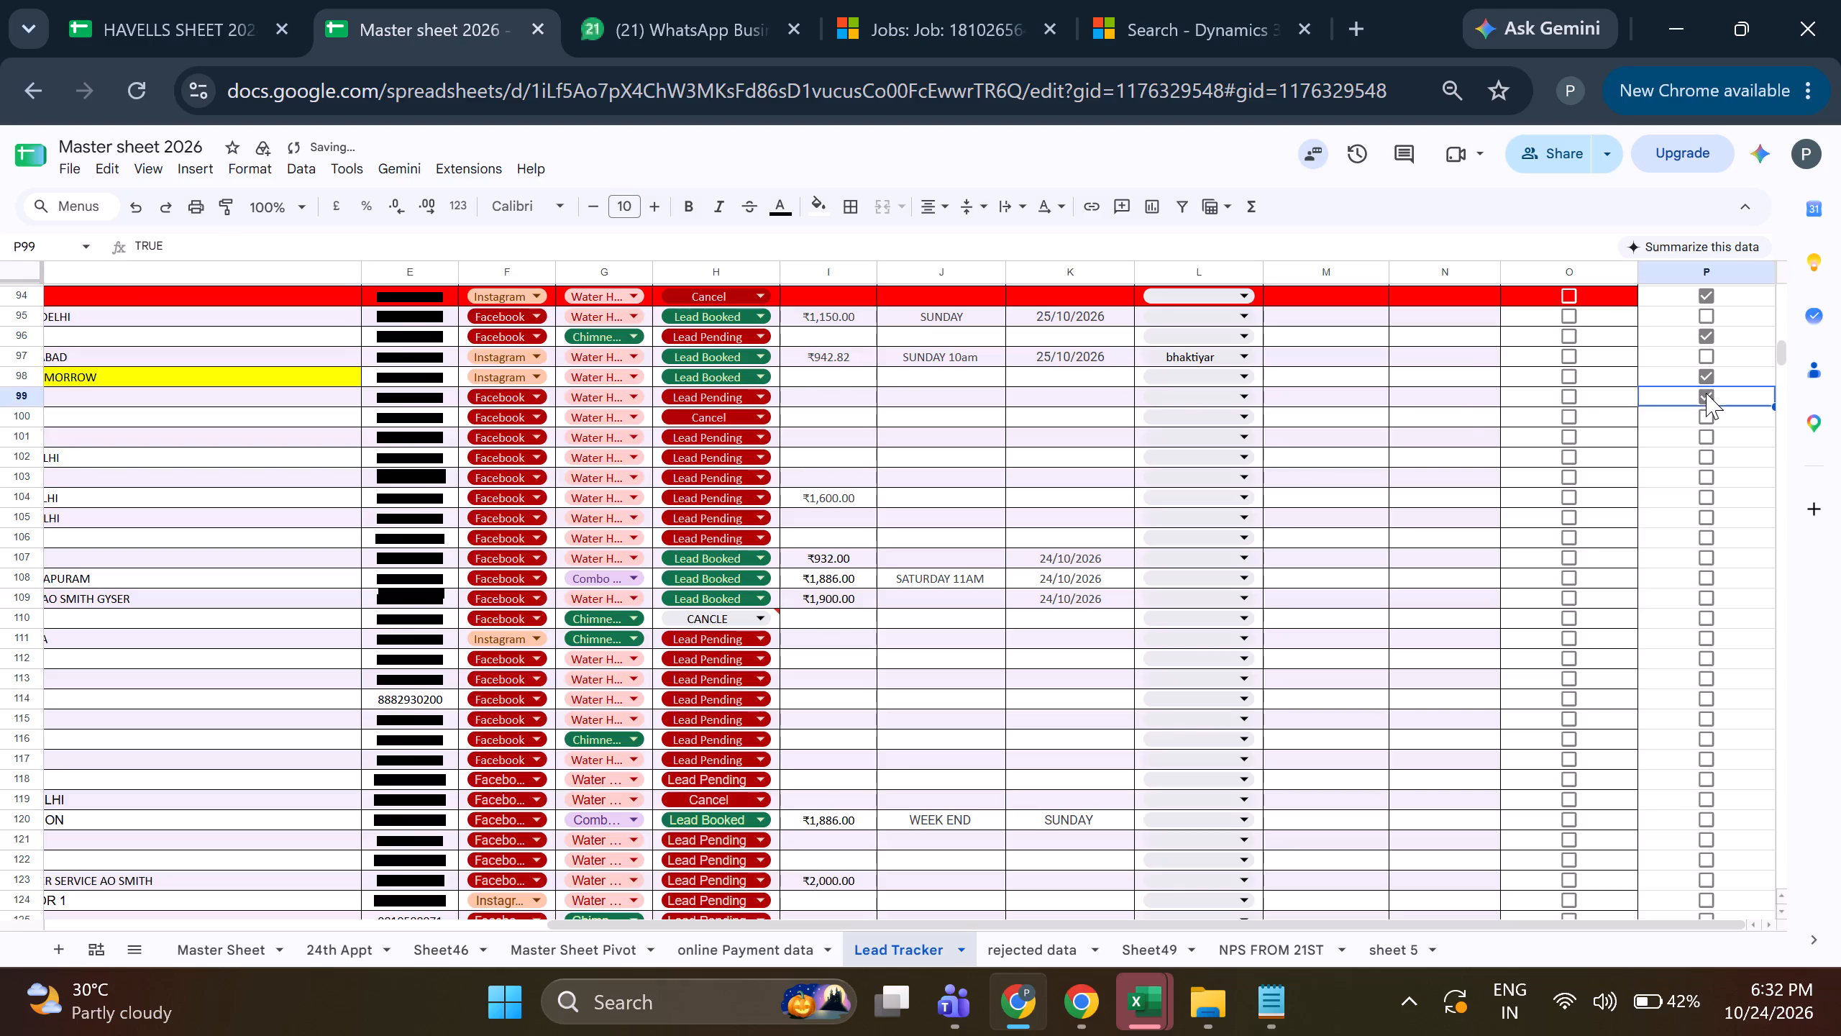
Copy the phone number of the row 100 lead and check that lead's name, location and status.
{"action": "key", "text": "Left"}
{"action": "key", "text": "Left"}
{"action": "key", "text": "Left"}
{"action": "key", "text": "Left"}
{"action": "key", "text": "Left"}
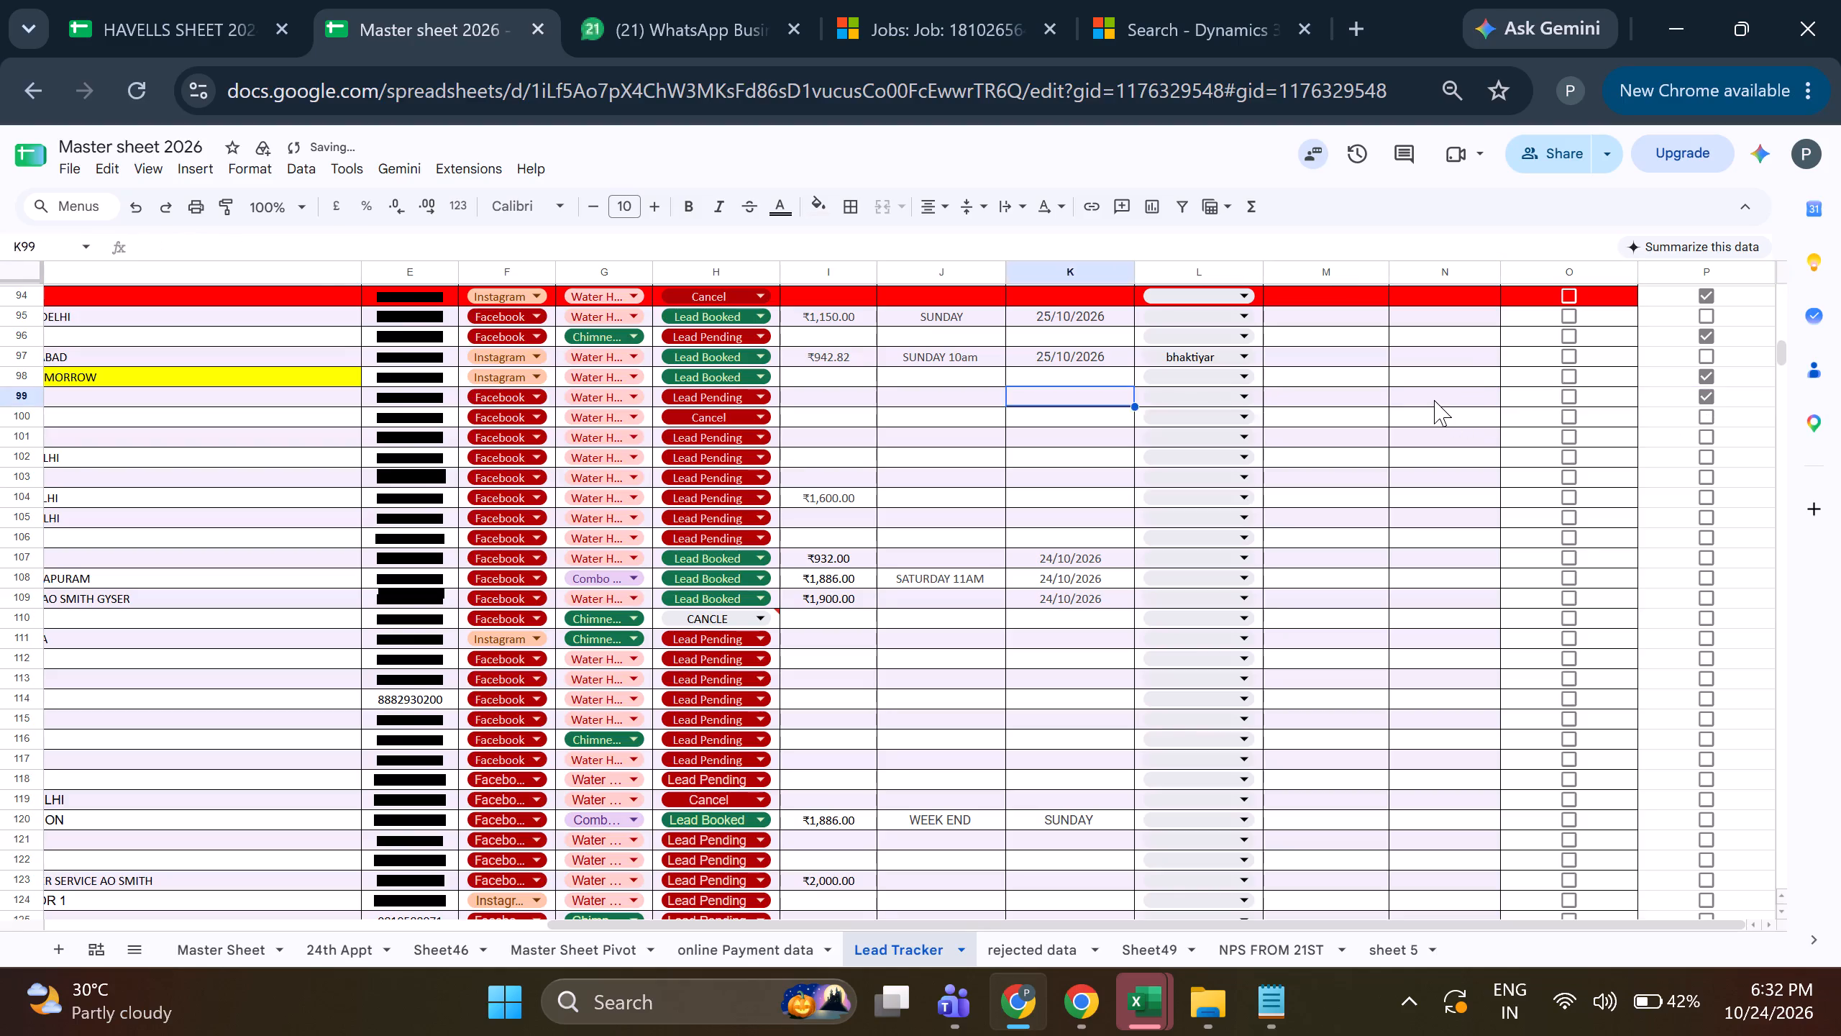
{"action": "key", "text": "Left"}
{"action": "key", "text": "Left"}
{"action": "key", "text": "Left"}
{"action": "key", "text": "Left"}
{"action": "key", "text": "Left"}
{"action": "key", "text": "Left"}
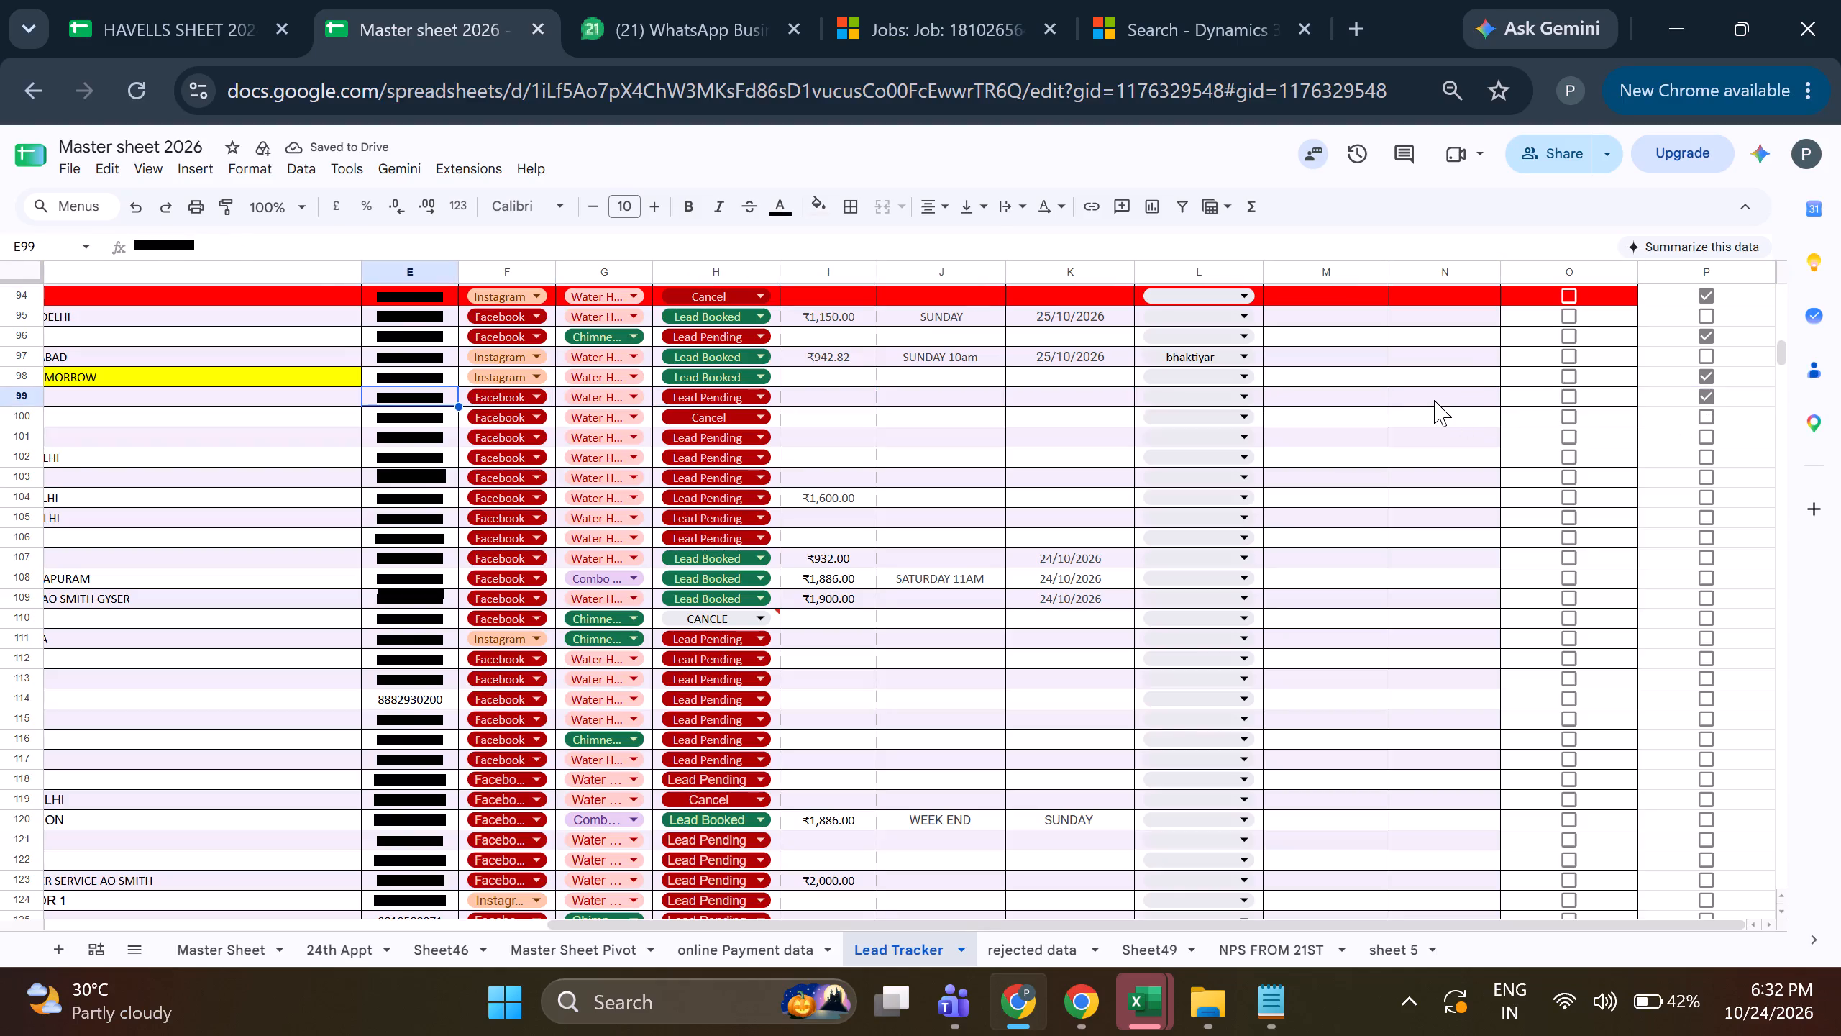
{"action": "key", "text": "Down"}
{"action": "key", "text": "ctrl+c"}
{"action": "key", "text": "Left"}
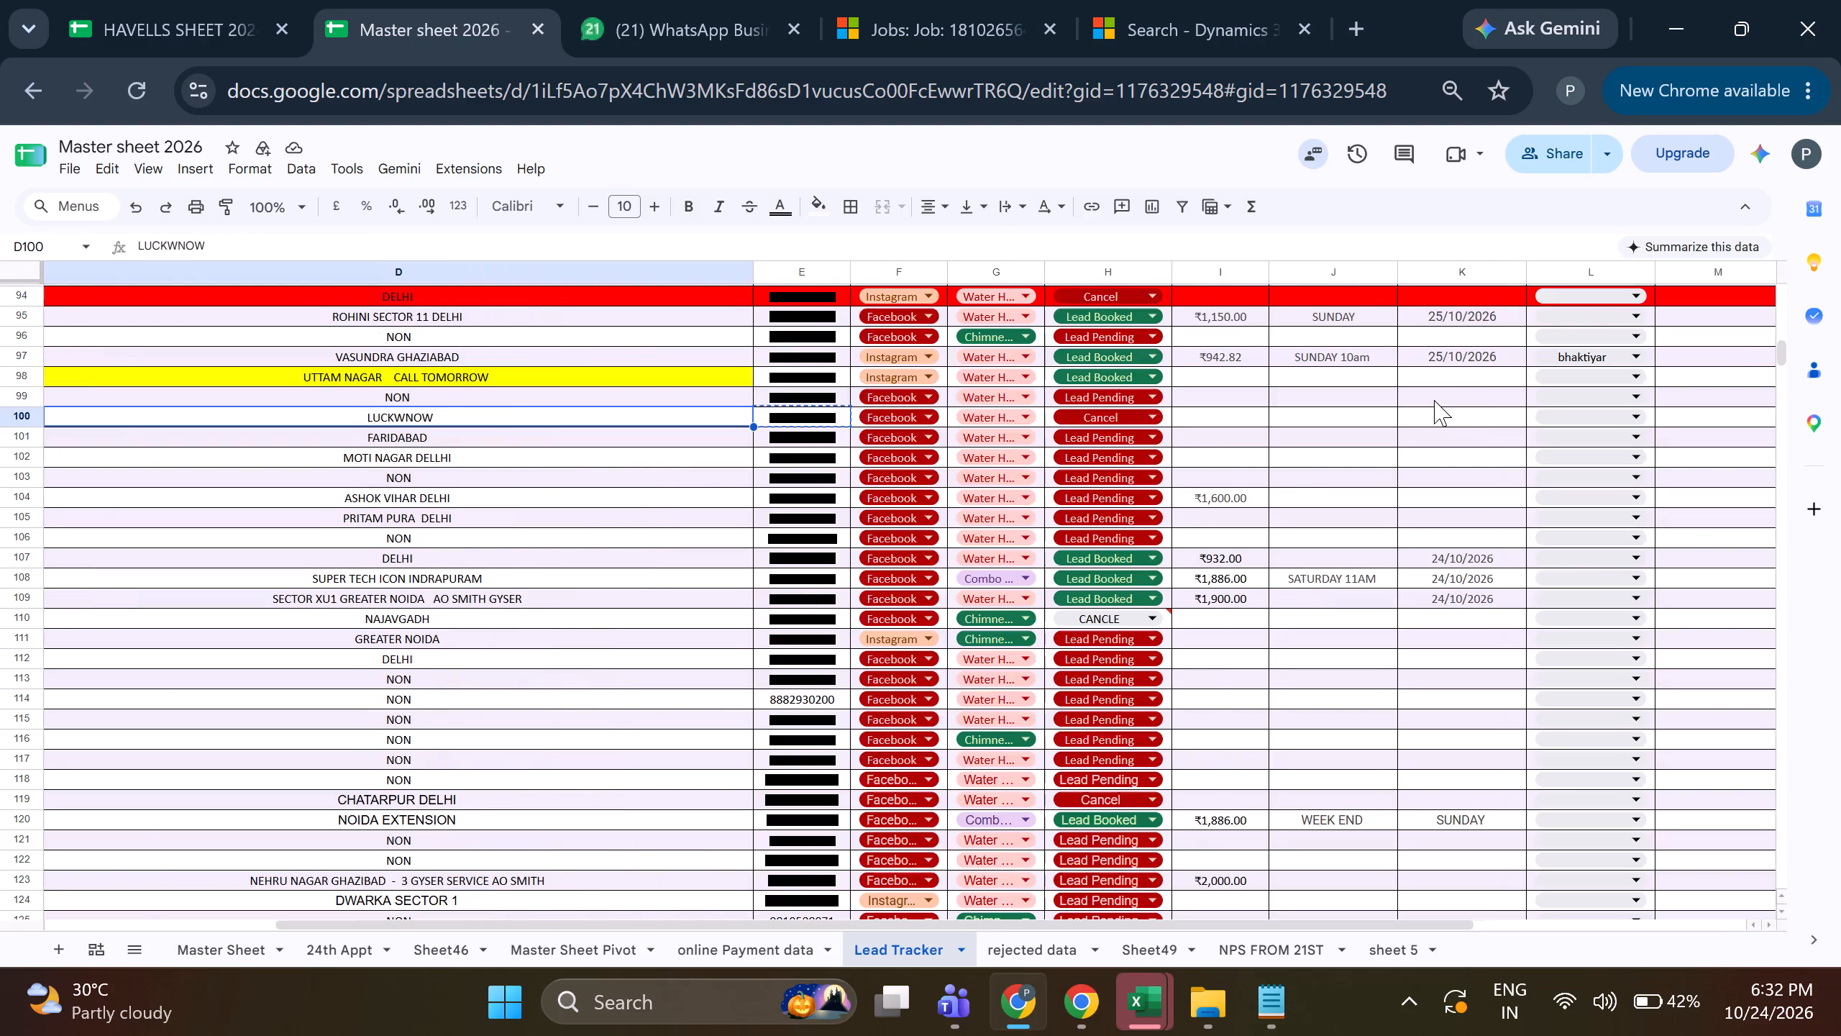
{"action": "key", "text": "Left"}
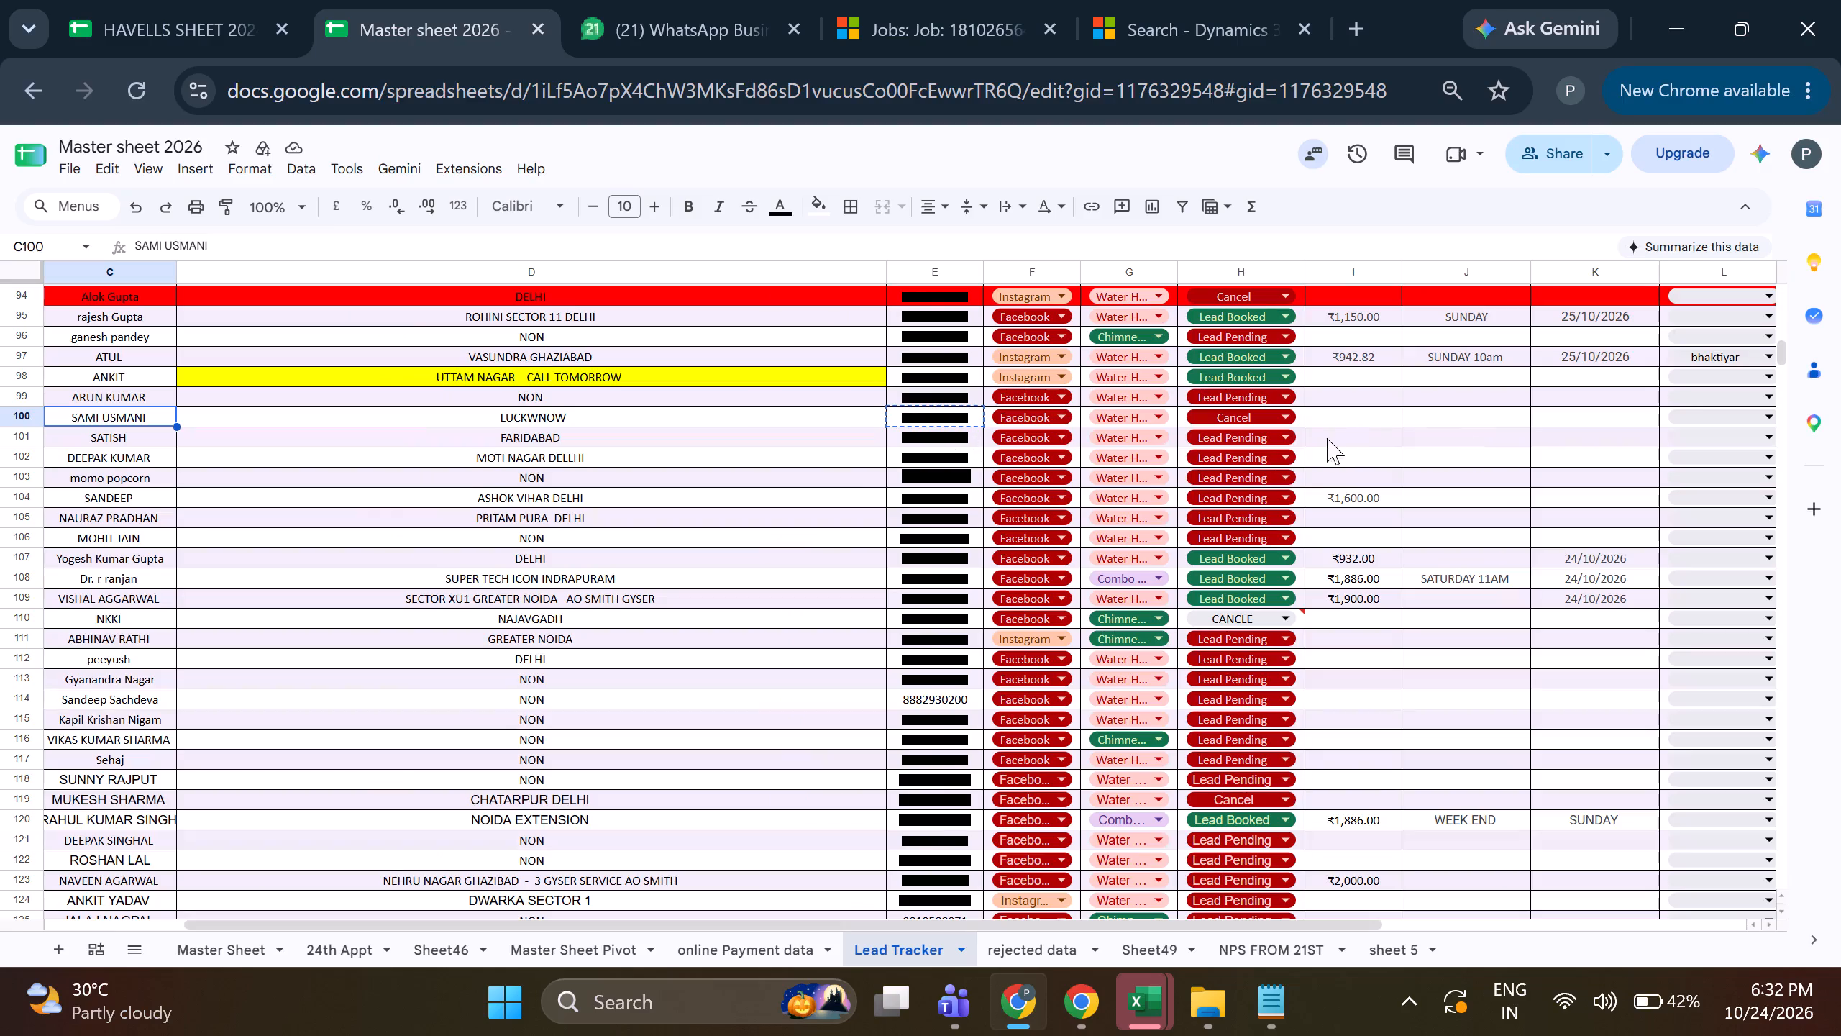
{"action": "left_click", "coordinate": [1340, 419]}
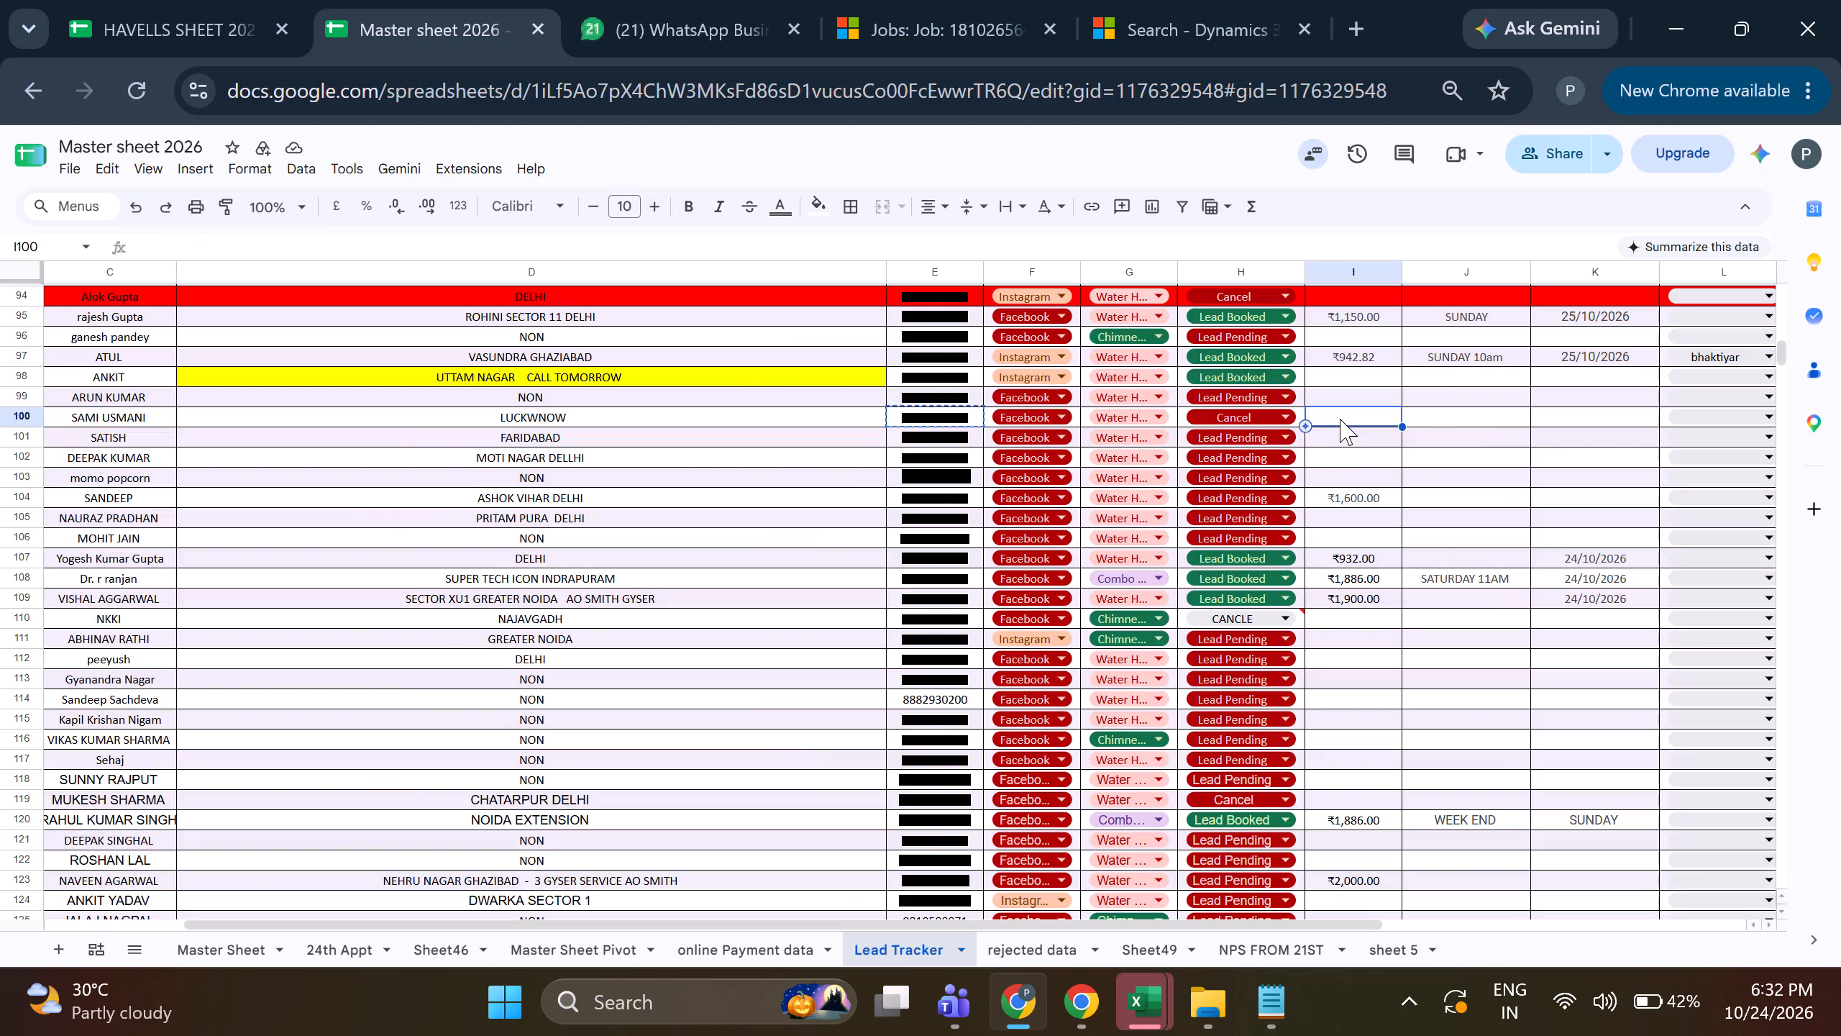
Fill the entire cancelled lead row 100 with red, matching the other cancelled rows.
{"action": "left_click", "coordinate": [14, 412]}
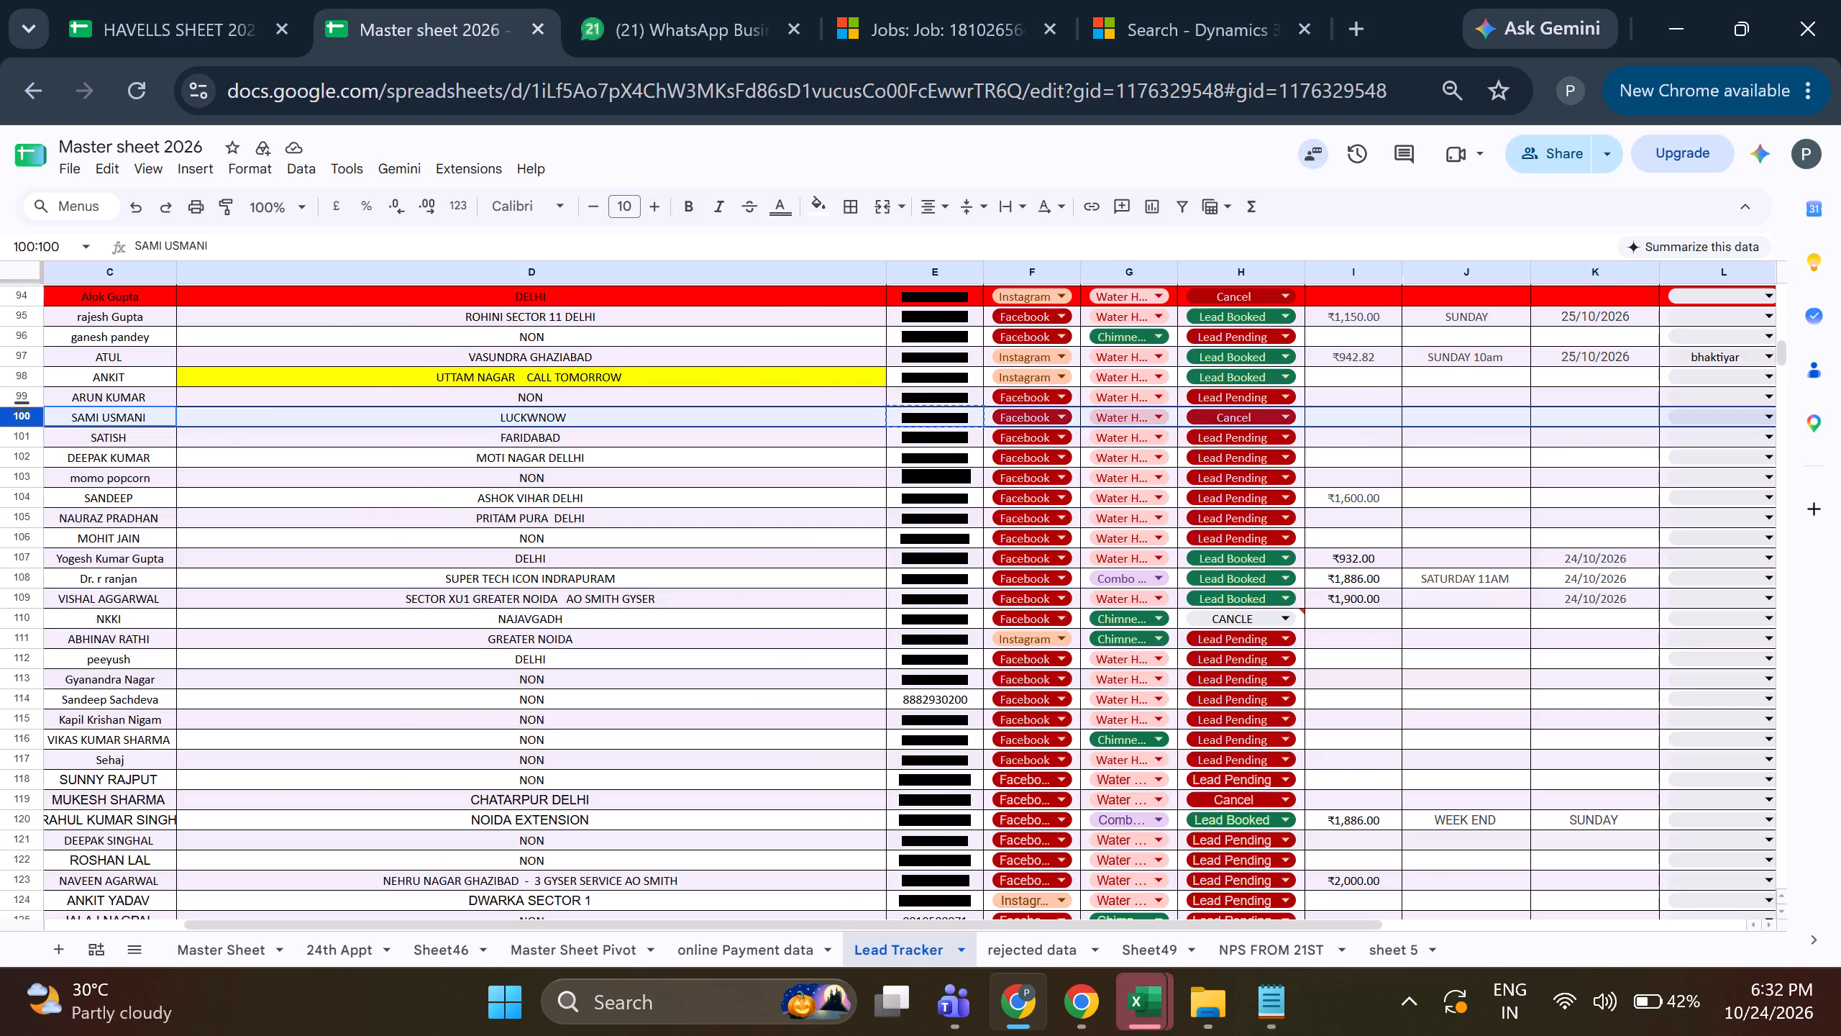
{"action": "left_click", "coordinate": [815, 188]}
{"action": "left_click", "coordinate": [818, 208]}
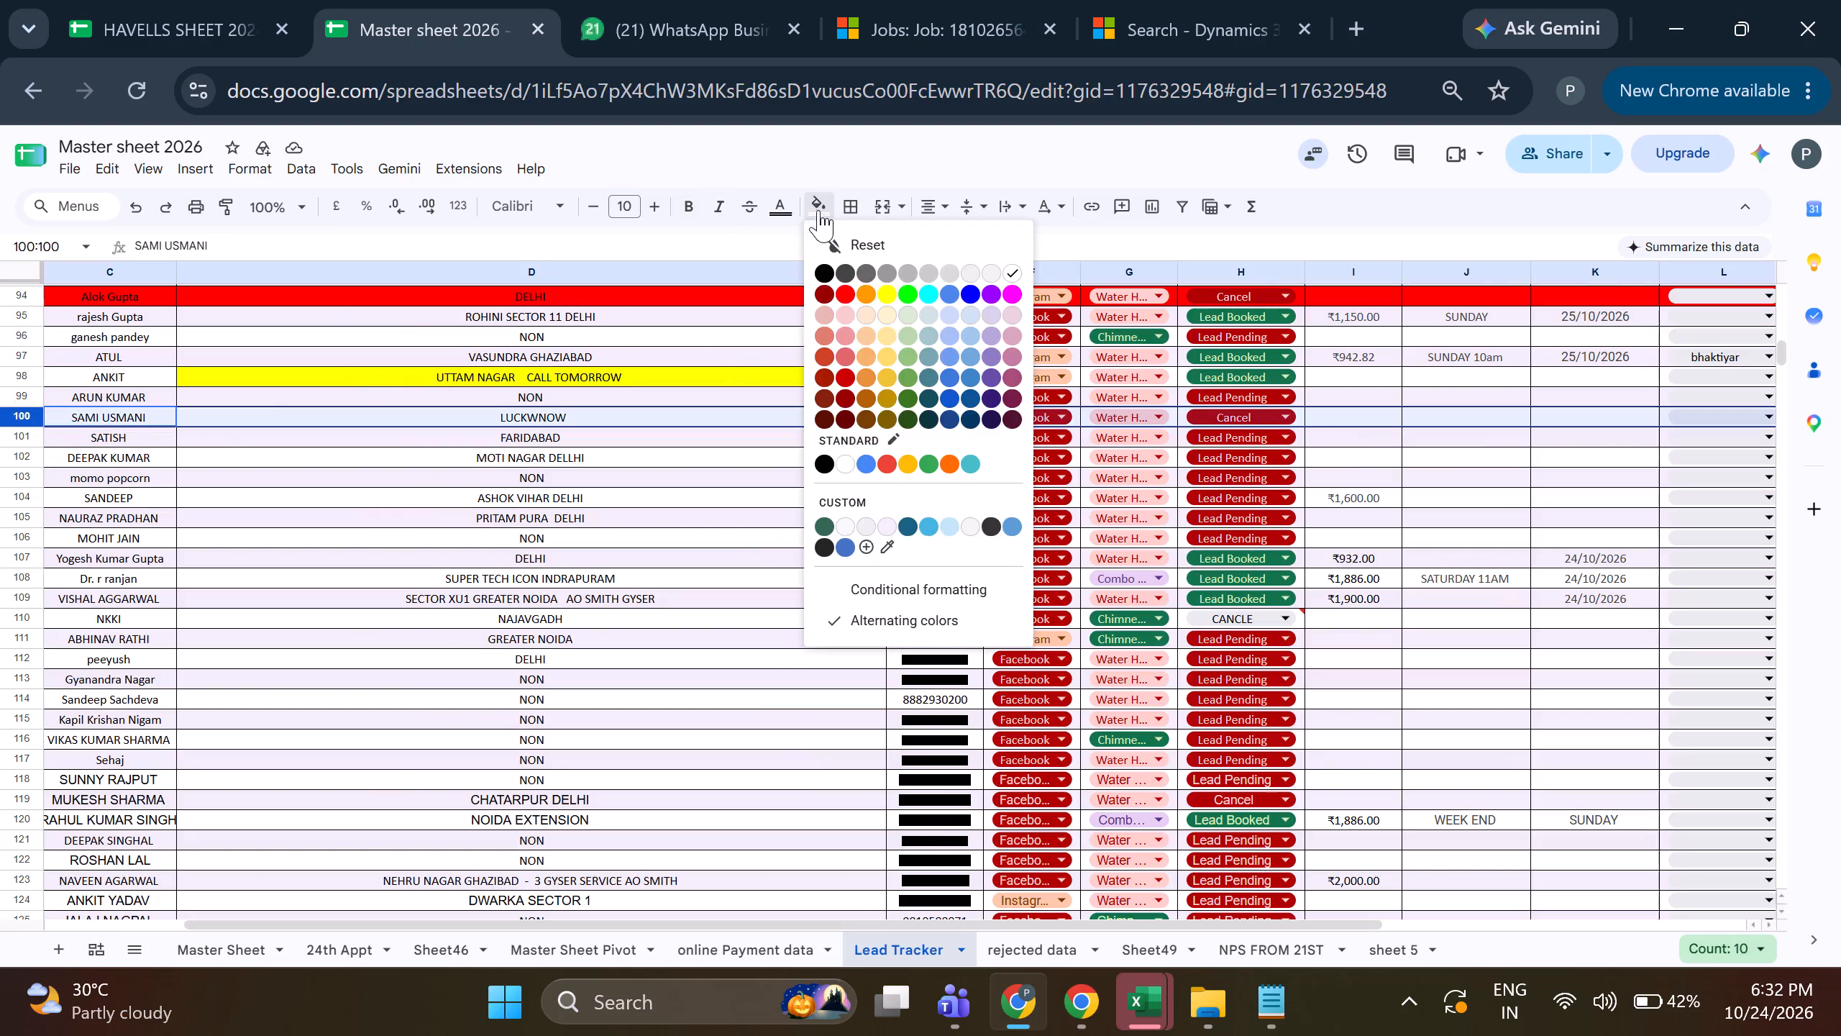
{"action": "left_click", "coordinate": [851, 298]}
{"action": "left_click", "coordinate": [931, 437]}
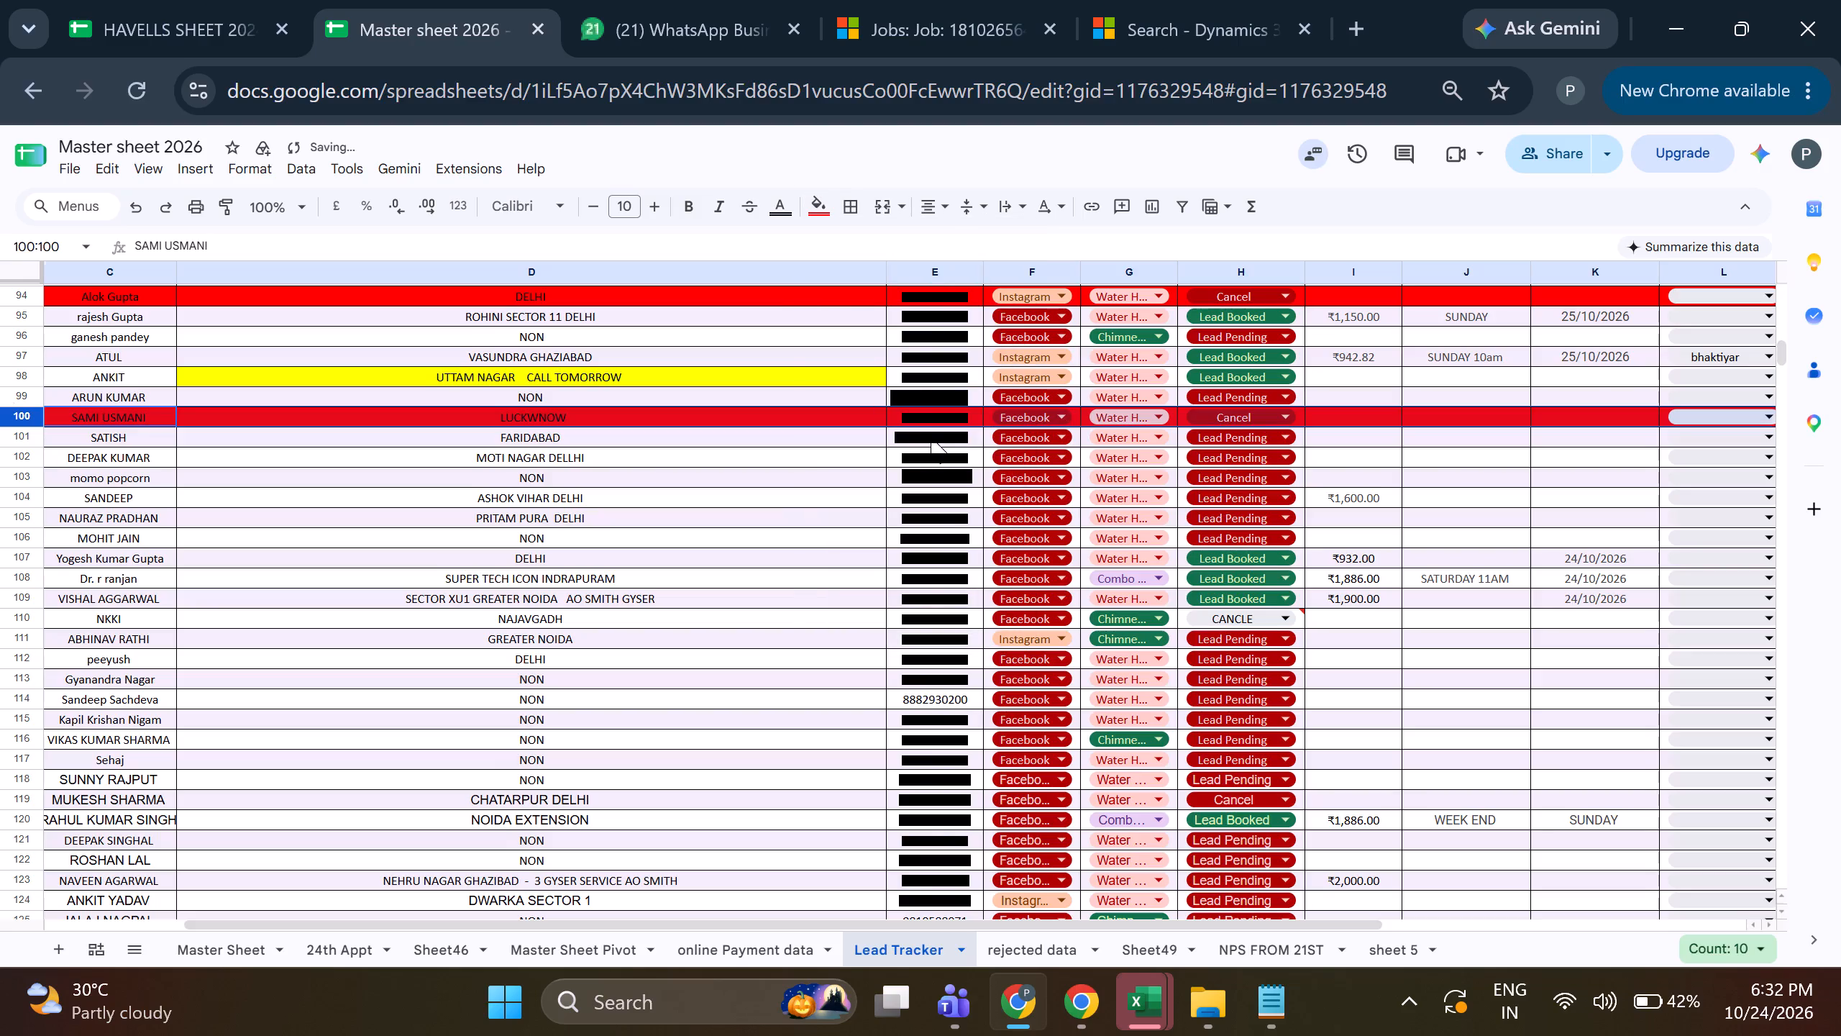
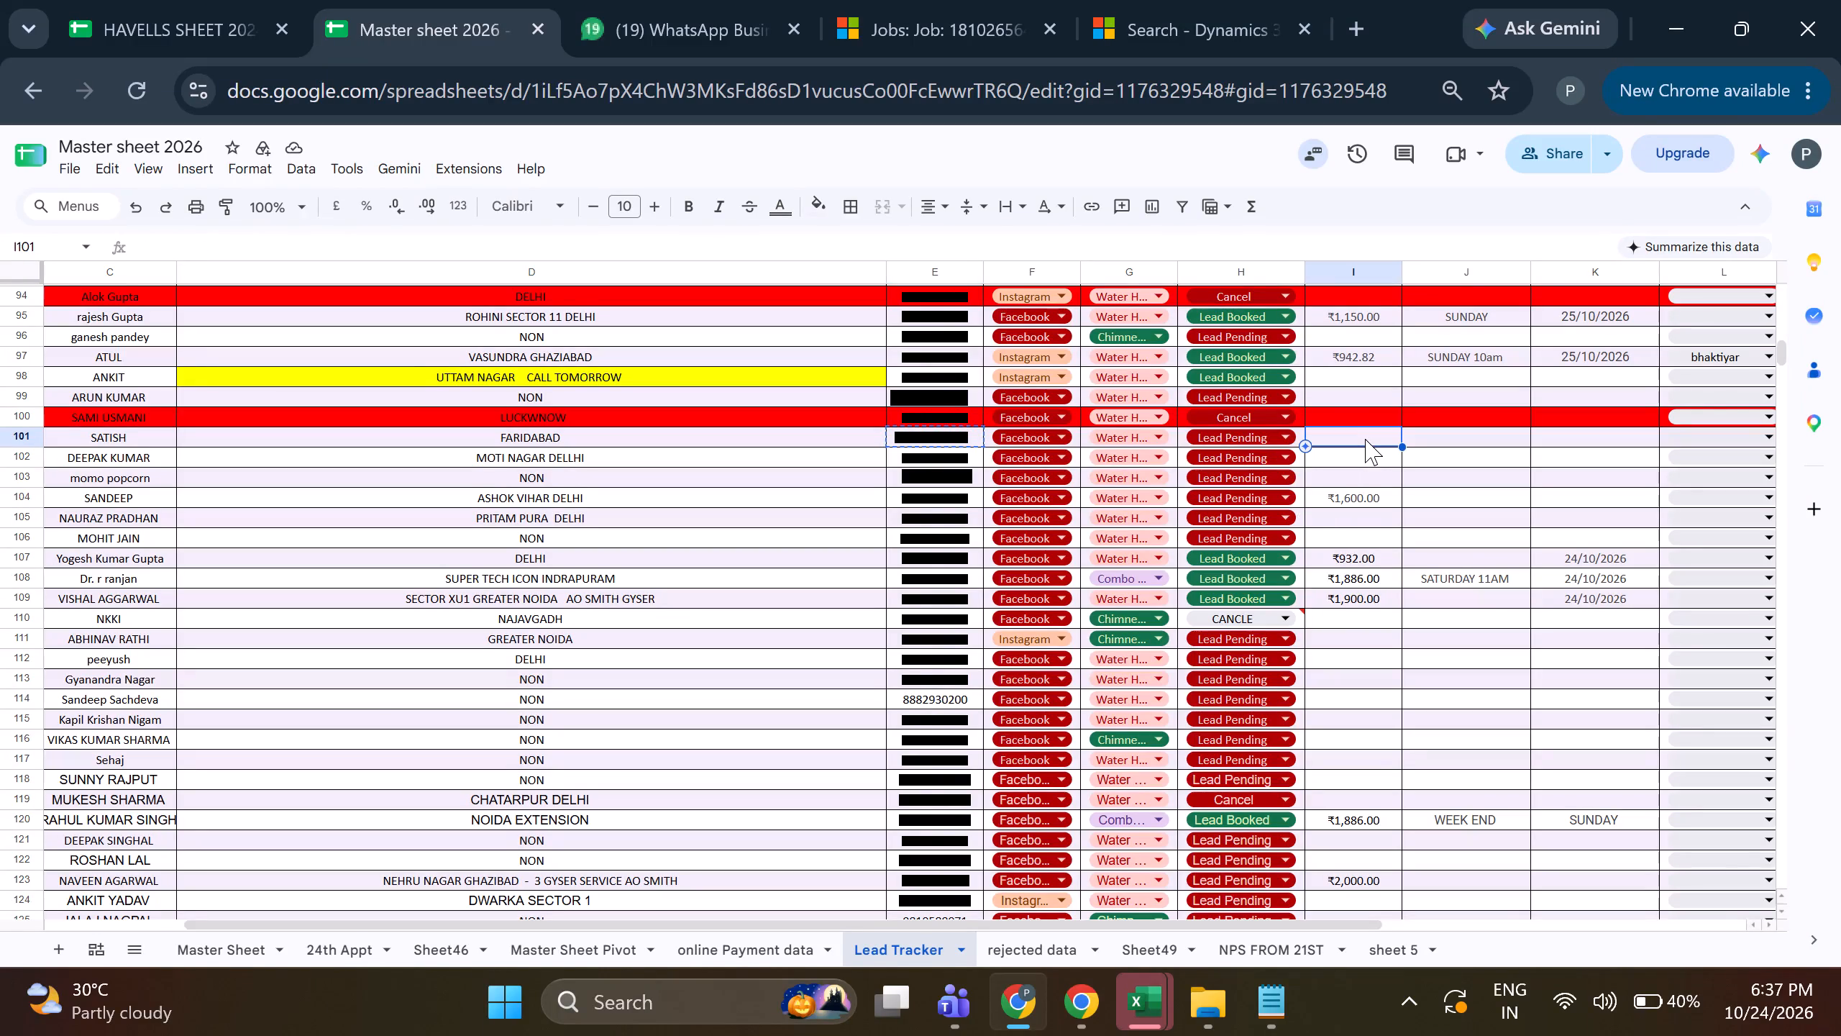
Enter the amount 799+GST in column I for the pending Faridabad lead in row 101.
{"action": "type", "text": "799"}
{"action": "key", "text": "shift+plus"}
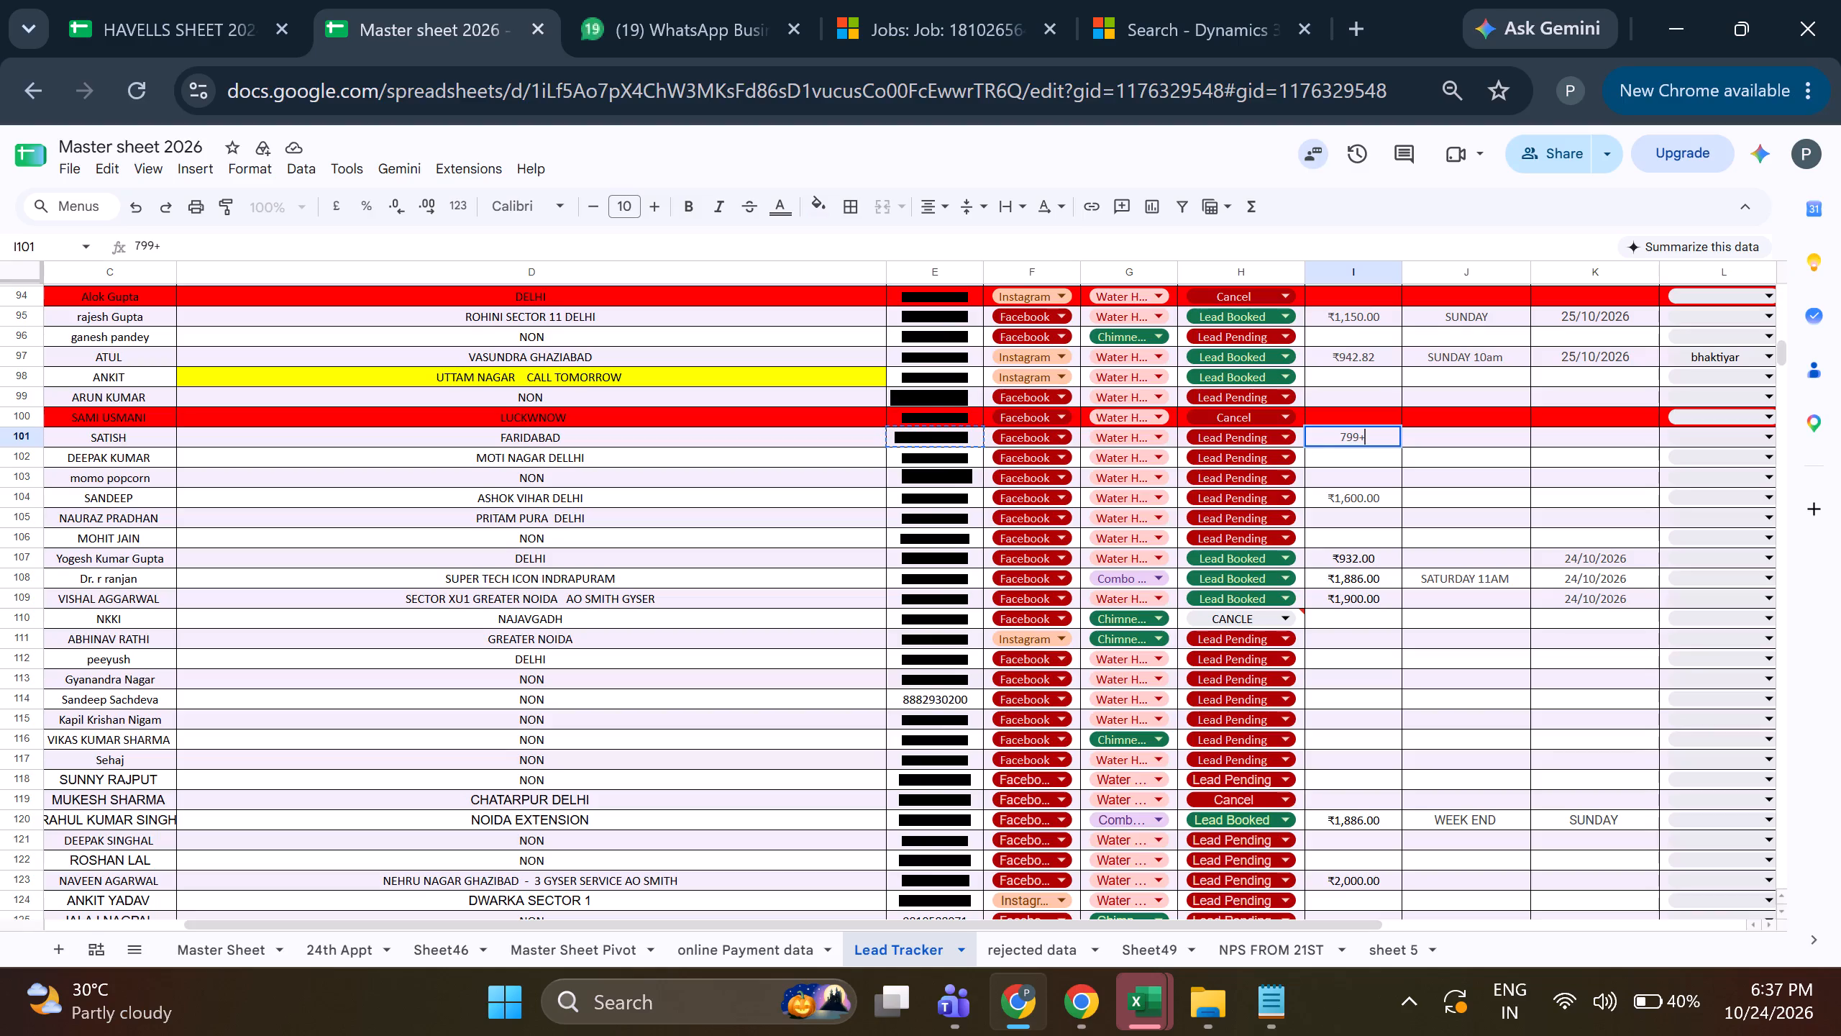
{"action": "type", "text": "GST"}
{"action": "left_click", "coordinate": [1460, 447]}
{"action": "left_click", "coordinate": [852, 438]}
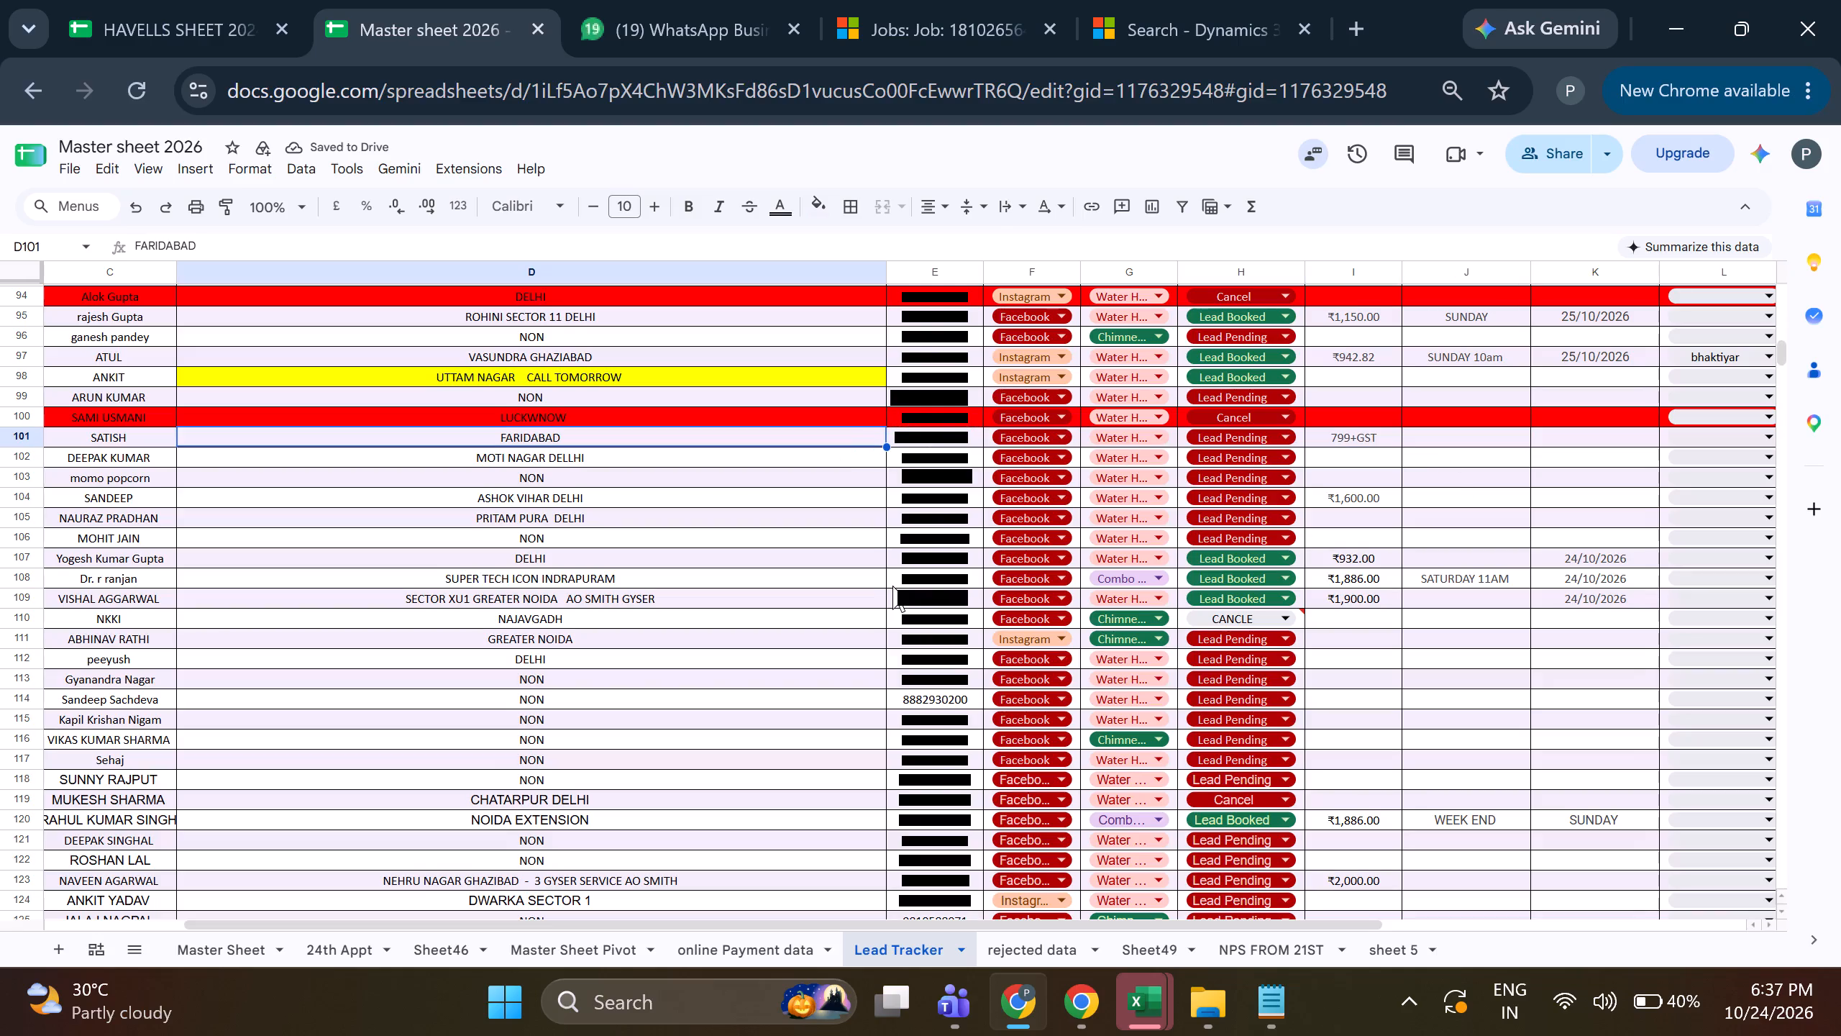
Highlight the Faridabad location cell in row 101 with a yellow fill, matching the call-tomorrow cell in row 98.
{"action": "left_click", "coordinate": [1430, 443]}
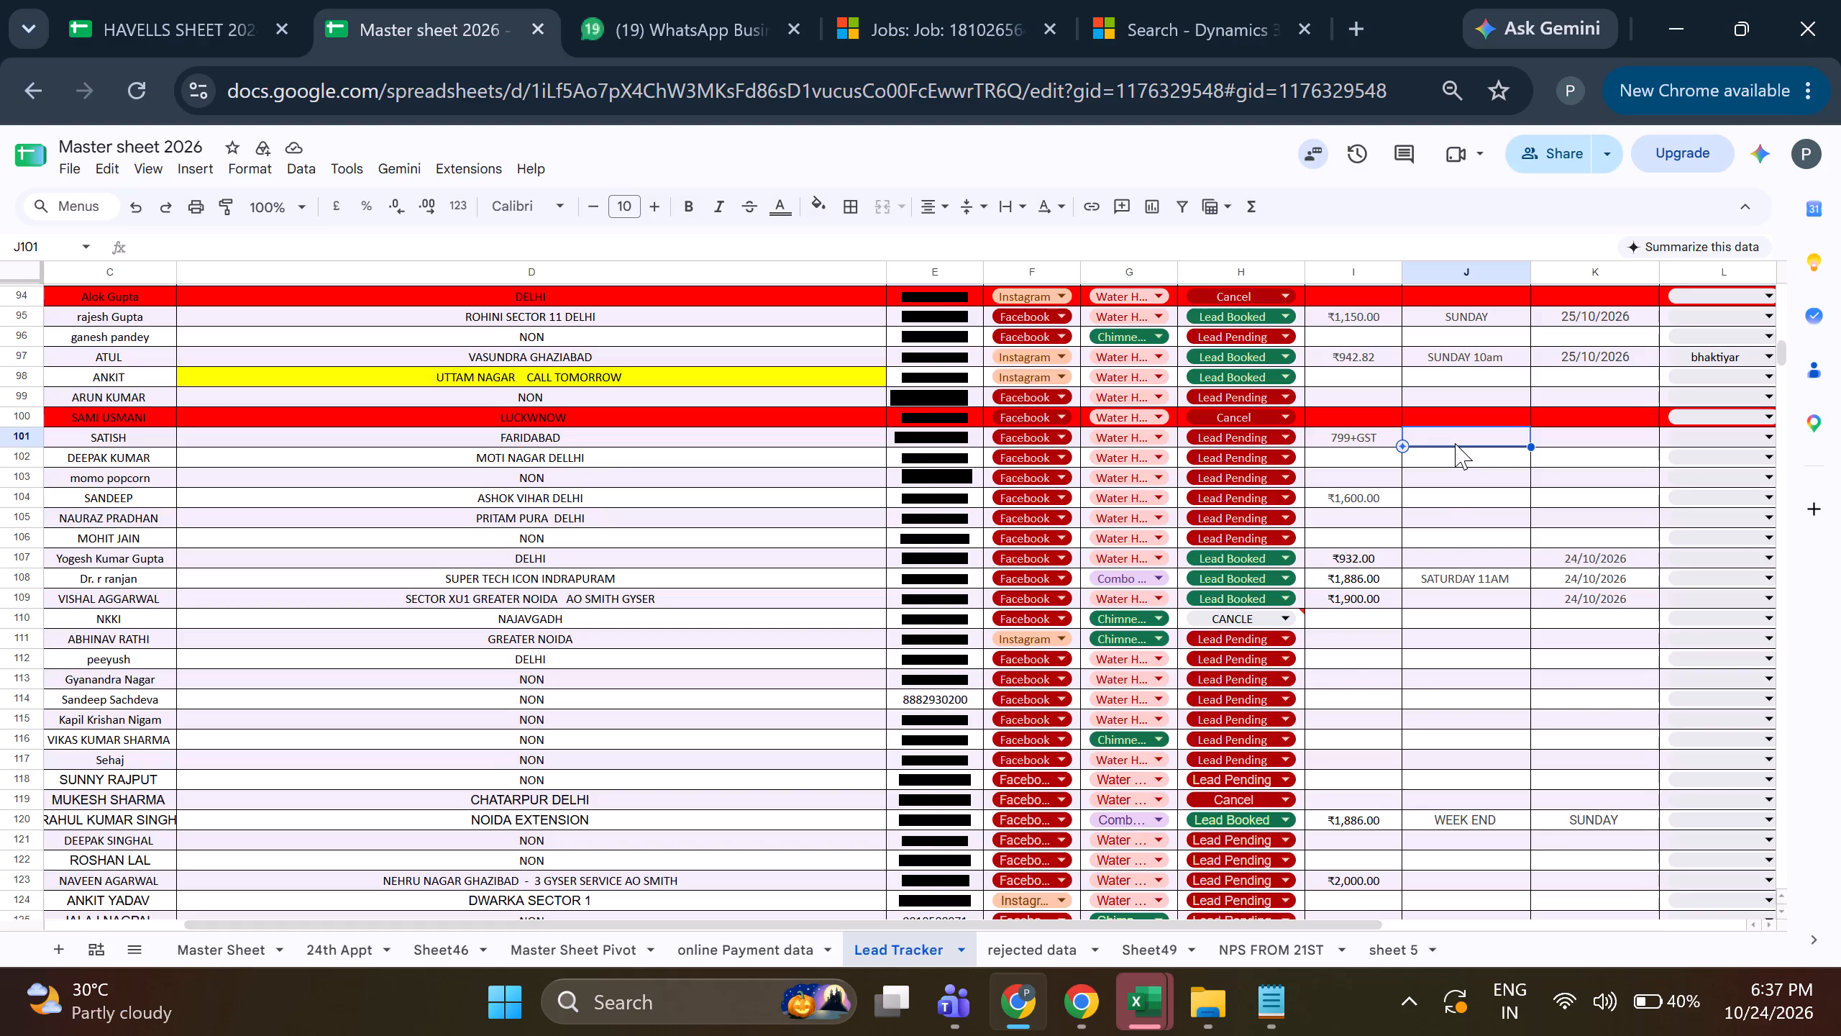
{"action": "left_click", "coordinate": [942, 448]}
{"action": "left_click", "coordinate": [831, 440]}
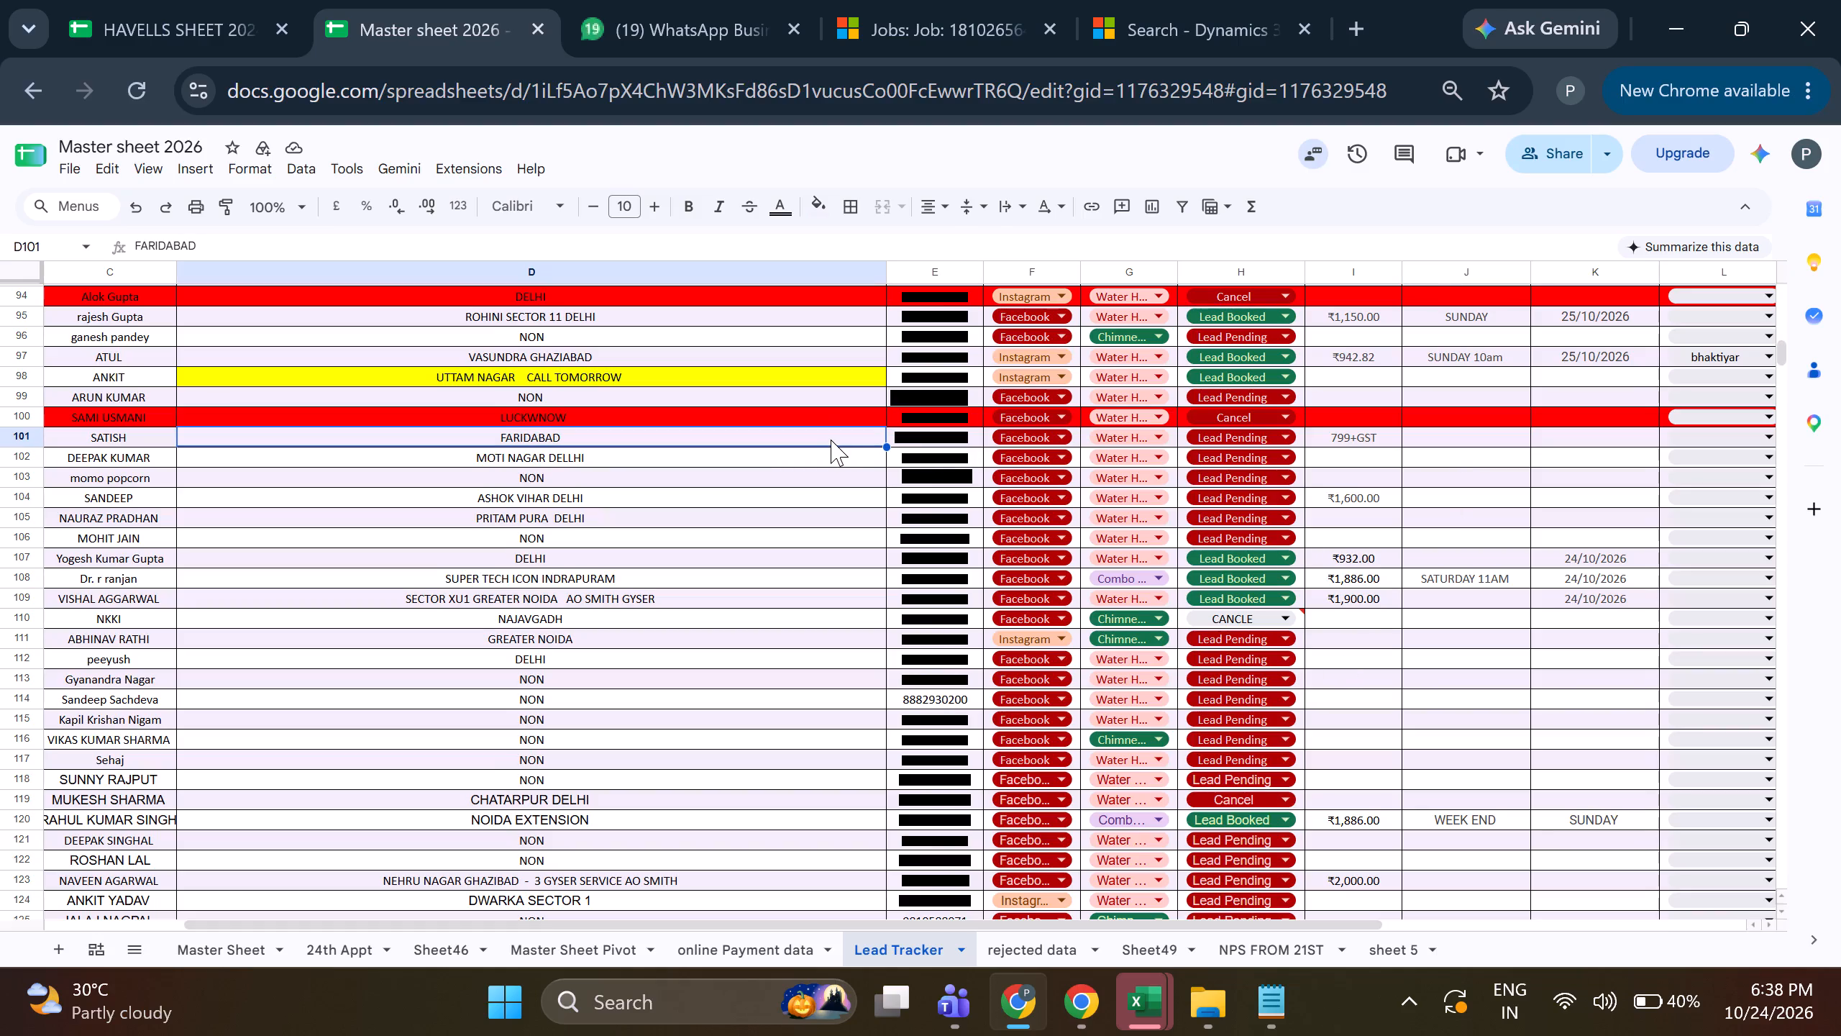
{"action": "left_click", "coordinate": [829, 194]}
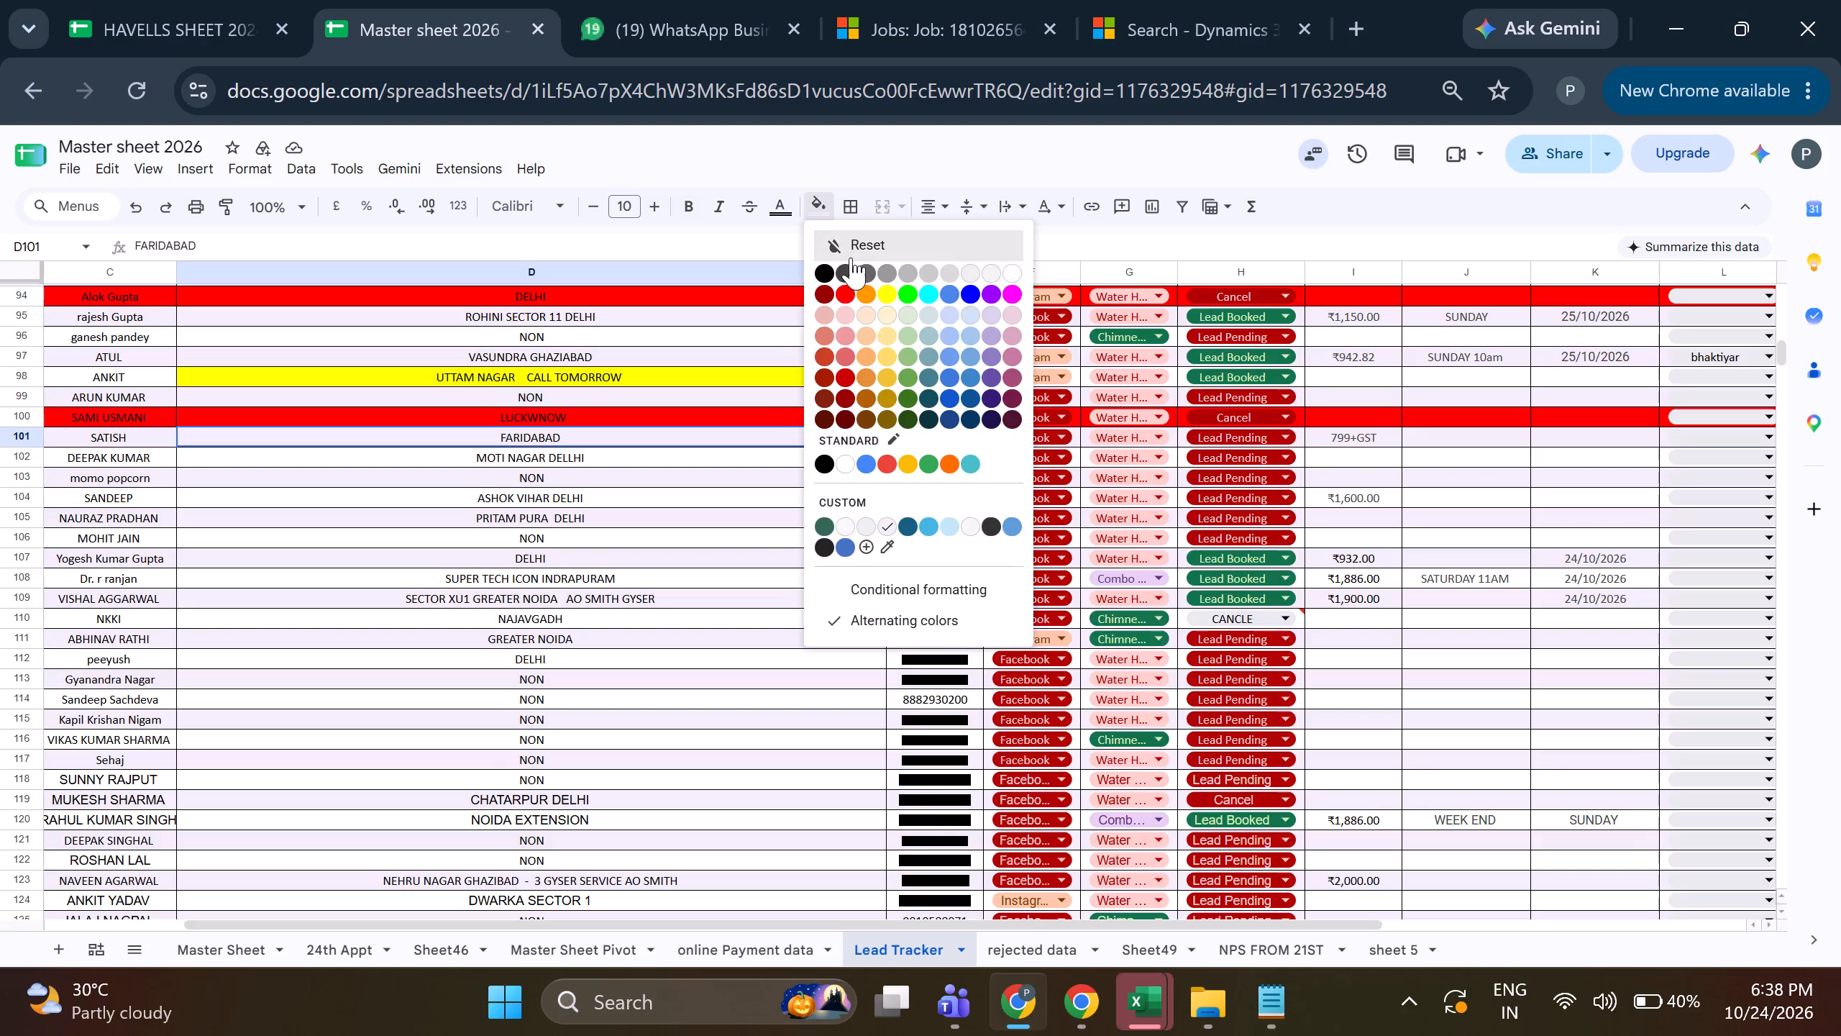
{"action": "left_click", "coordinate": [885, 294]}
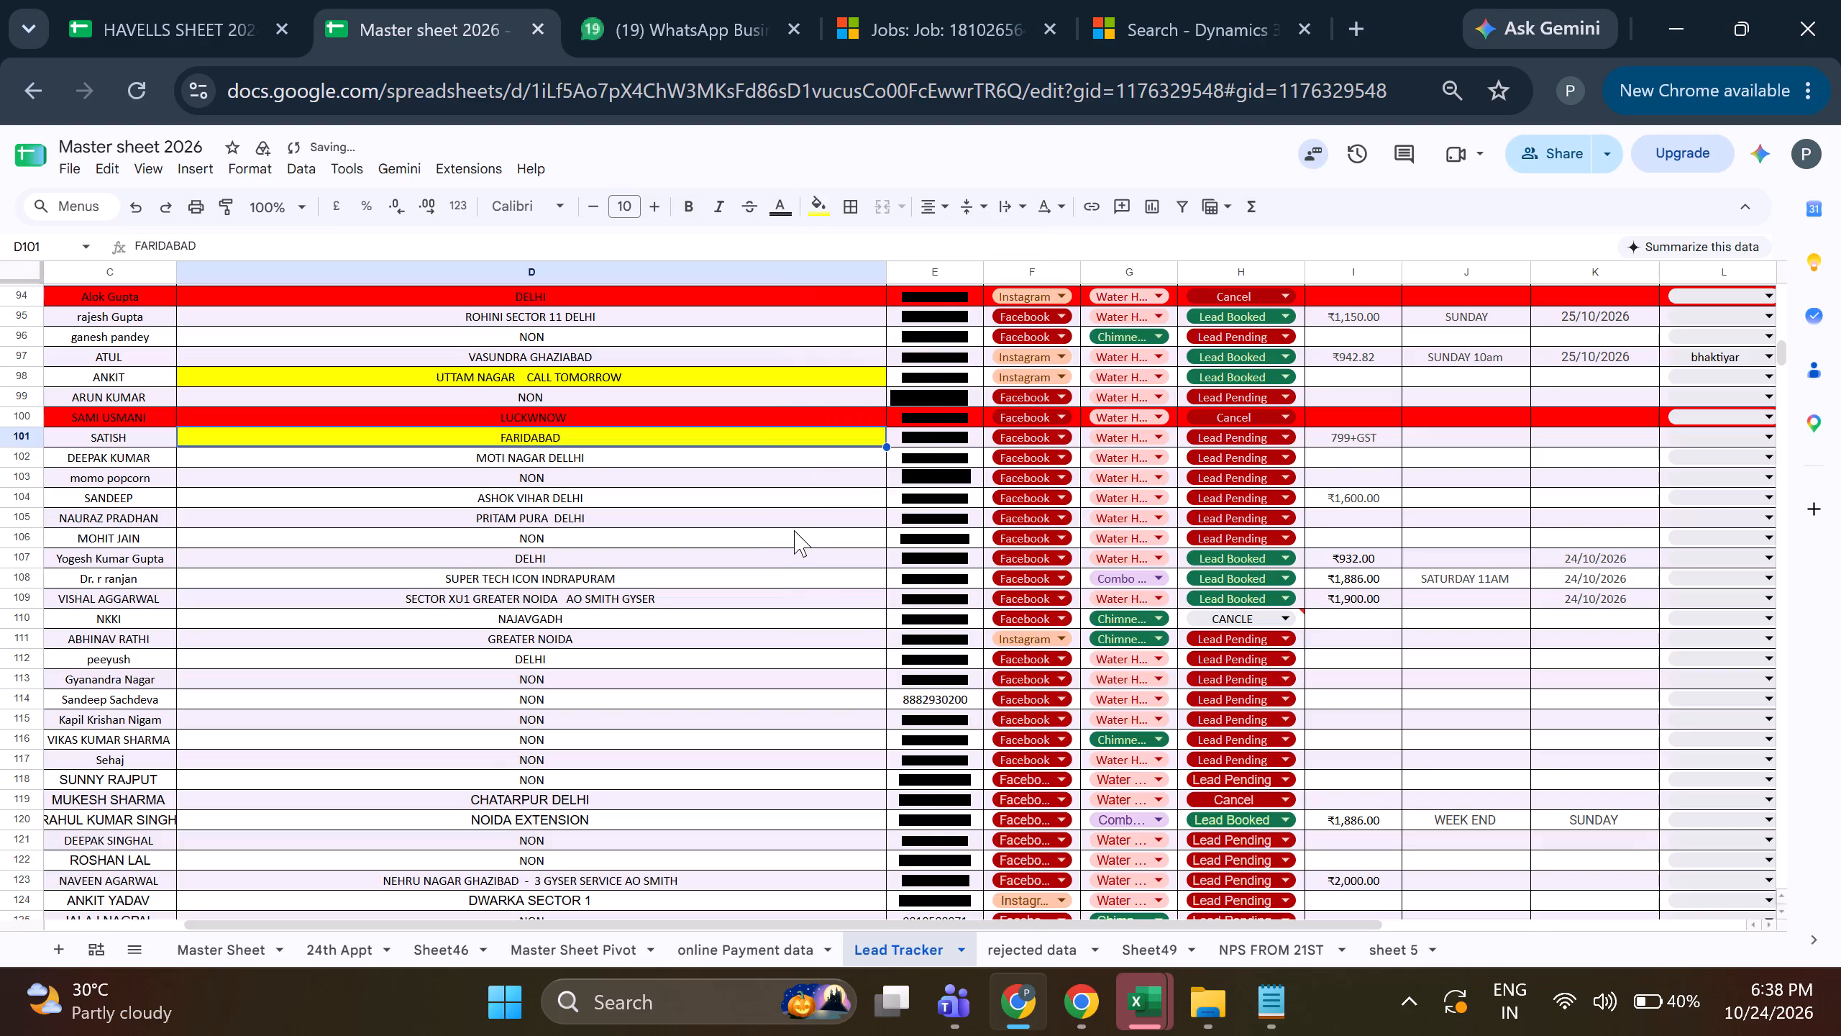
Copy the phone number of the pending Moti Nagar lead in row 102.
{"action": "left_click", "coordinate": [919, 449]}
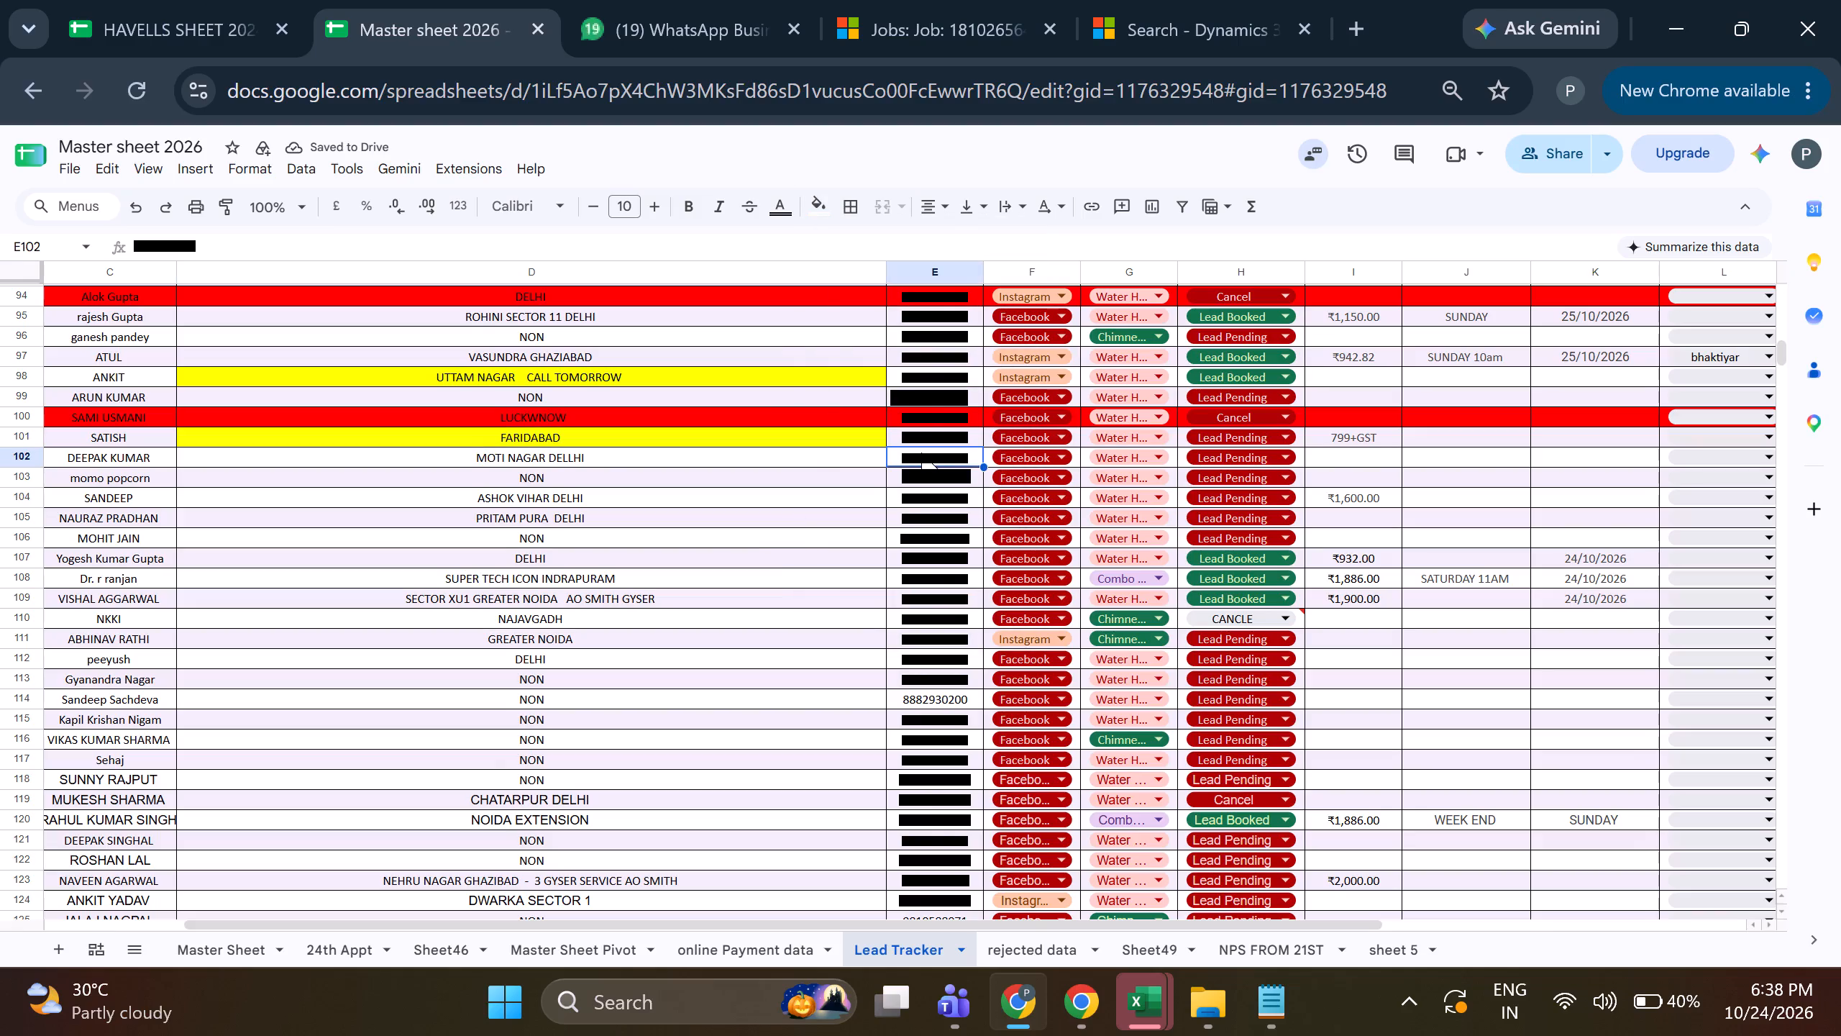
{"action": "key", "text": "ctrl+c"}
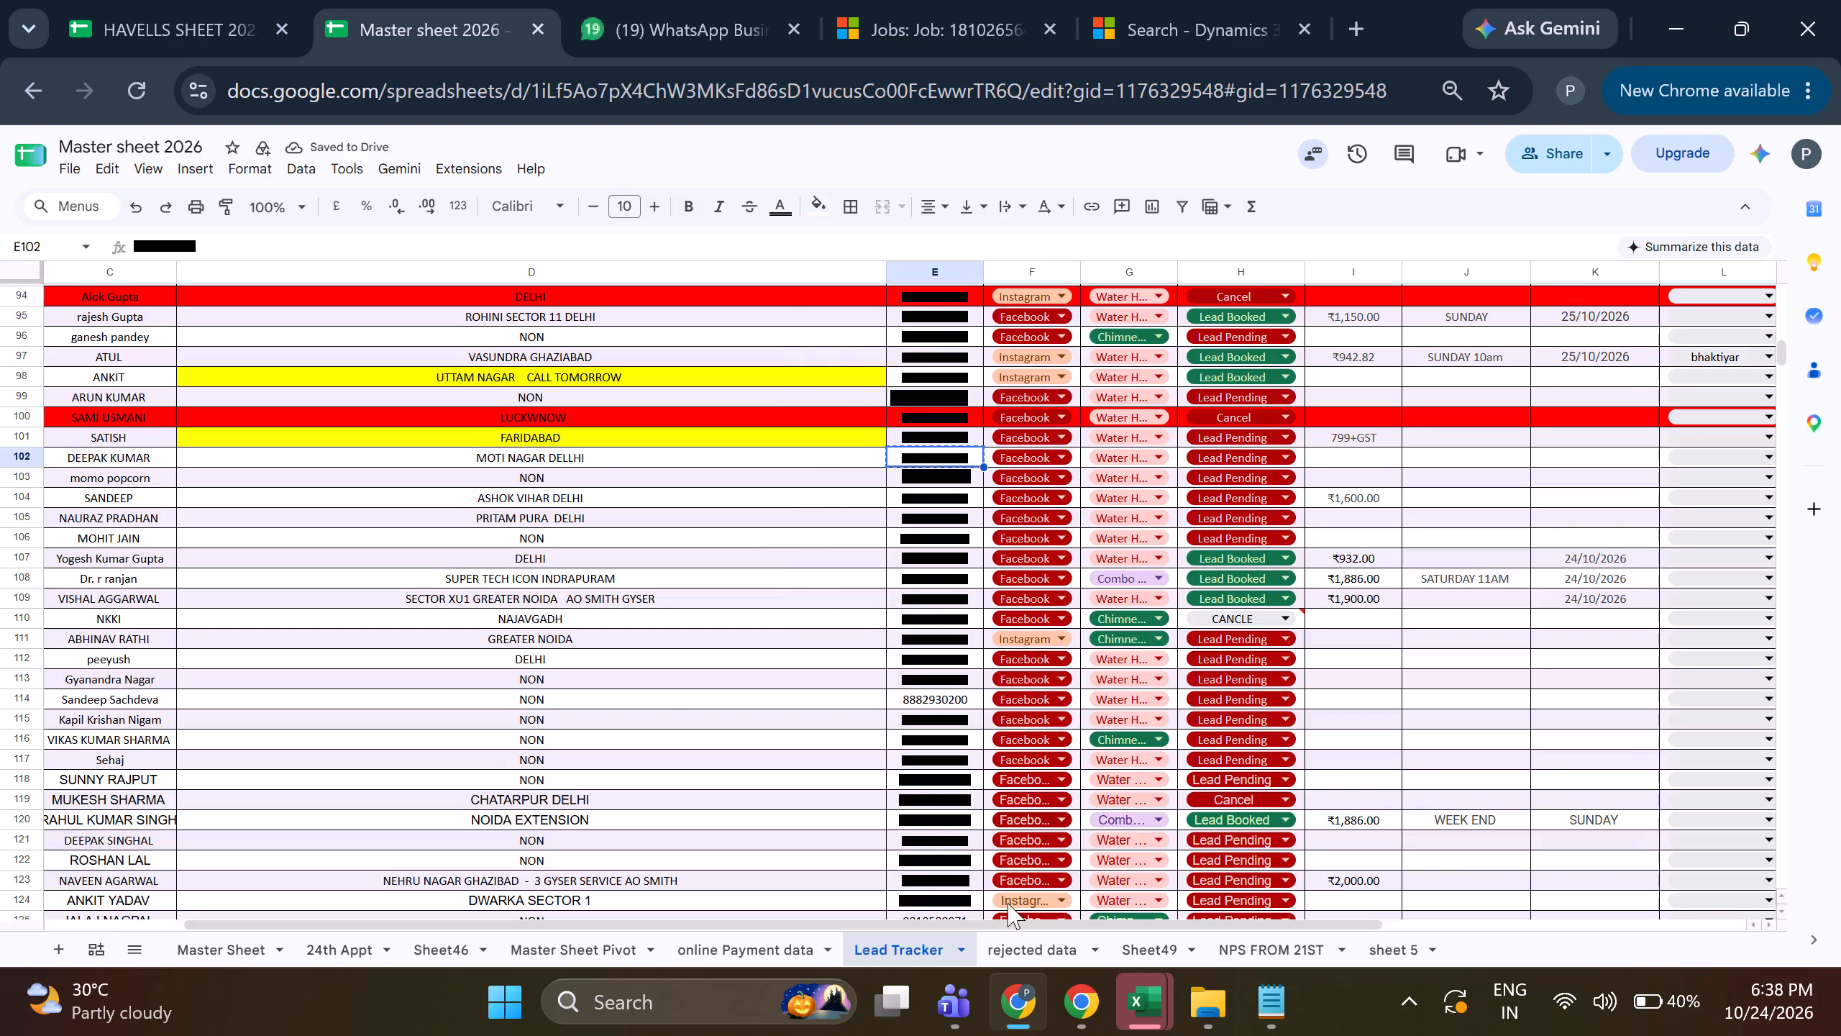